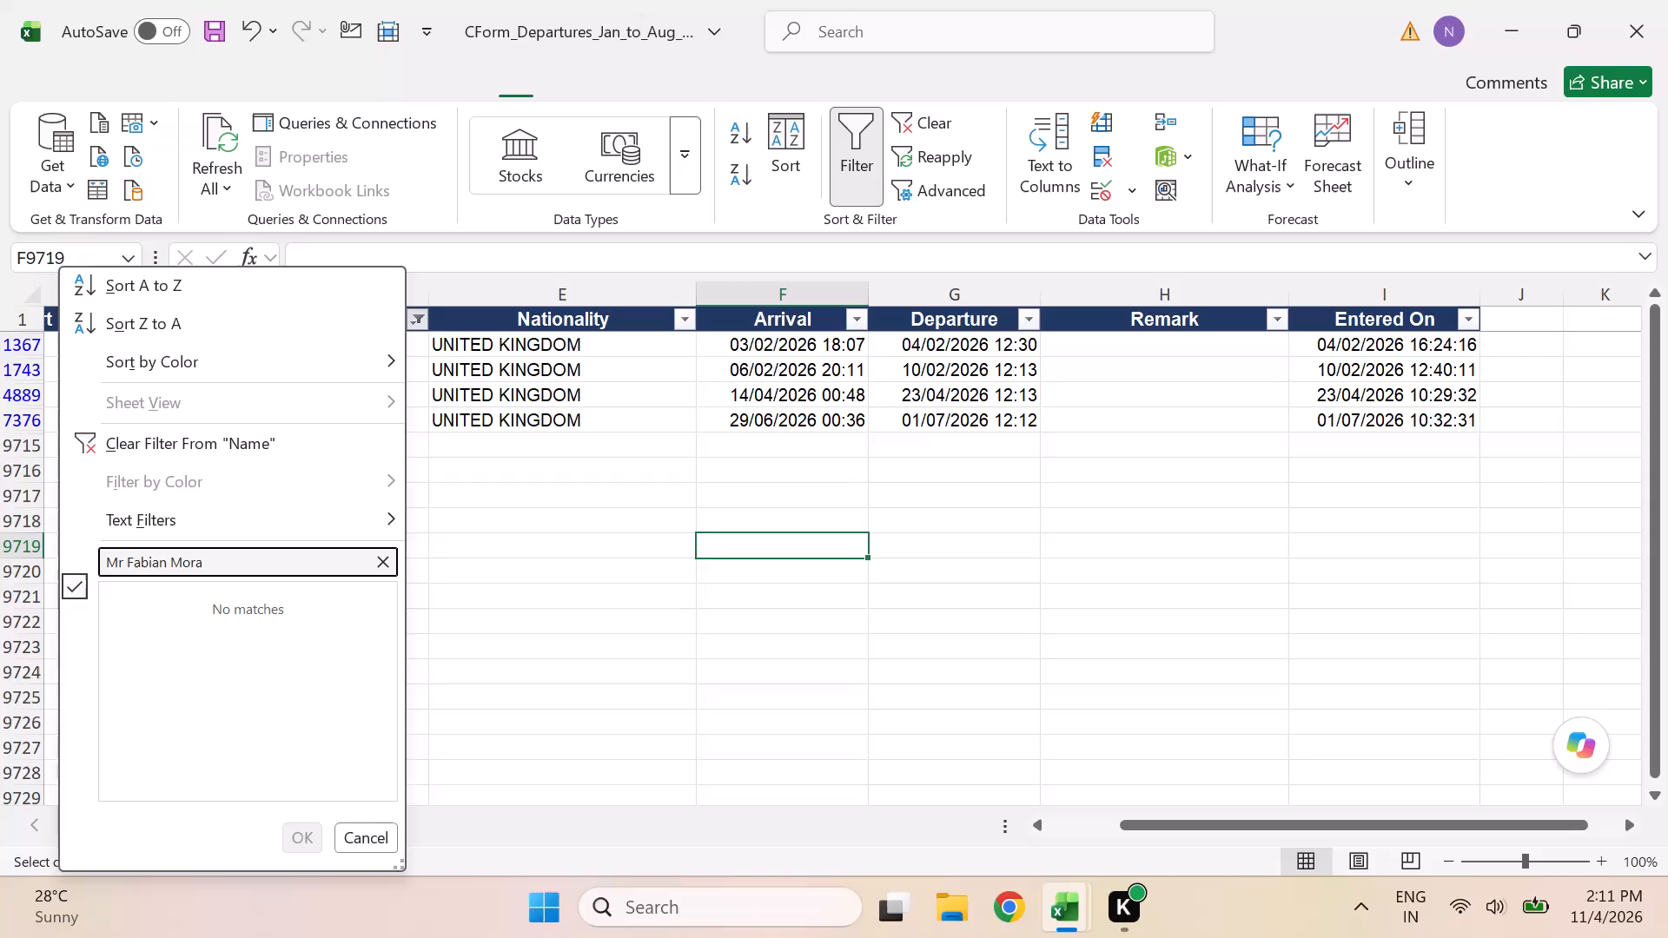
{"action": "key", "text": "BackSpace"}
{"action": "key", "text": "BackSpace"}
{"action": "key", "text": "BackSpace"}
{"action": "key", "text": "BackSpace"}
{"action": "key", "text": "BackSpace"}
{"action": "key", "text": "BackSpace"}
{"action": "key", "text": "BackSpace"}
{"action": "key", "text": "BackSpace"}
{"action": "key", "text": "BackSpace"}
{"action": "key", "text": "Right"}
{"action": "key", "text": "Right"}
{"action": "key", "text": "Right"}
{"action": "key", "text": "Right"}
{"action": "key", "text": "Right"}
{"action": "key", "text": "Right"}
{"action": "key", "text": "Right"}
{"action": "key", "text": "BackSpace"}
{"action": "key", "text": "BackSpace"}
{"action": "key", "text": "BackSpace"}
{"action": "key", "text": "BackSpace"}
{"action": "key", "text": "BackSpace"}
{"action": "key", "text": "BackSpace"}
{"action": "key", "text": "BackSpace"}
{"action": "key", "text": "BackSpace"}
{"action": "key", "text": "BackSpace"}
{"action": "key", "text": "BackSpace"}
{"action": "key", "text": "BackSpace"}
{"action": "key", "text": "BackSpace"}
{"action": "key", "text": "BackSpace"}
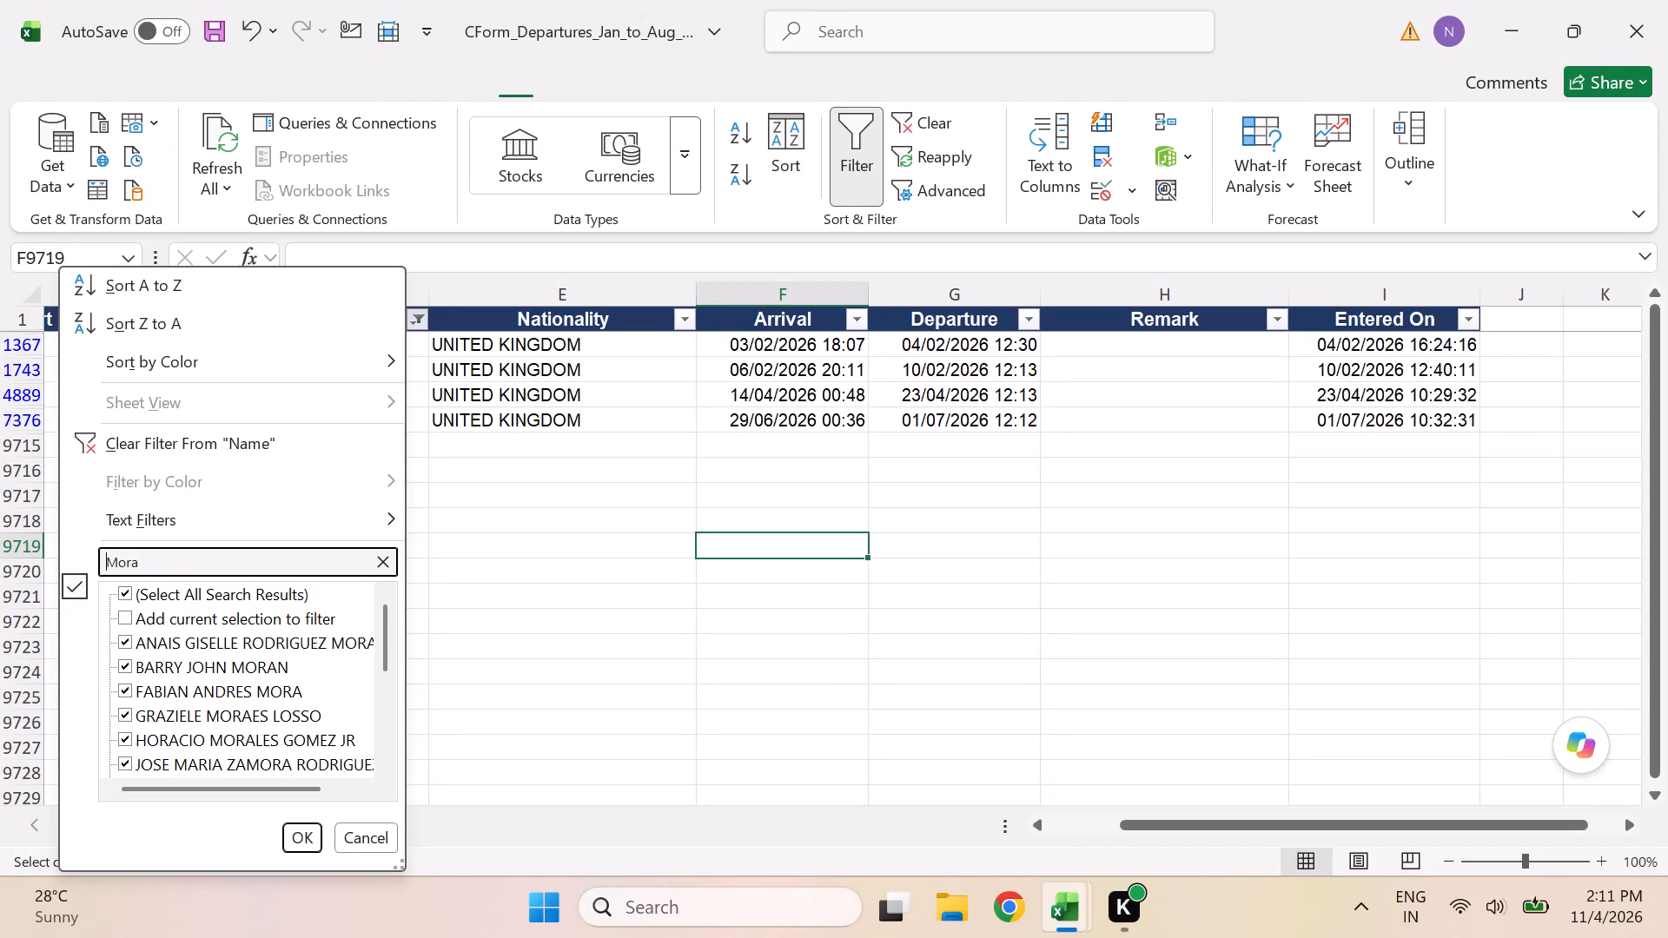
{"action": "key", "text": "Return"}
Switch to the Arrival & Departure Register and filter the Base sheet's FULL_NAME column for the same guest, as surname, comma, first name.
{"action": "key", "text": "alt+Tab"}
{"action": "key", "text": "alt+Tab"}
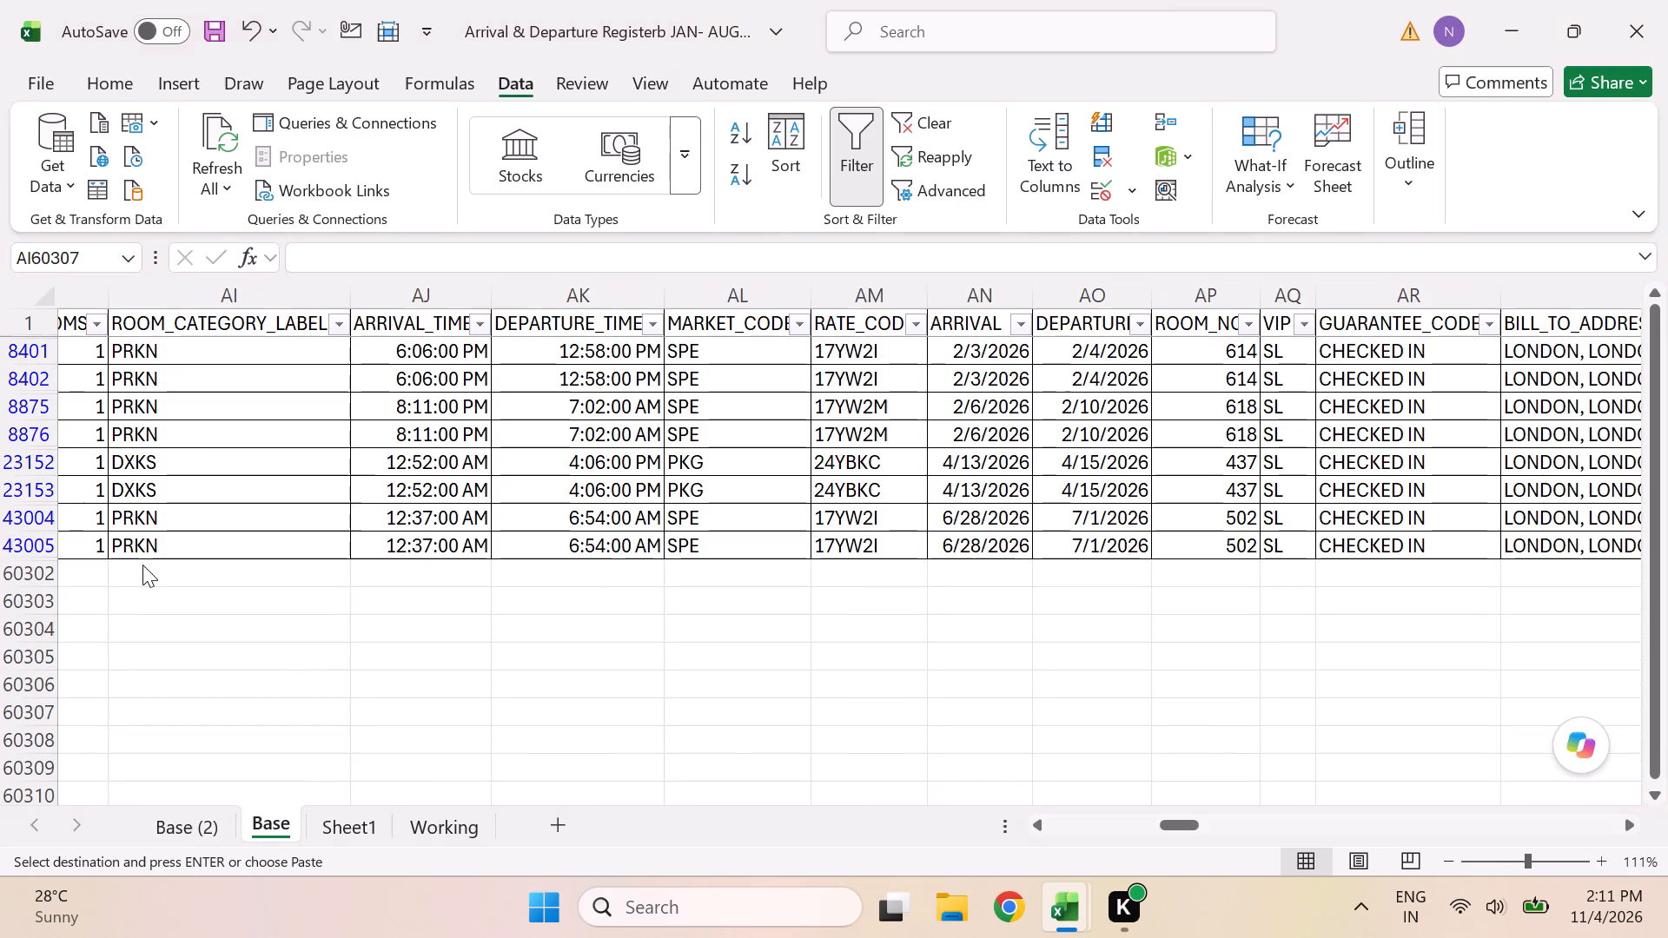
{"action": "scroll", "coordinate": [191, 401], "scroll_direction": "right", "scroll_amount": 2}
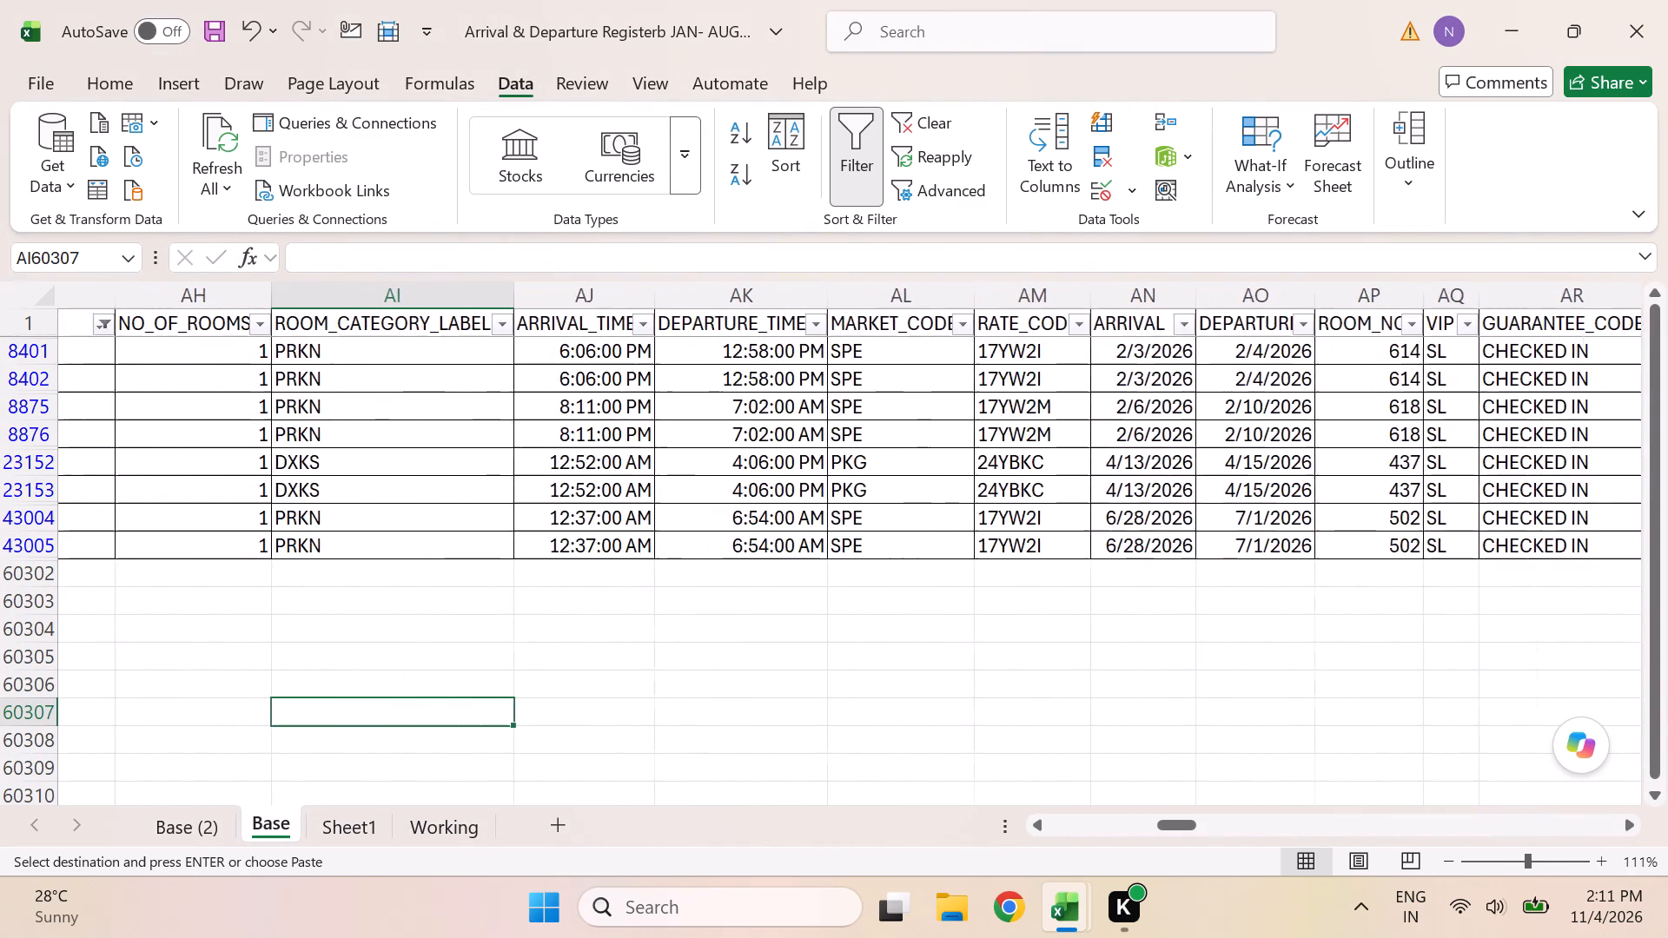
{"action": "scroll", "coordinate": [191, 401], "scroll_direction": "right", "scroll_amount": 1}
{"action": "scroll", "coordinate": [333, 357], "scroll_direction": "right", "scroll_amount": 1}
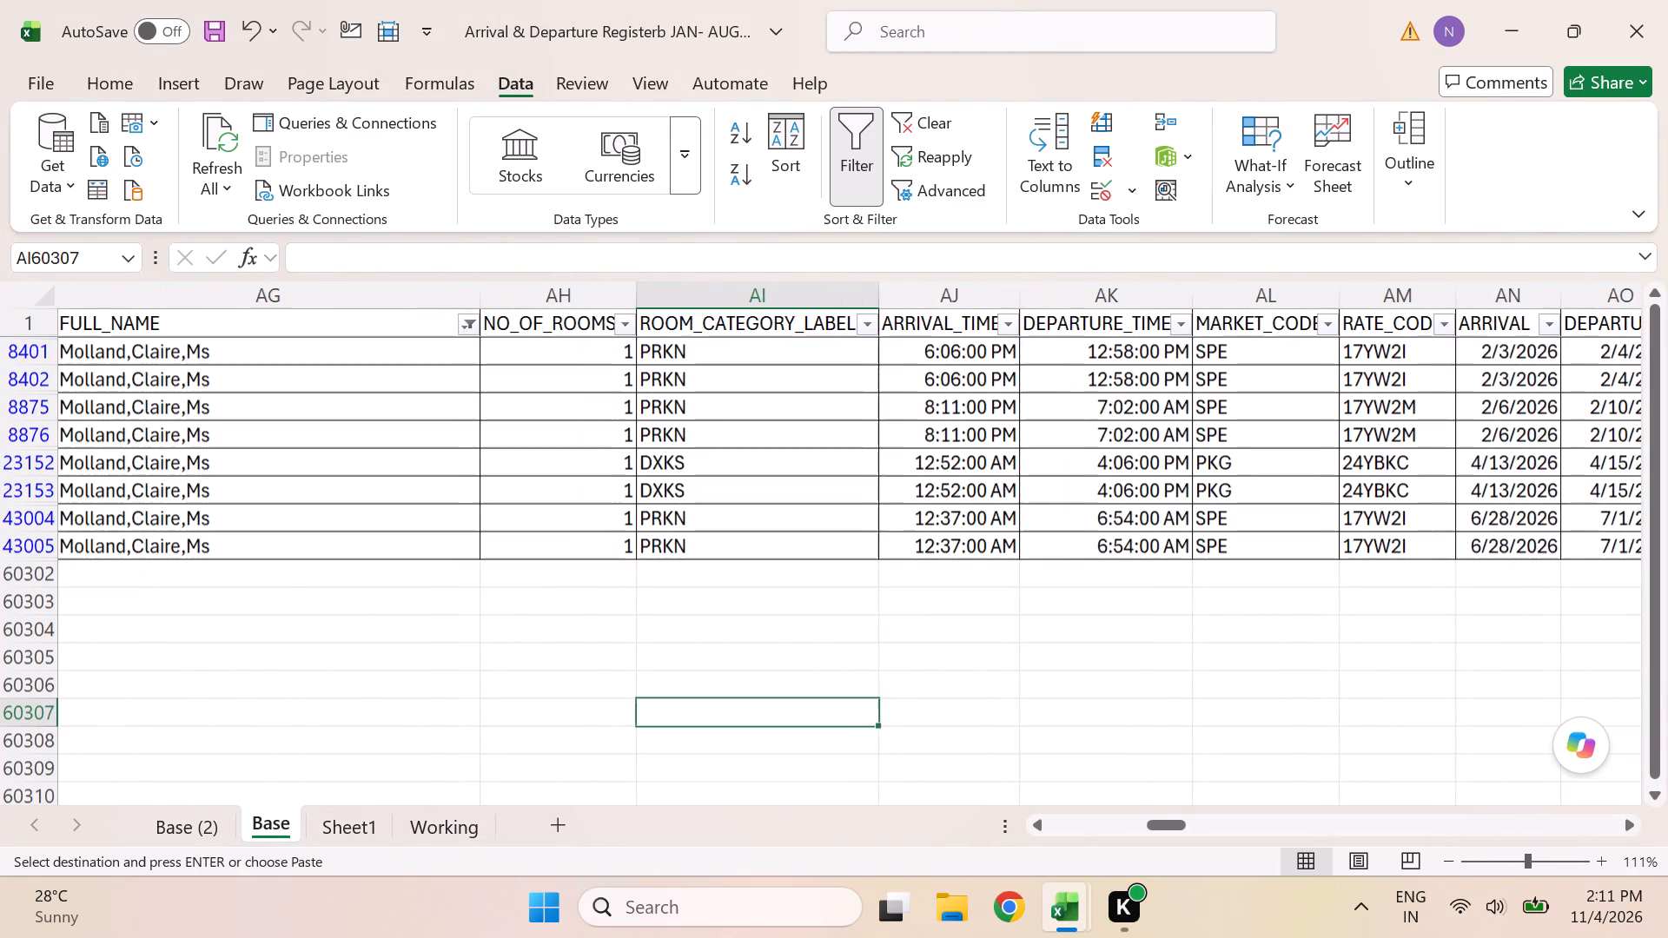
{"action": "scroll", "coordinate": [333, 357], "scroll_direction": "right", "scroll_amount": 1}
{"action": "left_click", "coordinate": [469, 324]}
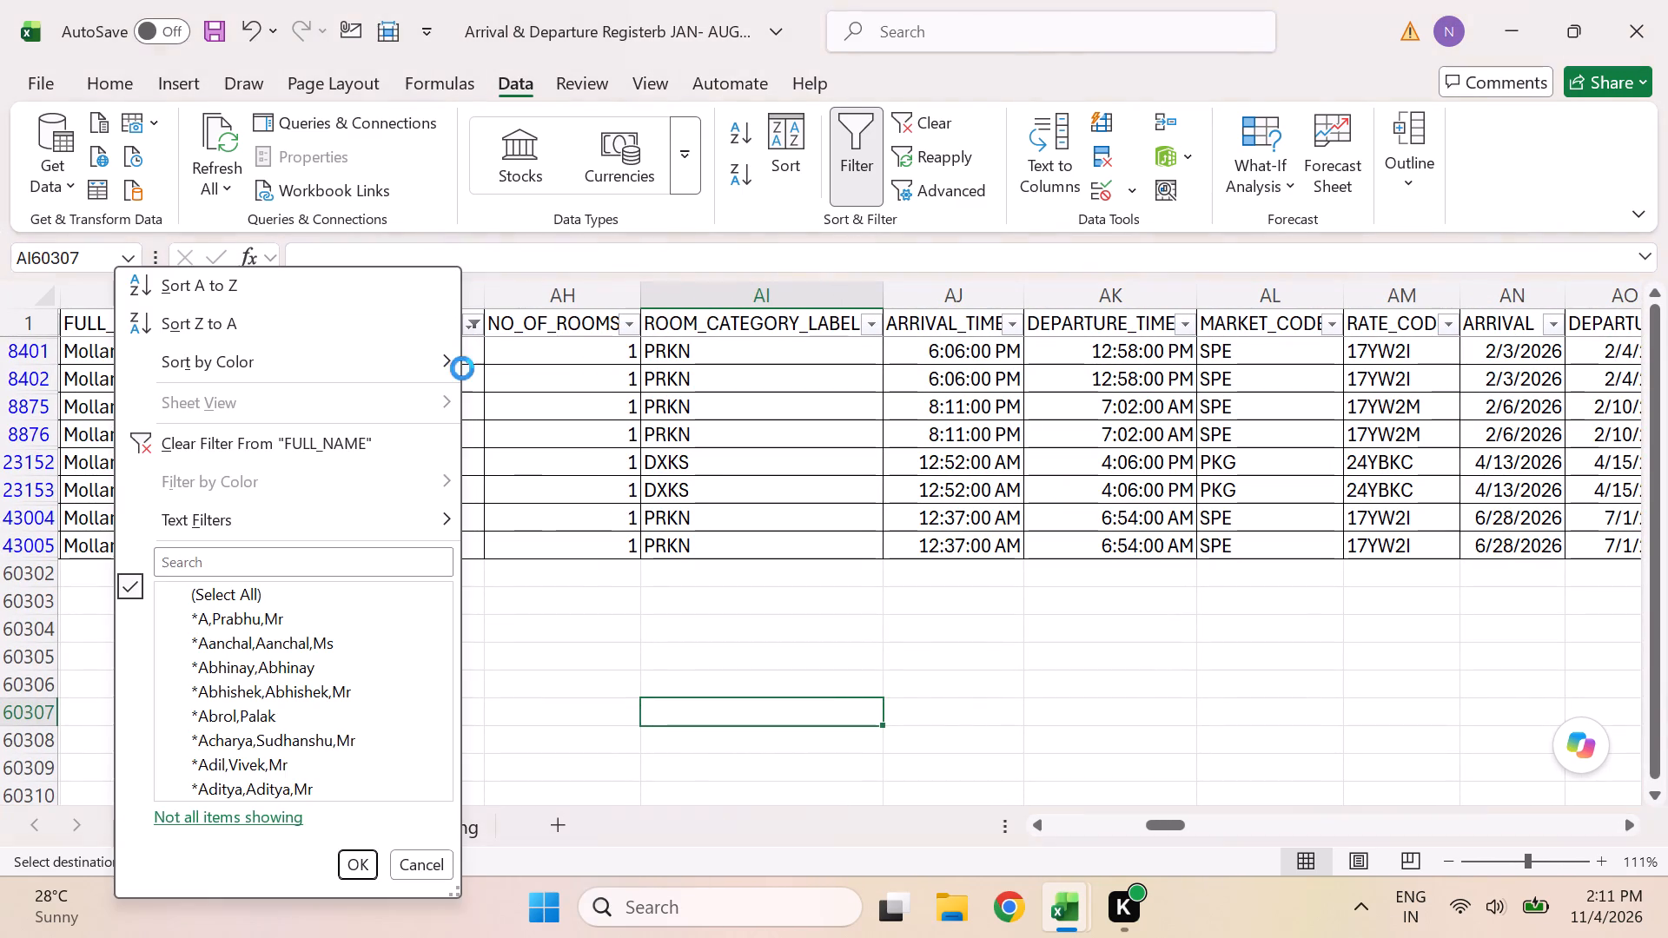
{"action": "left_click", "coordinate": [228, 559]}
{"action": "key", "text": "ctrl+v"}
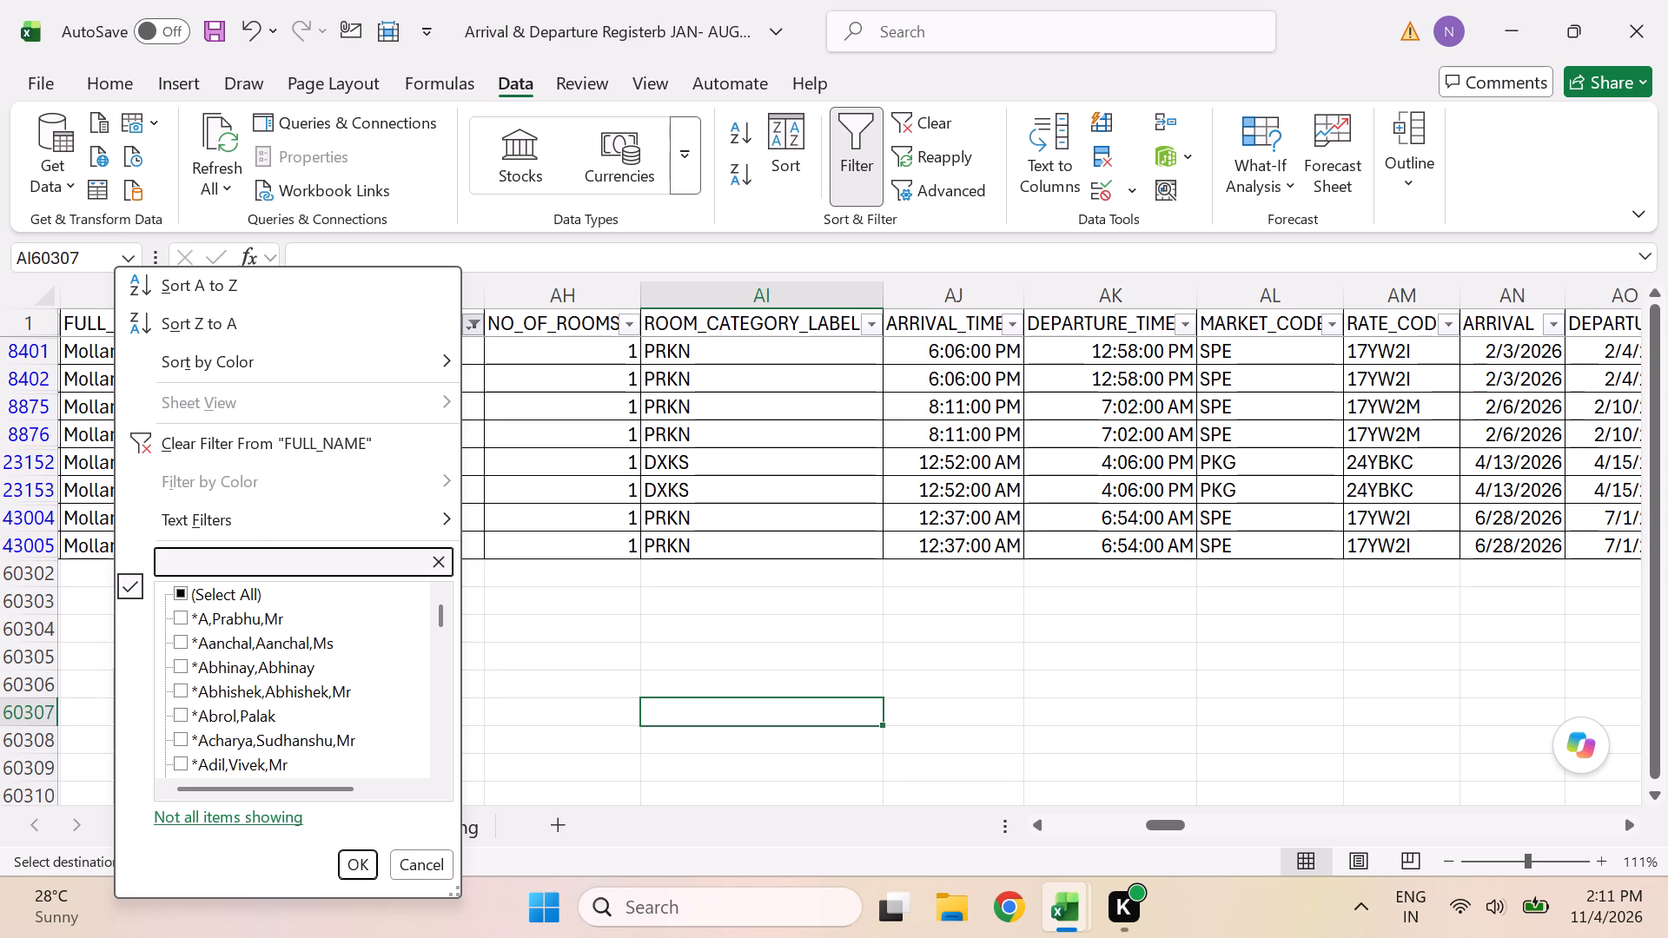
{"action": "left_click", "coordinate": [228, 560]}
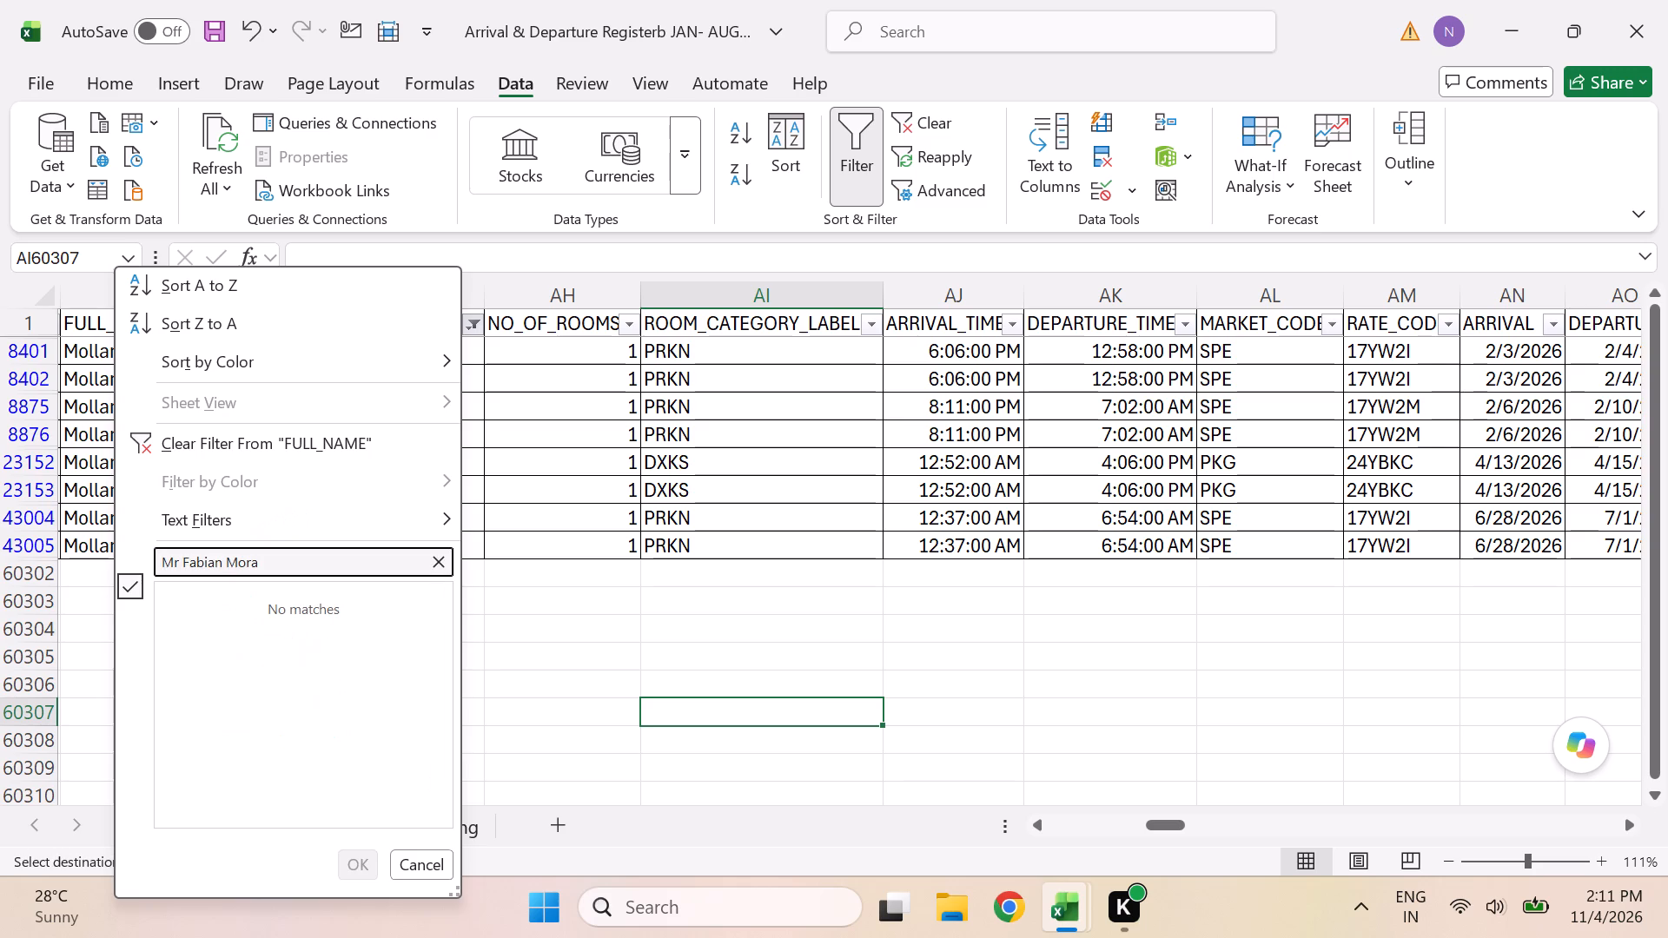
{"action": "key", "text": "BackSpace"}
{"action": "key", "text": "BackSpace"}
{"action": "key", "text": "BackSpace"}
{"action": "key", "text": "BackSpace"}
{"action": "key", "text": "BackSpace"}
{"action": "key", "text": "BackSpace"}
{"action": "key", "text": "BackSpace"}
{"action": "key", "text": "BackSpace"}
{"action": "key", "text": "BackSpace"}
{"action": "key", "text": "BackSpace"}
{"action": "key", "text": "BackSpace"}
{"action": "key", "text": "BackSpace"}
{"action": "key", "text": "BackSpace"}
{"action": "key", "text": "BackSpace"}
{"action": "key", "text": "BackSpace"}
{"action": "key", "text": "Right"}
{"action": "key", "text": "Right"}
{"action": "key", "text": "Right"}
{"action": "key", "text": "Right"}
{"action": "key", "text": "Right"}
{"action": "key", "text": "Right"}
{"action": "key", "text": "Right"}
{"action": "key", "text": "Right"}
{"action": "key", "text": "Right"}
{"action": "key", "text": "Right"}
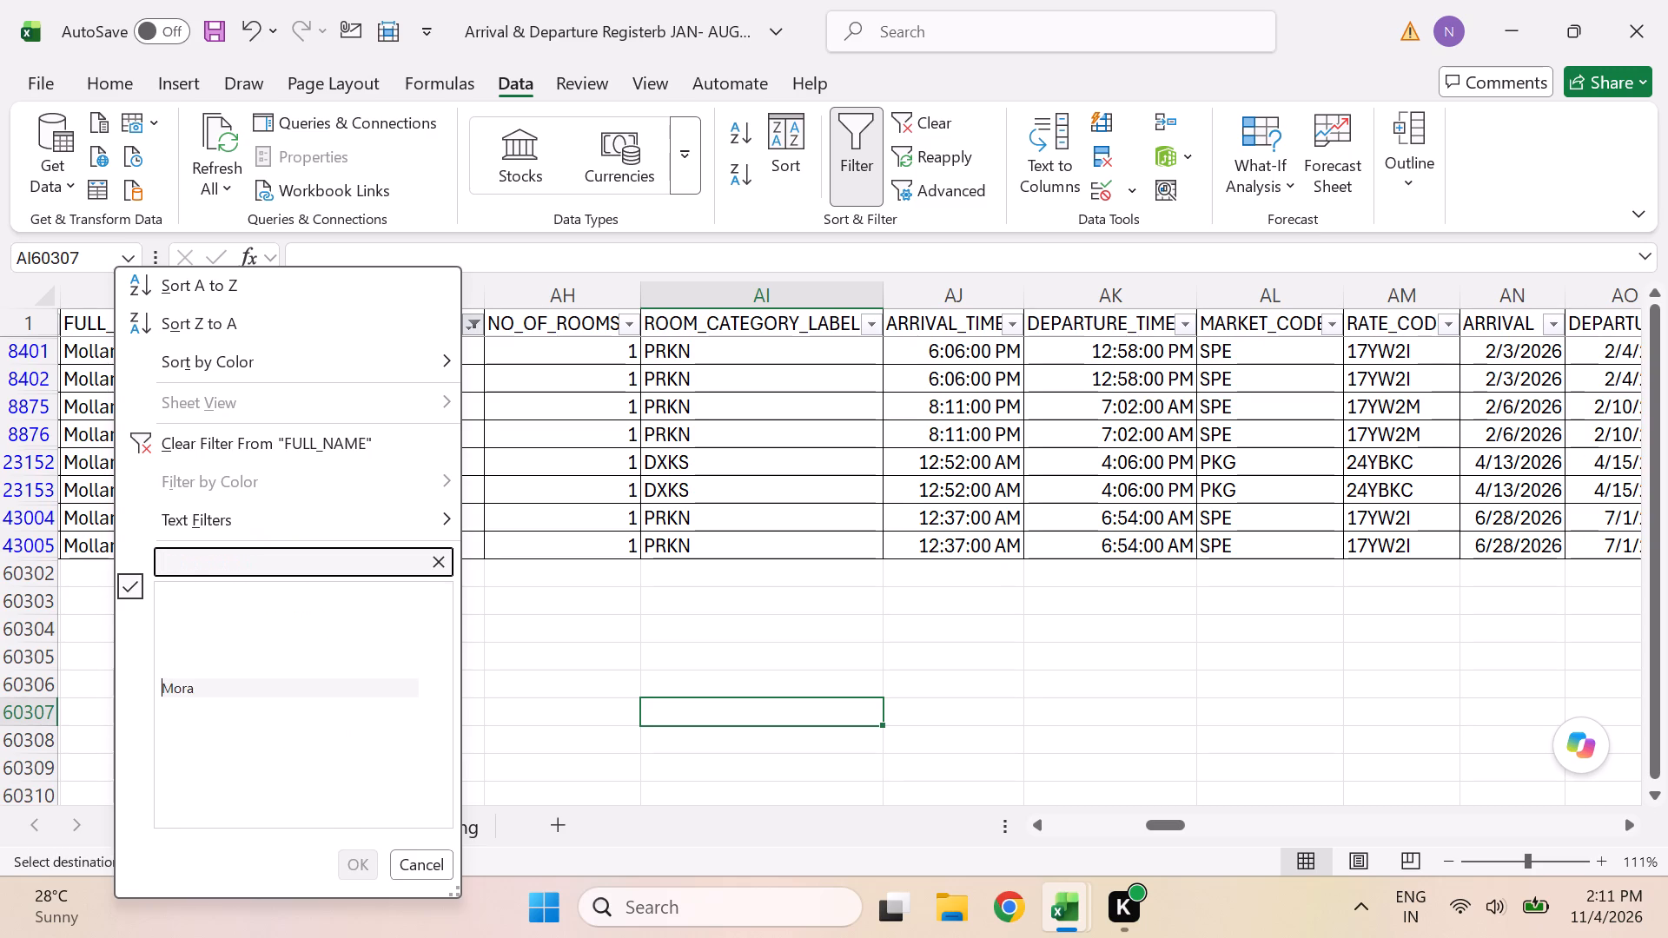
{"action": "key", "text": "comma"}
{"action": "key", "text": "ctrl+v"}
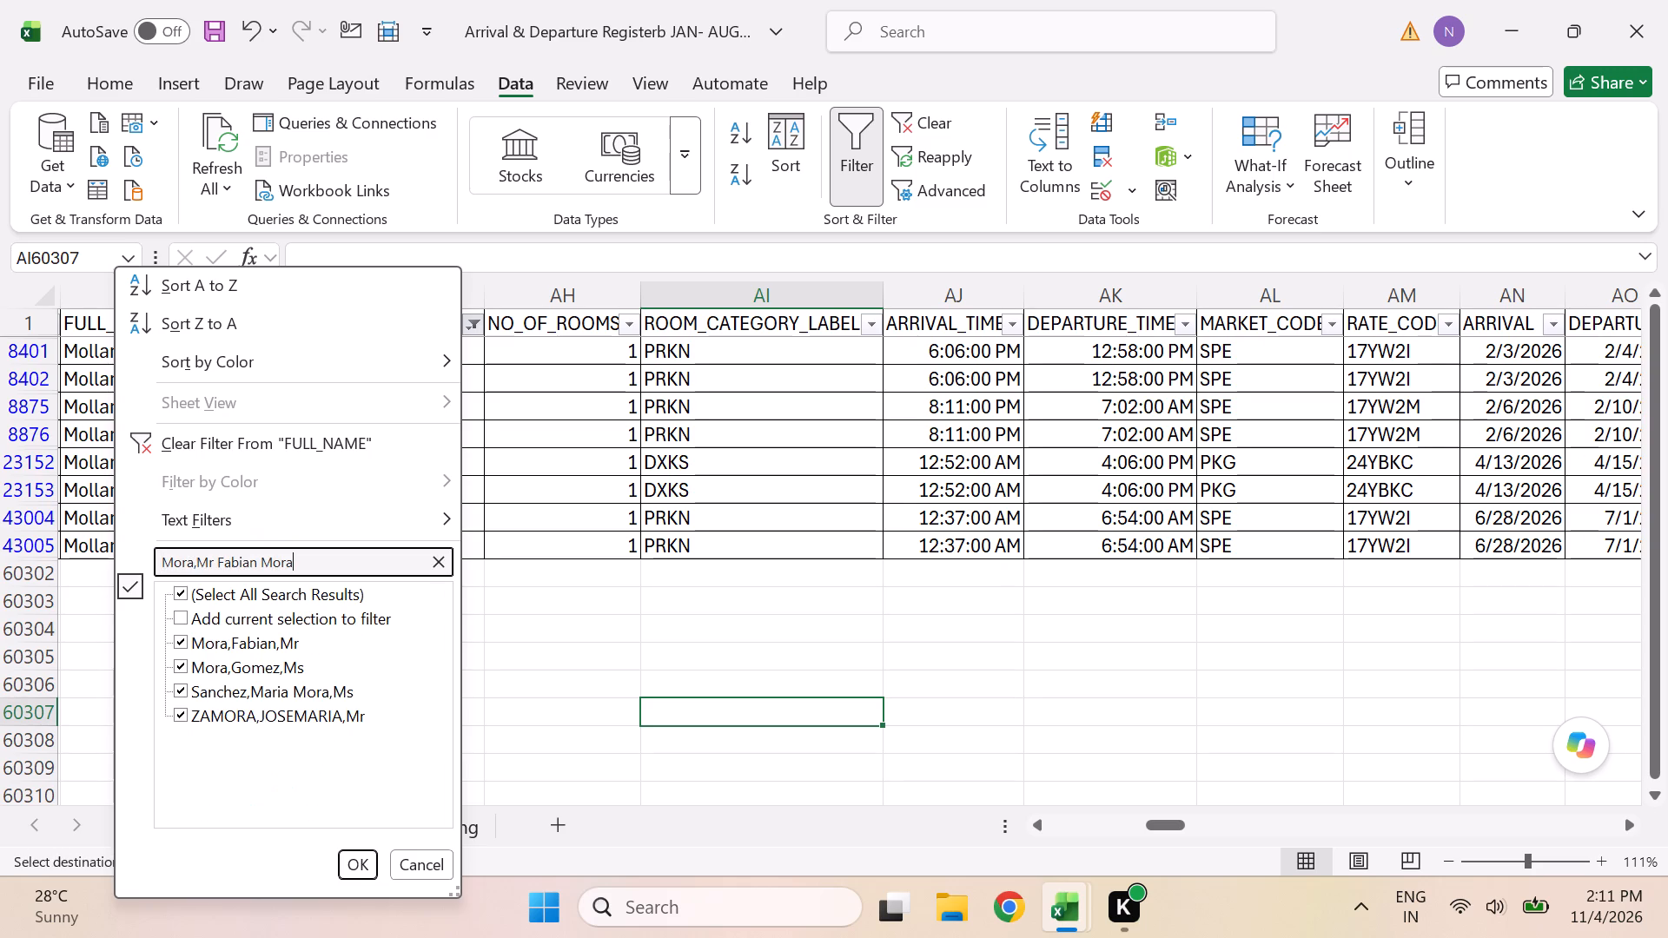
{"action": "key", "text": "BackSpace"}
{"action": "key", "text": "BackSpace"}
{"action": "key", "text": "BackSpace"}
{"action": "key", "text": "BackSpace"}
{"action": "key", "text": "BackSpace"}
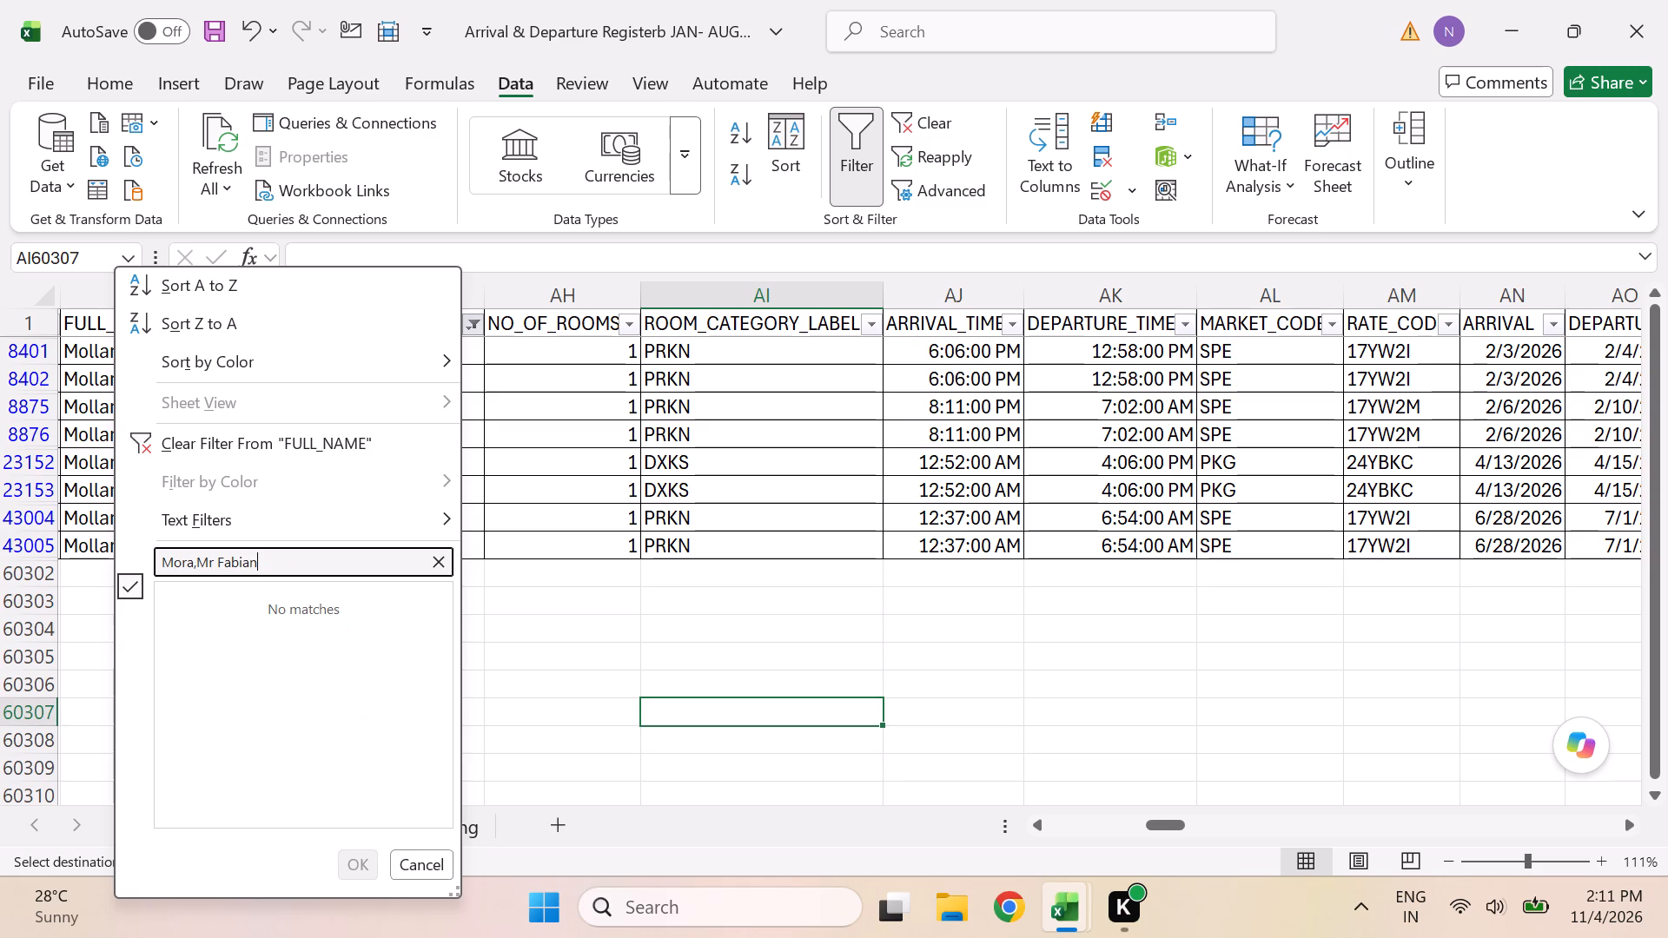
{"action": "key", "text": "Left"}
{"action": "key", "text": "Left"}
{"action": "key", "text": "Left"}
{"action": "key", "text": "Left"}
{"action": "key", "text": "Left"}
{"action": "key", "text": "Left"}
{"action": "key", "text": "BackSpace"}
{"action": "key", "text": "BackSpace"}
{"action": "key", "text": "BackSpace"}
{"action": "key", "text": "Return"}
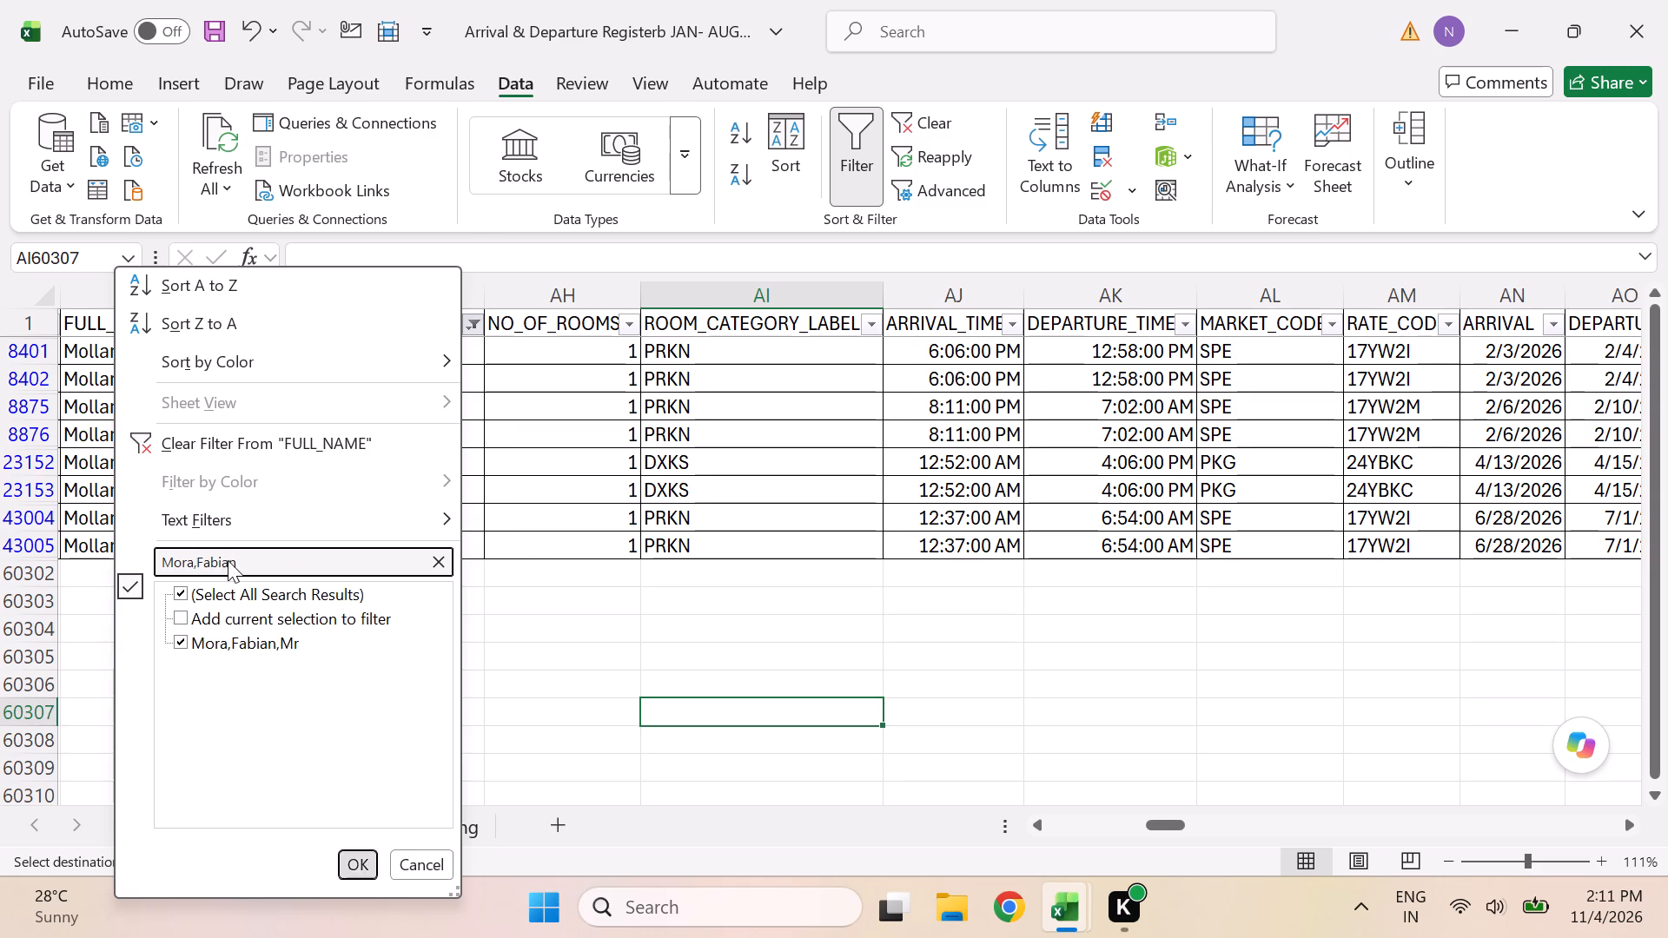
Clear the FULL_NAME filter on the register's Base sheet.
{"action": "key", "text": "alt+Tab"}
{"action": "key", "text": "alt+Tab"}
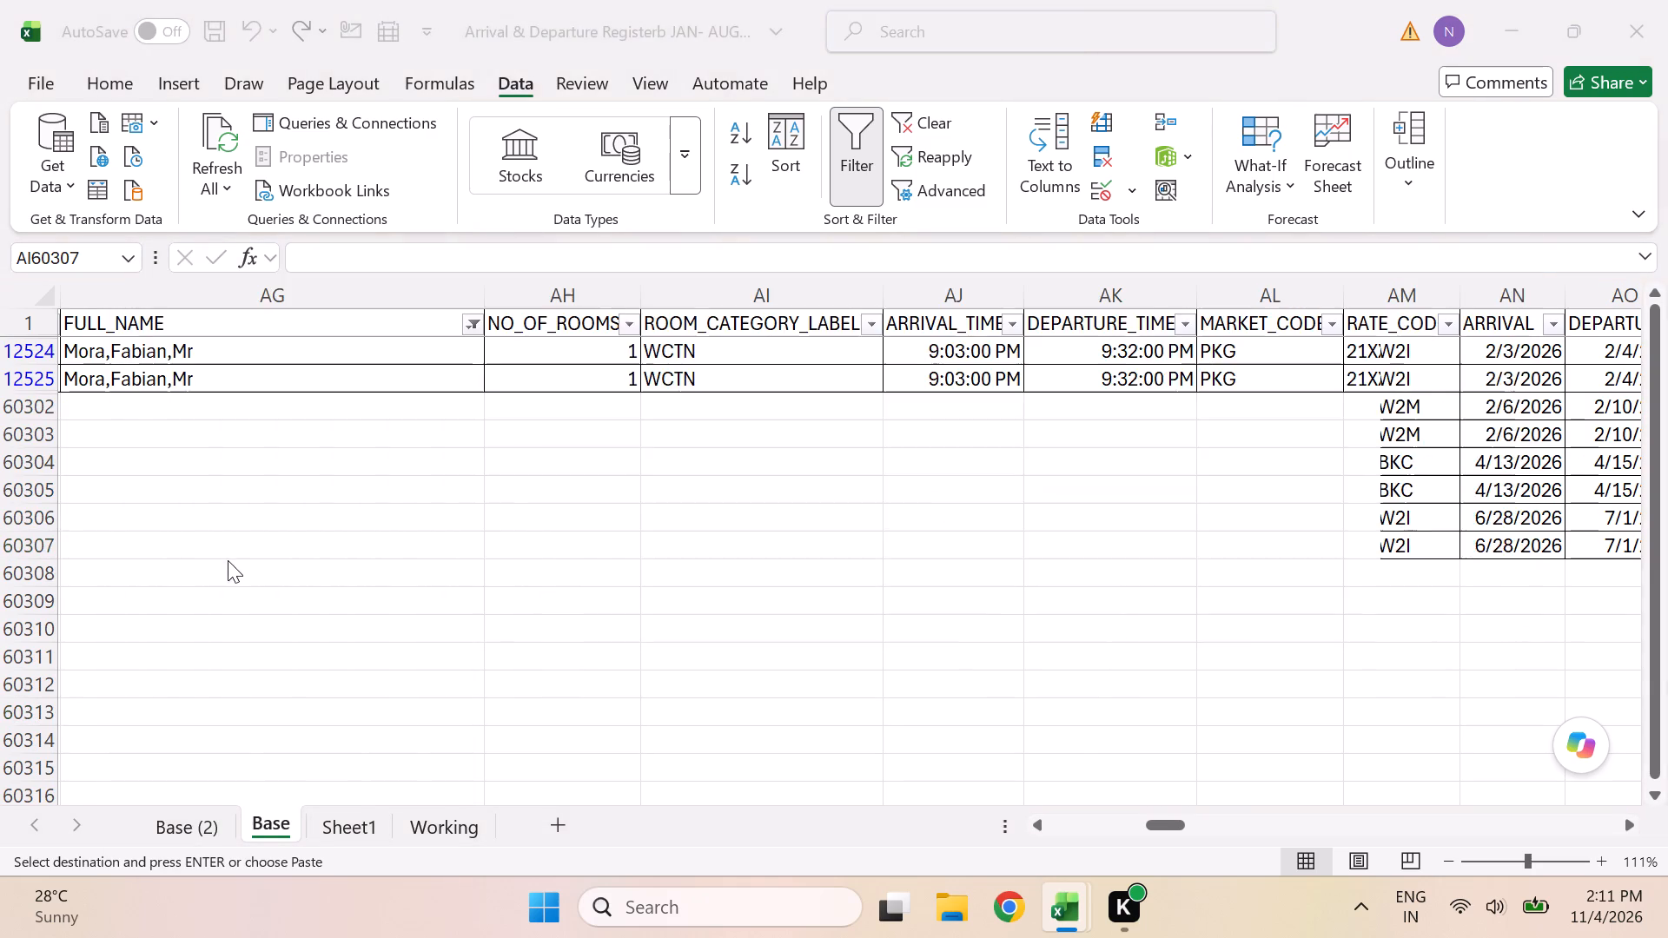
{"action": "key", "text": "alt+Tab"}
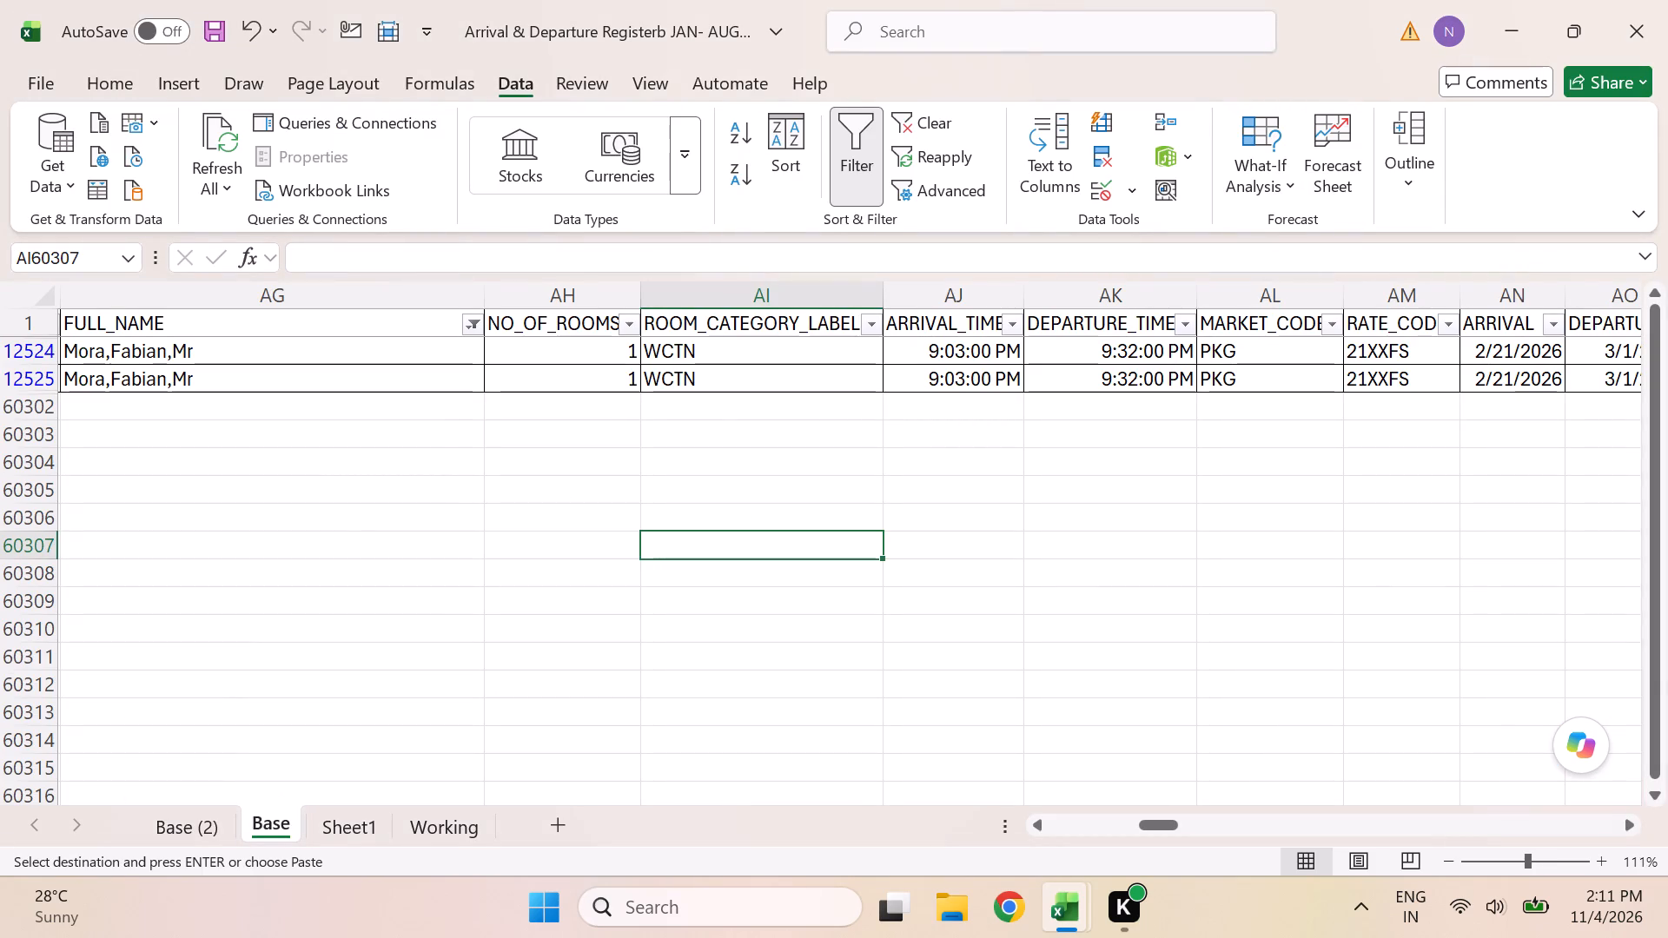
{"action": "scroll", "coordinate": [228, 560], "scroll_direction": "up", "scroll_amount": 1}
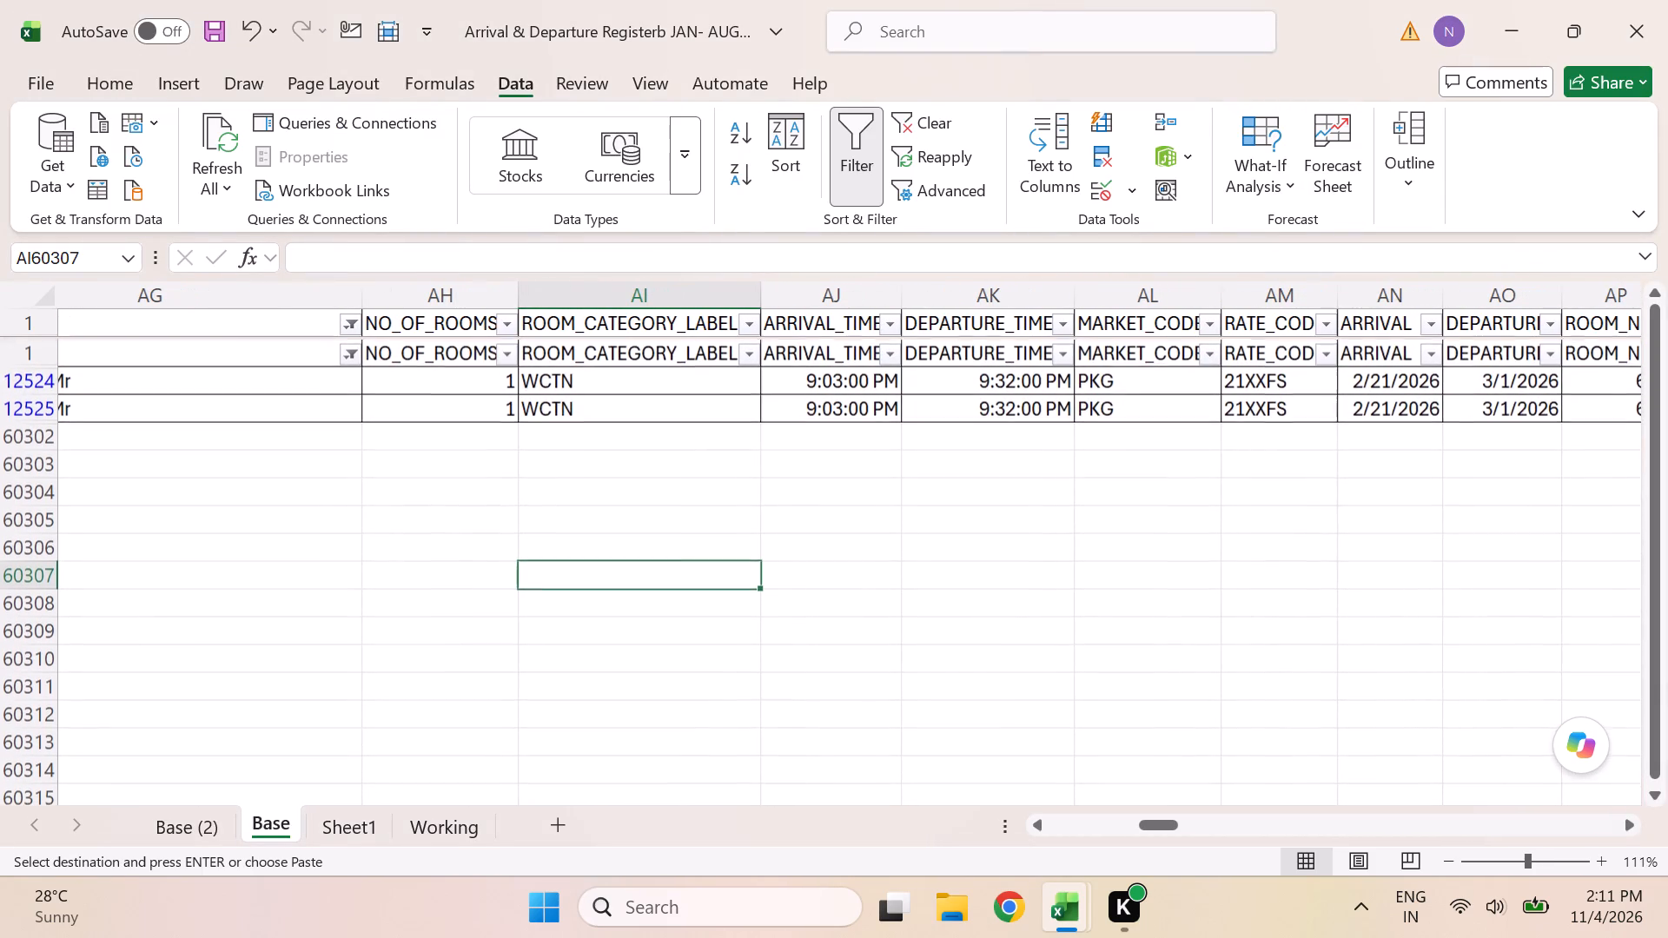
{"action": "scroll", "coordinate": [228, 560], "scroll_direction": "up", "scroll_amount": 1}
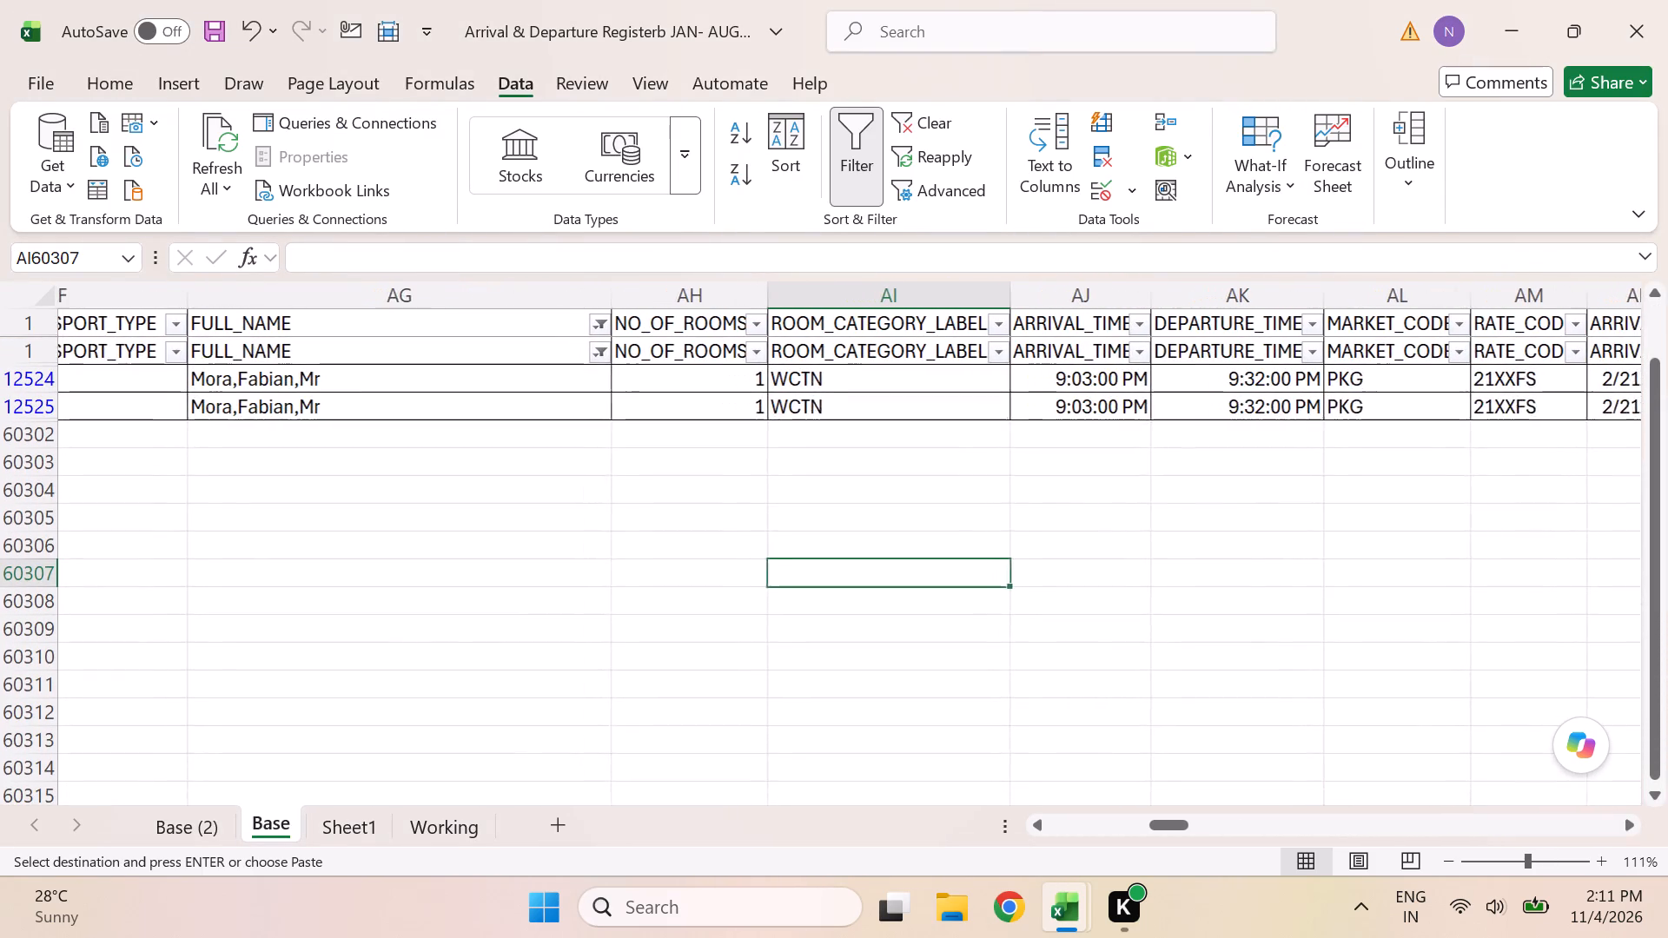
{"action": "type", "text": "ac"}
Copy the guest name in C268 of the match report and filter the register's FULL_NAME column for that guest, surname first without the title.
{"action": "key", "text": "alt+Tab"}
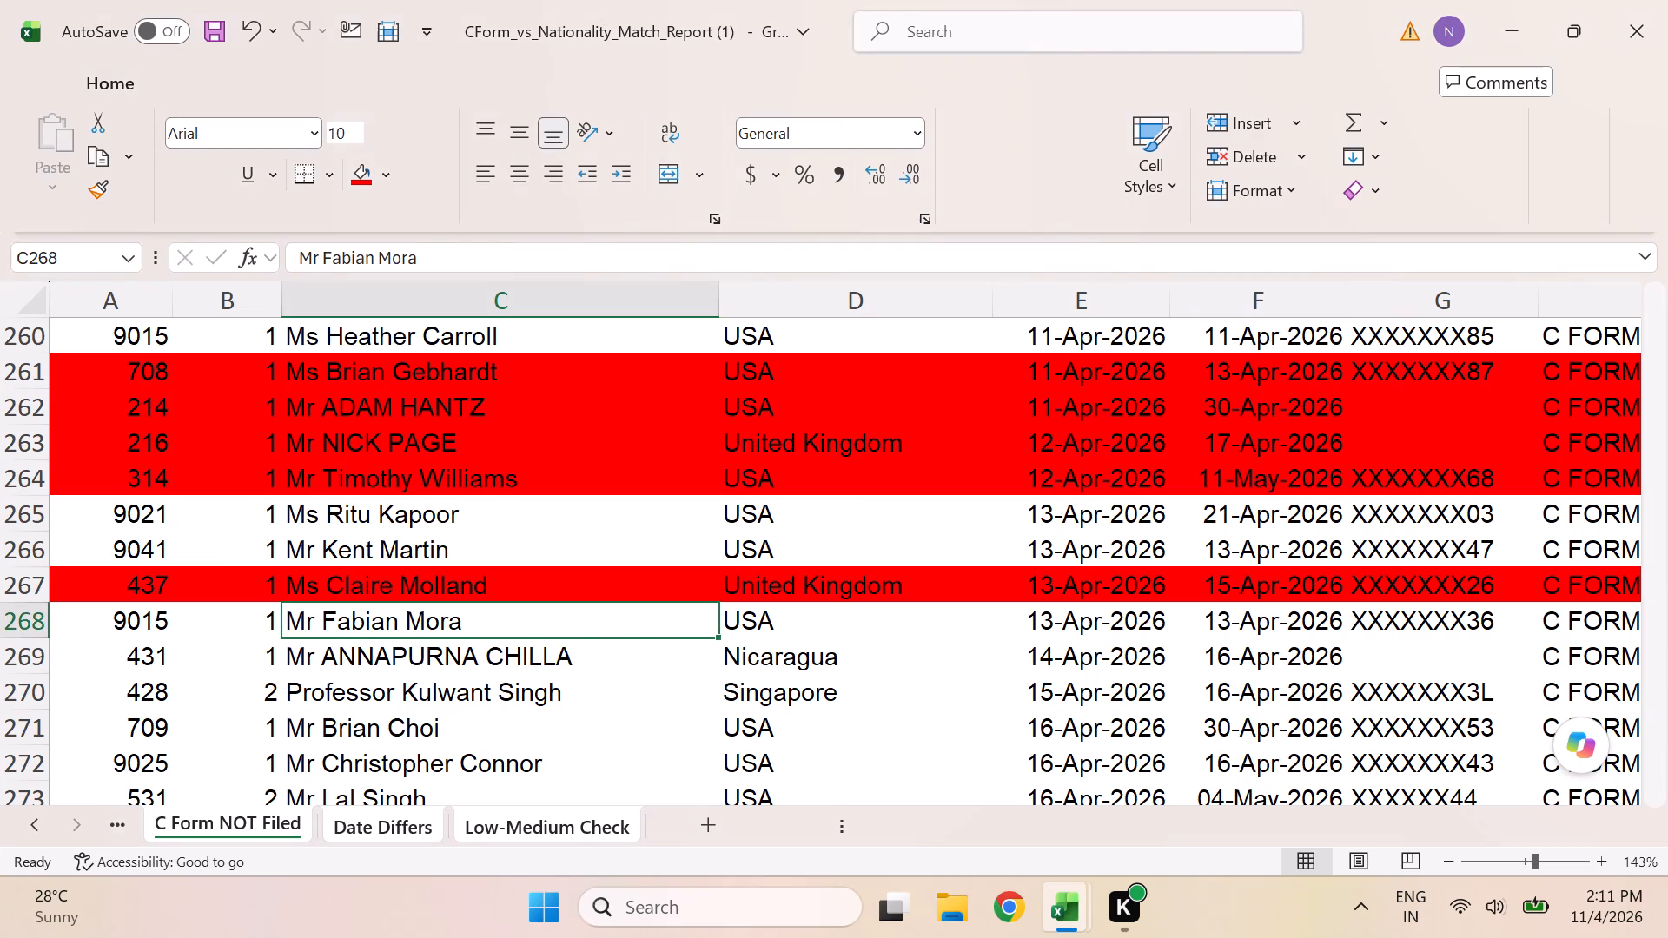
{"action": "key", "text": "ctrl+c"}
{"action": "key", "text": "alt+Tab"}
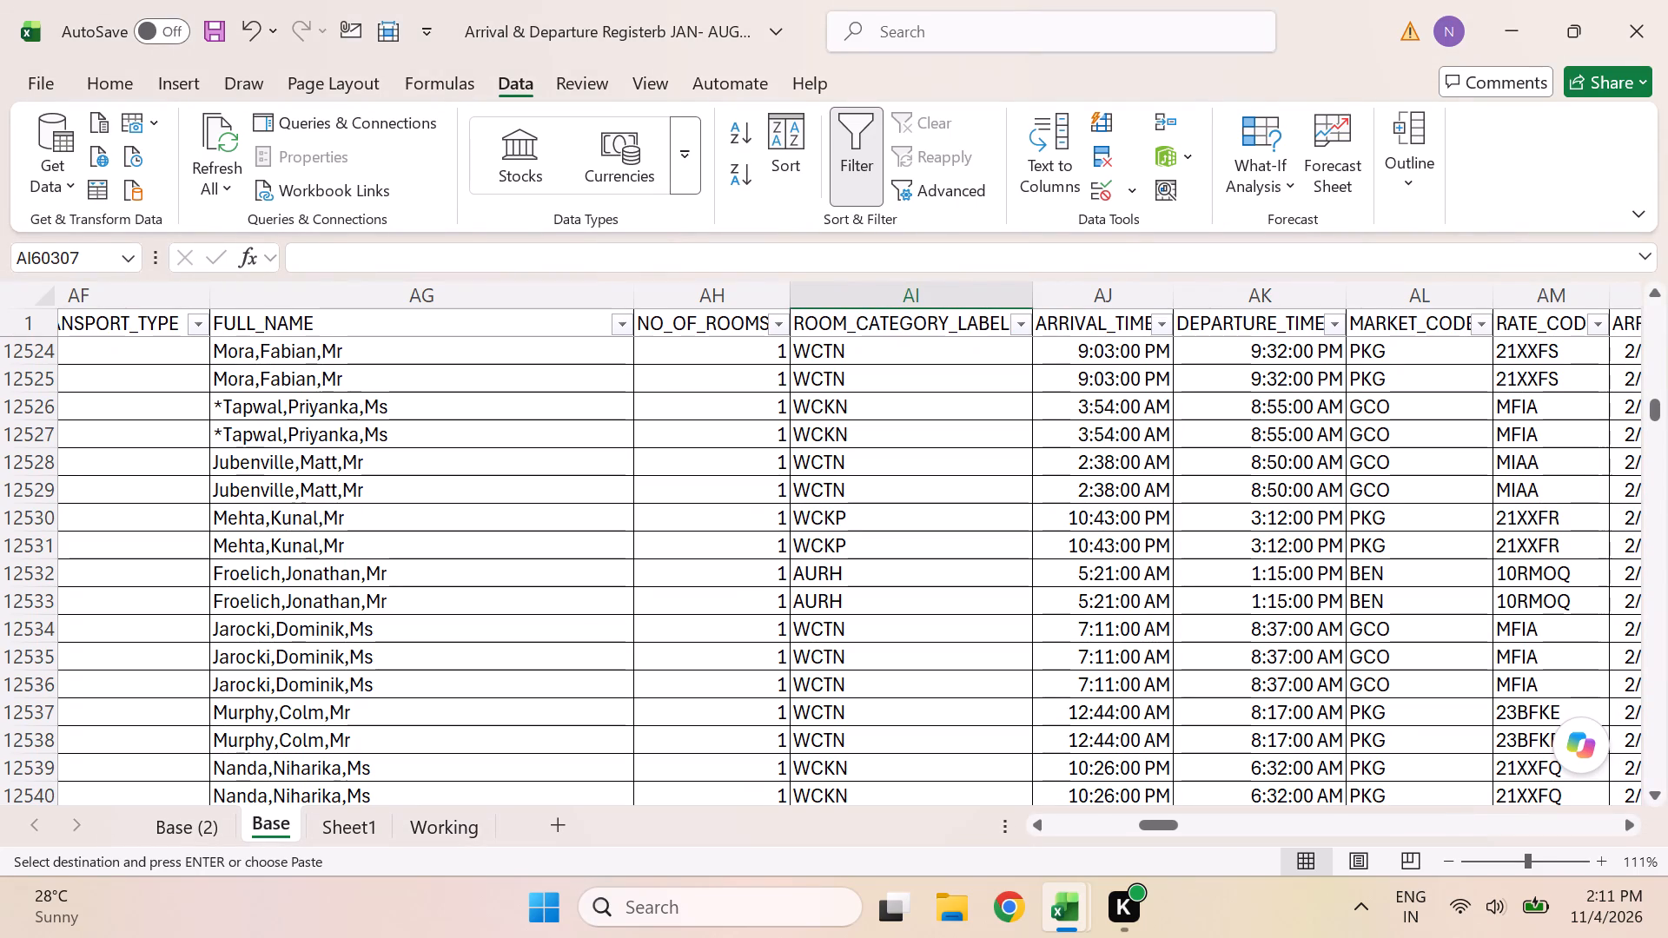
{"action": "left_click", "coordinate": [630, 321]}
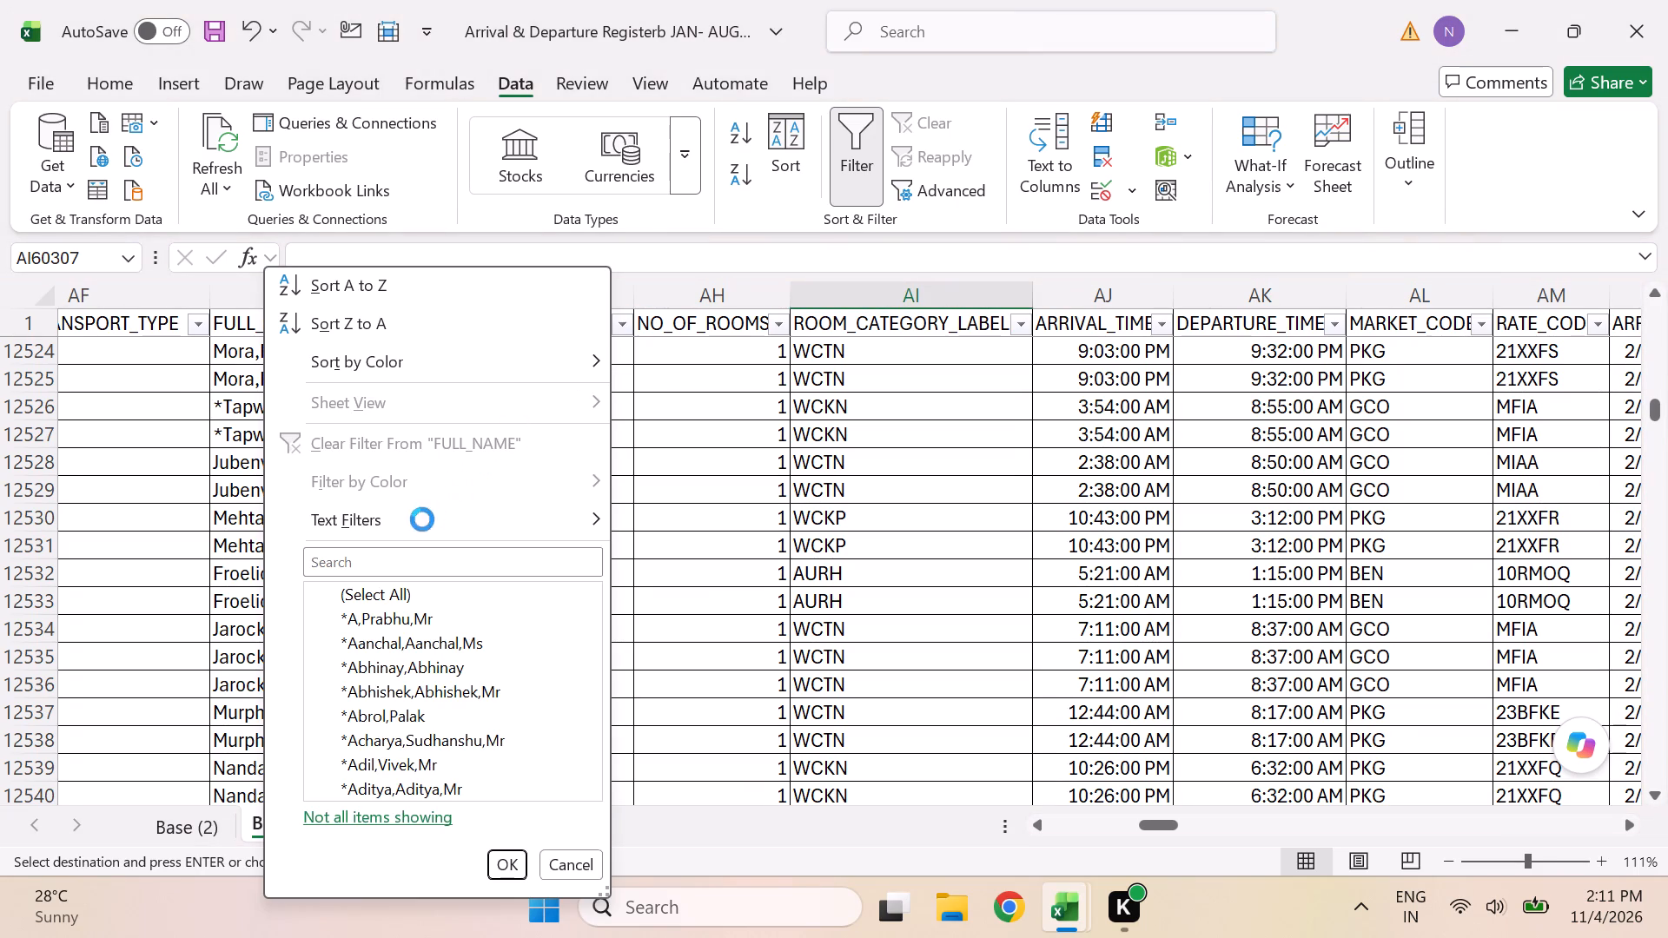
{"action": "left_click", "coordinate": [377, 558]}
{"action": "key", "text": "ctrl+v"}
{"action": "left_click", "coordinate": [377, 558]}
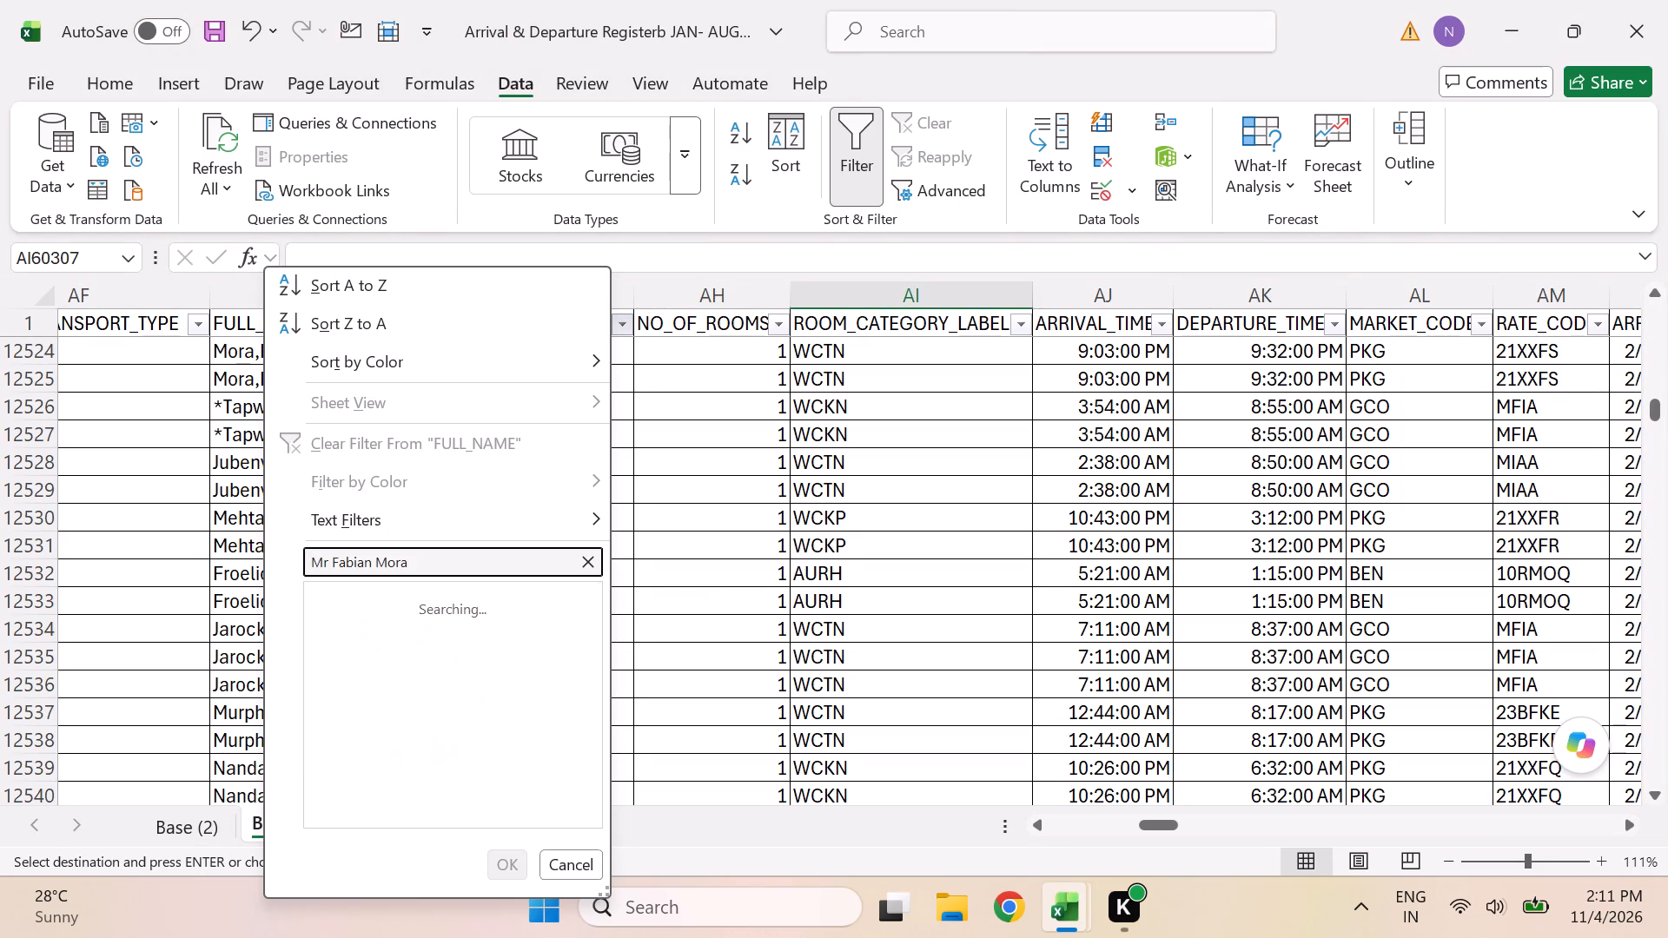
{"action": "key", "text": "BackSpace"}
{"action": "key", "text": "BackSpace"}
{"action": "key", "text": "BackSpace"}
{"action": "key", "text": "BackSpace"}
{"action": "key", "text": "BackSpace"}
{"action": "key", "text": "BackSpace"}
{"action": "key", "text": "BackSpace"}
{"action": "key", "text": "BackSpace"}
{"action": "key", "text": "BackSpace"}
{"action": "key", "text": "BackSpace"}
{"action": "key", "text": "BackSpace"}
{"action": "key", "text": "BackSpace"}
{"action": "key", "text": "BackSpace"}
{"action": "key", "text": "BackSpace"}
{"action": "key", "text": "BackSpace"}
{"action": "key", "text": "BackSpace"}
{"action": "key", "text": "BackSpace"}
{"action": "key", "text": "BackSpace"}
{"action": "key", "text": "BackSpace"}
{"action": "key", "text": "BackSpace"}
{"action": "key", "text": "Right"}
{"action": "key", "text": "Right"}
{"action": "key", "text": "Right"}
{"action": "key", "text": "Right"}
{"action": "key", "text": "Right"}
{"action": "key", "text": "Right"}
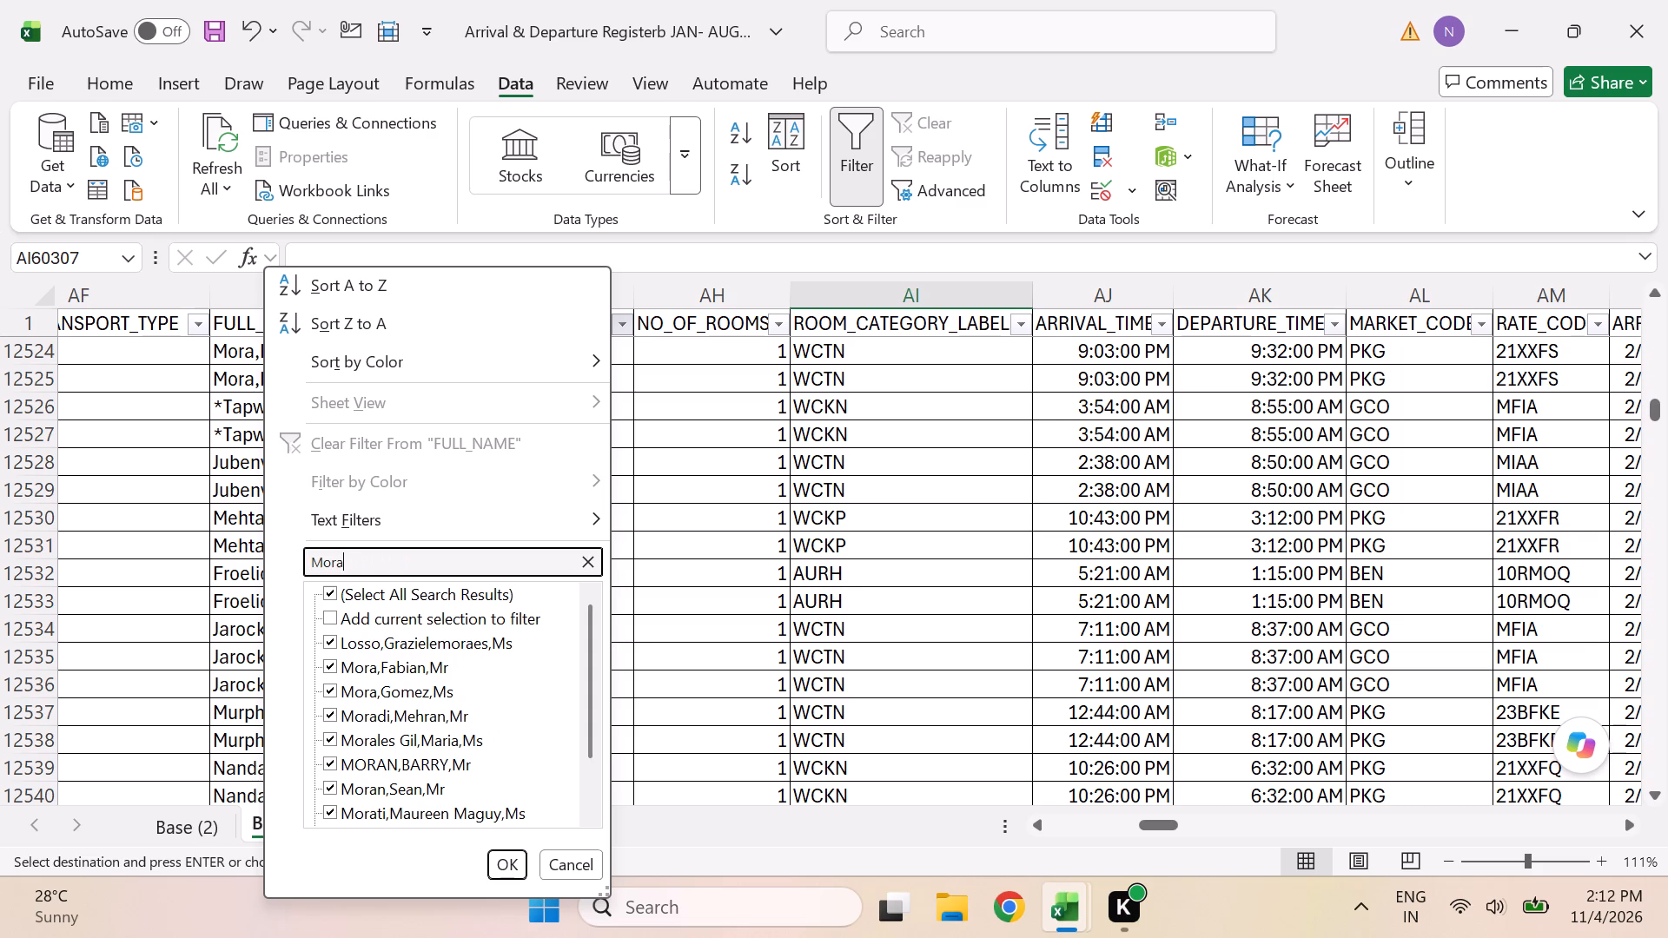
{"action": "key", "text": "comma"}
{"action": "key", "text": "ctrl+v"}
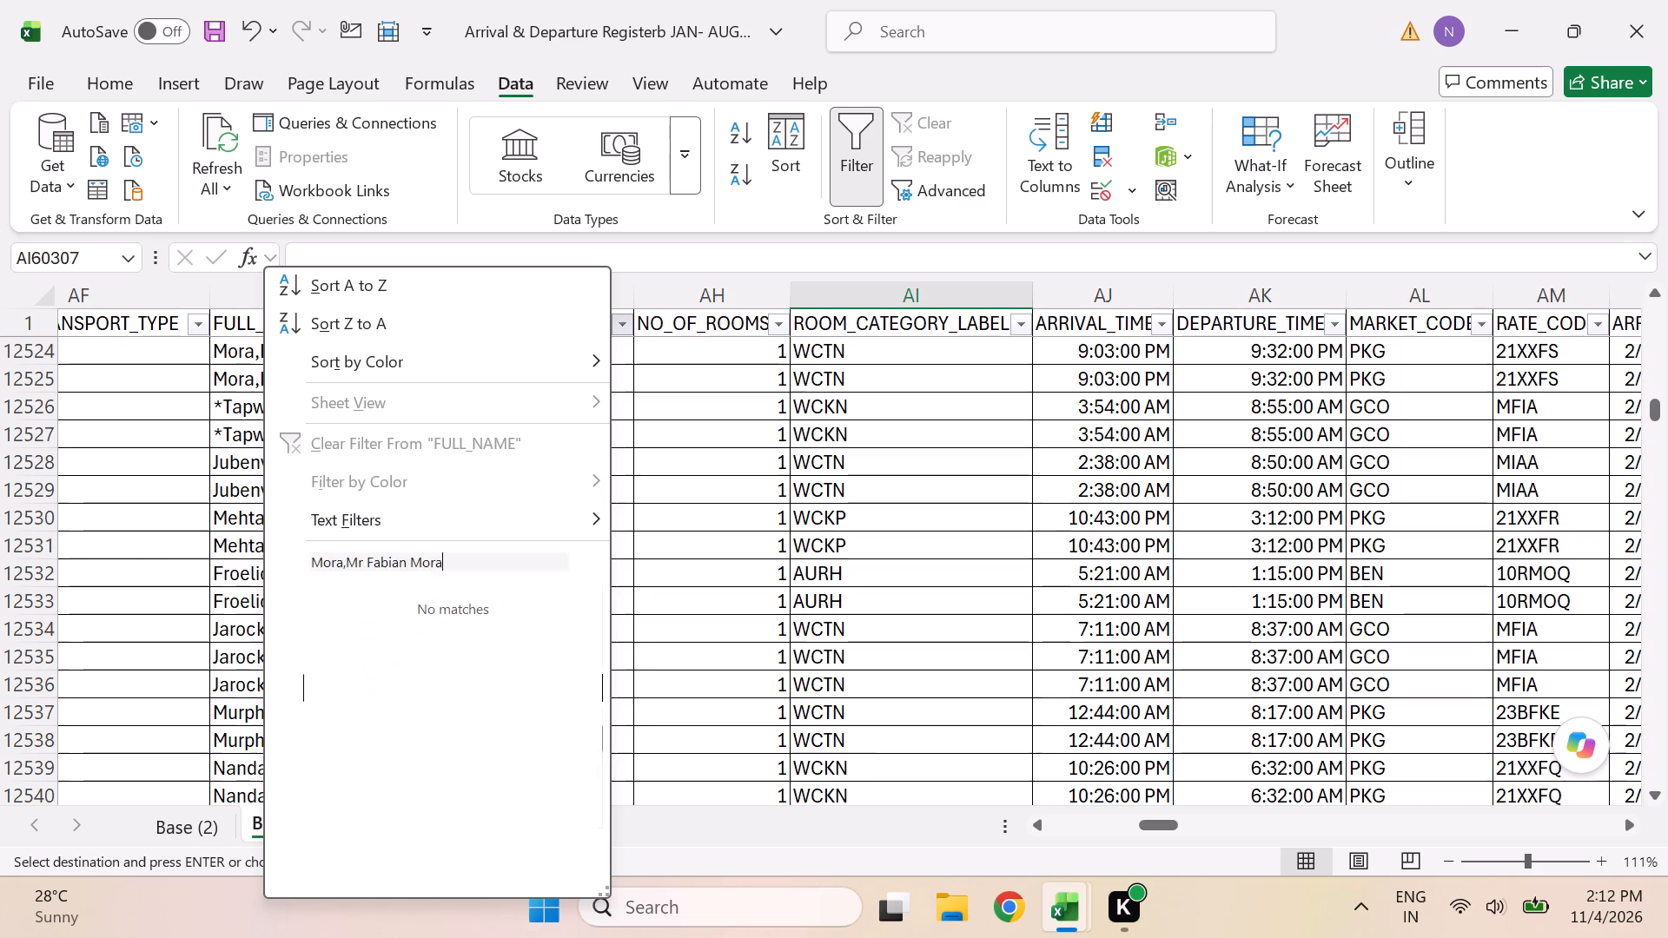
{"action": "key", "text": "BackSpace"}
{"action": "key", "text": "BackSpace"}
{"action": "key", "text": "BackSpace"}
{"action": "key", "text": "BackSpace"}
{"action": "key", "text": "BackSpace"}
{"action": "key", "text": "Left"}
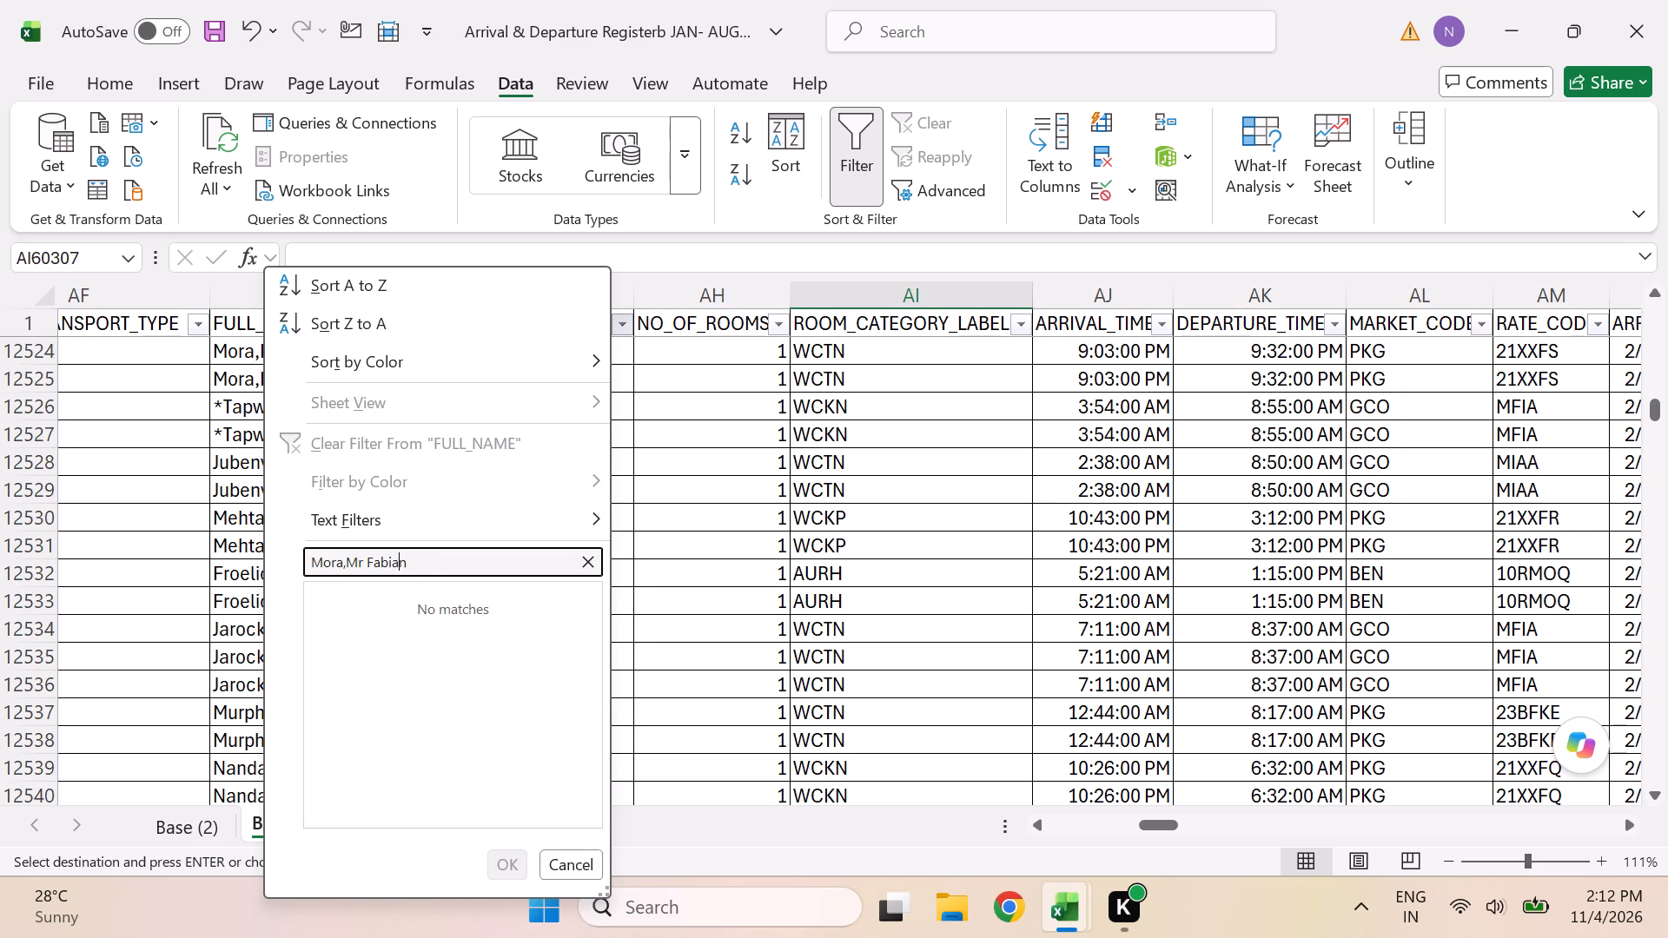
{"action": "key", "text": "Left"}
{"action": "key", "text": "Left"}
{"action": "key", "text": "Left"}
{"action": "key", "text": "Left"}
{"action": "key", "text": "Left"}
{"action": "key", "text": "BackSpace"}
{"action": "key", "text": "BackSpace"}
{"action": "key", "text": "BackSpace"}
{"action": "key", "text": "Return"}
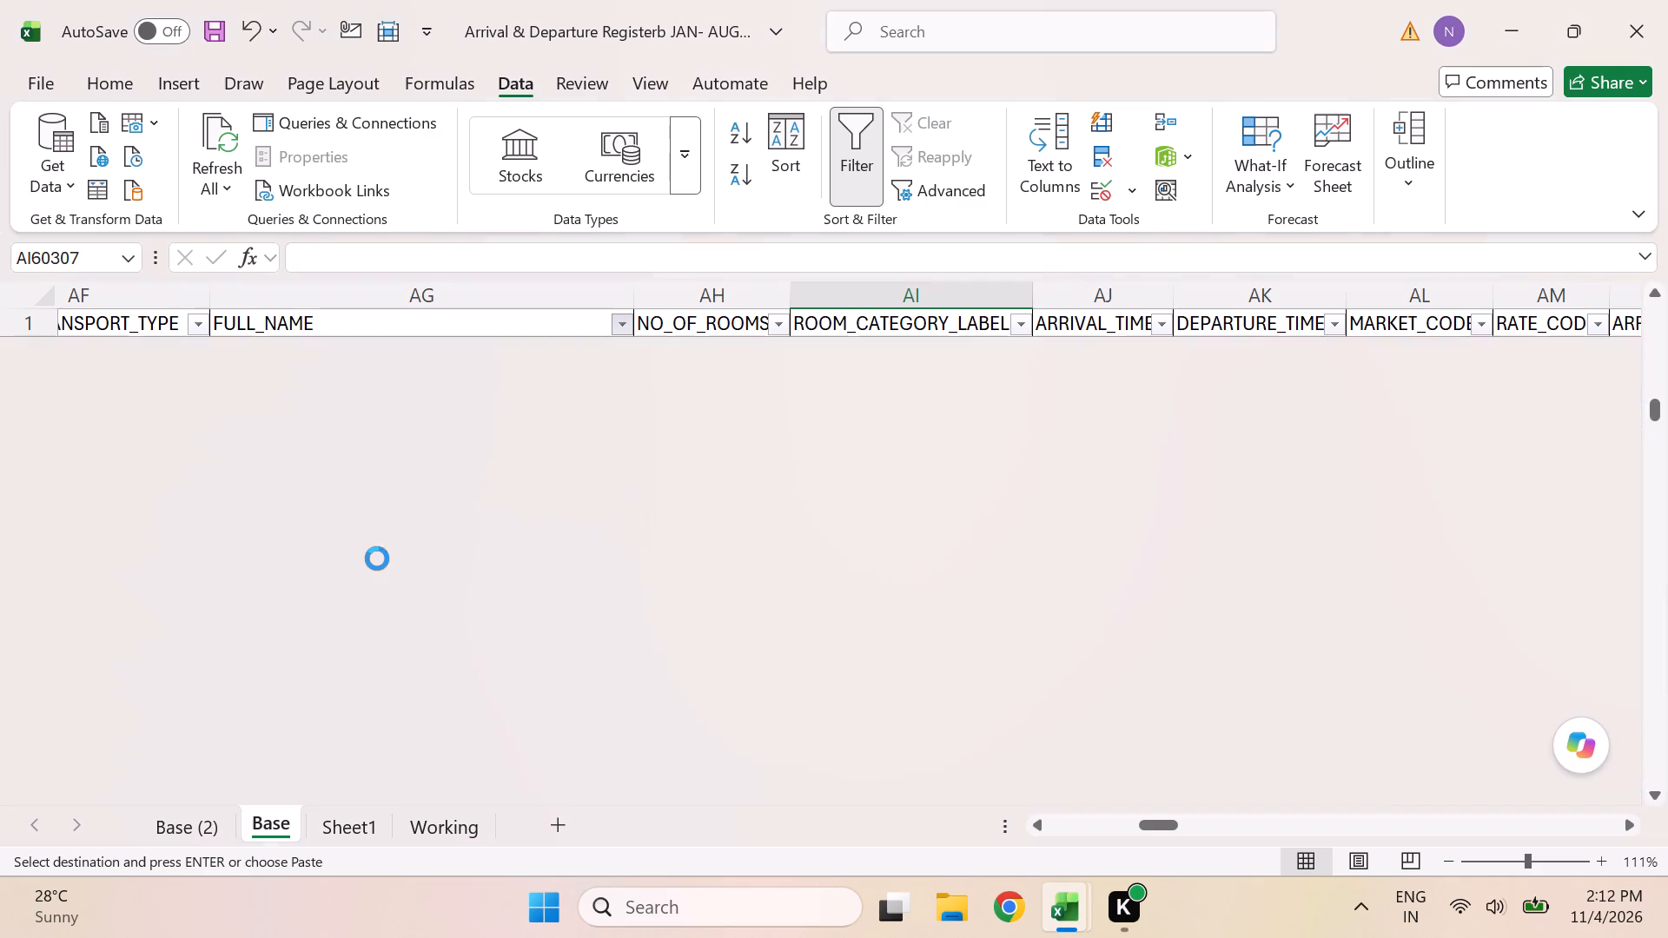
{"action": "scroll", "coordinate": [377, 558], "scroll_direction": "left", "scroll_amount": 3}
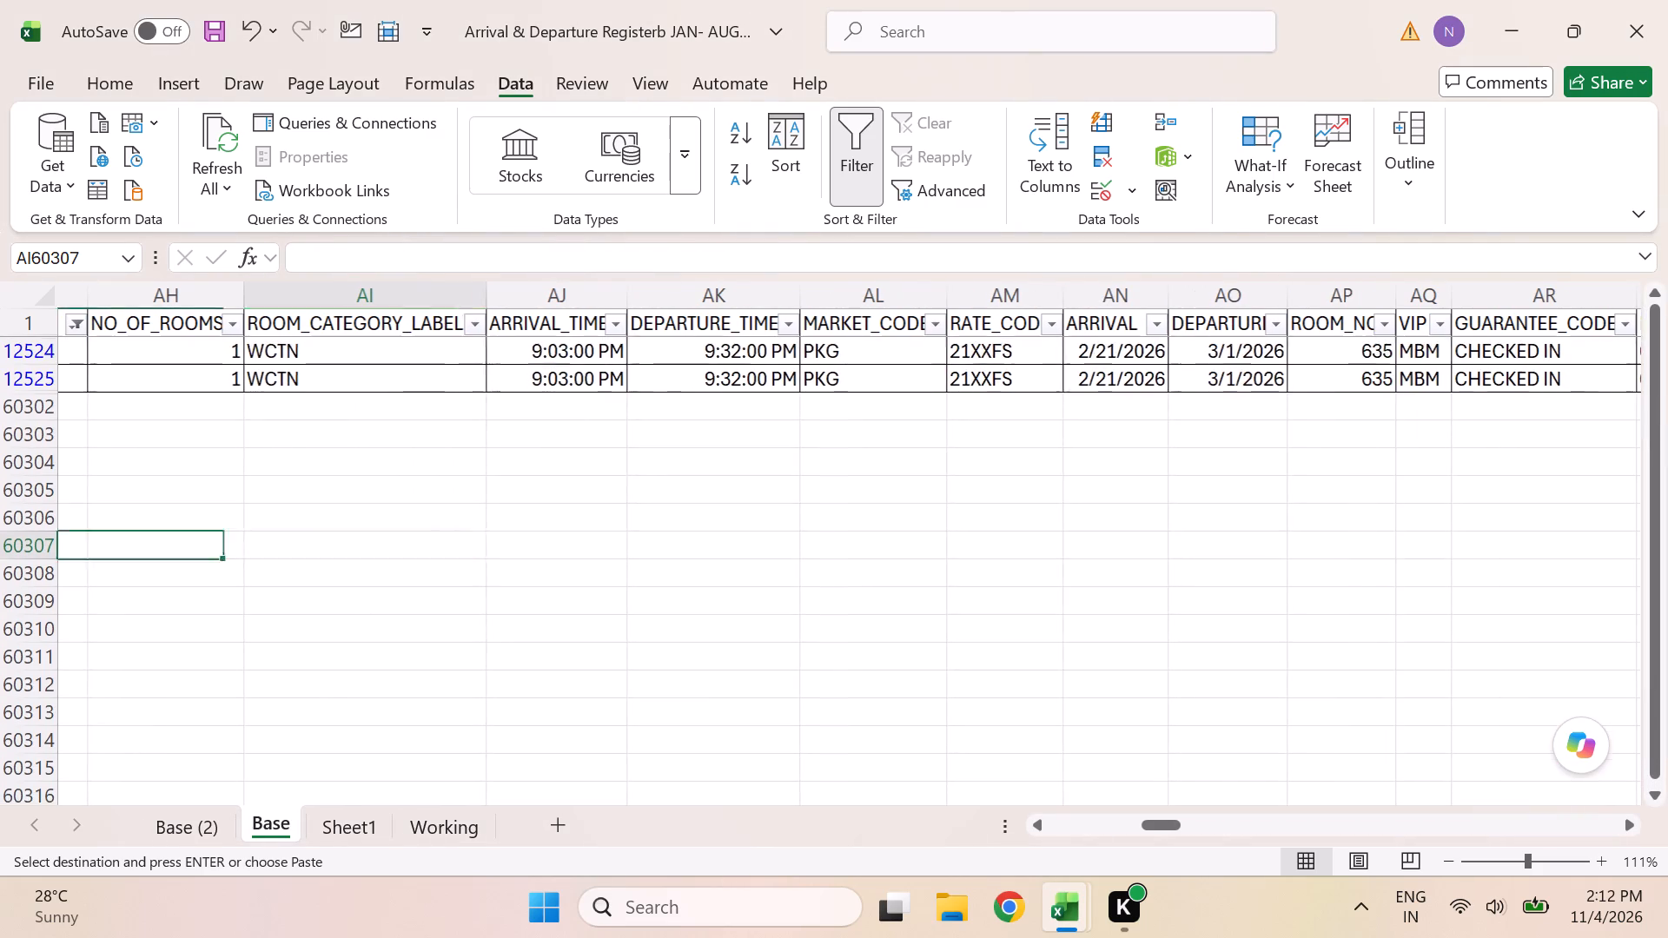
{"action": "scroll", "coordinate": [377, 558], "scroll_direction": "up", "scroll_amount": 2}
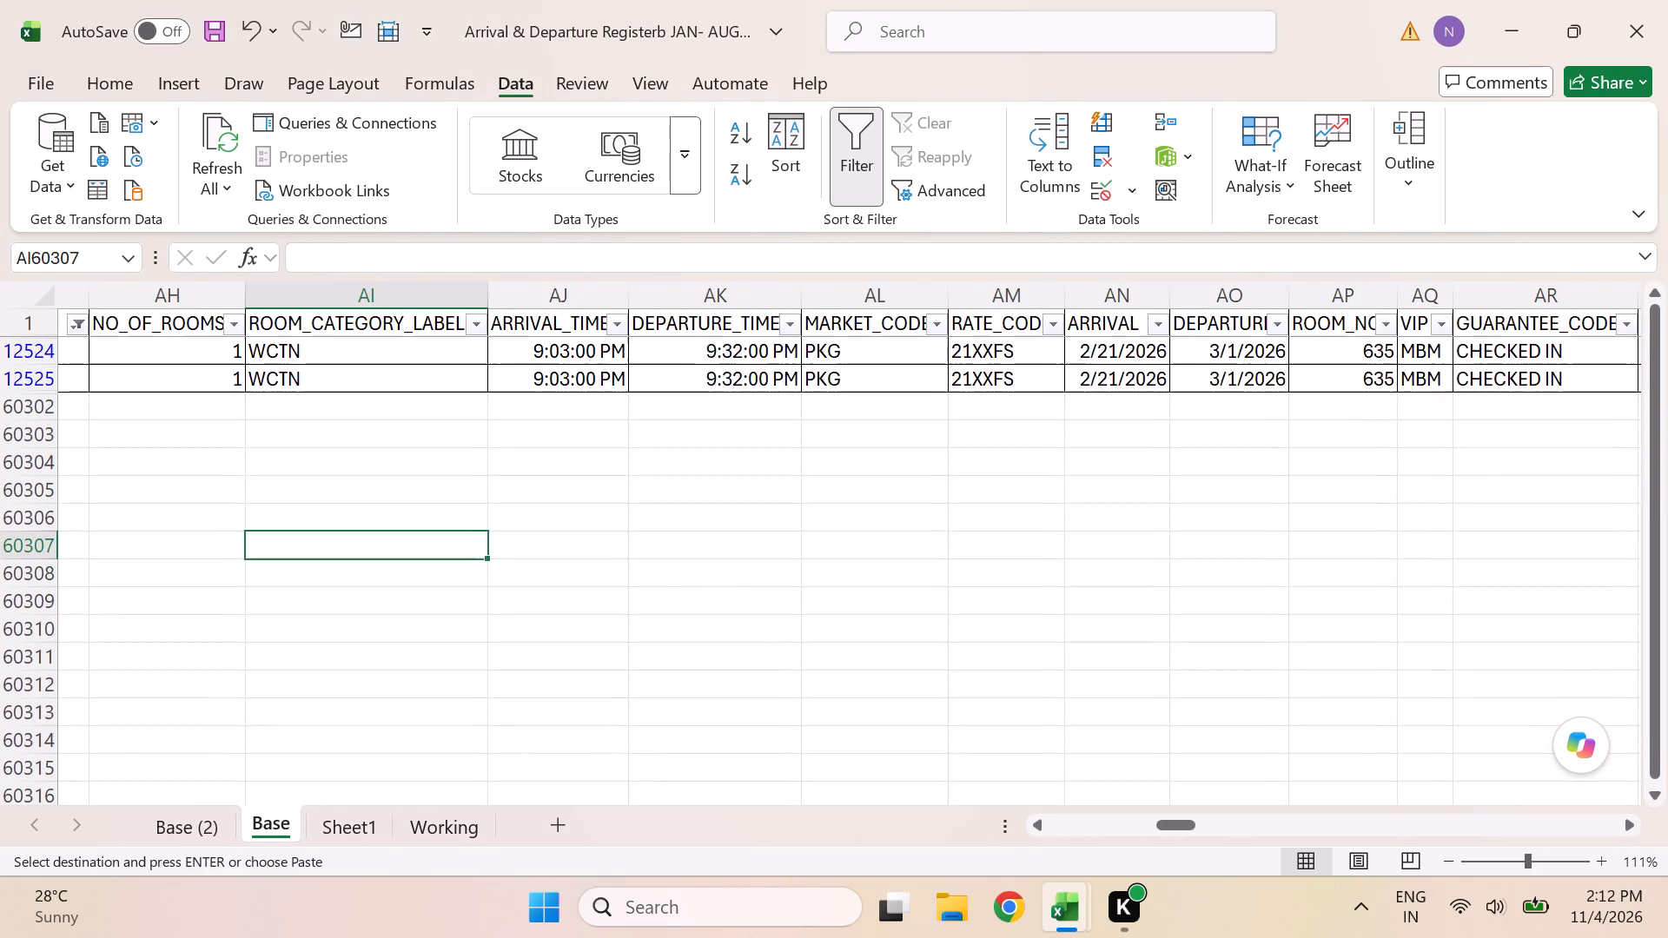
In the match report, copy the remark 'Not found in "Arrival and Departure" report' from Q266 into Q268.
{"action": "key", "text": "alt+Tab"}
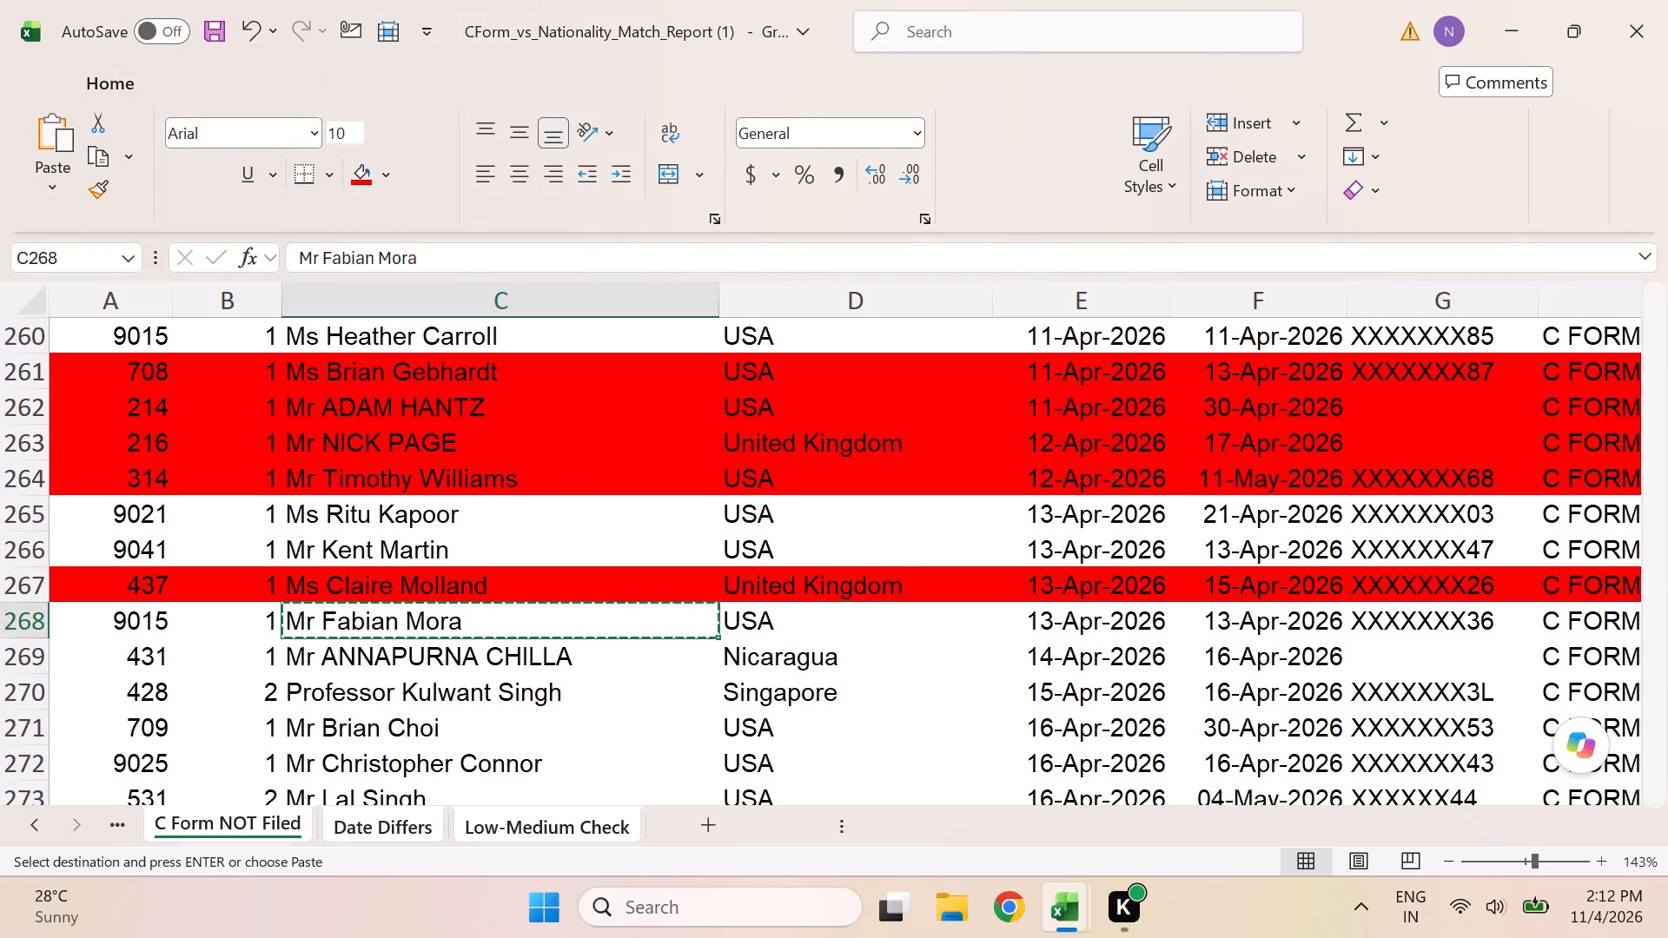
{"action": "key", "text": "Return"}
{"action": "key", "text": "Left"}
{"action": "key", "text": "Left"}
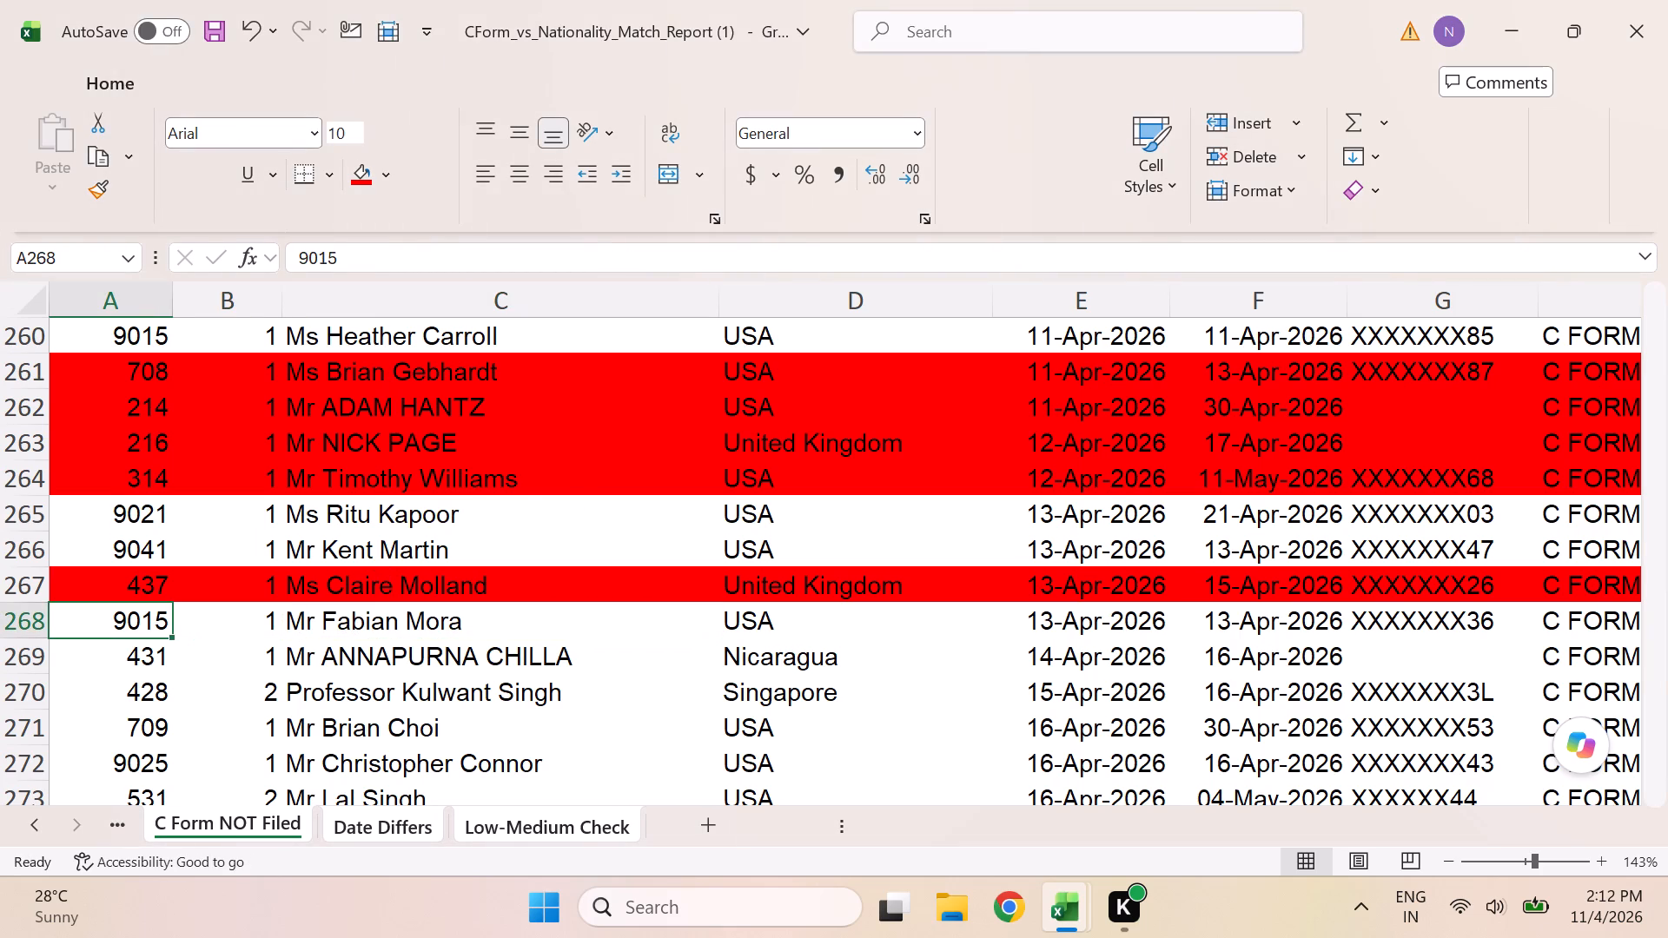
{"action": "key", "text": "Right"}
{"action": "key", "text": "Right"}
{"action": "key", "text": "Right"}
{"action": "key", "text": "Right"}
{"action": "key", "text": "Right"}
{"action": "key", "text": "Right"}
{"action": "key", "text": "Right"}
{"action": "key", "text": "Right"}
{"action": "key", "text": "Right"}
{"action": "key", "text": "Right"}
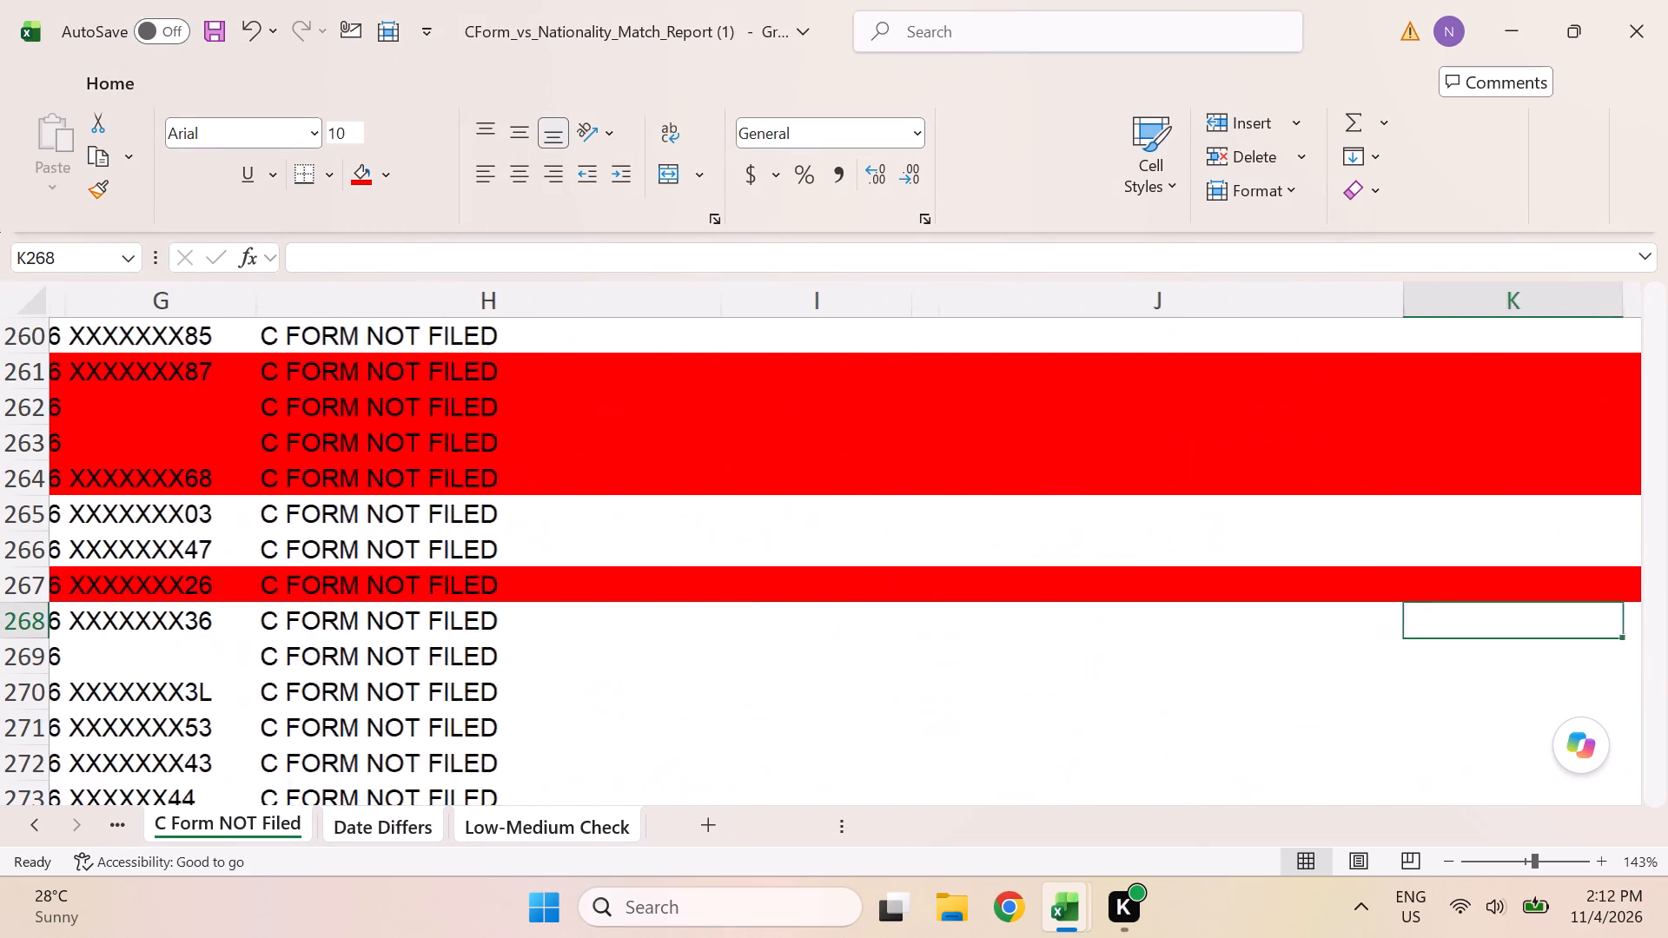
{"action": "key", "text": "Right"}
{"action": "key", "text": "Right"}
{"action": "key", "text": "Right"}
{"action": "key", "text": "Right"}
{"action": "key", "text": "Right"}
{"action": "key", "text": "Right"}
{"action": "key", "text": "Right"}
{"action": "key", "text": "Right"}
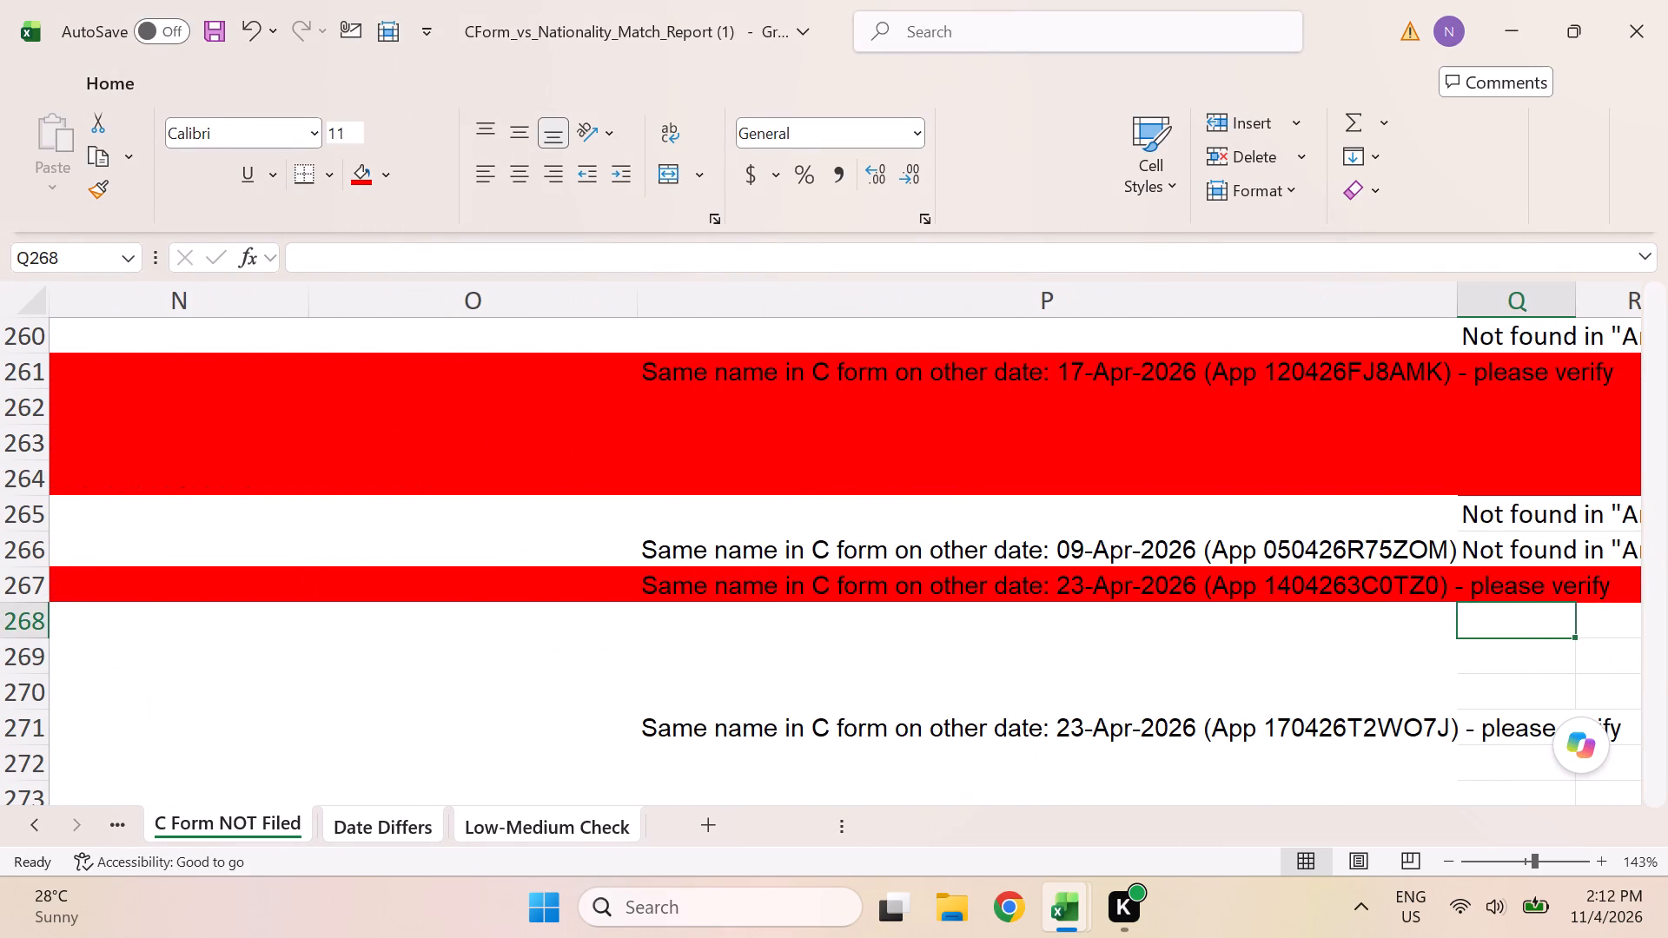
{"action": "key", "text": "Up"}
{"action": "key", "text": "Up"}
{"action": "key", "text": "ctrl+c"}
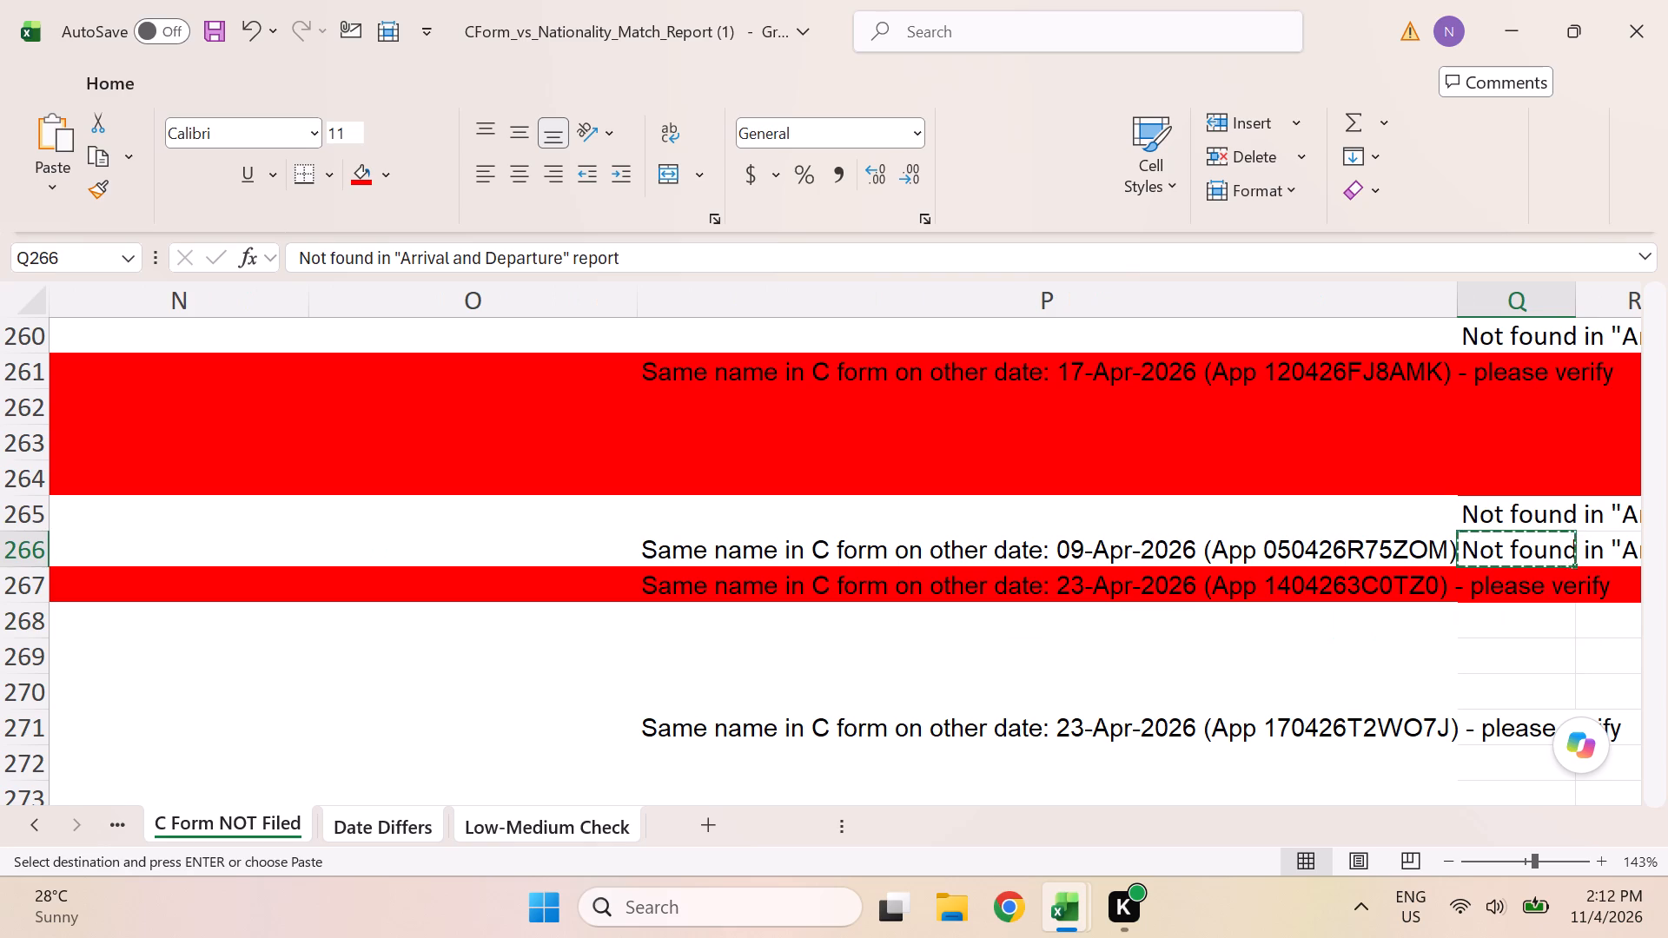
{"action": "key", "text": "Down"}
{"action": "key", "text": "Down"}
{"action": "key", "text": "Return"}
Copy the guest name in C269 and filter the register's FULL_NAME column for that guest, as surname, comma, first name, without the title.
{"action": "key", "text": "Down"}
{"action": "key", "text": "Left"}
{"action": "key", "text": "Left"}
{"action": "key", "text": "Left"}
{"action": "key", "text": "Left"}
{"action": "key", "text": "Left"}
{"action": "key", "text": "Left"}
{"action": "key", "text": "Left"}
{"action": "key", "text": "Left"}
{"action": "key", "text": "Left"}
{"action": "key", "text": "Left"}
{"action": "key", "text": "Left"}
{"action": "key", "text": "Left"}
{"action": "key", "text": "Left"}
{"action": "key", "text": "Left"}
{"action": "key", "text": "Left"}
{"action": "key", "text": "Left"}
{"action": "key", "text": "Left"}
{"action": "key", "text": "Left"}
{"action": "key", "text": "Left"}
{"action": "key", "text": "Left"}
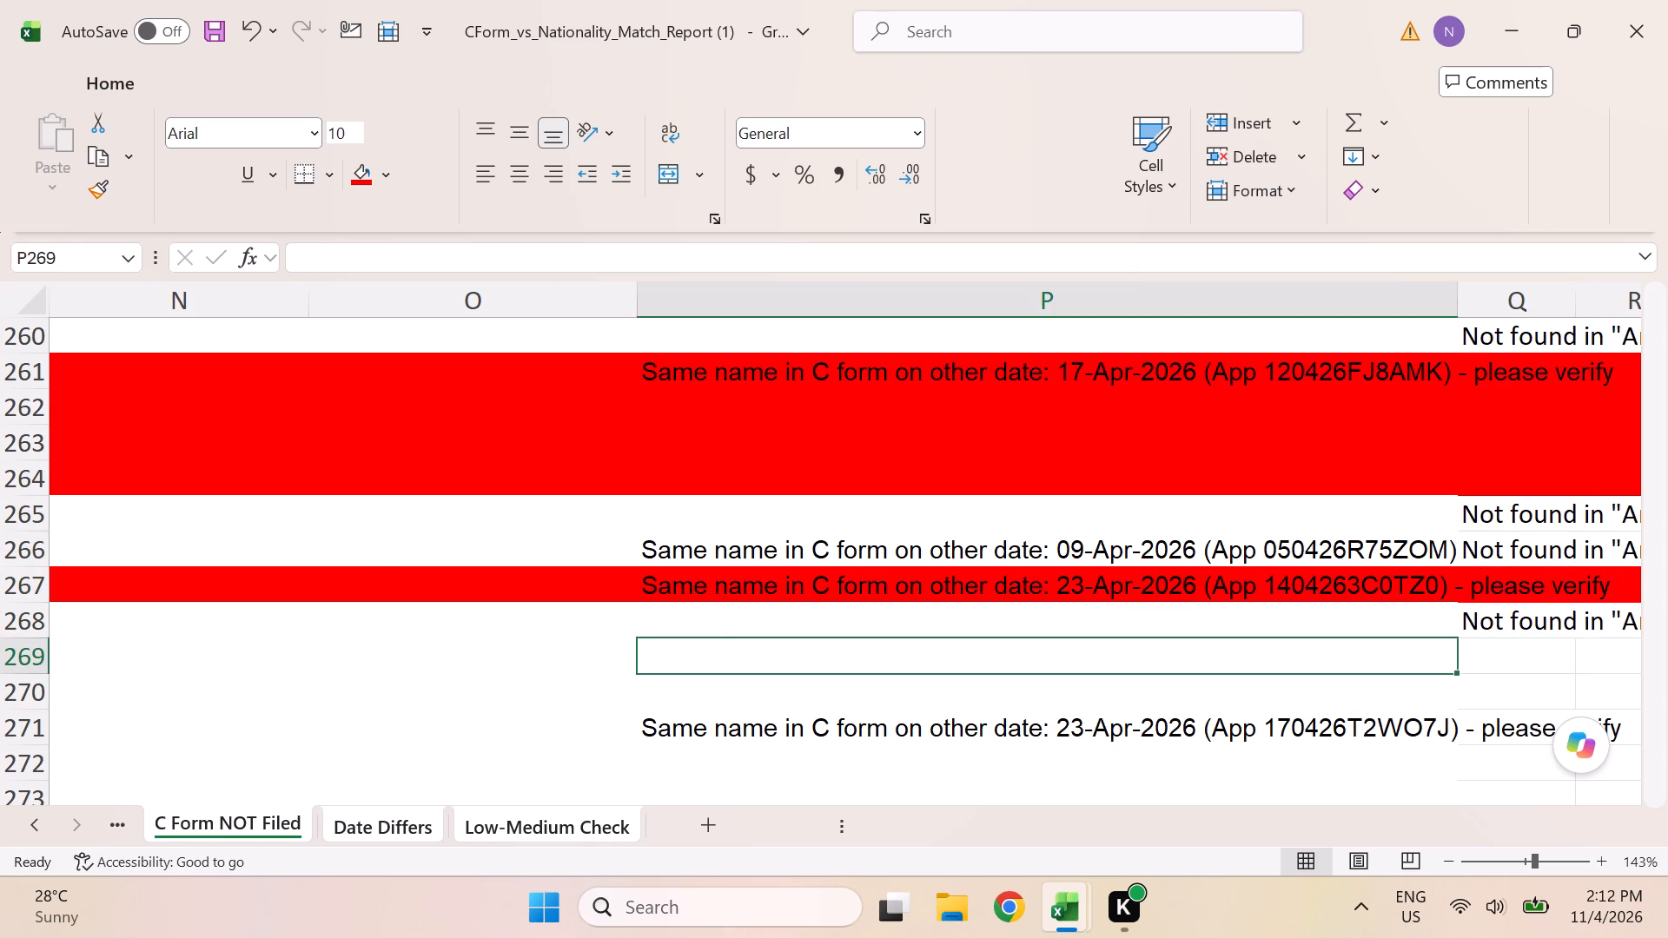
{"action": "key", "text": "Right"}
{"action": "key", "text": "Right"}
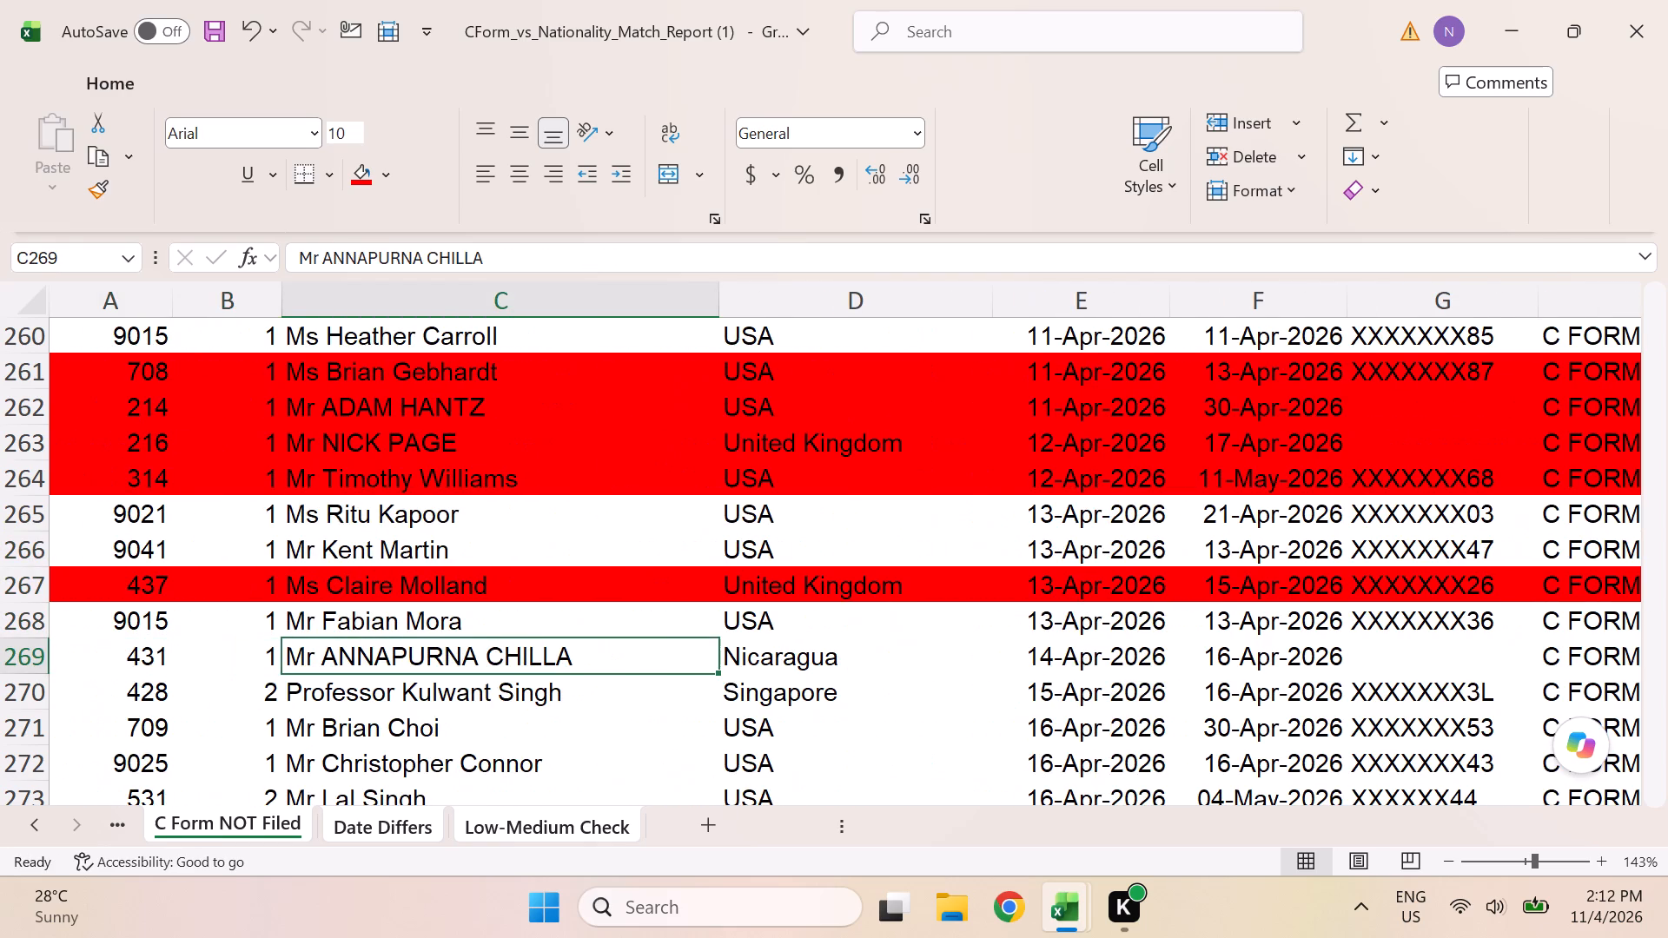
{"action": "key", "text": "ctrl+c"}
{"action": "key", "text": "alt+Tab"}
{"action": "scroll", "coordinate": [398, 451], "scroll_direction": "right", "scroll_amount": 1}
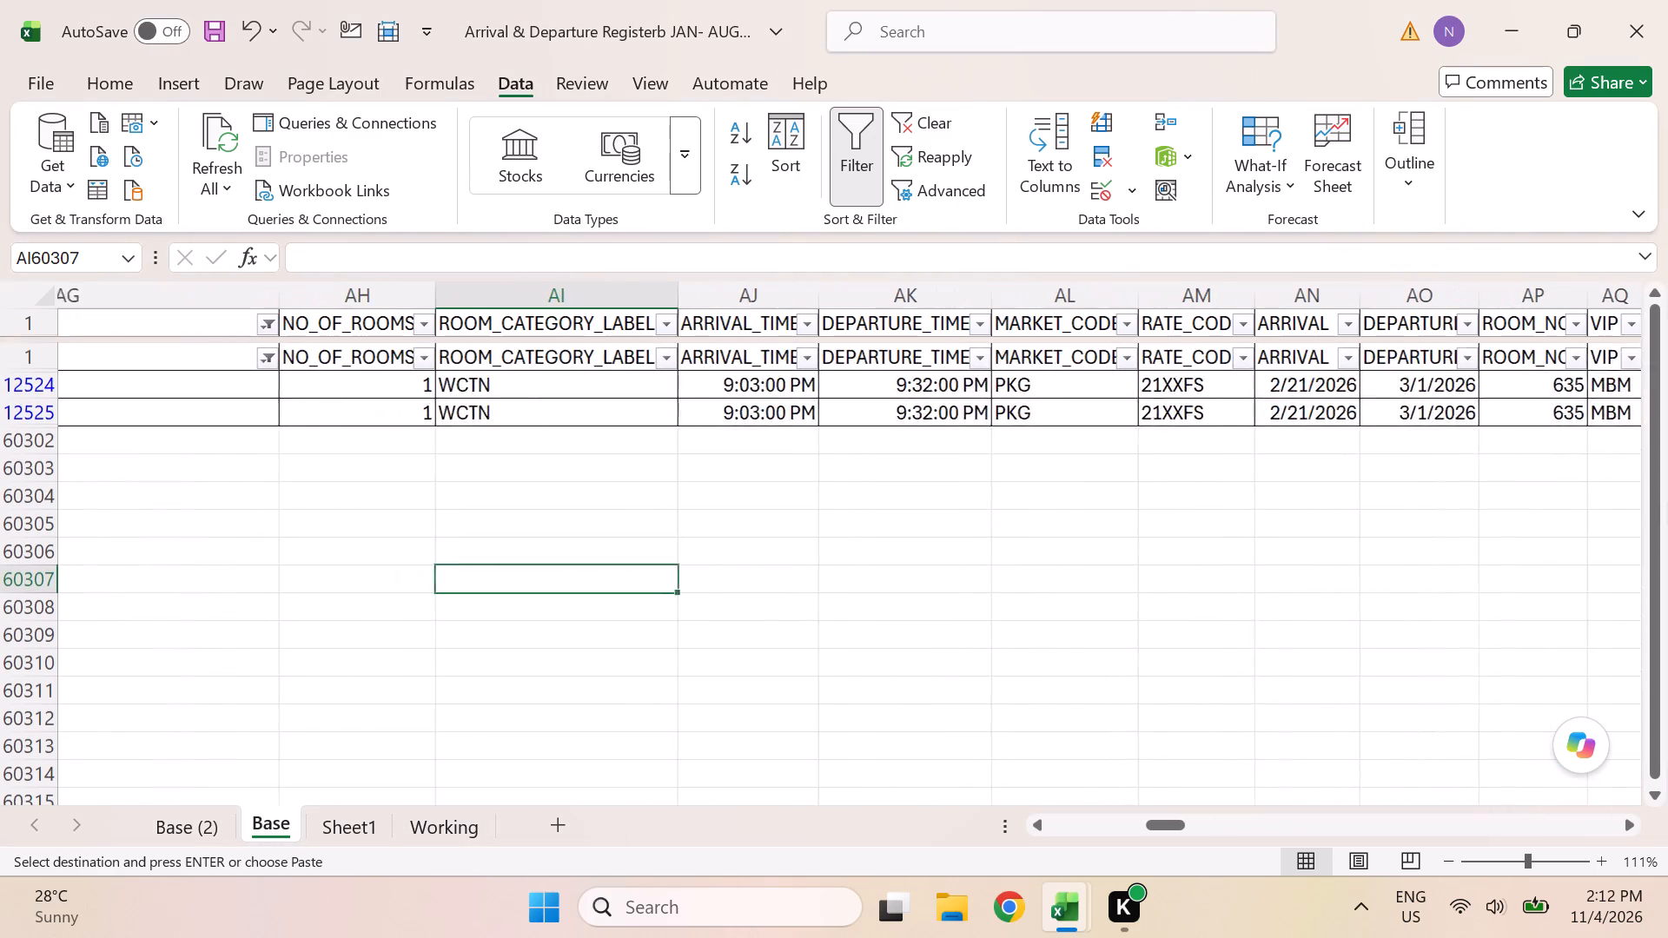
{"action": "scroll", "coordinate": [398, 451], "scroll_direction": "right", "scroll_amount": 1}
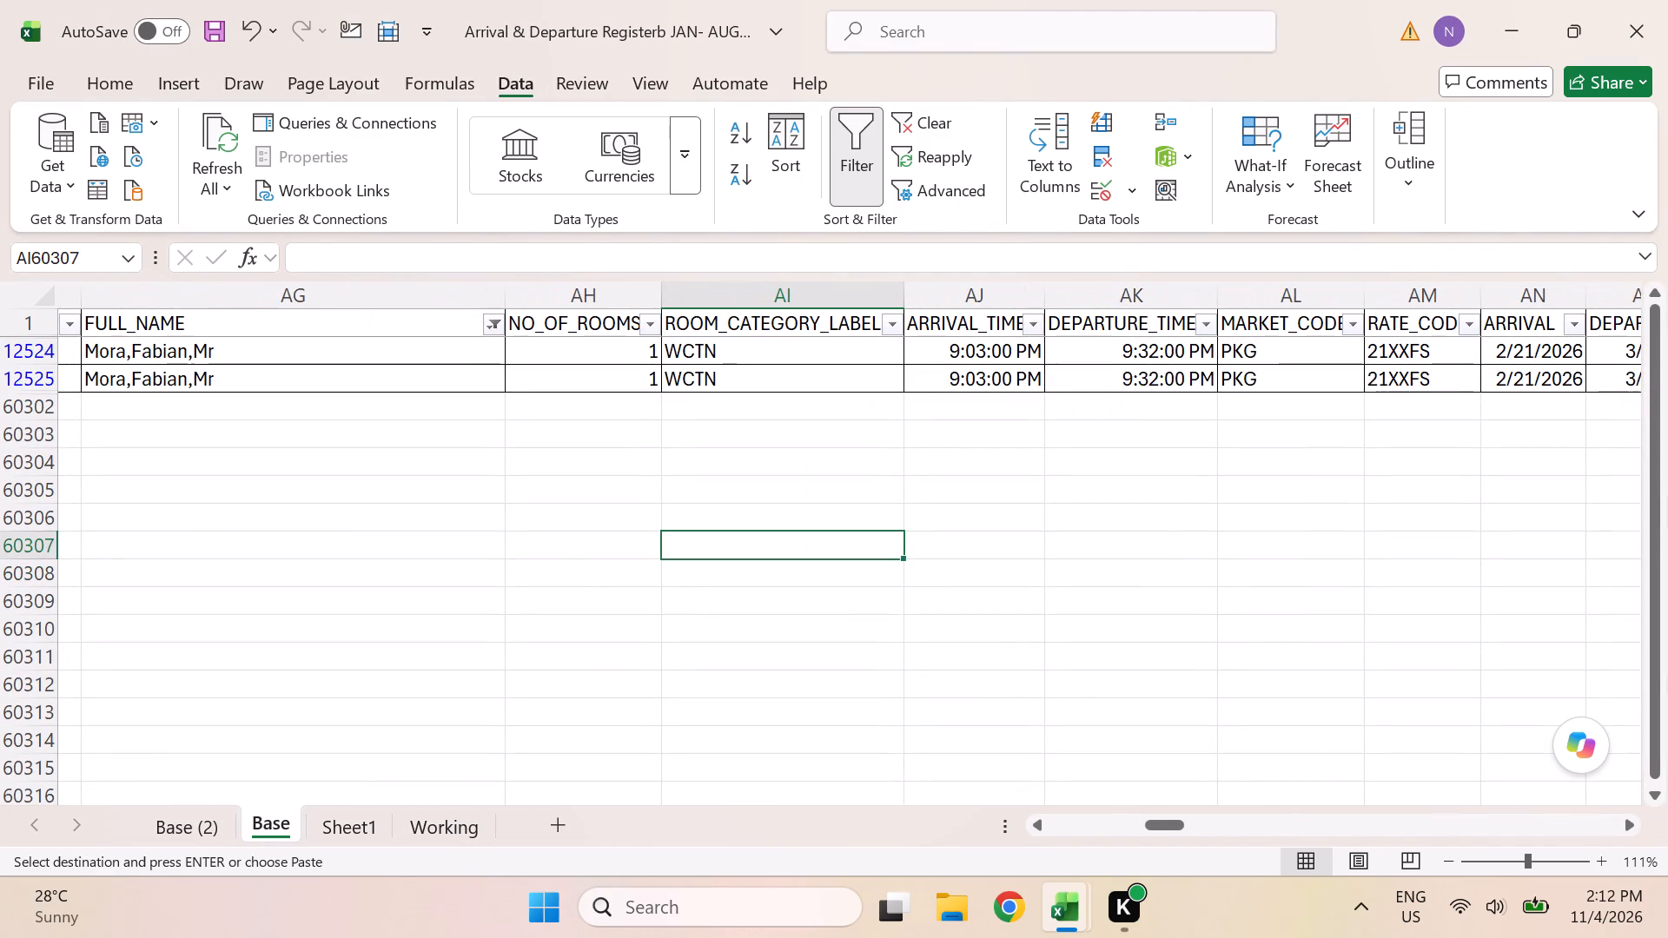
{"action": "left_click", "coordinate": [494, 328]}
{"action": "left_click", "coordinate": [287, 552]}
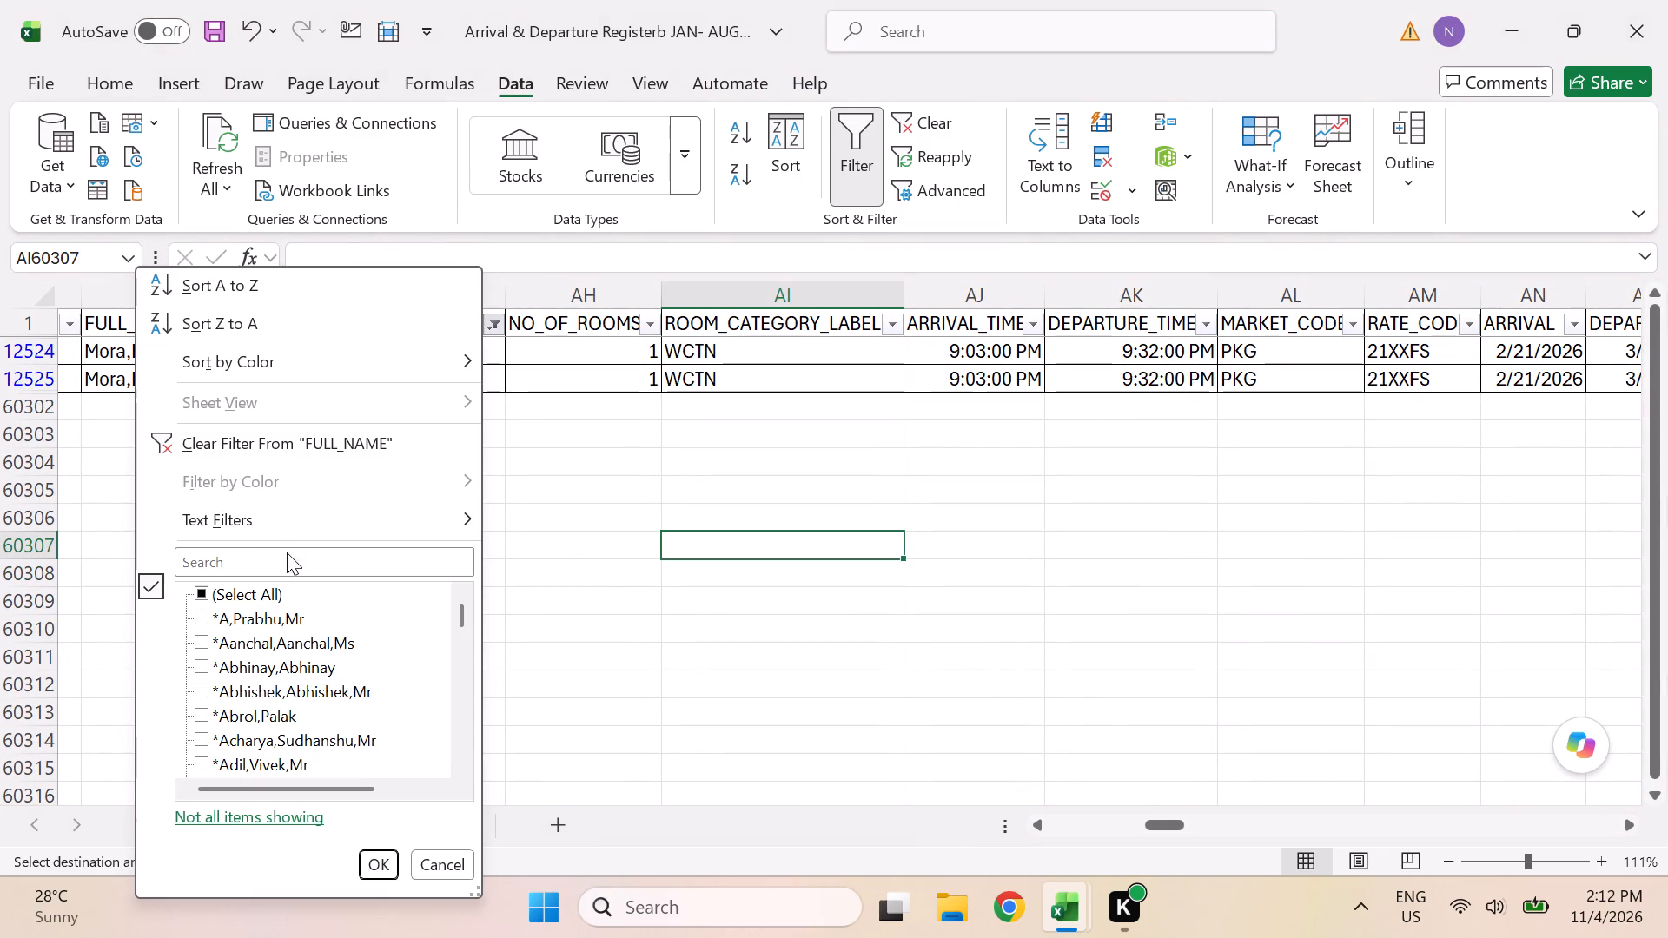
{"action": "key", "text": "ctrl+v"}
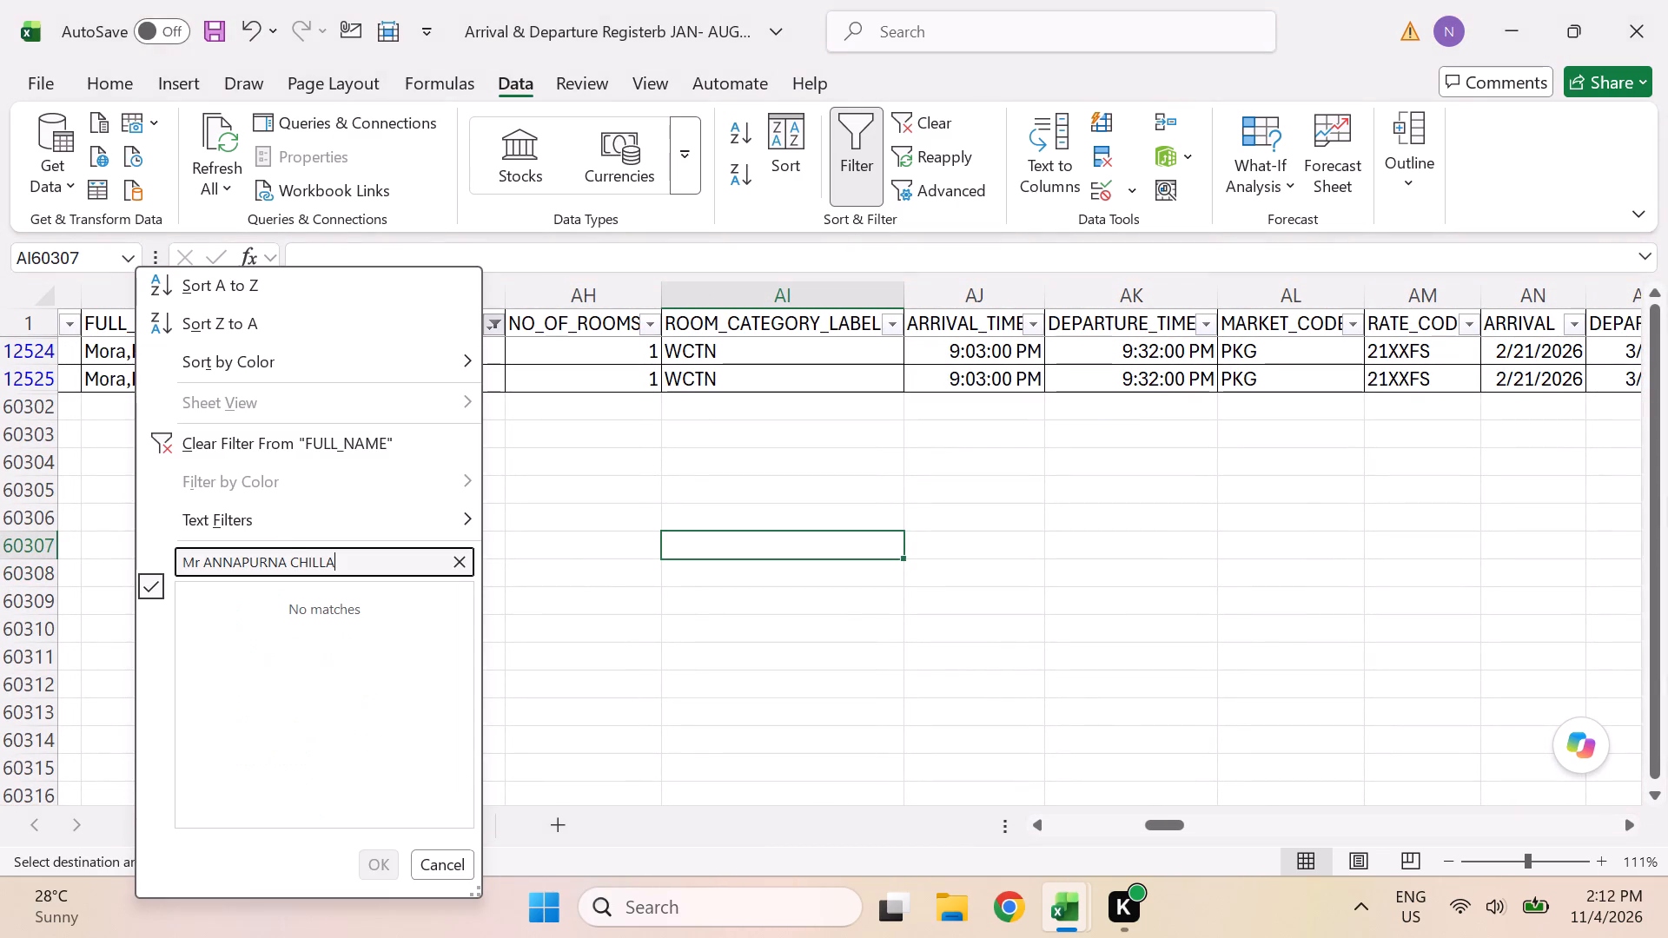
{"action": "left_click", "coordinate": [294, 563]}
{"action": "key", "text": "BackSpace"}
{"action": "key", "text": "BackSpace"}
{"action": "key", "text": "BackSpace"}
{"action": "key", "text": "BackSpace"}
{"action": "key", "text": "BackSpace"}
{"action": "key", "text": "BackSpace"}
{"action": "key", "text": "BackSpace"}
{"action": "key", "text": "BackSpace"}
{"action": "key", "text": "BackSpace"}
{"action": "key", "text": "BackSpace"}
{"action": "key", "text": "BackSpace"}
{"action": "key", "text": "BackSpace"}
{"action": "key", "text": "BackSpace"}
{"action": "key", "text": "BackSpace"}
{"action": "key", "text": "BackSpace"}
{"action": "key", "text": "BackSpace"}
{"action": "key", "text": "BackSpace"}
{"action": "key", "text": "BackSpace"}
{"action": "key", "text": "BackSpace"}
{"action": "key", "text": "BackSpace"}
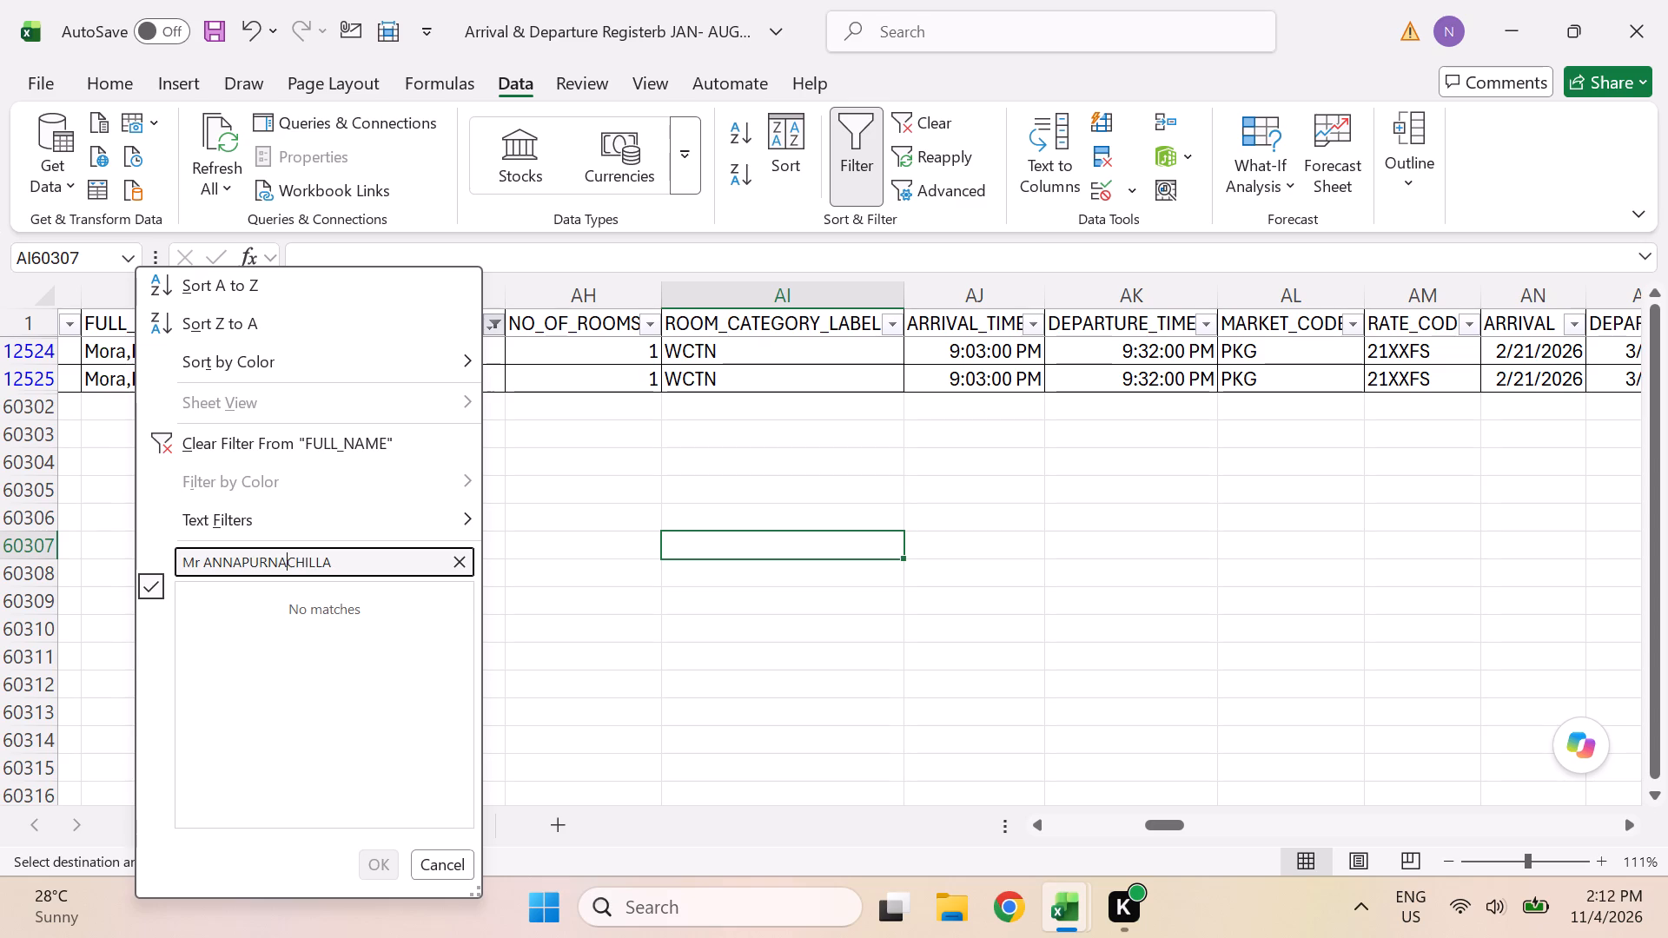
{"action": "key", "text": "Right"}
{"action": "key", "text": "Right"}
{"action": "key", "text": "Right"}
{"action": "key", "text": "Right"}
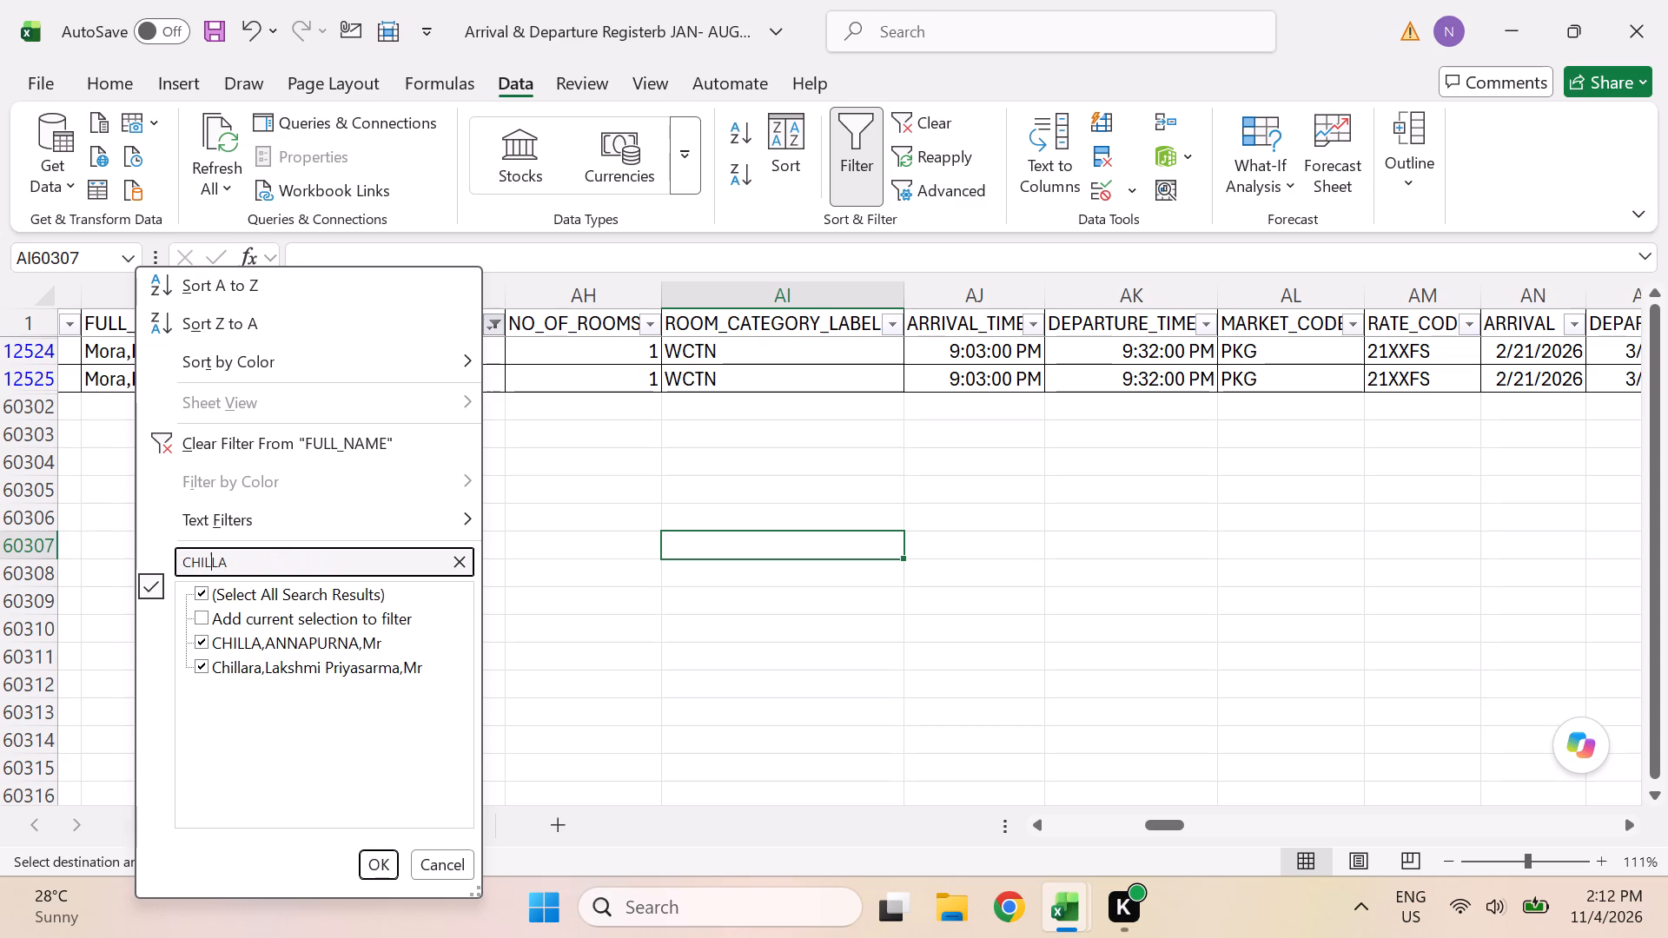
{"action": "key", "text": "Right"}
{"action": "key", "text": "Right"}
{"action": "key", "text": "Right"}
{"action": "key", "text": "Right"}
{"action": "key", "text": "Right"}
{"action": "key", "text": "Right"}
{"action": "key", "text": "Right"}
{"action": "key", "text": "Right"}
{"action": "key", "text": "Right"}
{"action": "key", "text": "Right"}
{"action": "key", "text": "comma"}
{"action": "key", "text": "ctrl+v"}
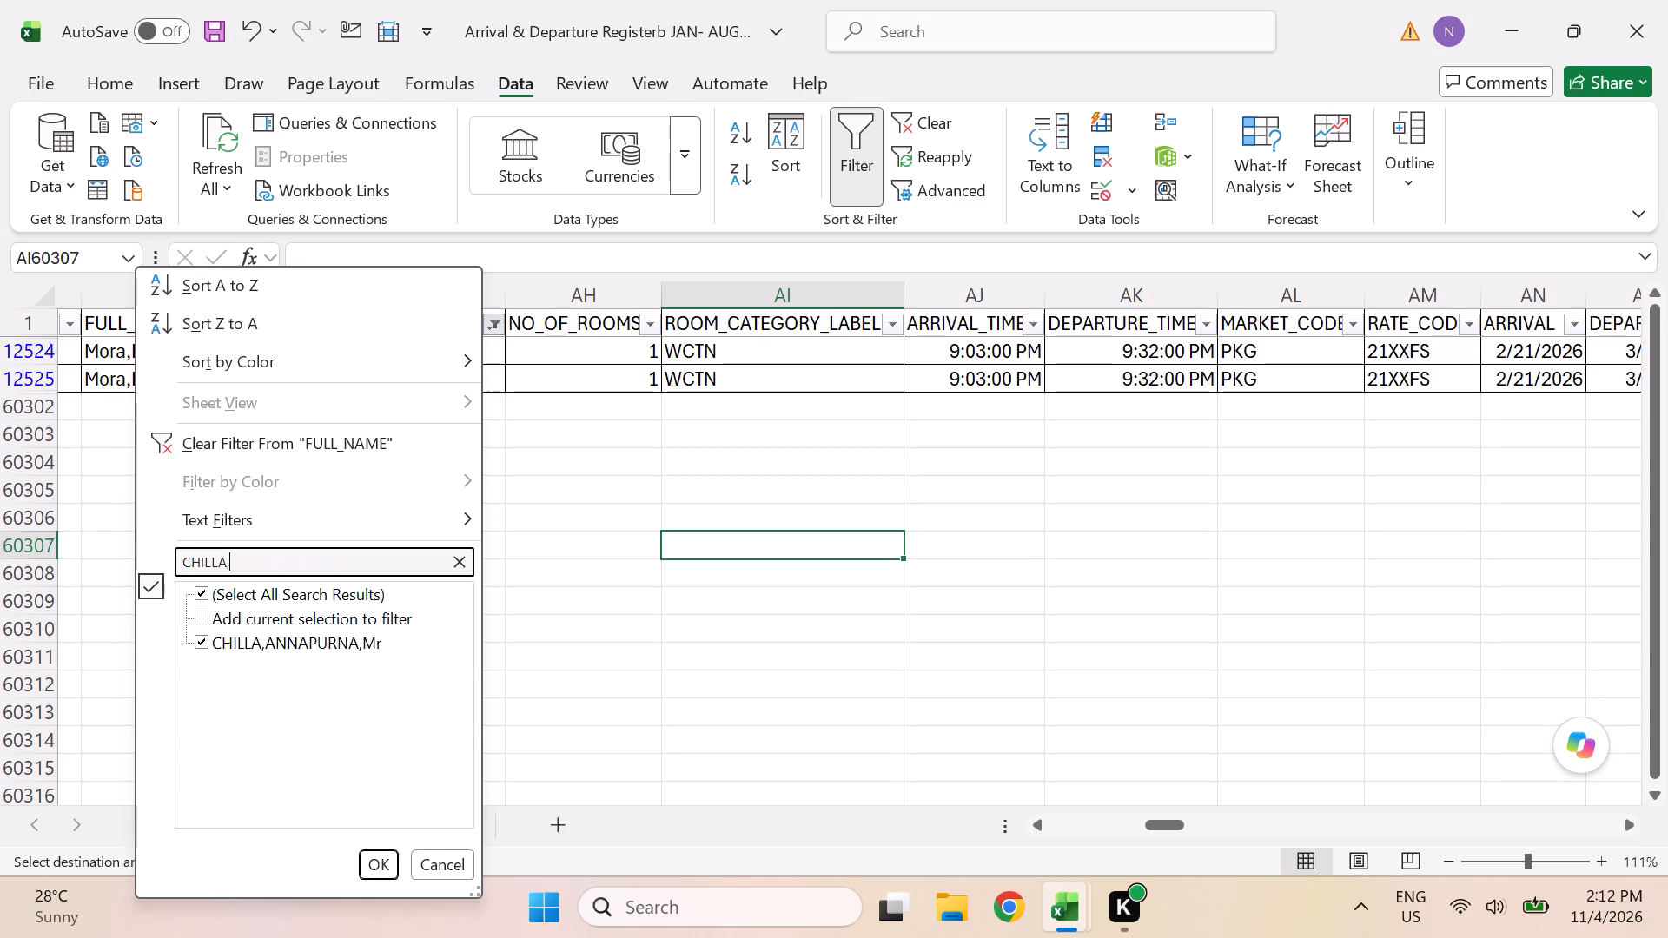
{"action": "key", "text": "BackSpace"}
{"action": "key", "text": "BackSpace"}
{"action": "key", "text": "BackSpace"}
{"action": "key", "text": "BackSpace"}
{"action": "key", "text": "BackSpace"}
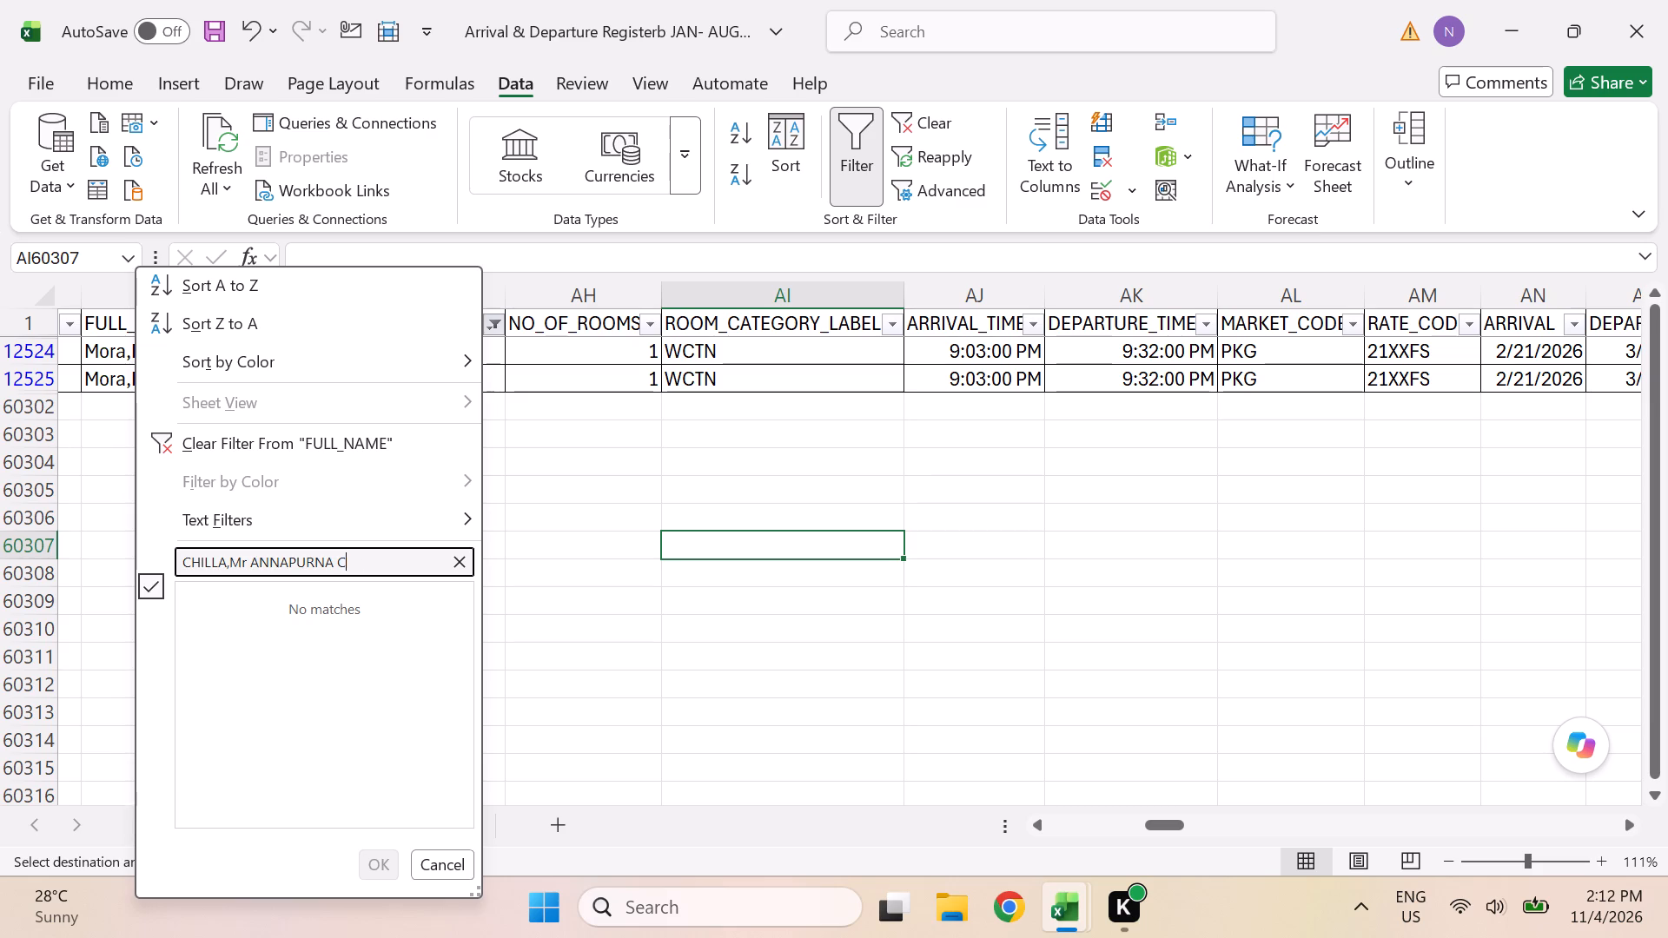
{"action": "key", "text": "BackSpace"}
{"action": "key", "text": "BackSpace"}
{"action": "key", "text": "Left"}
{"action": "key", "text": "Left"}
{"action": "key", "text": "Left"}
{"action": "key", "text": "Left"}
{"action": "key", "text": "Left"}
{"action": "key", "text": "Left"}
{"action": "key", "text": "Left"}
{"action": "key", "text": "Left"}
{"action": "key", "text": "Left"}
{"action": "key", "text": "Left"}
{"action": "key", "text": "Right"}
{"action": "key", "text": "BackSpace"}
{"action": "key", "text": "BackSpace"}
{"action": "key", "text": "BackSpace"}
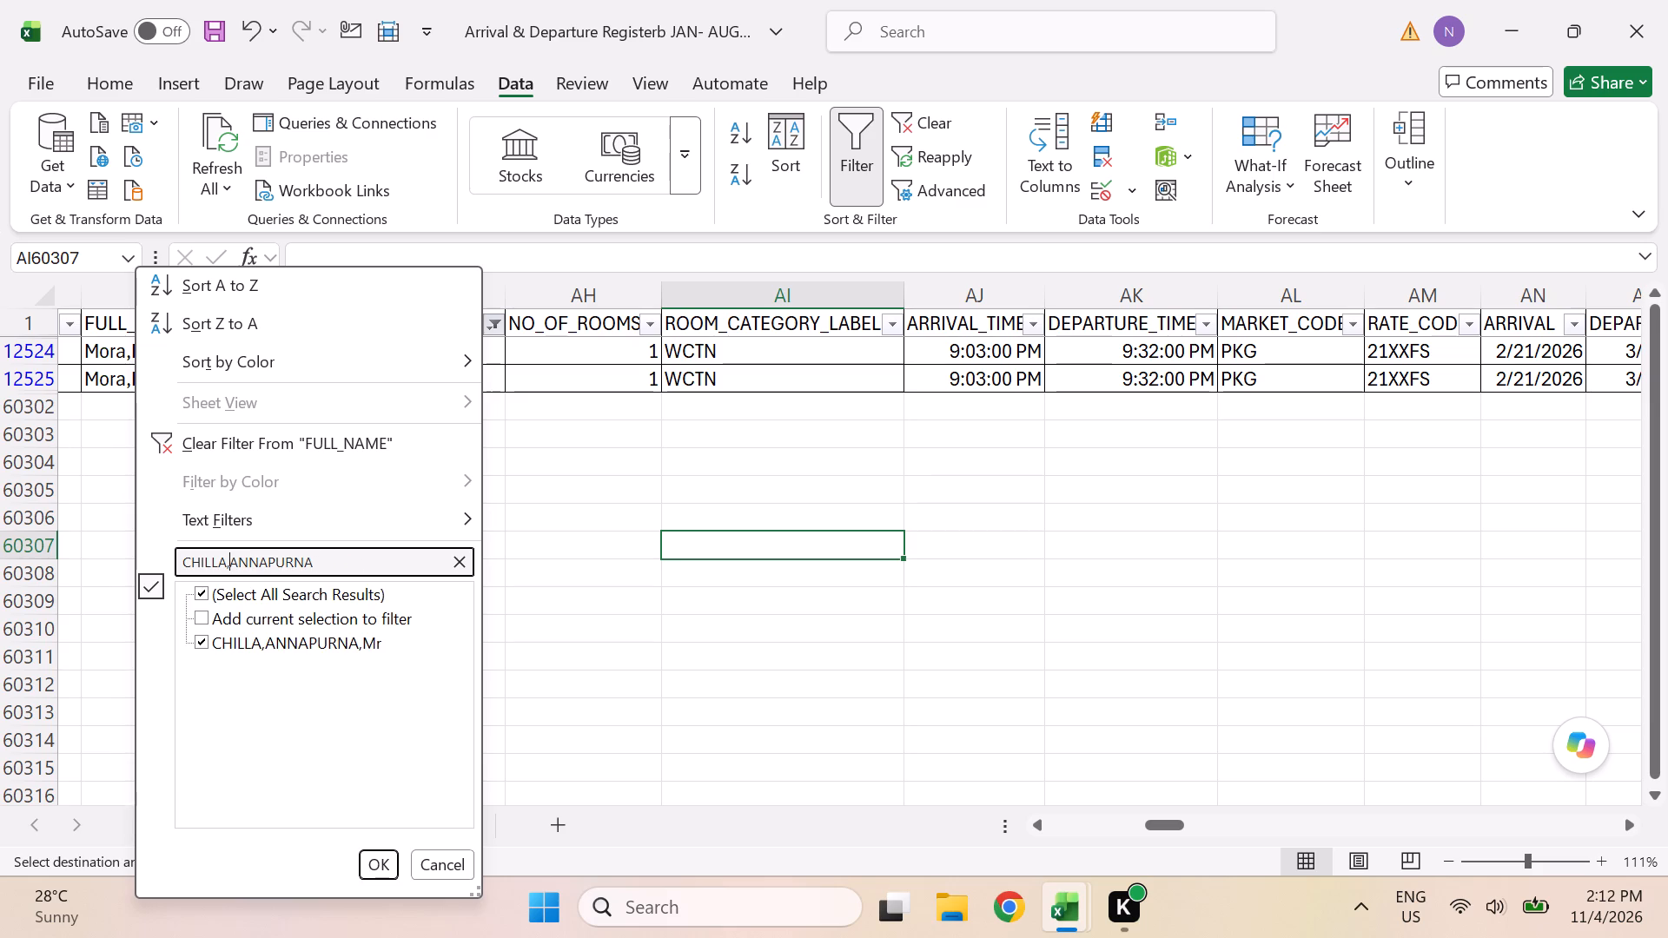
{"action": "key", "text": "Return"}
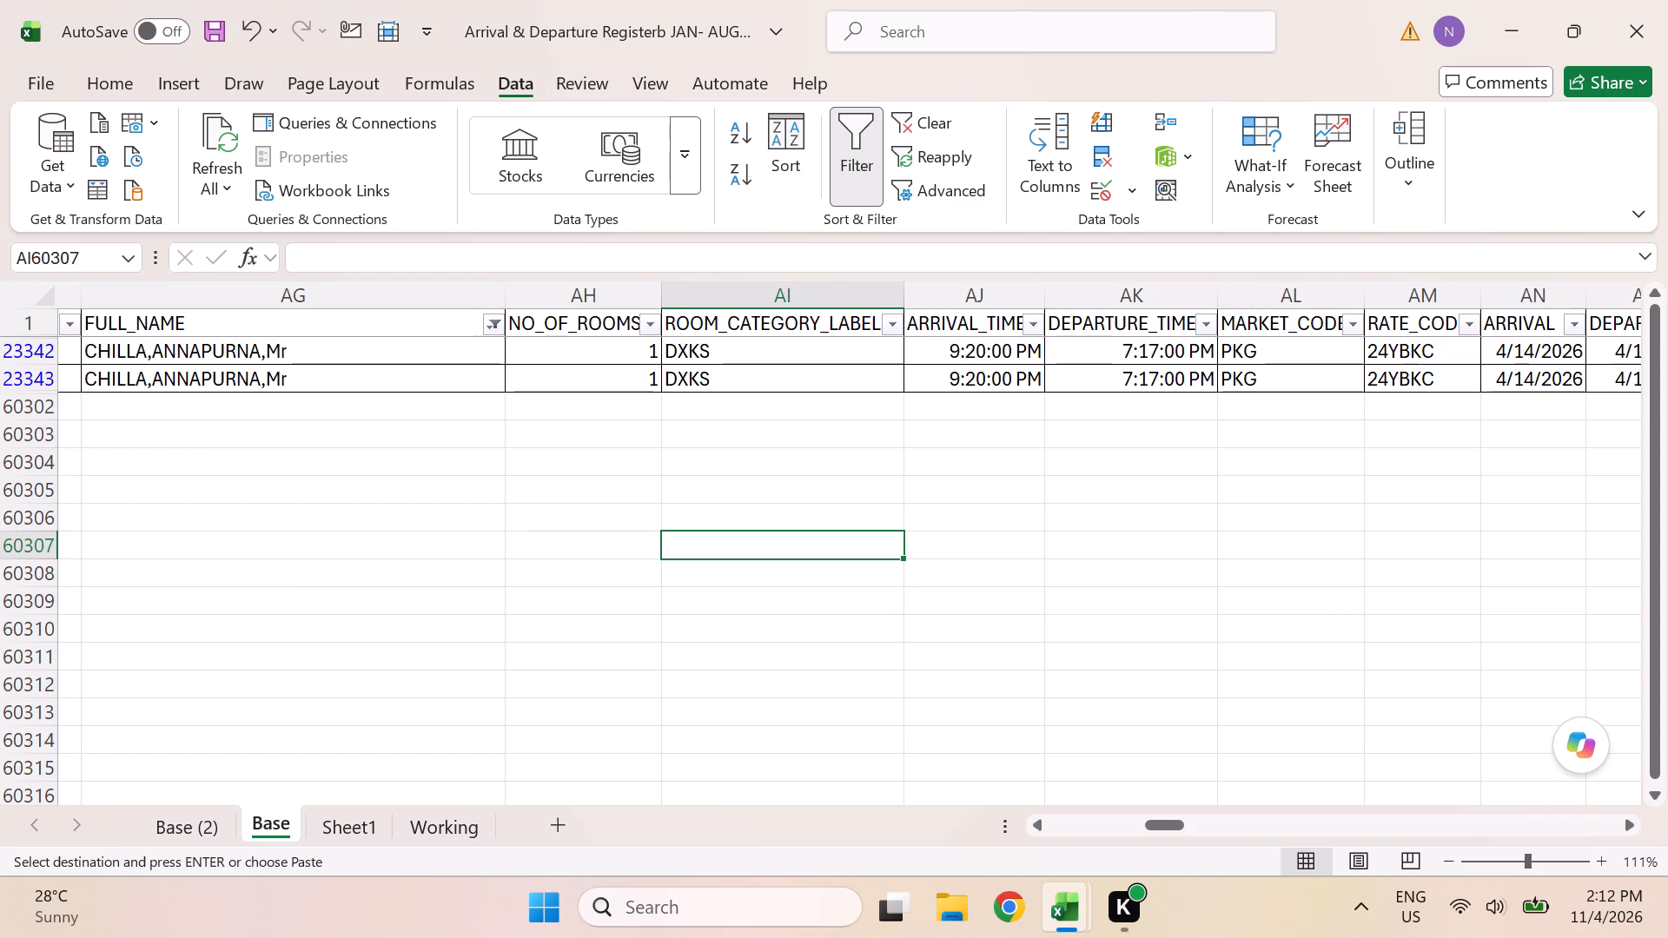
Search the C-Form departures Name filter for the guest from C269 of the match report, without the title, and by surname alone.
{"action": "key", "text": "alt+Tab"}
{"action": "key", "text": "alt+Tab"}
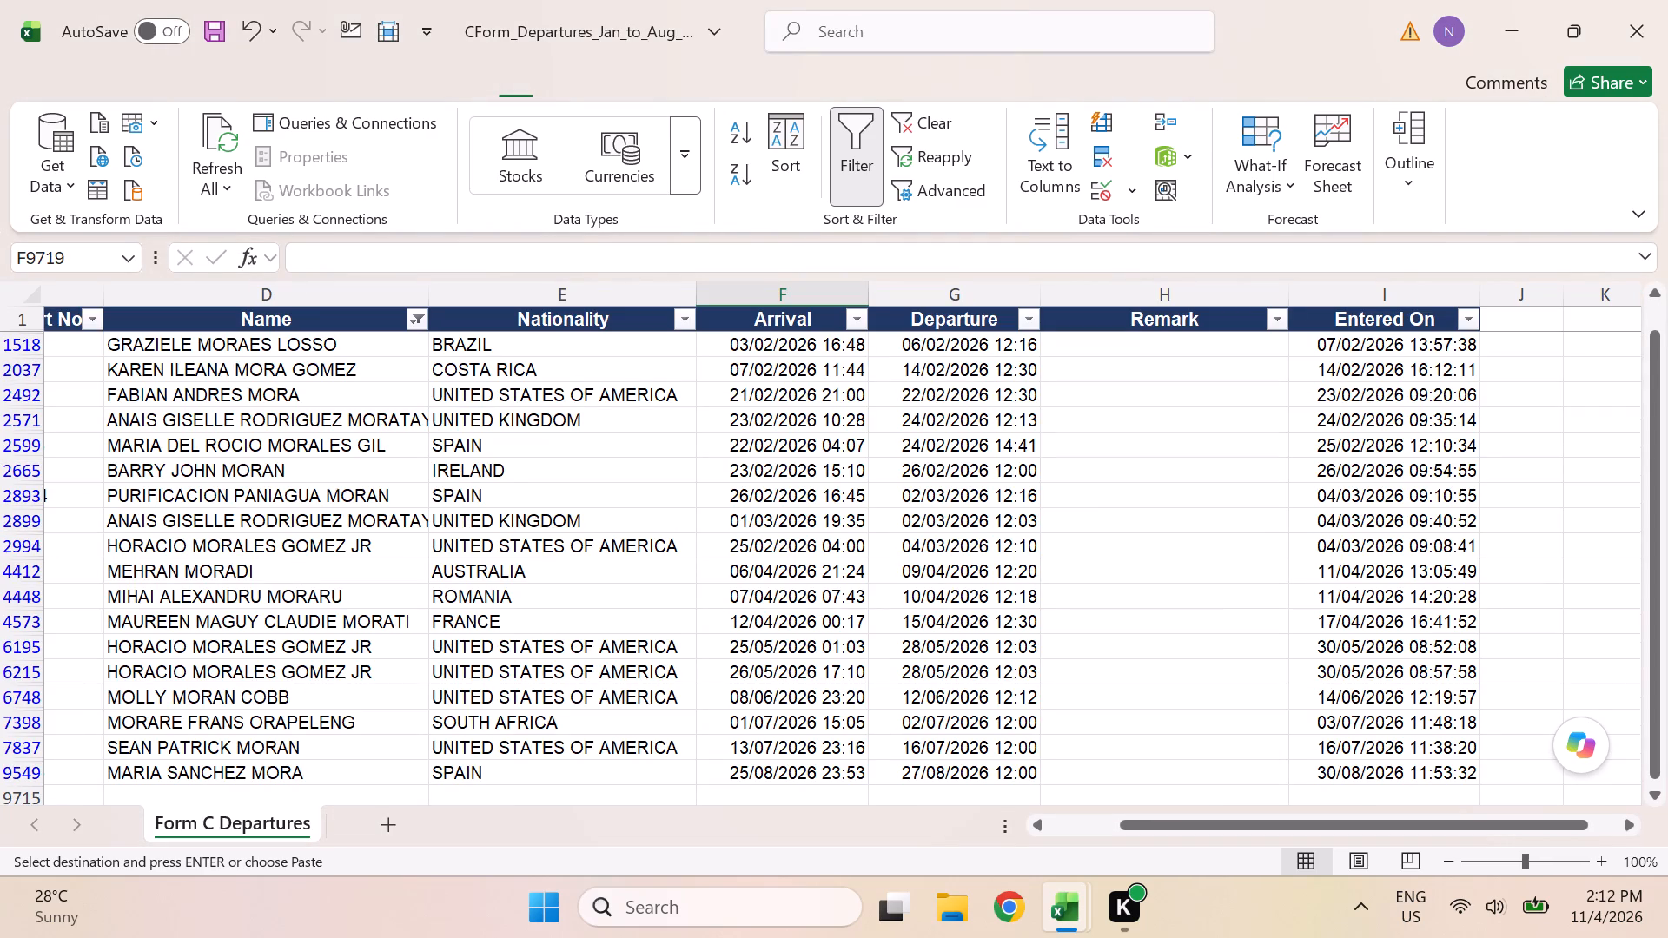
{"action": "left_click", "coordinate": [420, 320]}
{"action": "left_click", "coordinate": [314, 558]}
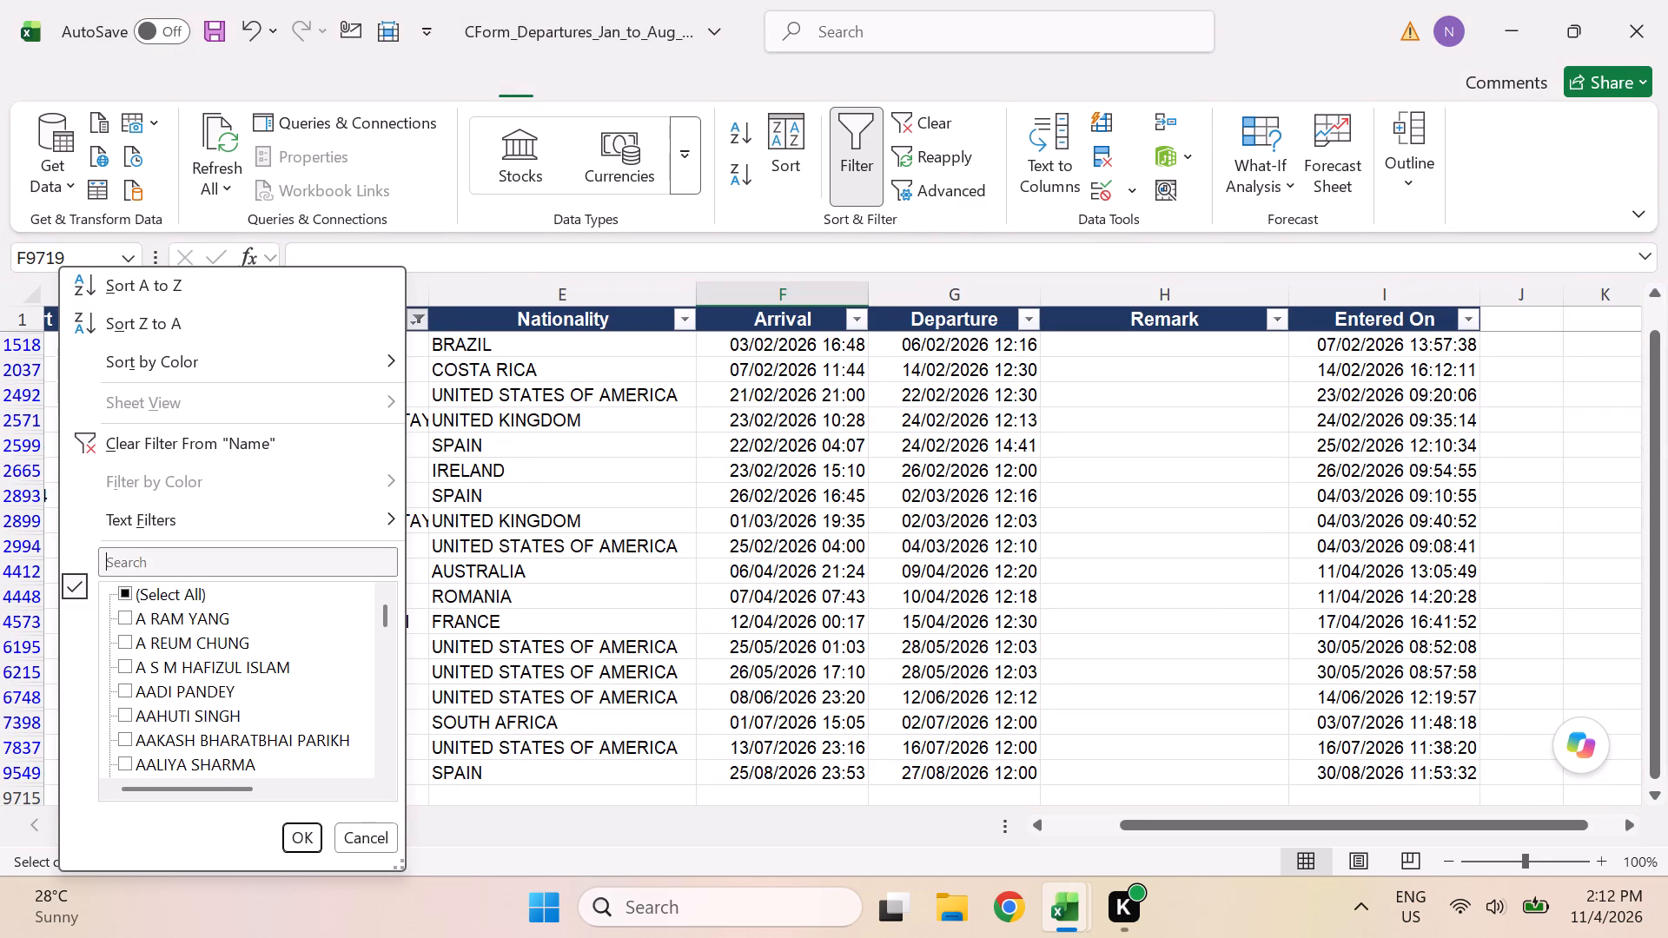
{"action": "key", "text": "ctrl+v"}
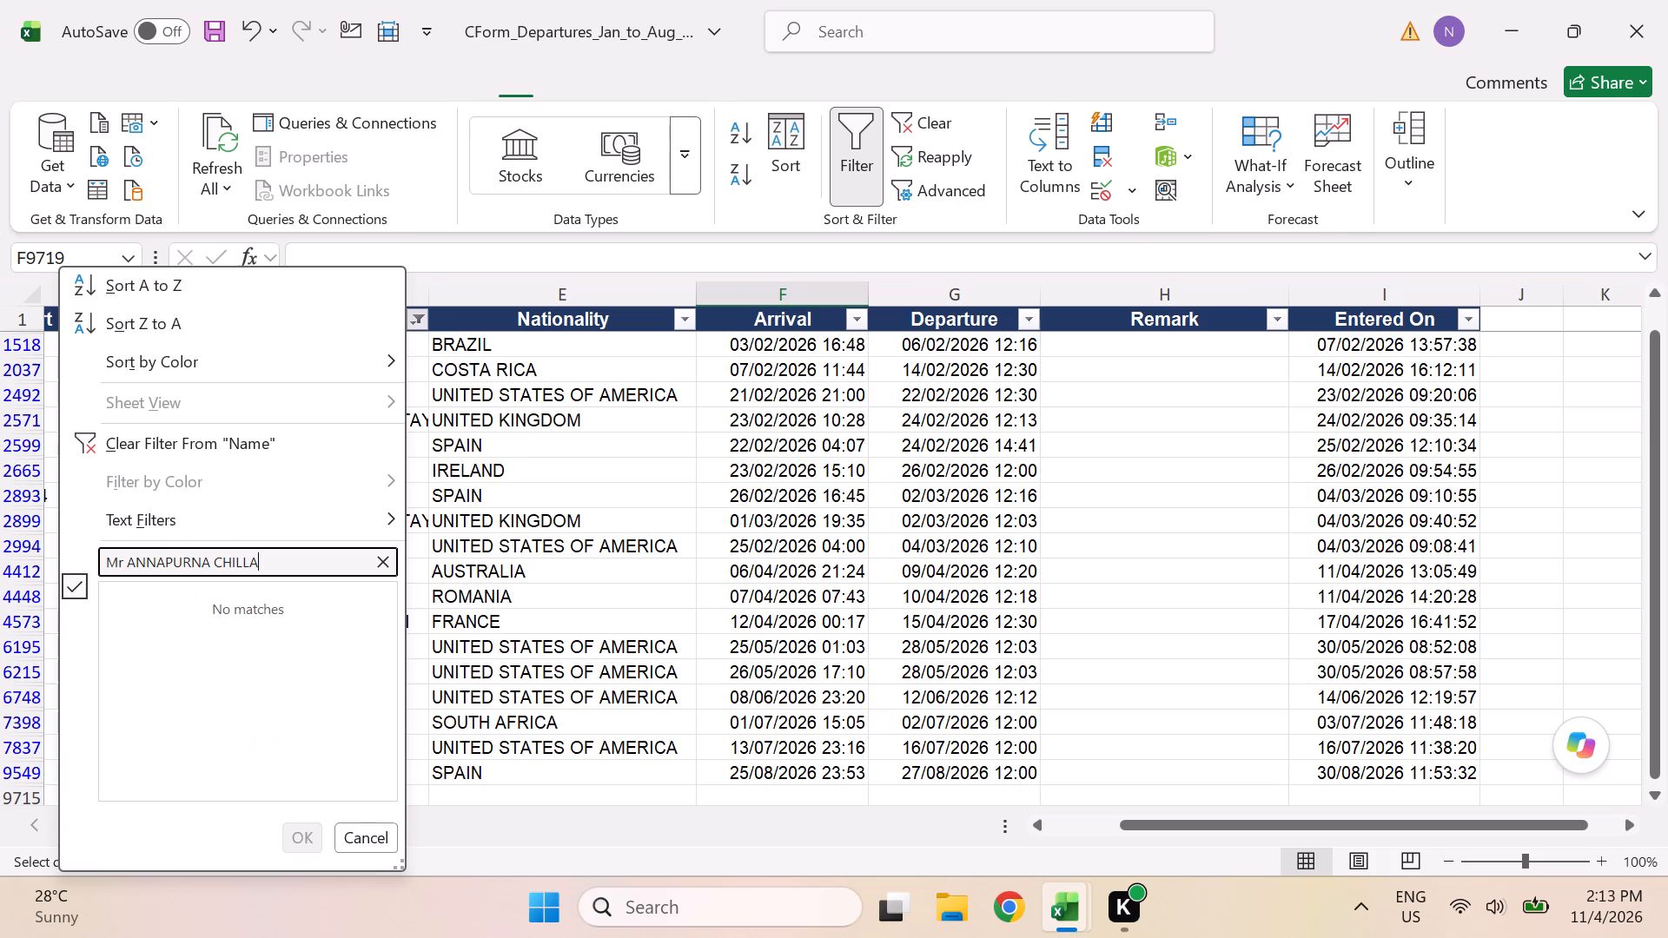
{"action": "key", "text": "Left"}
{"action": "key", "text": "Left"}
{"action": "key", "text": "Left"}
{"action": "key", "text": "Left"}
{"action": "key", "text": "Left"}
{"action": "key", "text": "Left"}
{"action": "key", "text": "Left"}
{"action": "key", "text": "Left"}
{"action": "key", "text": "Left"}
{"action": "key", "text": "Left"}
{"action": "key", "text": "Left"}
{"action": "key", "text": "Left"}
{"action": "key", "text": "Left"}
{"action": "key", "text": "Left"}
{"action": "key", "text": "Left"}
{"action": "key", "text": "Left"}
{"action": "key", "text": "BackSpace"}
{"action": "key", "text": "BackSpace"}
{"action": "key", "text": "BackSpace"}
{"action": "key", "text": "BackSpace"}
{"action": "key", "text": "BackSpace"}
{"action": "key", "text": "BackSpace"}
{"action": "key", "text": "BackSpace"}
{"action": "key", "text": "BackSpace"}
{"action": "key", "text": "BackSpace"}
{"action": "key", "text": "BackSpace"}
{"action": "key", "text": "Right"}
{"action": "key", "text": "Right"}
{"action": "key", "text": "Right"}
{"action": "key", "text": "Right"}
{"action": "key", "text": "Right"}
{"action": "key", "text": "Right"}
{"action": "key", "text": "Right"}
{"action": "key", "text": "Right"}
{"action": "key", "text": "Right"}
{"action": "key", "text": "Right"}
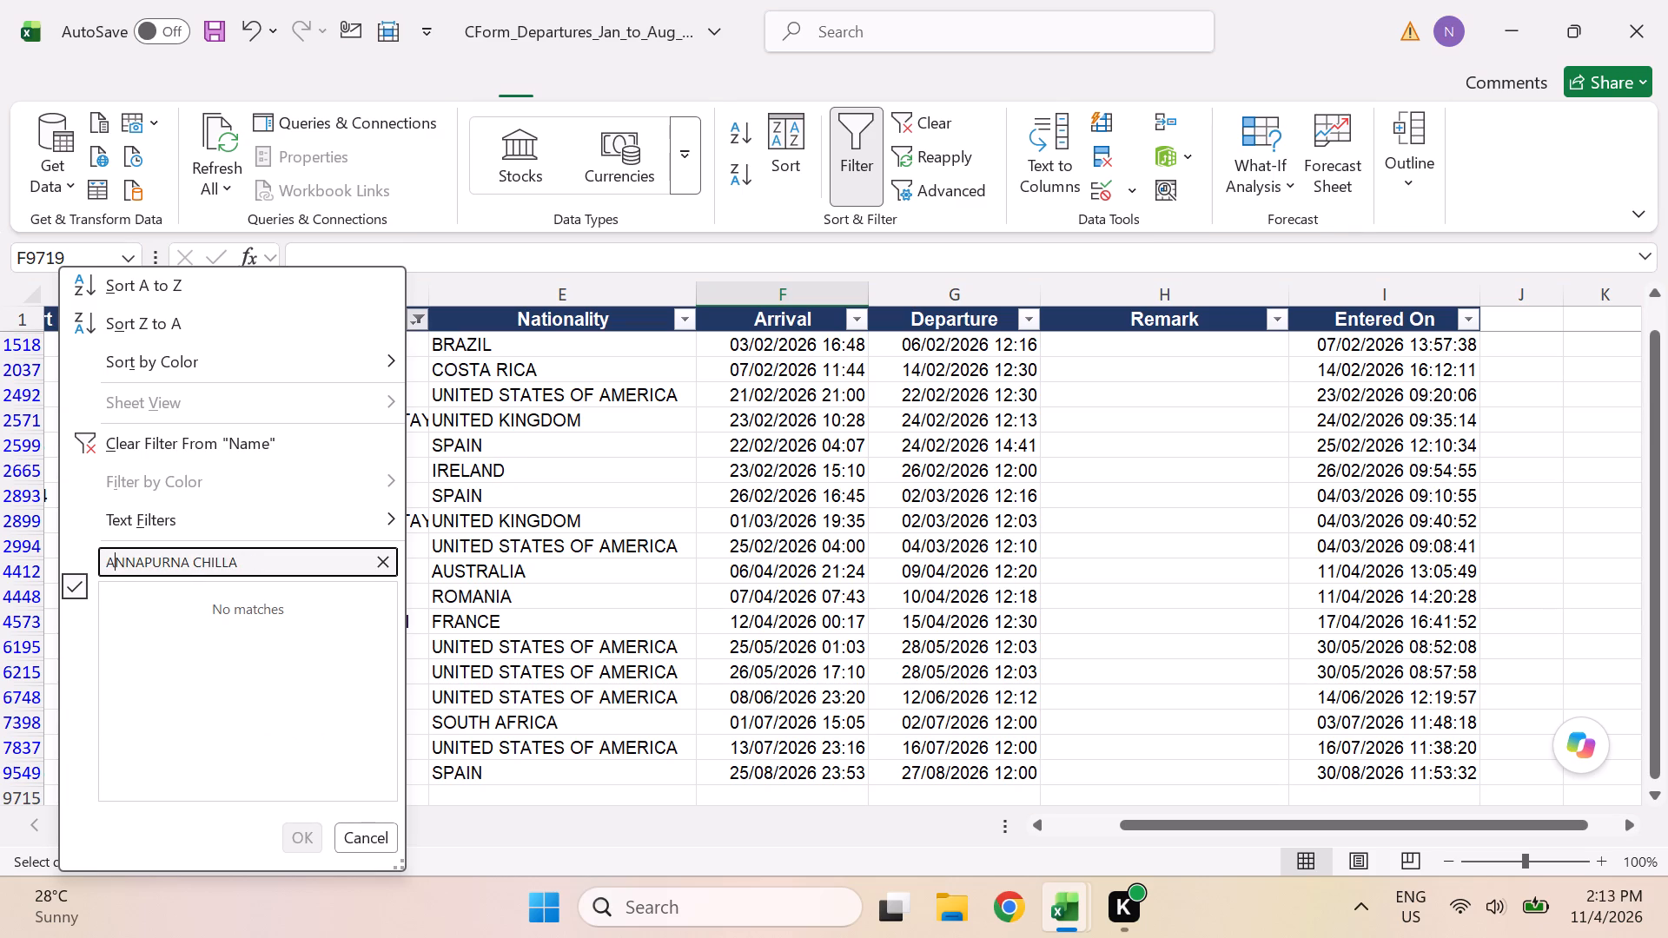
{"action": "key", "text": "BackSpace"}
{"action": "key", "text": "BackSpace"}
{"action": "key", "text": "BackSpace"}
{"action": "key", "text": "BackSpace"}
{"action": "key", "text": "BackSpace"}
{"action": "key", "text": "BackSpace"}
{"action": "key", "text": "BackSpace"}
{"action": "key", "text": "BackSpace"}
{"action": "key", "text": "BackSpace"}
{"action": "key", "text": "BackSpace"}
{"action": "key", "text": "BackSpace"}
{"action": "key", "text": "BackSpace"}
{"action": "key", "text": "BackSpace"}
{"action": "key", "text": "BackSpace"}
{"action": "key", "text": "BackSpace"}
{"action": "key", "text": "BackSpace"}
{"action": "key", "text": "BackSpace"}
{"action": "key", "text": "Right"}
{"action": "key", "text": "Right"}
{"action": "key", "text": "Right"}
{"action": "key", "text": "Right"}
{"action": "key", "text": "Right"}
{"action": "key", "text": "Right"}
{"action": "key", "text": "Right"}
{"action": "key", "text": "Right"}
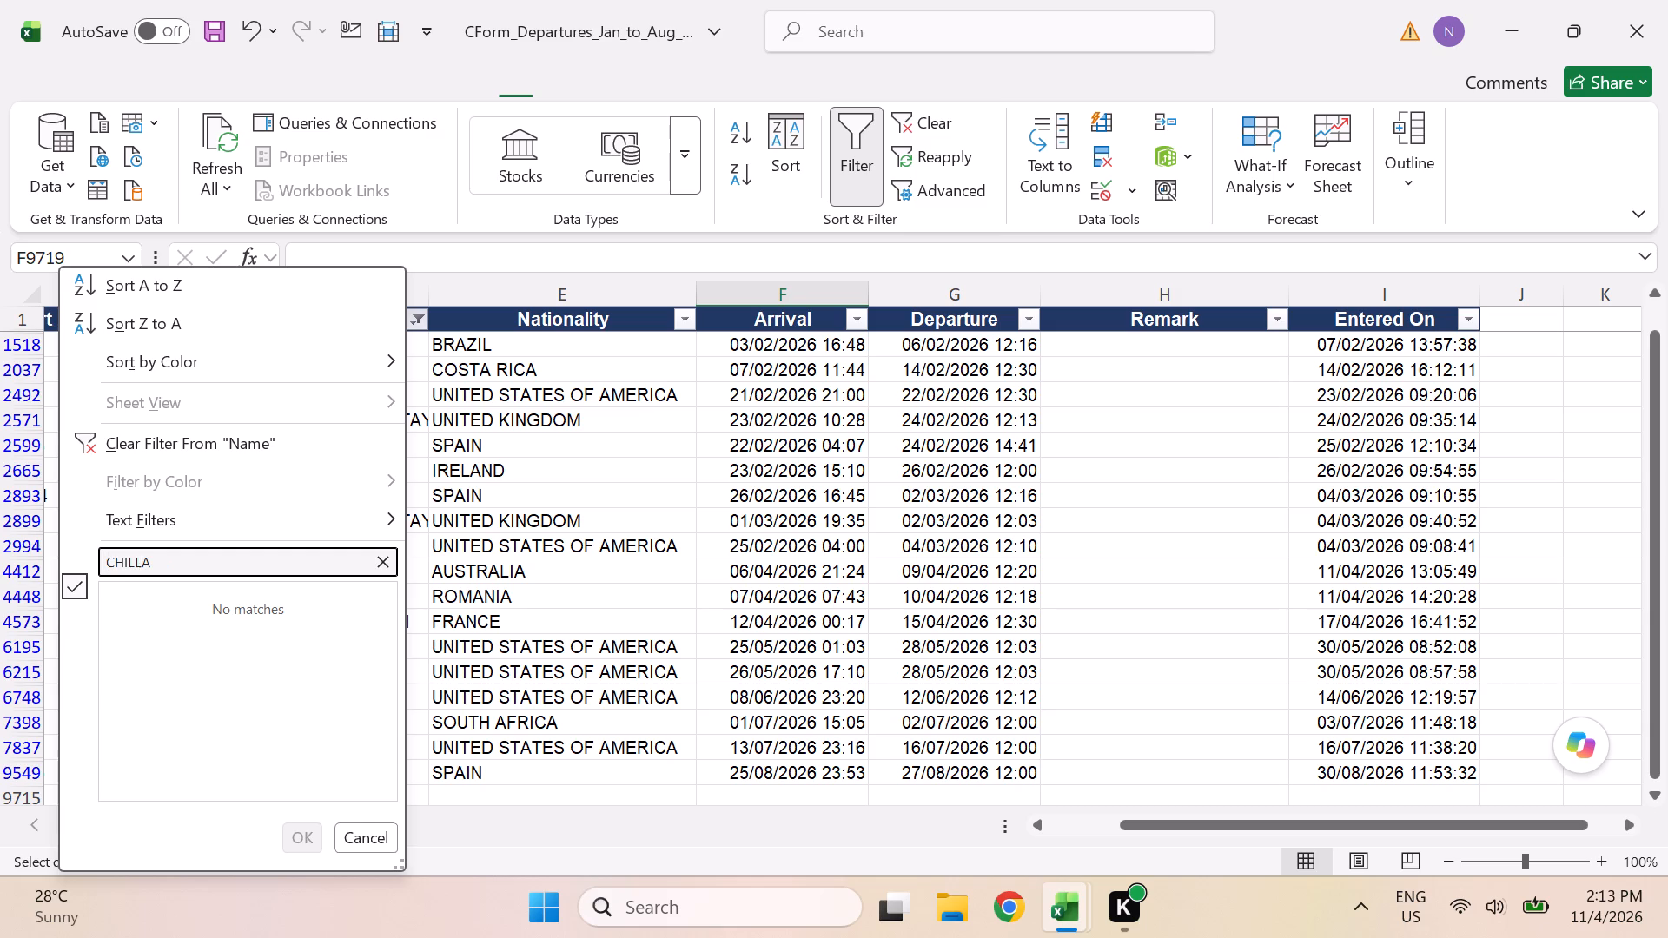
{"action": "key", "text": "BackSpace"}
{"action": "key", "text": "BackSpace"}
{"action": "key", "text": "BackSpace"}
{"action": "key", "text": "BackSpace"}
{"action": "key", "text": "BackSpace"}
{"action": "key", "text": "BackSpace"}
{"action": "key", "text": "BackSpace"}
{"action": "key", "text": "BackSpace"}
{"action": "key", "text": "BackSpace"}
{"action": "key", "text": "BackSpace"}
{"action": "key", "text": "BackSpace"}
{"action": "key", "text": "BackSpace"}
{"action": "key", "text": "BackSpace"}
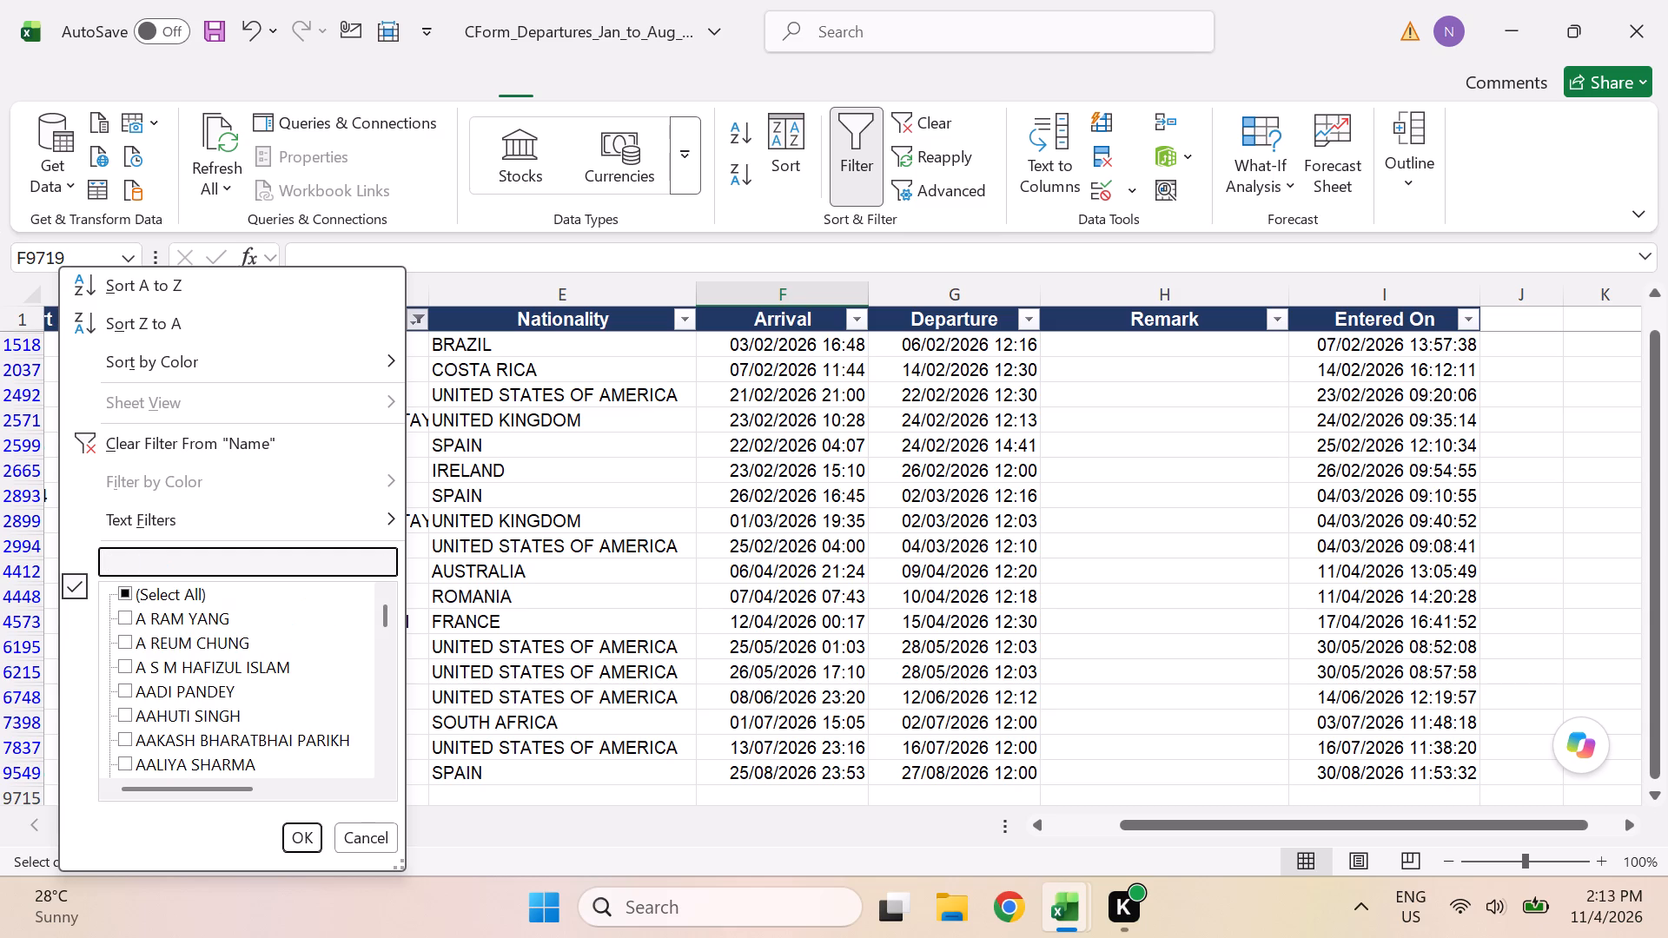
Search the departures Name filter for the same guest using only the beginning of the first name.
{"action": "left_click", "coordinate": [314, 558]}
{"action": "key", "text": "ctrl+v"}
{"action": "key", "text": "BackSpace"}
{"action": "key", "text": "BackSpace"}
{"action": "key", "text": "BackSpace"}
{"action": "key", "text": "BackSpace"}
{"action": "key", "text": "BackSpace"}
{"action": "key", "text": "BackSpace"}
{"action": "key", "text": "BackSpace"}
{"action": "key", "text": "BackSpace"}
{"action": "key", "text": "BackSpace"}
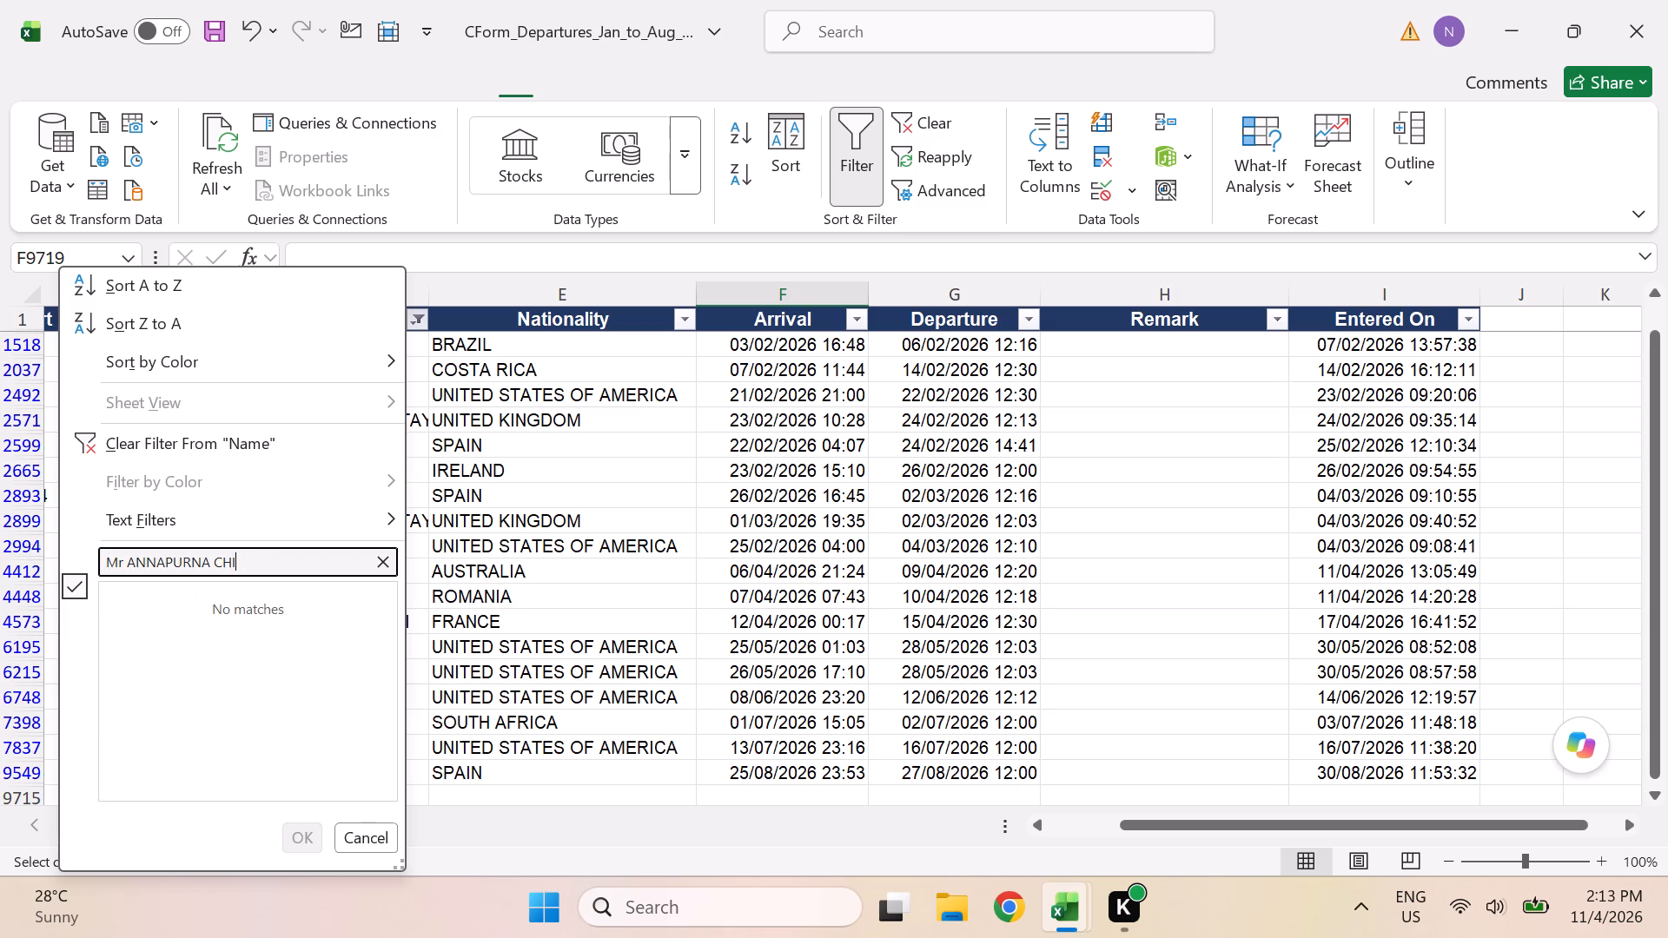
{"action": "key", "text": "Left"}
{"action": "key", "text": "Left"}
{"action": "key", "text": "Left"}
{"action": "key", "text": "Left"}
{"action": "key", "text": "Left"}
{"action": "key", "text": "Left"}
{"action": "key", "text": "Left"}
{"action": "key", "text": "BackSpace"}
{"action": "key", "text": "BackSpace"}
{"action": "key", "text": "BackSpace"}
{"action": "key", "text": "BackSpace"}
{"action": "key", "text": "BackSpace"}
{"action": "key", "text": "BackSpace"}
{"action": "key", "text": "BackSpace"}
{"action": "key", "text": "BackSpace"}
{"action": "key", "text": "BackSpace"}
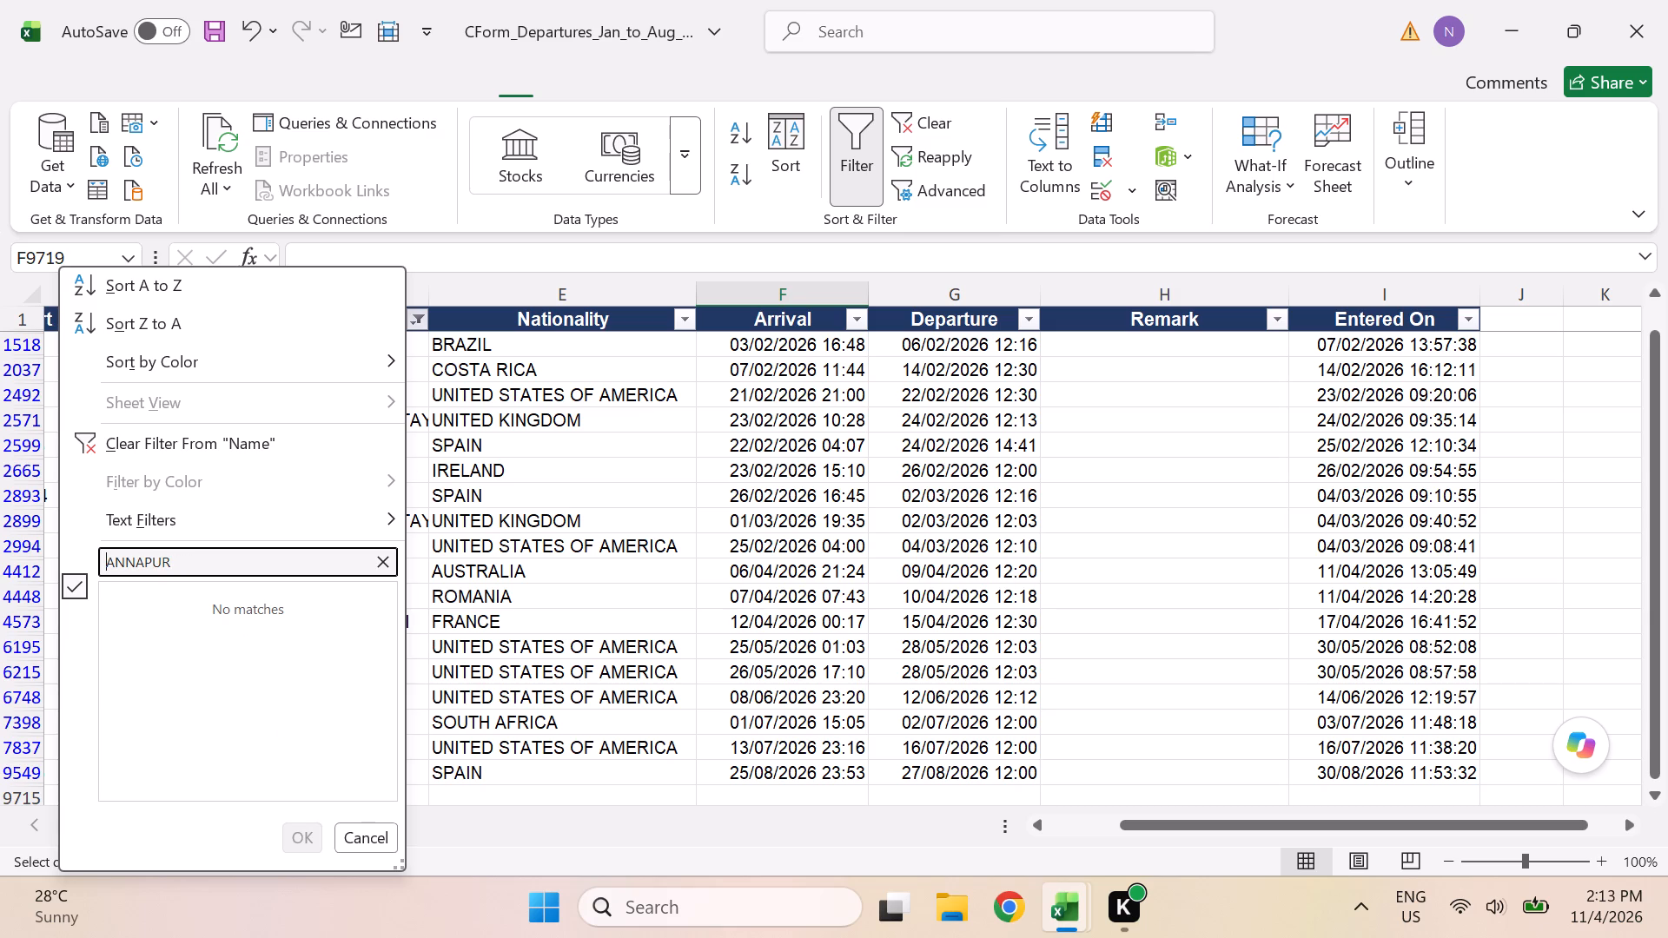
{"action": "key", "text": "Right"}
{"action": "key", "text": "Right"}
{"action": "key", "text": "Right"}
{"action": "key", "text": "Right"}
{"action": "key", "text": "Right"}
{"action": "key", "text": "Right"}
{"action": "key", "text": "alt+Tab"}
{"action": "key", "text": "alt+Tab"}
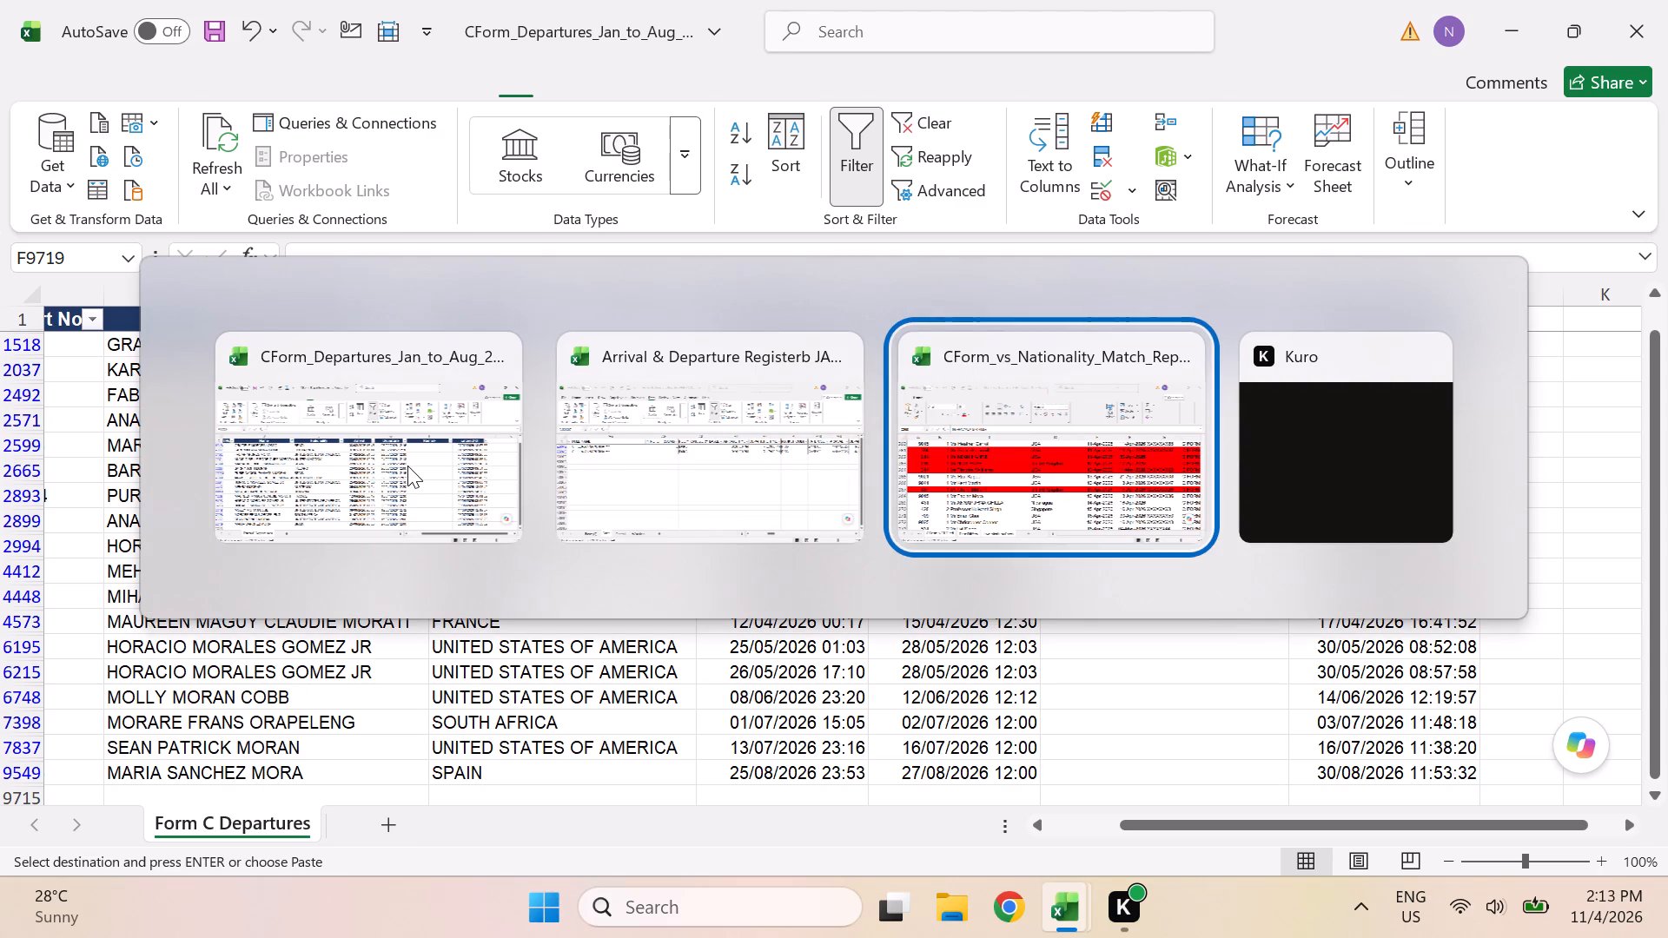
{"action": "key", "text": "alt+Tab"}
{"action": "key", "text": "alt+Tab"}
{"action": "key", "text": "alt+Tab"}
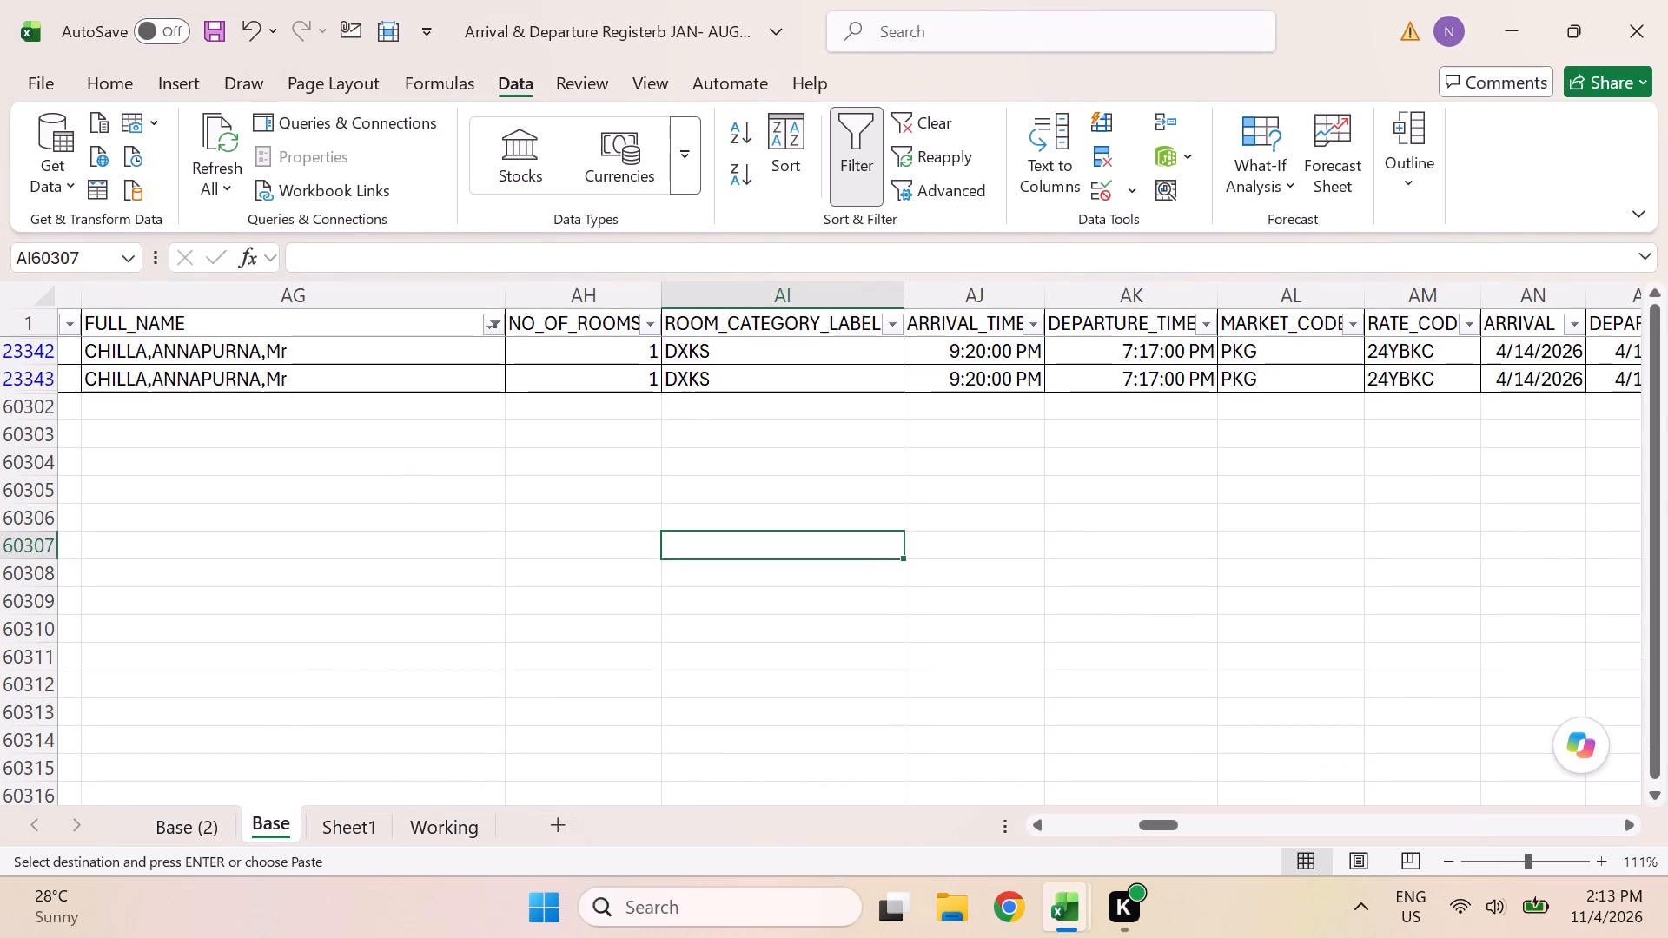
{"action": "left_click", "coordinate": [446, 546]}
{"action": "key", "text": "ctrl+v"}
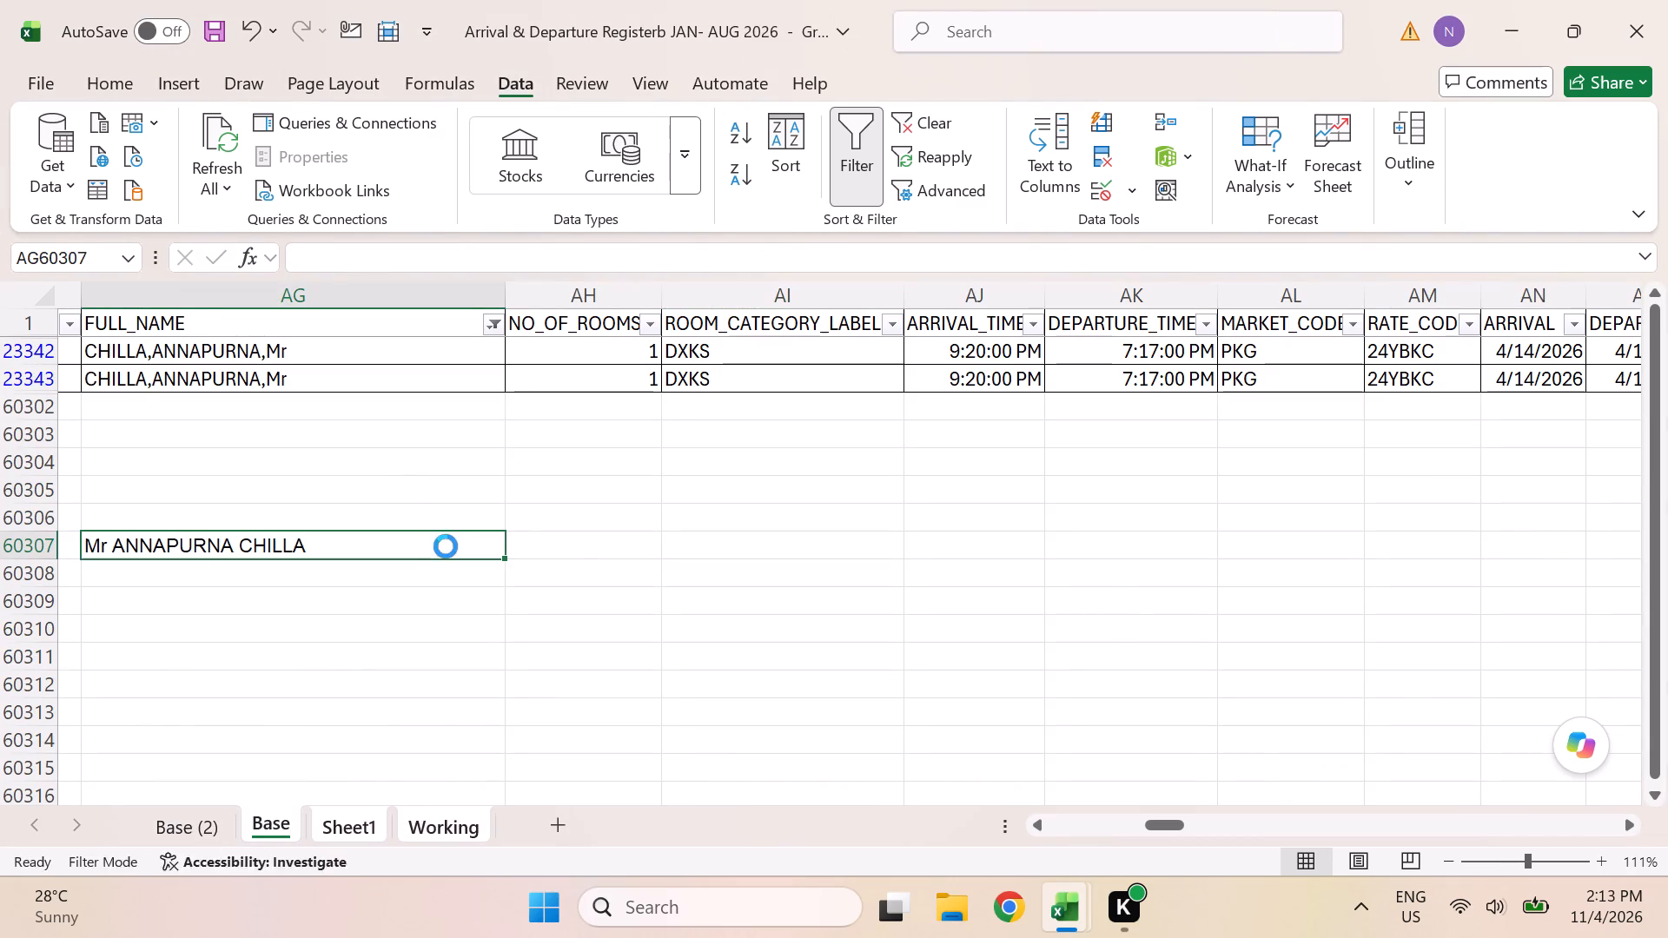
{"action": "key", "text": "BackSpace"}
Compare the guest's stay dates in the register with row 269 of the match report and fill that entire row red.
{"action": "key", "text": "alt+Tab"}
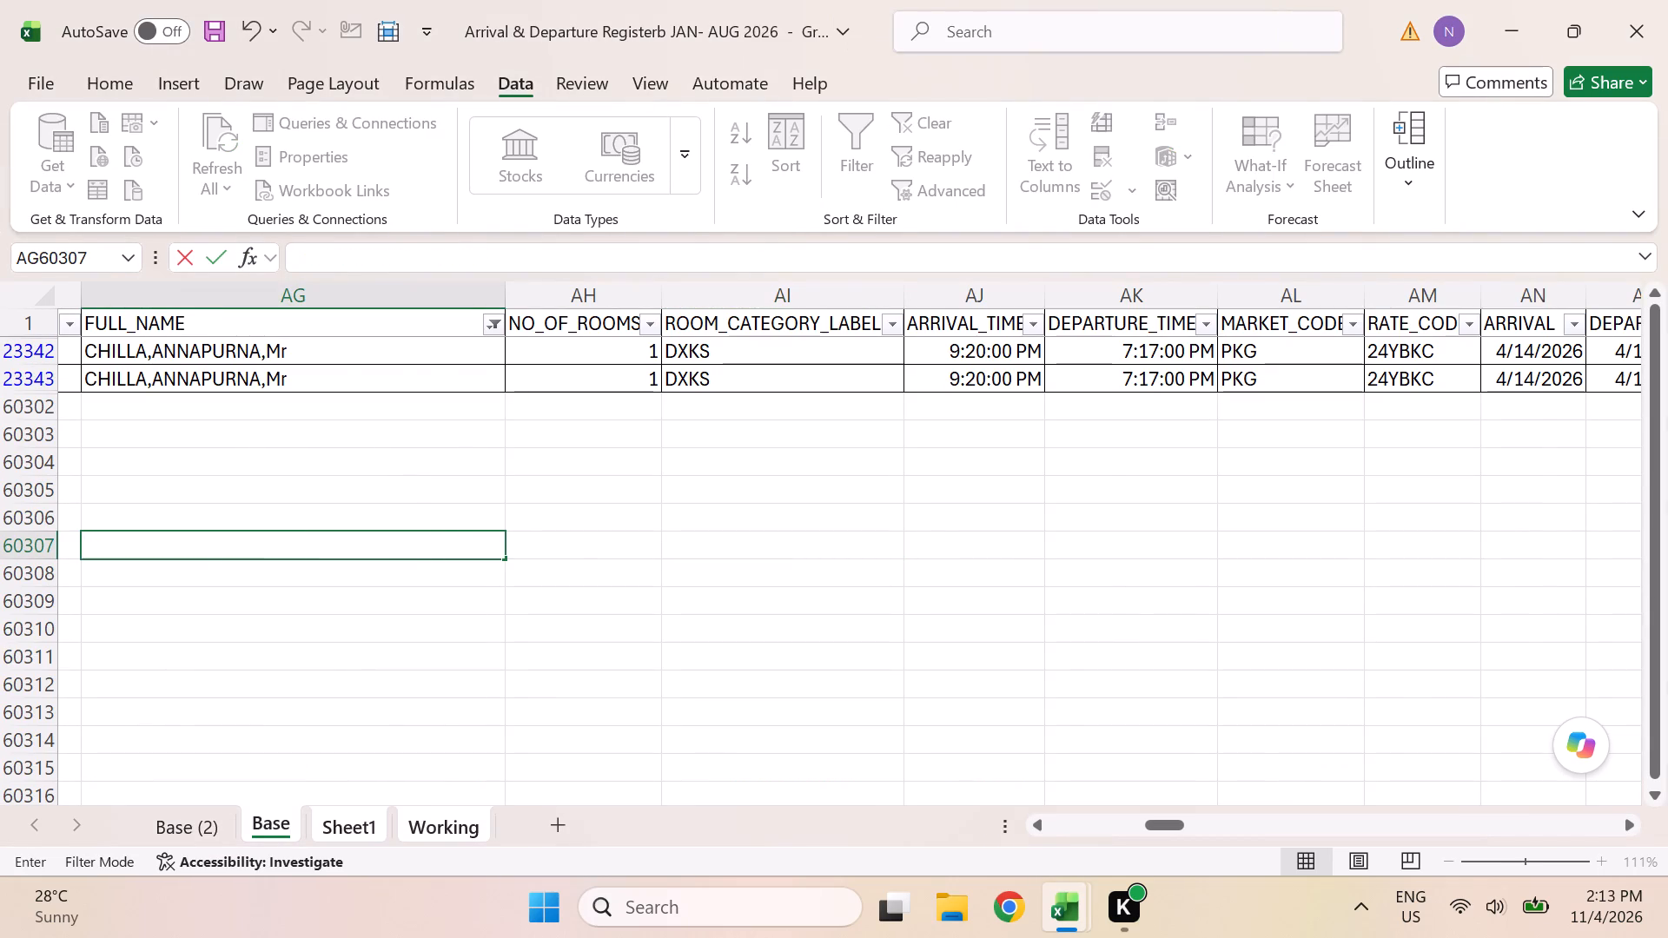
{"action": "key", "text": "alt+Tab"}
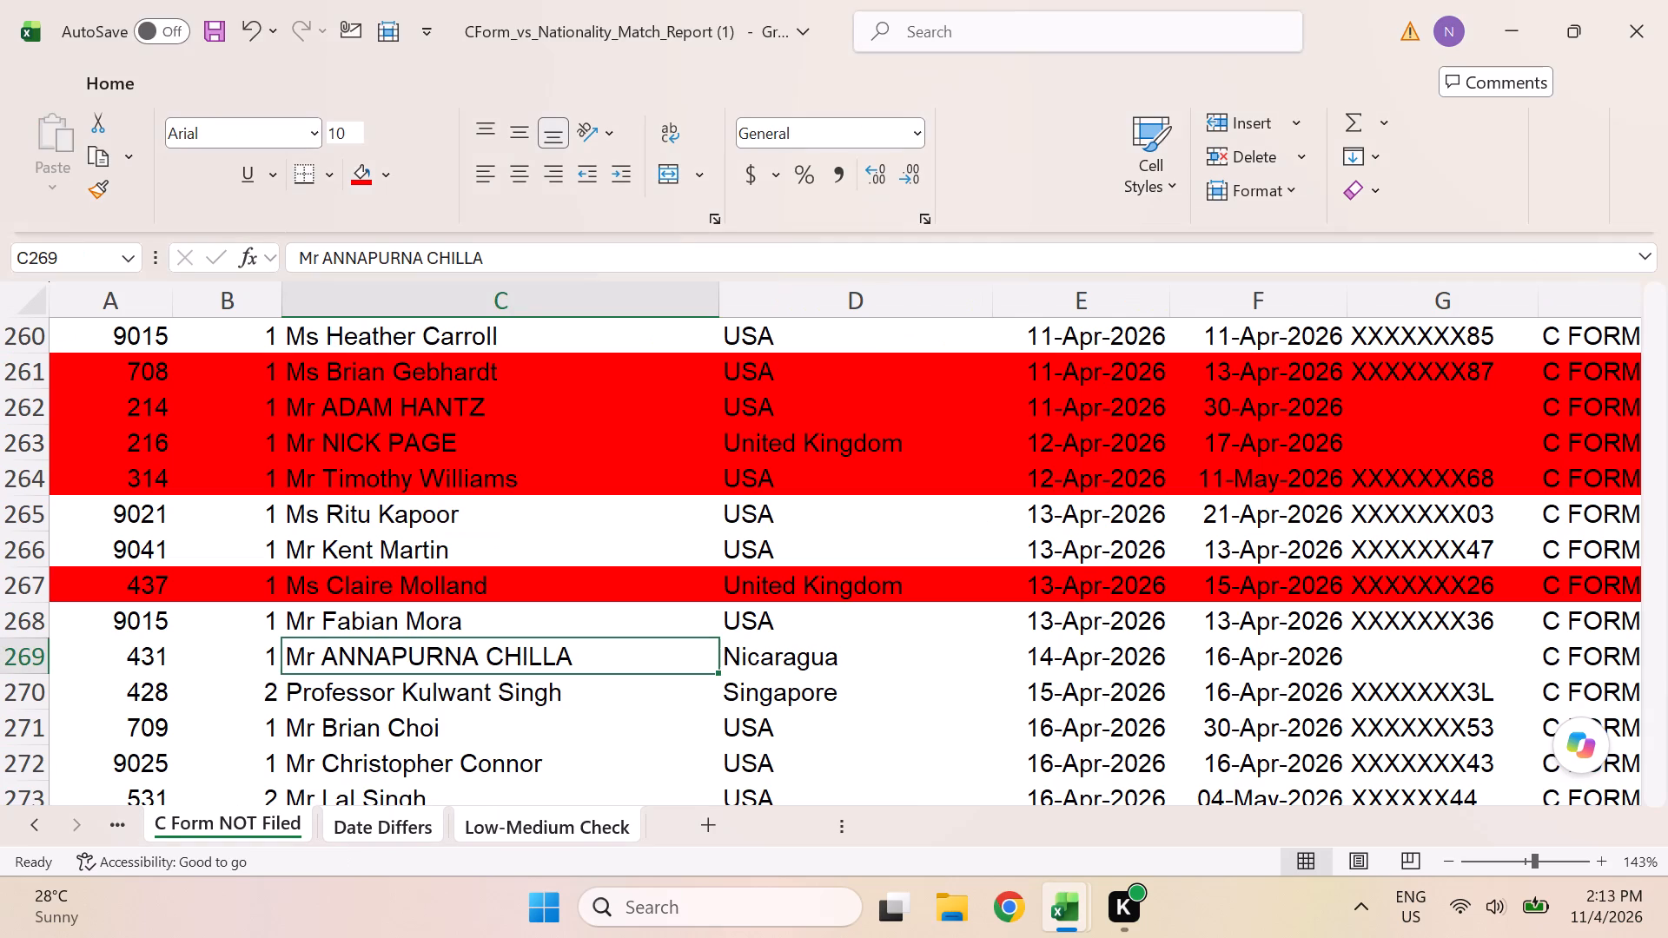
{"action": "key", "text": "alt+Tab"}
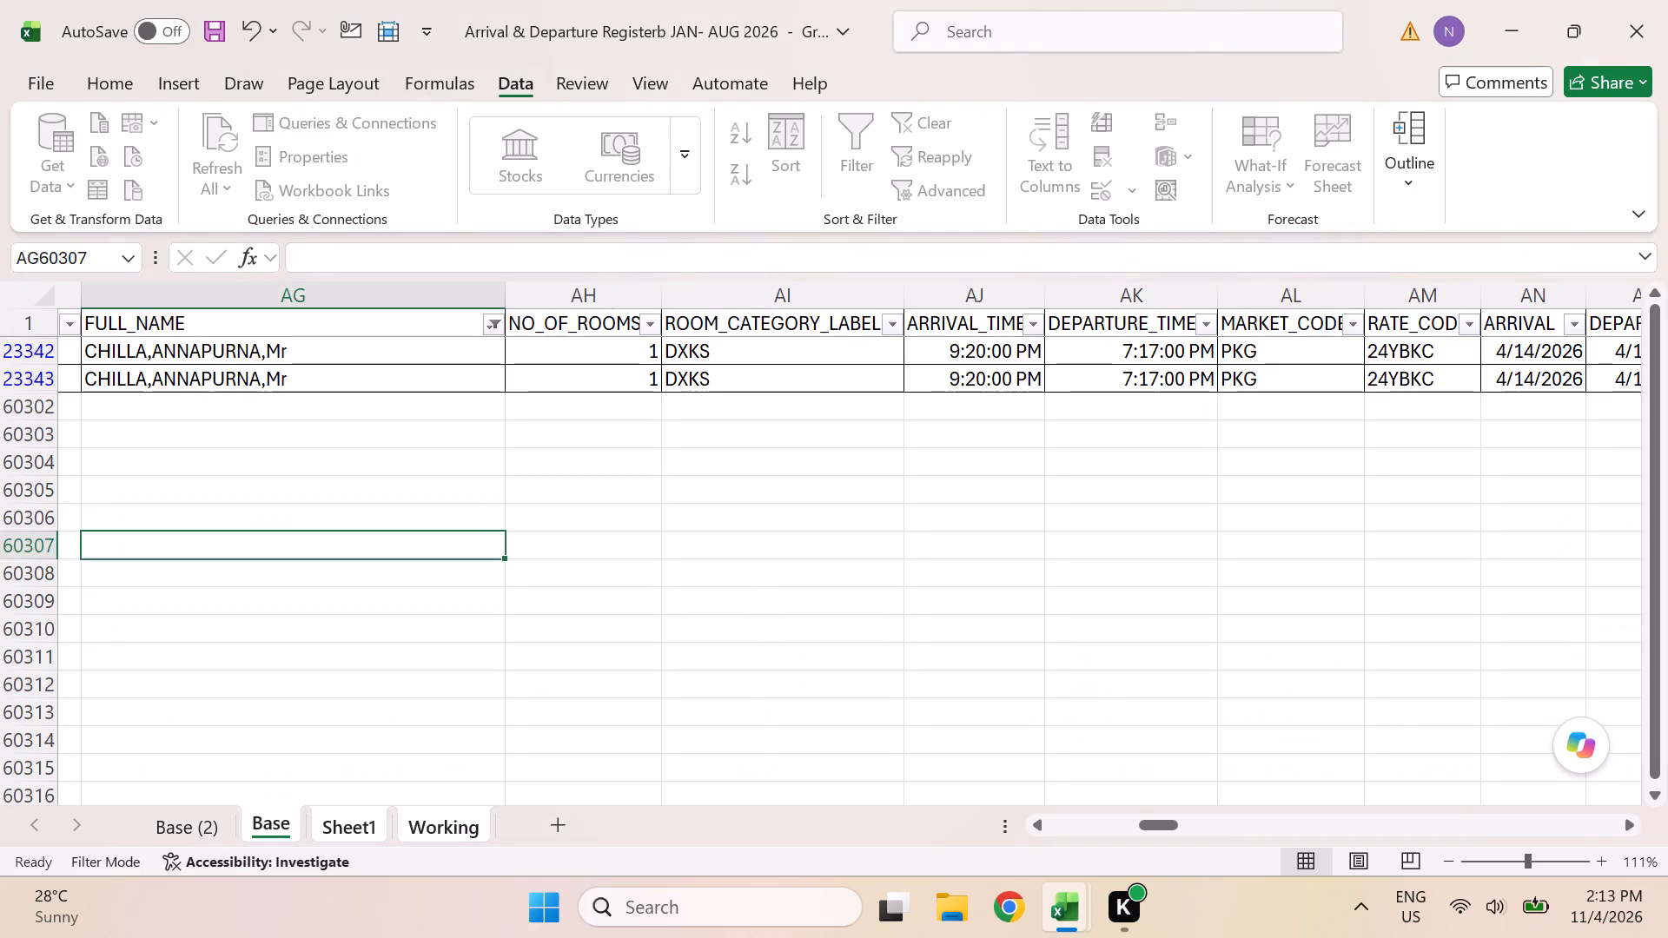
{"action": "scroll", "coordinate": [446, 546], "scroll_direction": "left", "scroll_amount": 1}
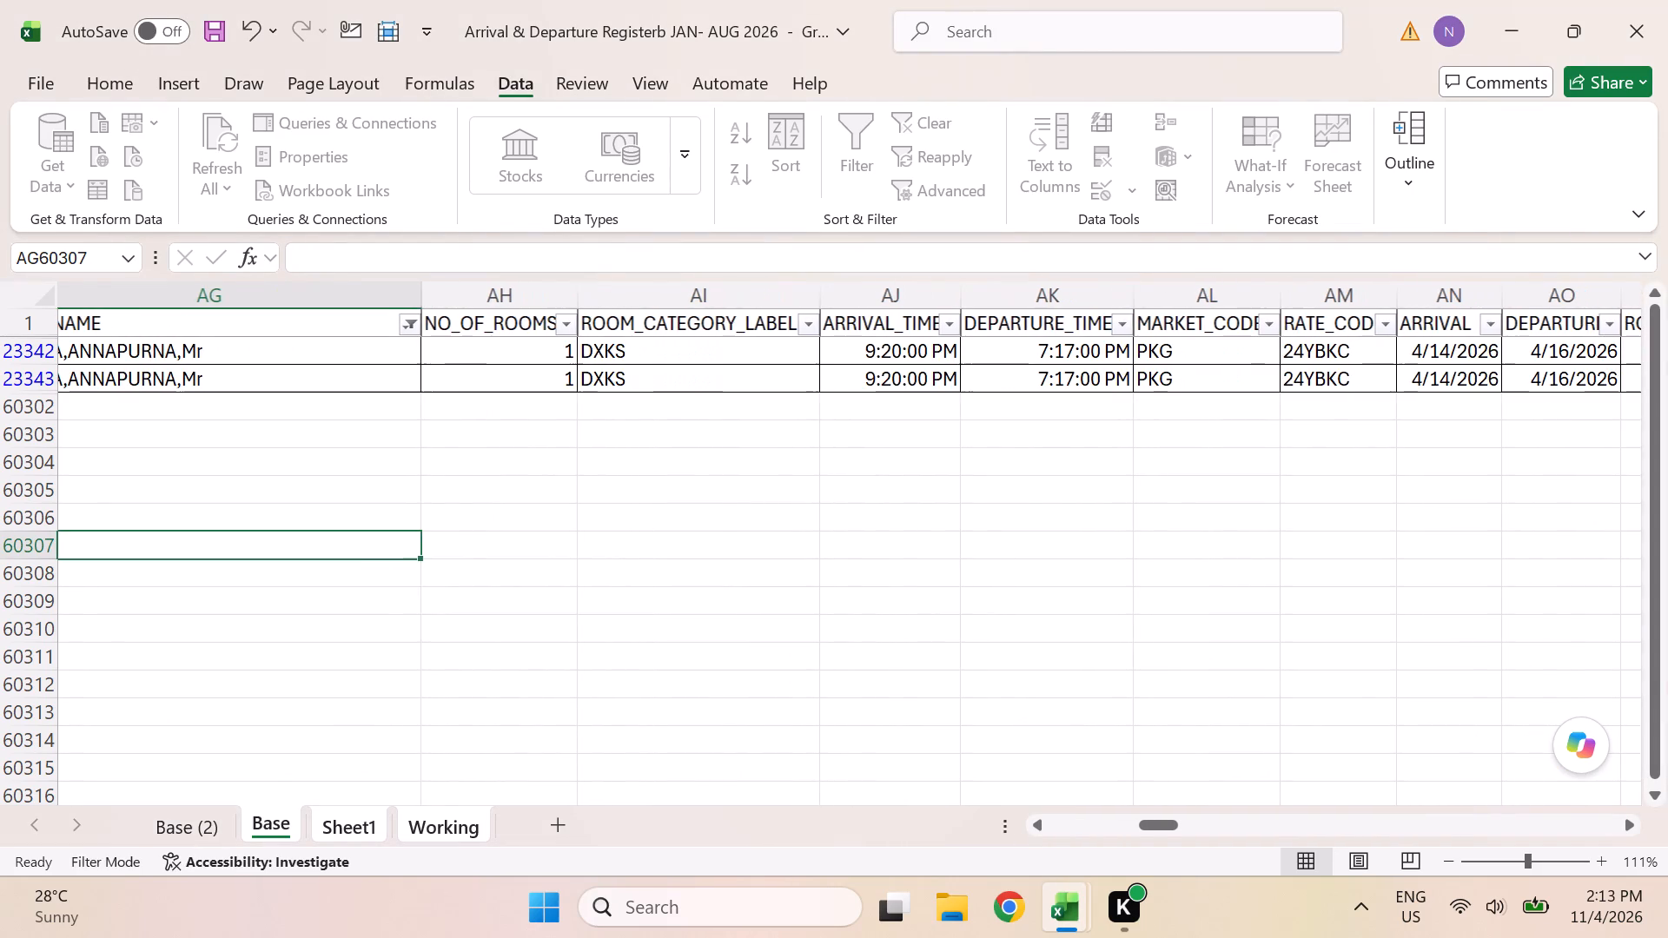
{"action": "scroll", "coordinate": [446, 546], "scroll_direction": "left", "scroll_amount": 1}
{"action": "key", "text": "alt+Tab"}
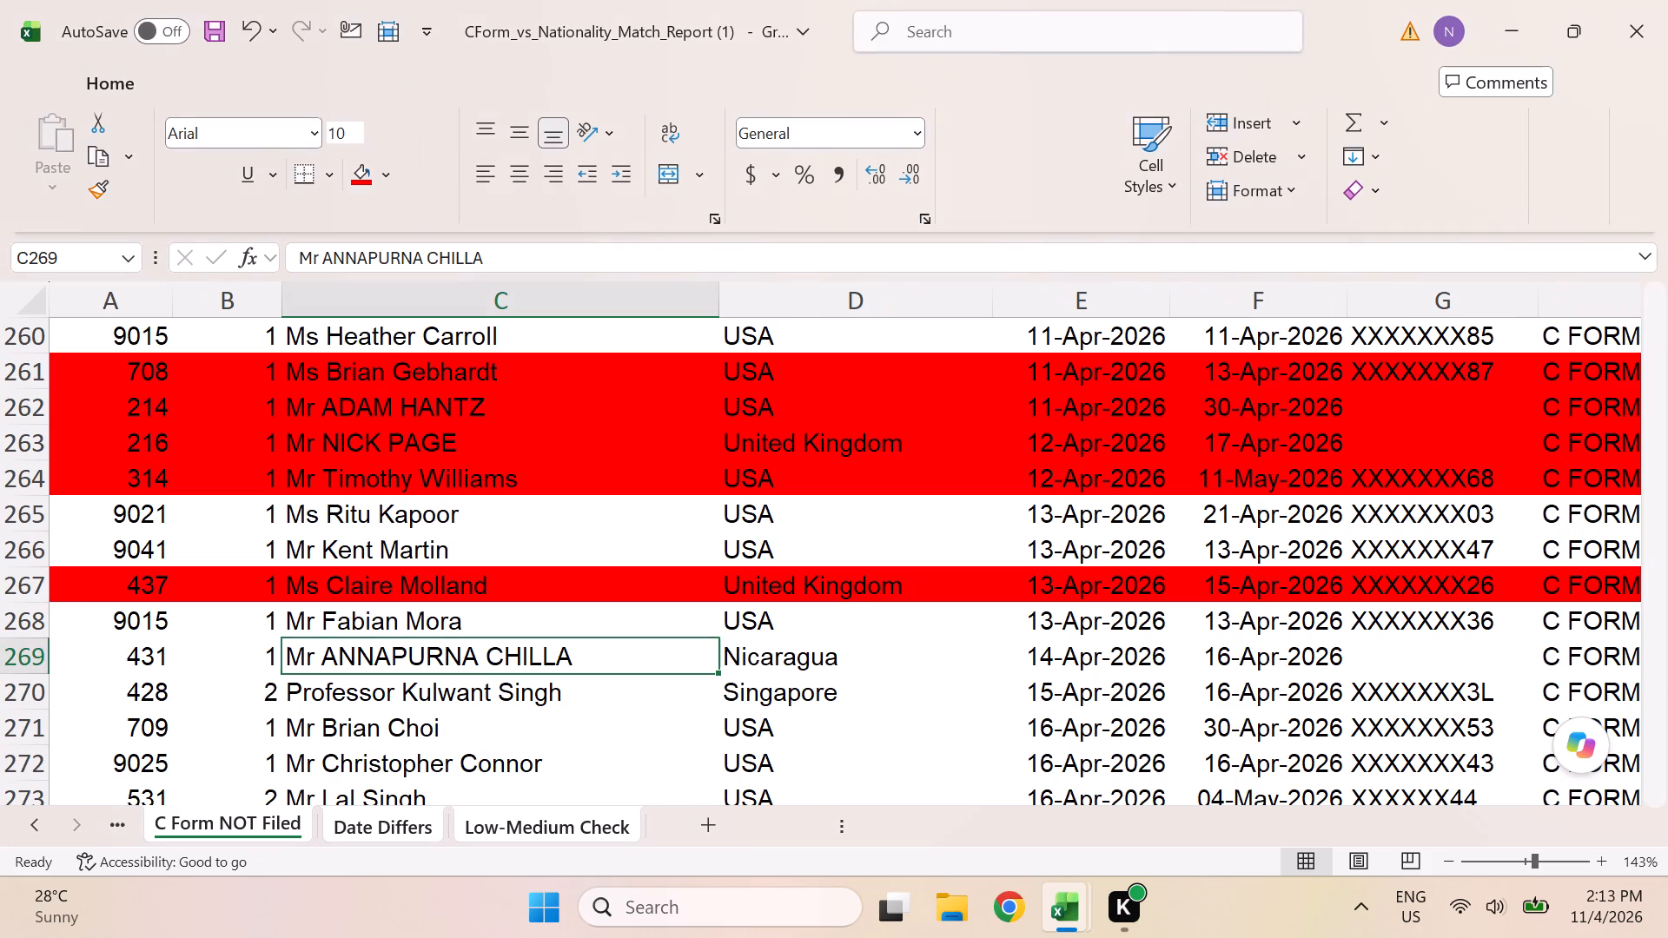
{"action": "key", "text": "Return"}
{"action": "key", "text": "Up"}
{"action": "key", "text": "Left"}
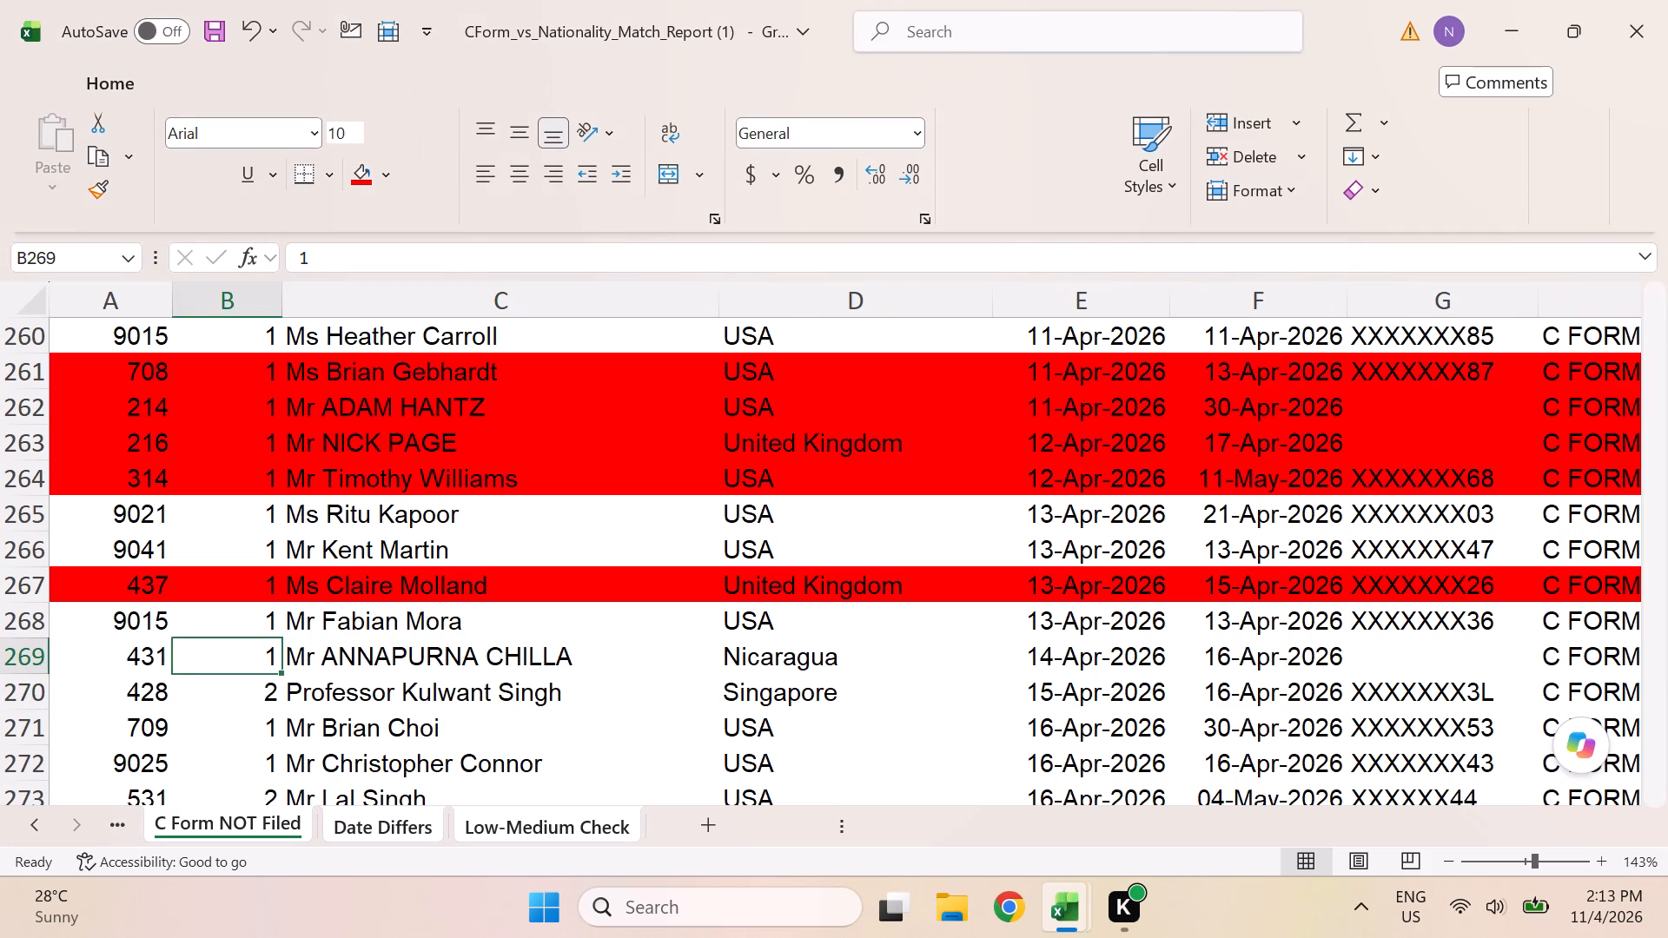
{"action": "key", "text": "Left"}
{"action": "key", "text": "ctrl+shift+Right"}
{"action": "key", "text": "ctrl+shift+Right"}
{"action": "key", "text": "ctrl+shift+Right"}
{"action": "key", "text": "ctrl+shift+Right"}
{"action": "key", "text": "ctrl+shift+Right"}
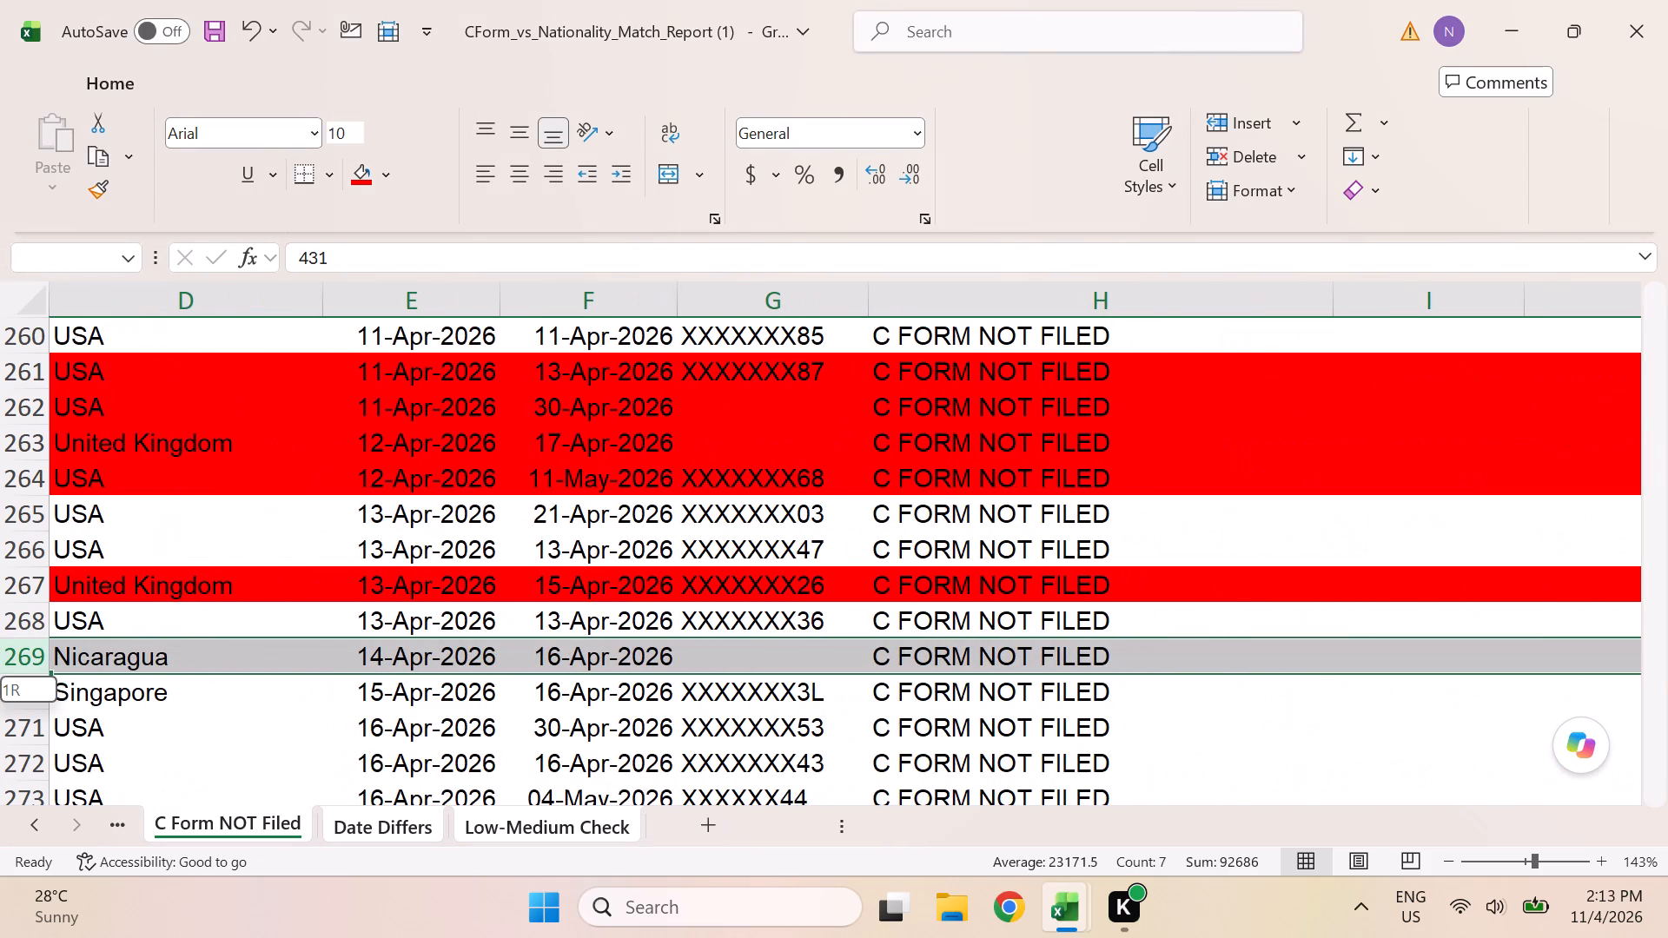
{"action": "left_click", "coordinate": [357, 169]}
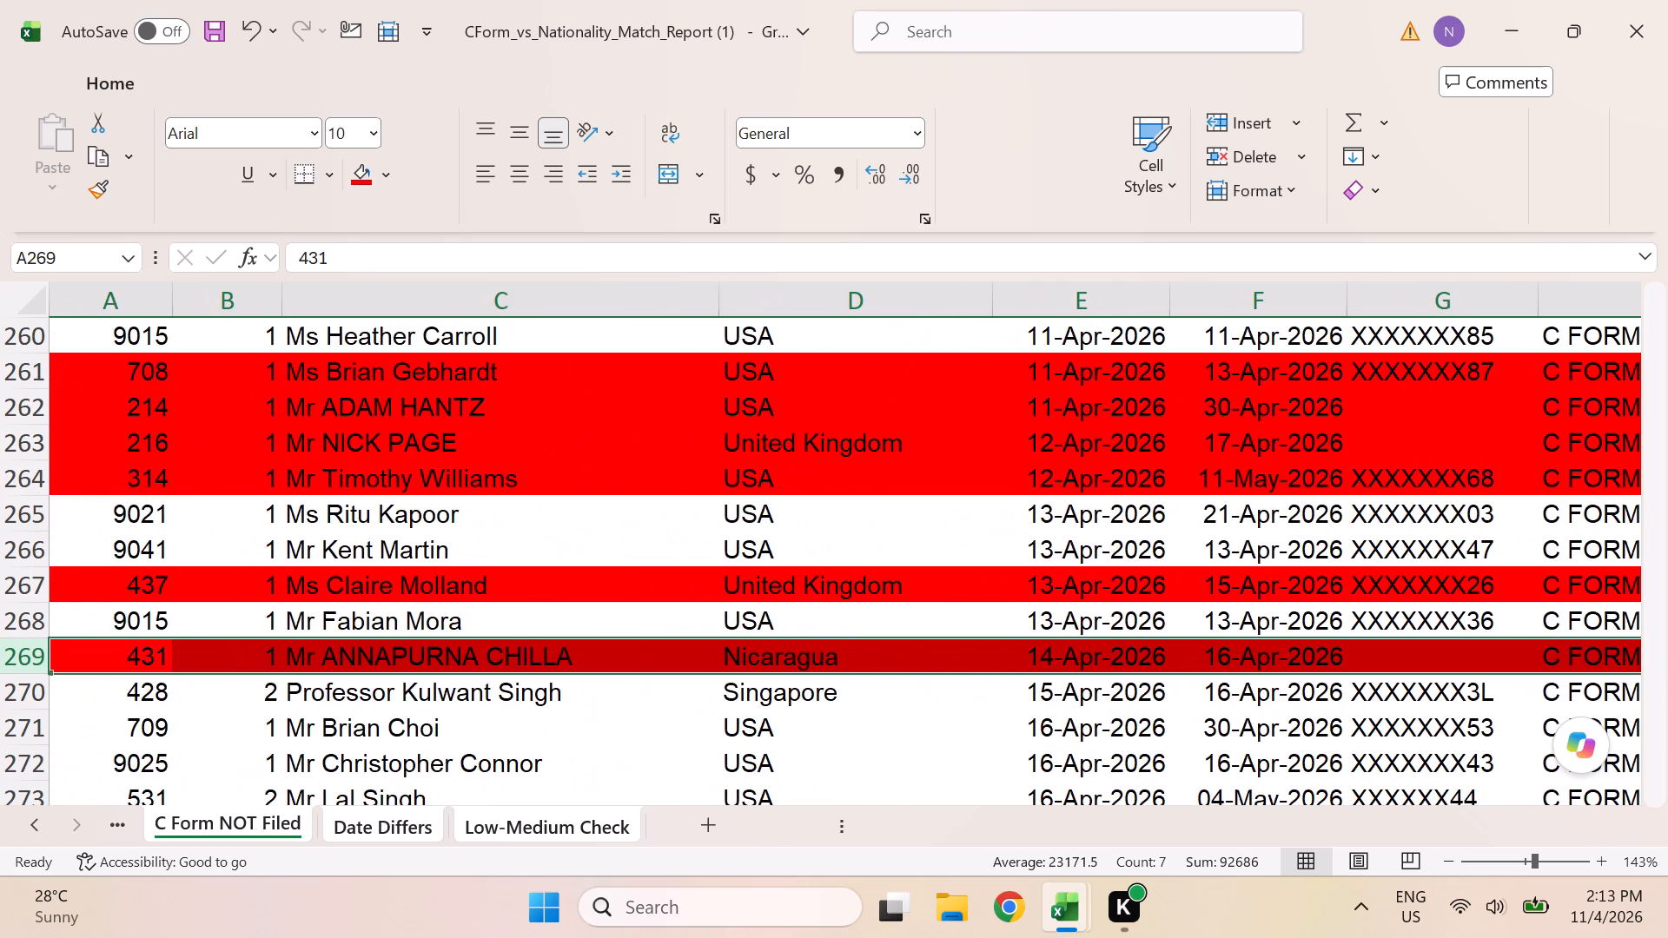
Look through the remaining guests on the C Form NOT Filed sheet, down to the end of the list.
{"action": "scroll", "coordinate": [374, 690], "scroll_direction": "down", "scroll_amount": 1}
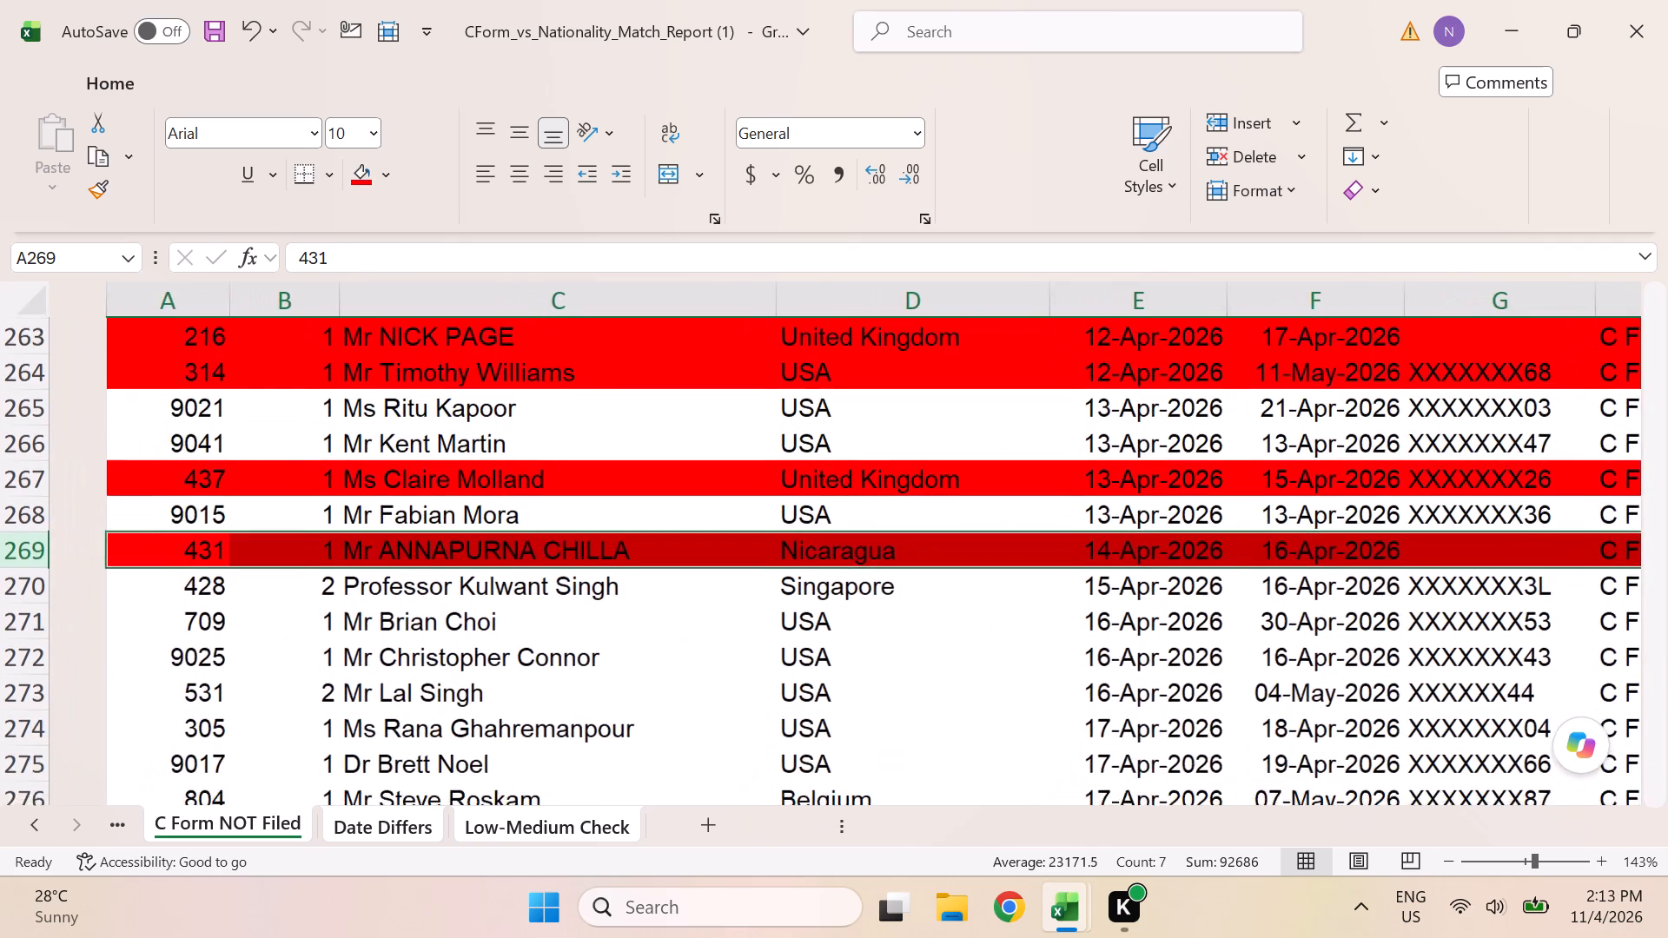
{"action": "scroll", "coordinate": [374, 690], "scroll_direction": "down", "scroll_amount": 2}
{"action": "scroll", "coordinate": [374, 690], "scroll_direction": "up", "scroll_amount": 1}
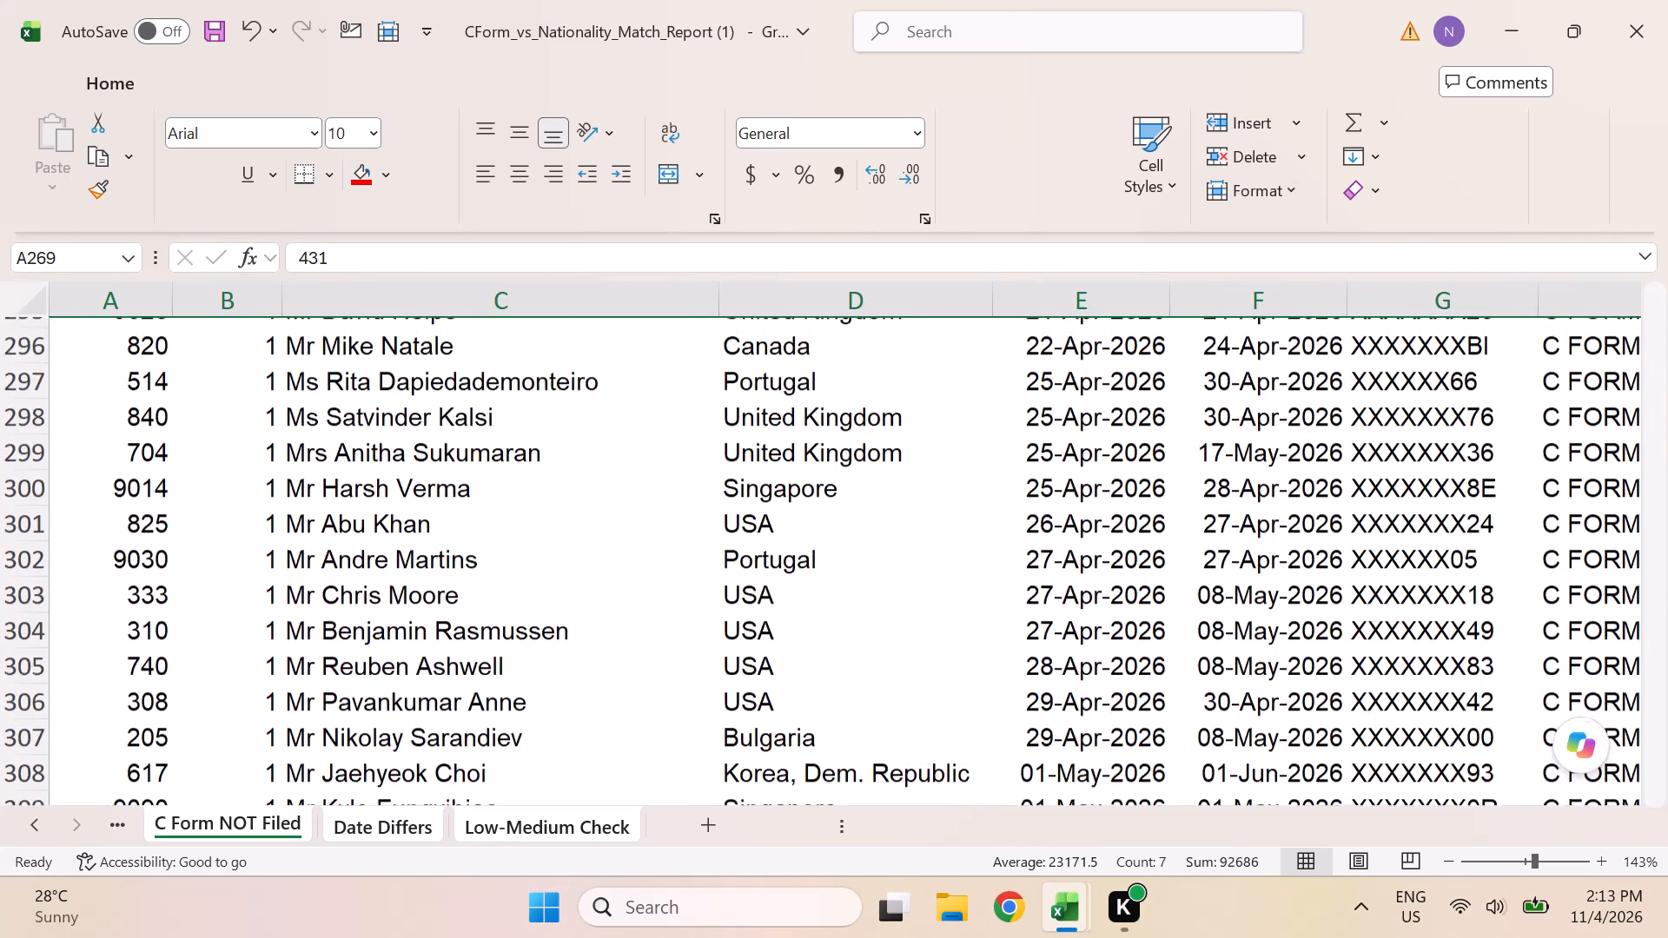
{"action": "scroll", "coordinate": [374, 690], "scroll_direction": "down", "scroll_amount": 3}
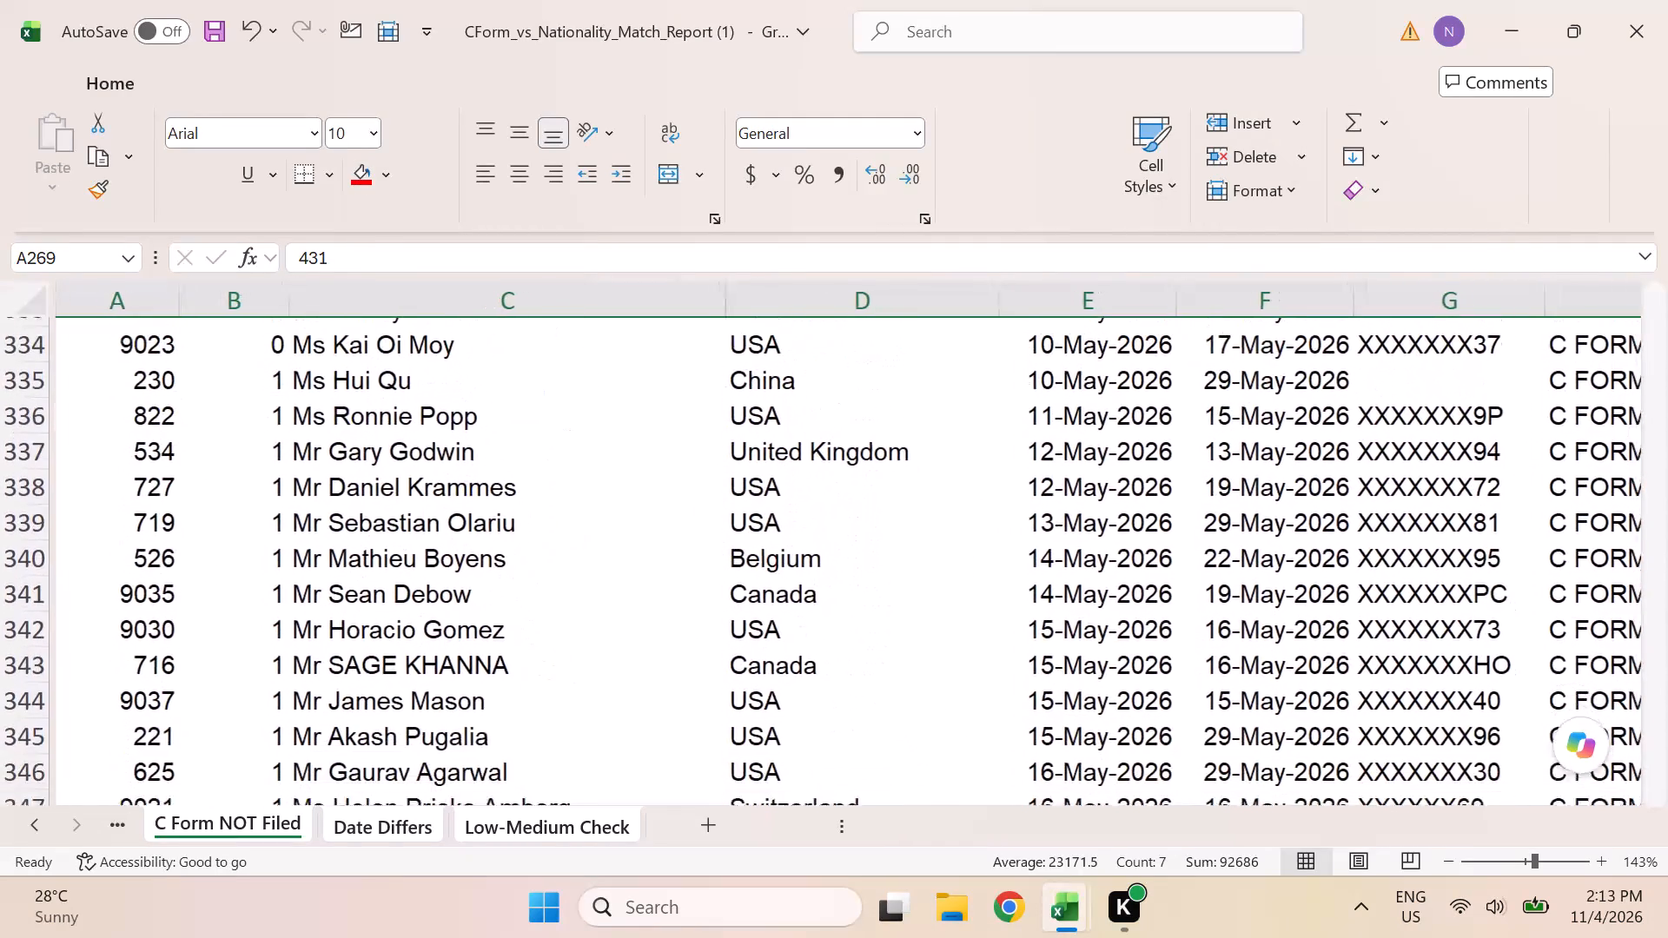
{"action": "scroll", "coordinate": [374, 690], "scroll_direction": "down", "scroll_amount": 4}
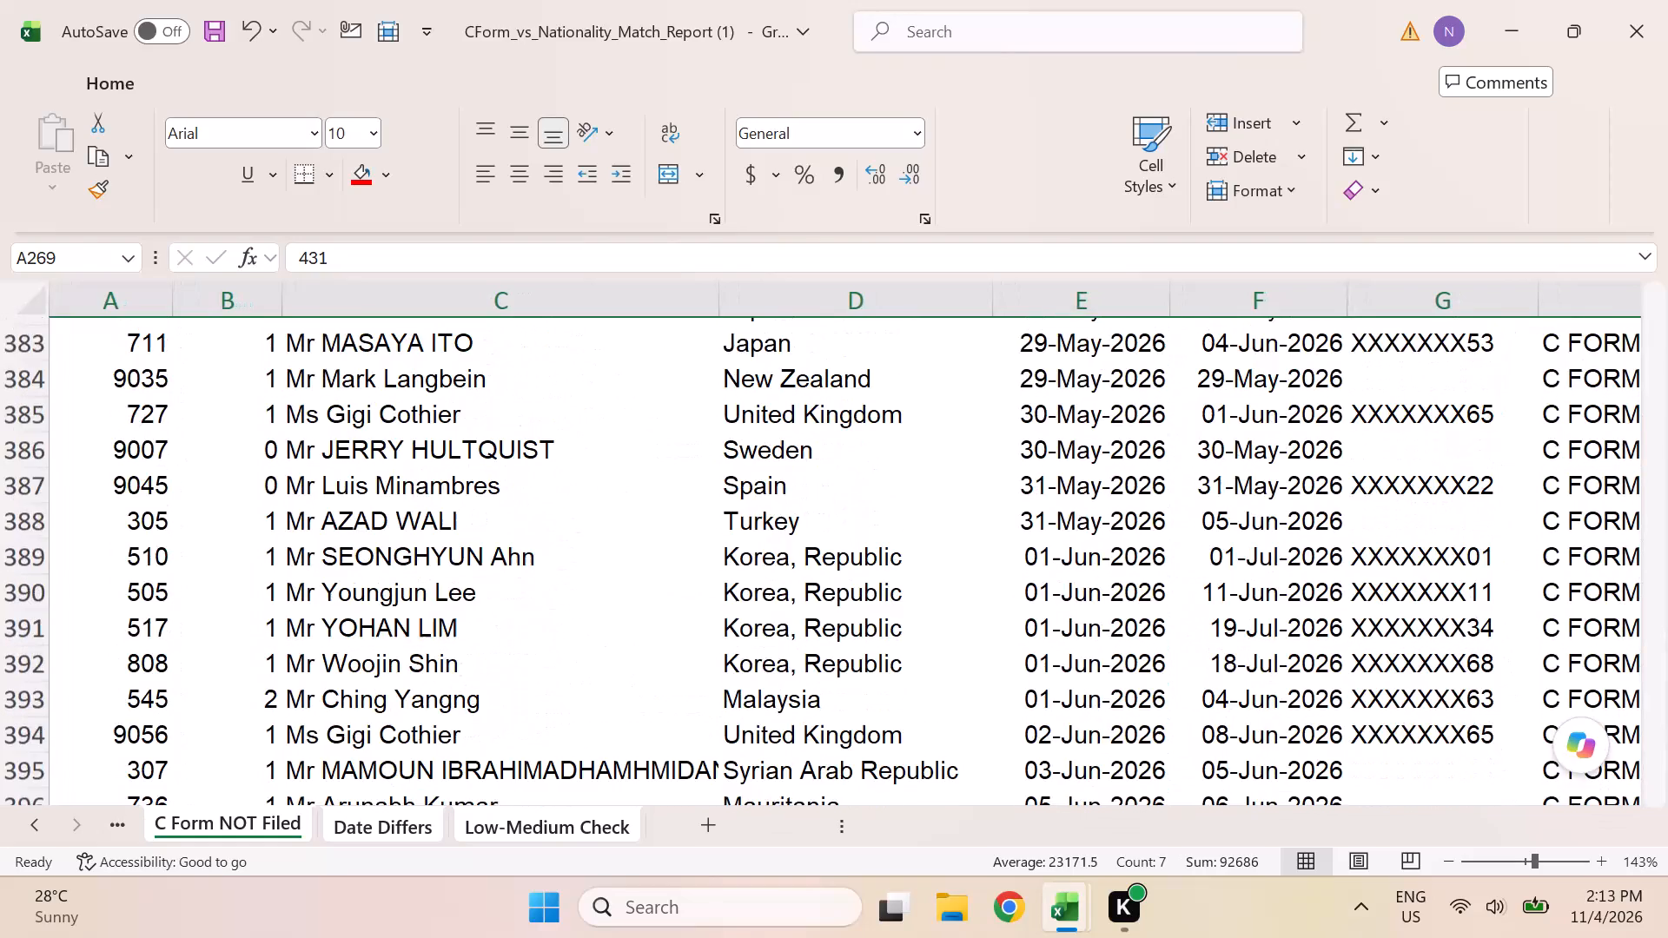
{"action": "scroll", "coordinate": [374, 690], "scroll_direction": "down", "scroll_amount": 4}
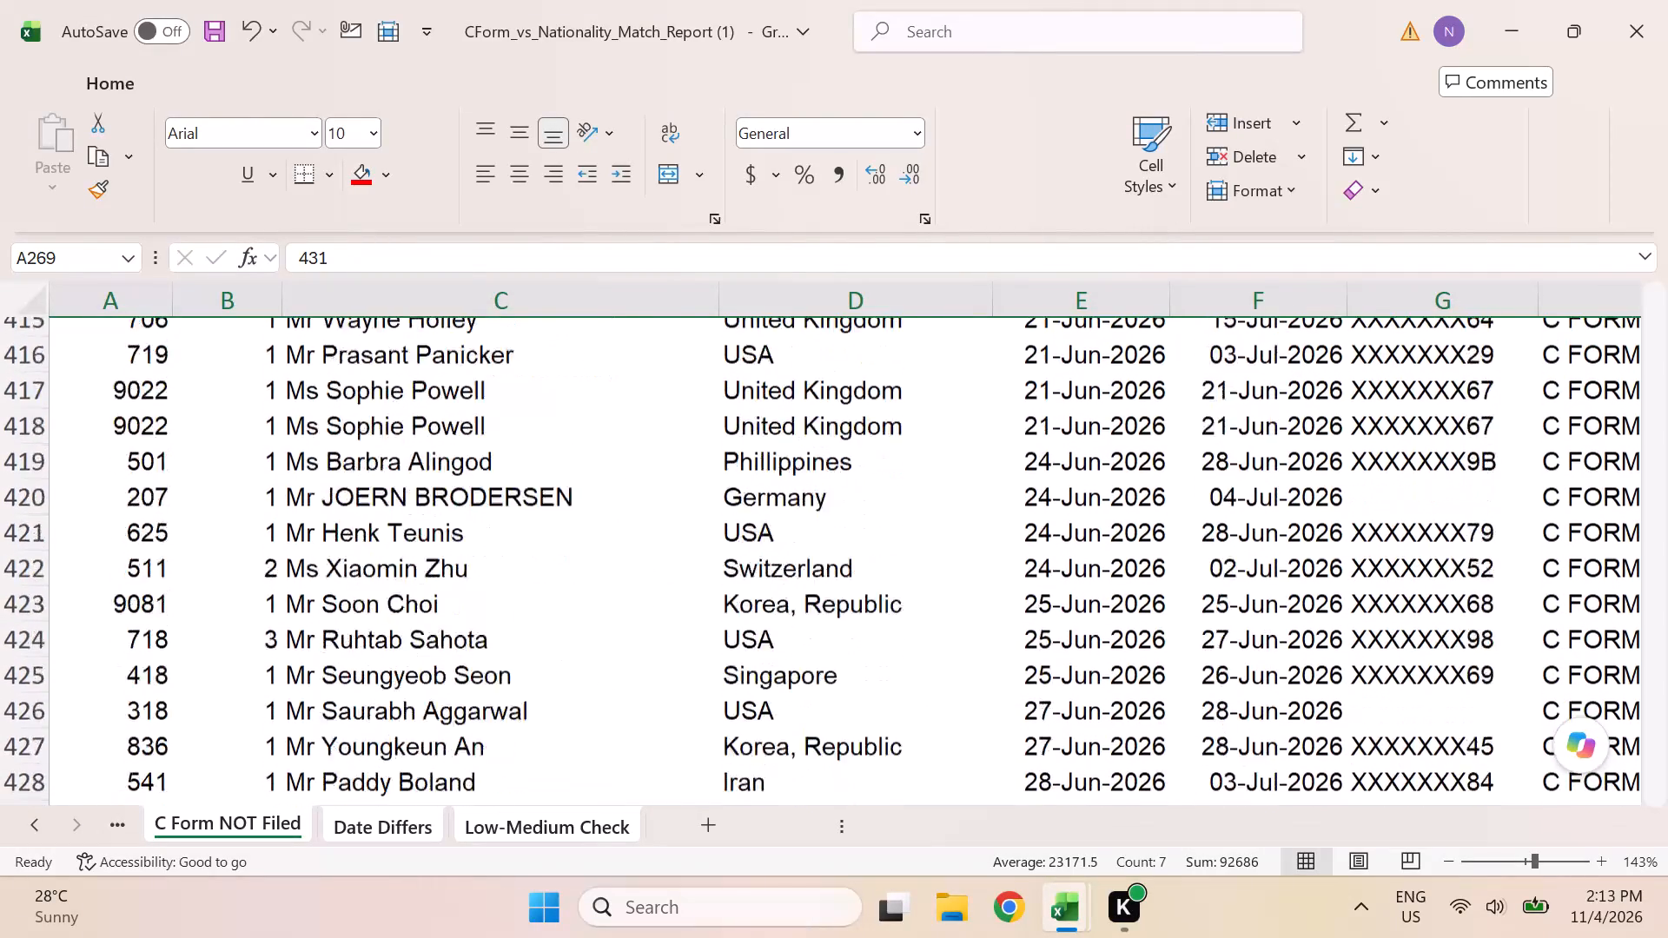
{"action": "scroll", "coordinate": [374, 690], "scroll_direction": "down", "scroll_amount": 3}
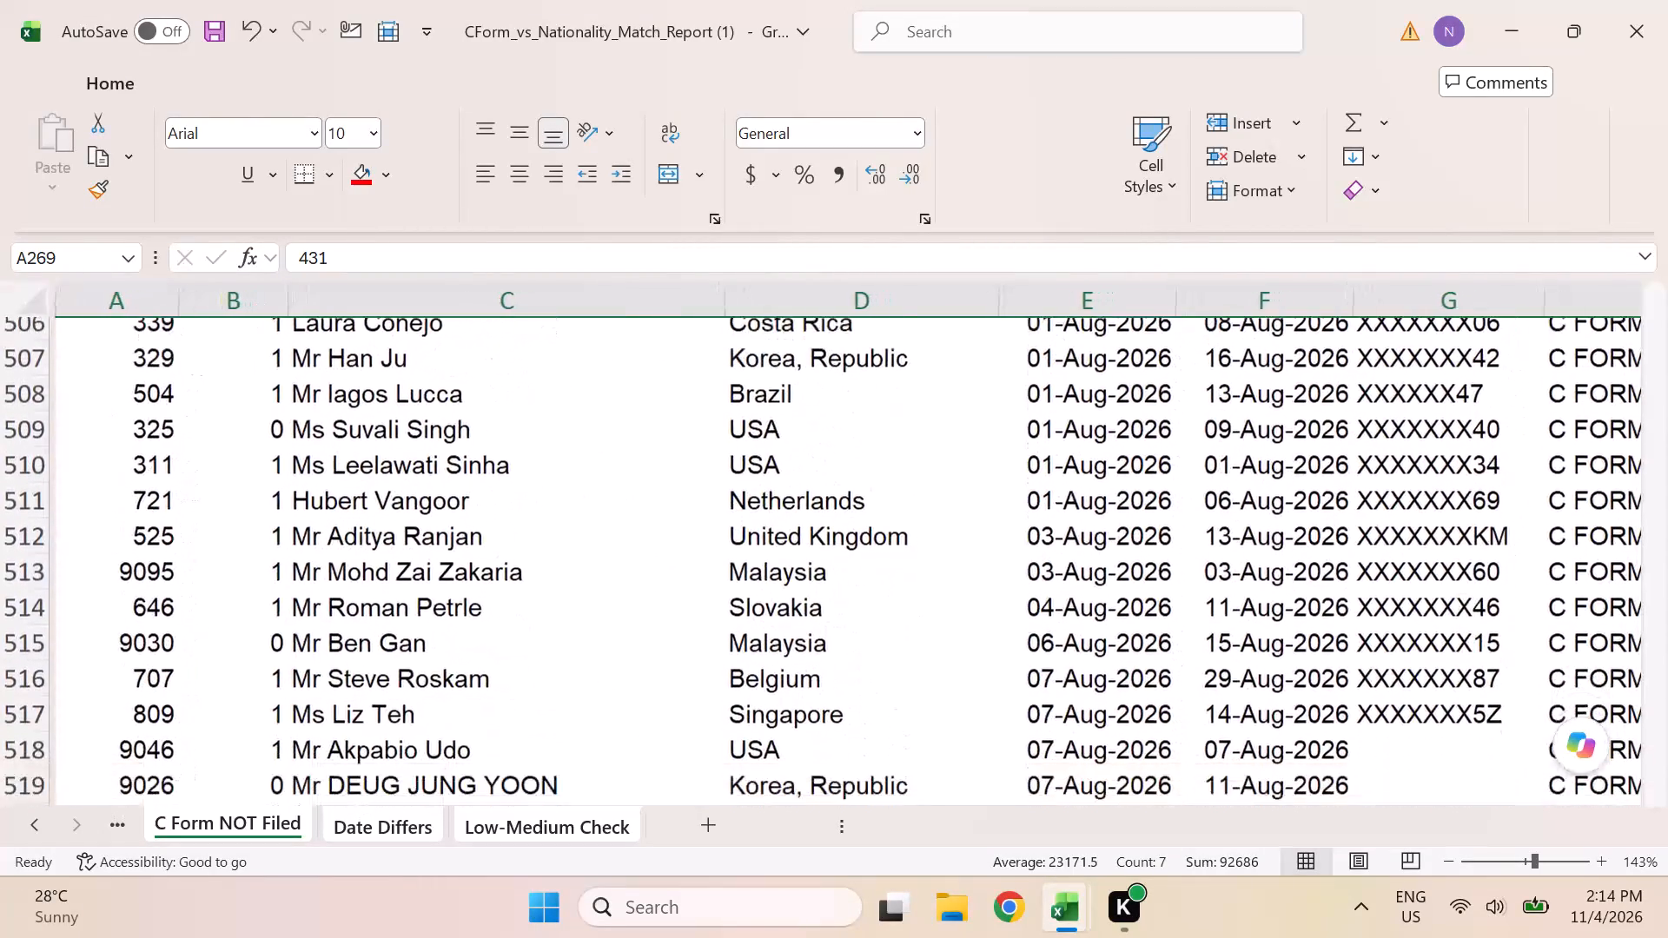
{"action": "scroll", "coordinate": [374, 690], "scroll_direction": "down", "scroll_amount": 2}
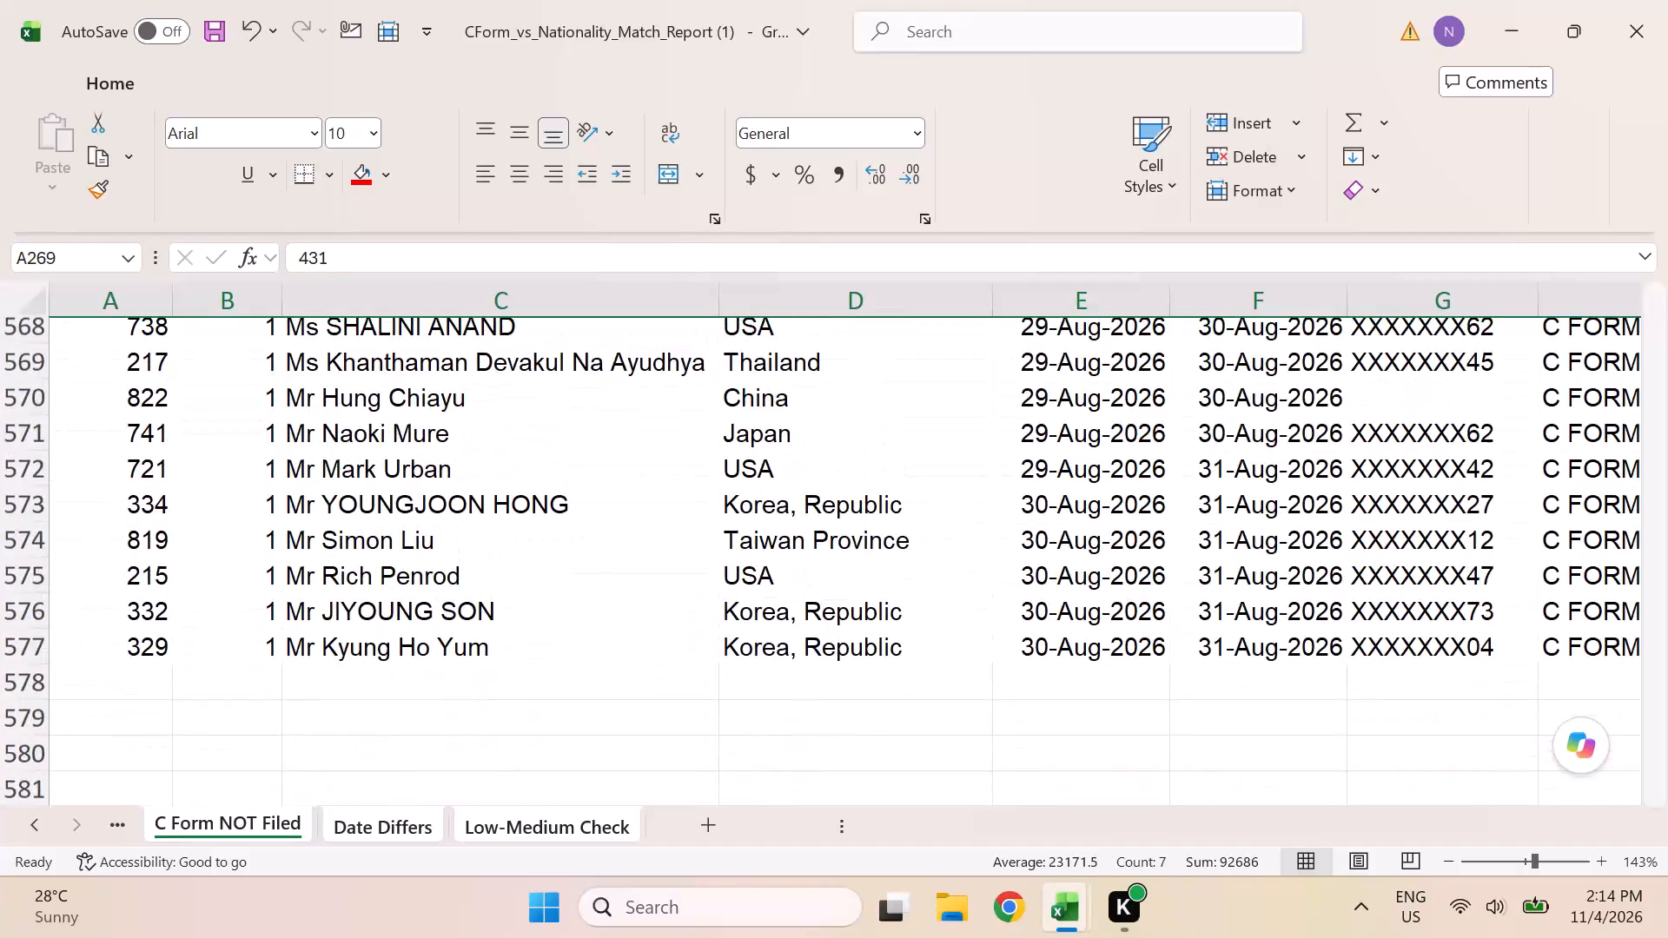
Return to the guest just below the last red-filled row on the C Form NOT Filed sheet and copy the name in C270.
{"action": "scroll", "coordinate": [374, 690], "scroll_direction": "up", "scroll_amount": 10}
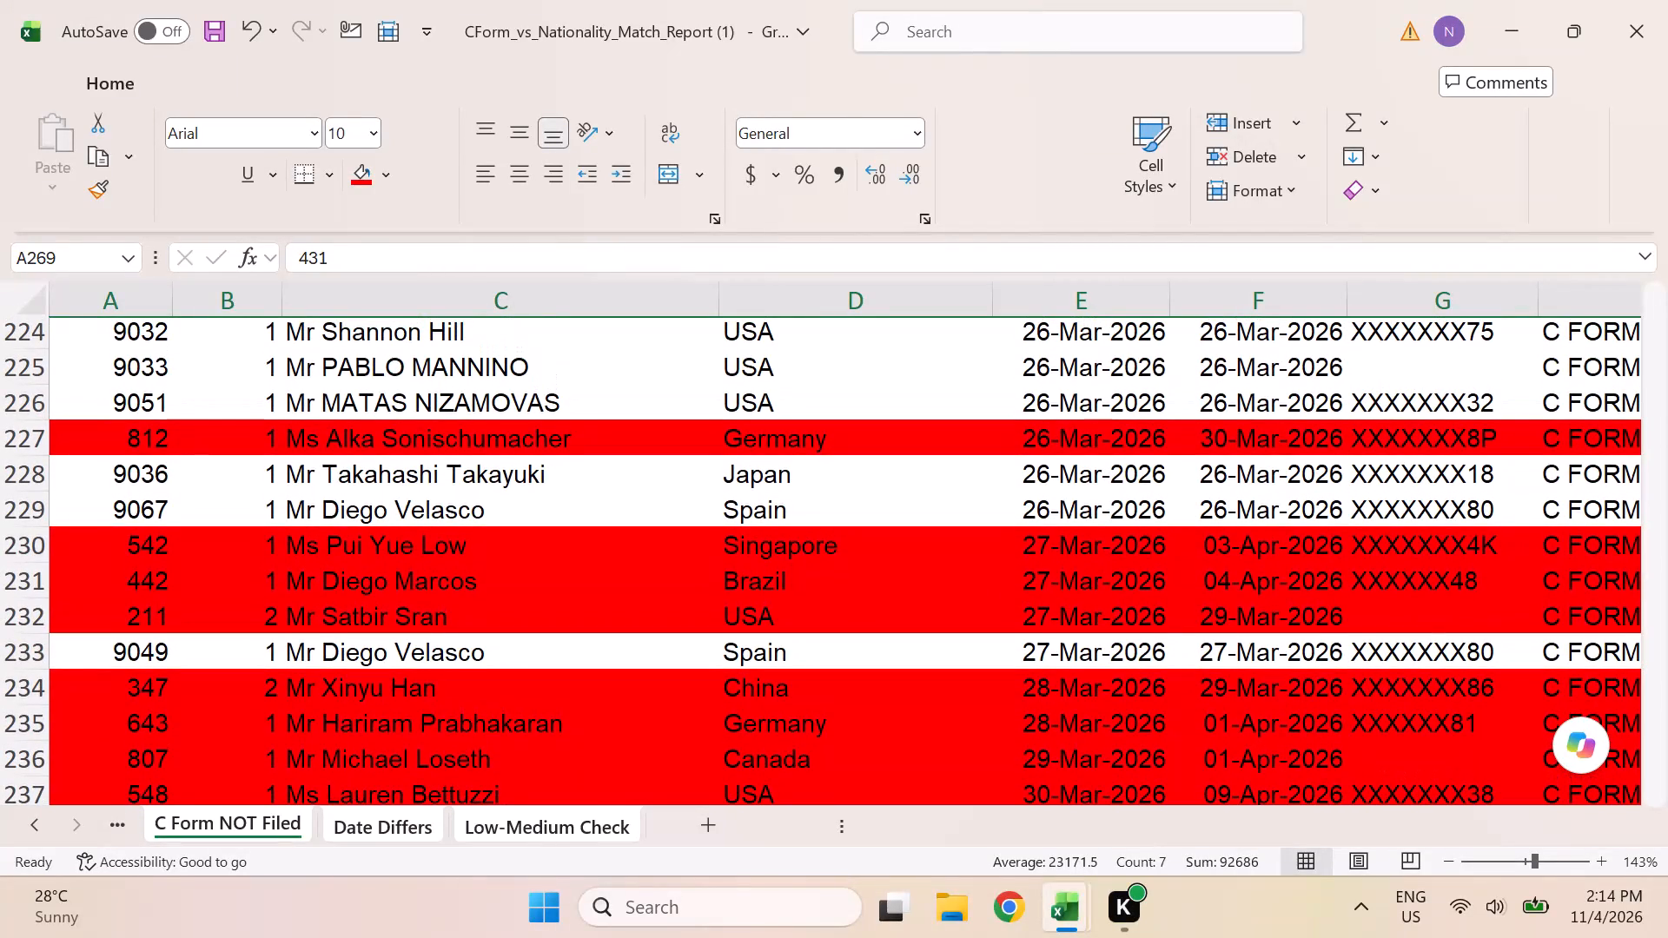
{"action": "scroll", "coordinate": [374, 690], "scroll_direction": "down", "scroll_amount": 2}
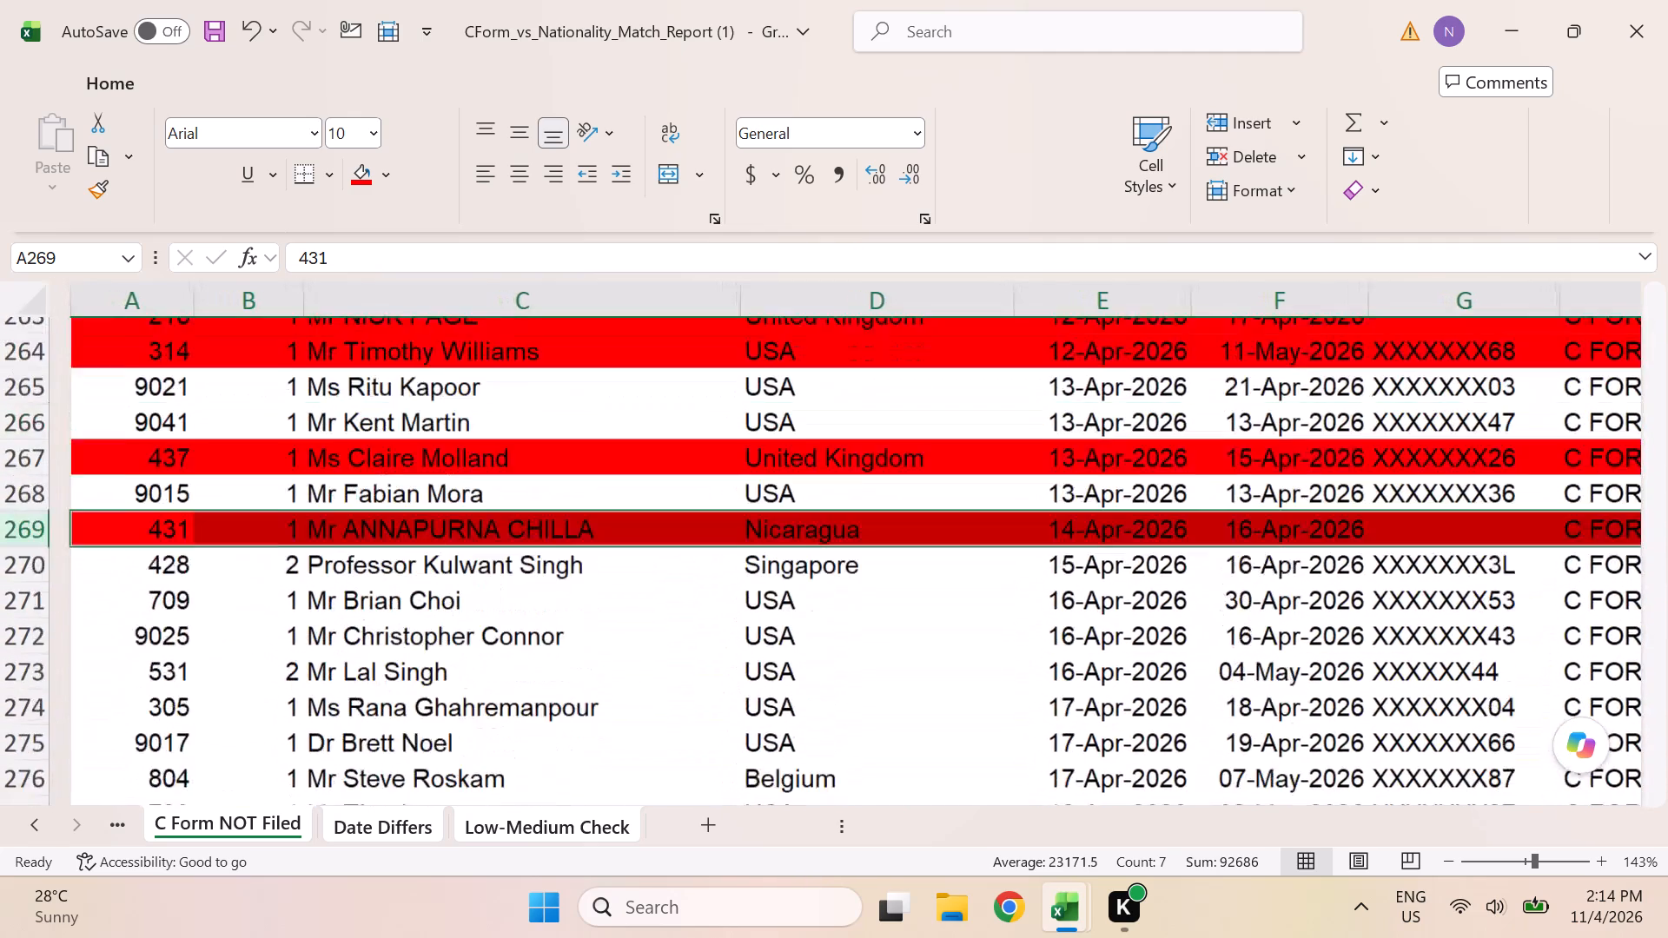
{"action": "left_click", "coordinate": [450, 586]}
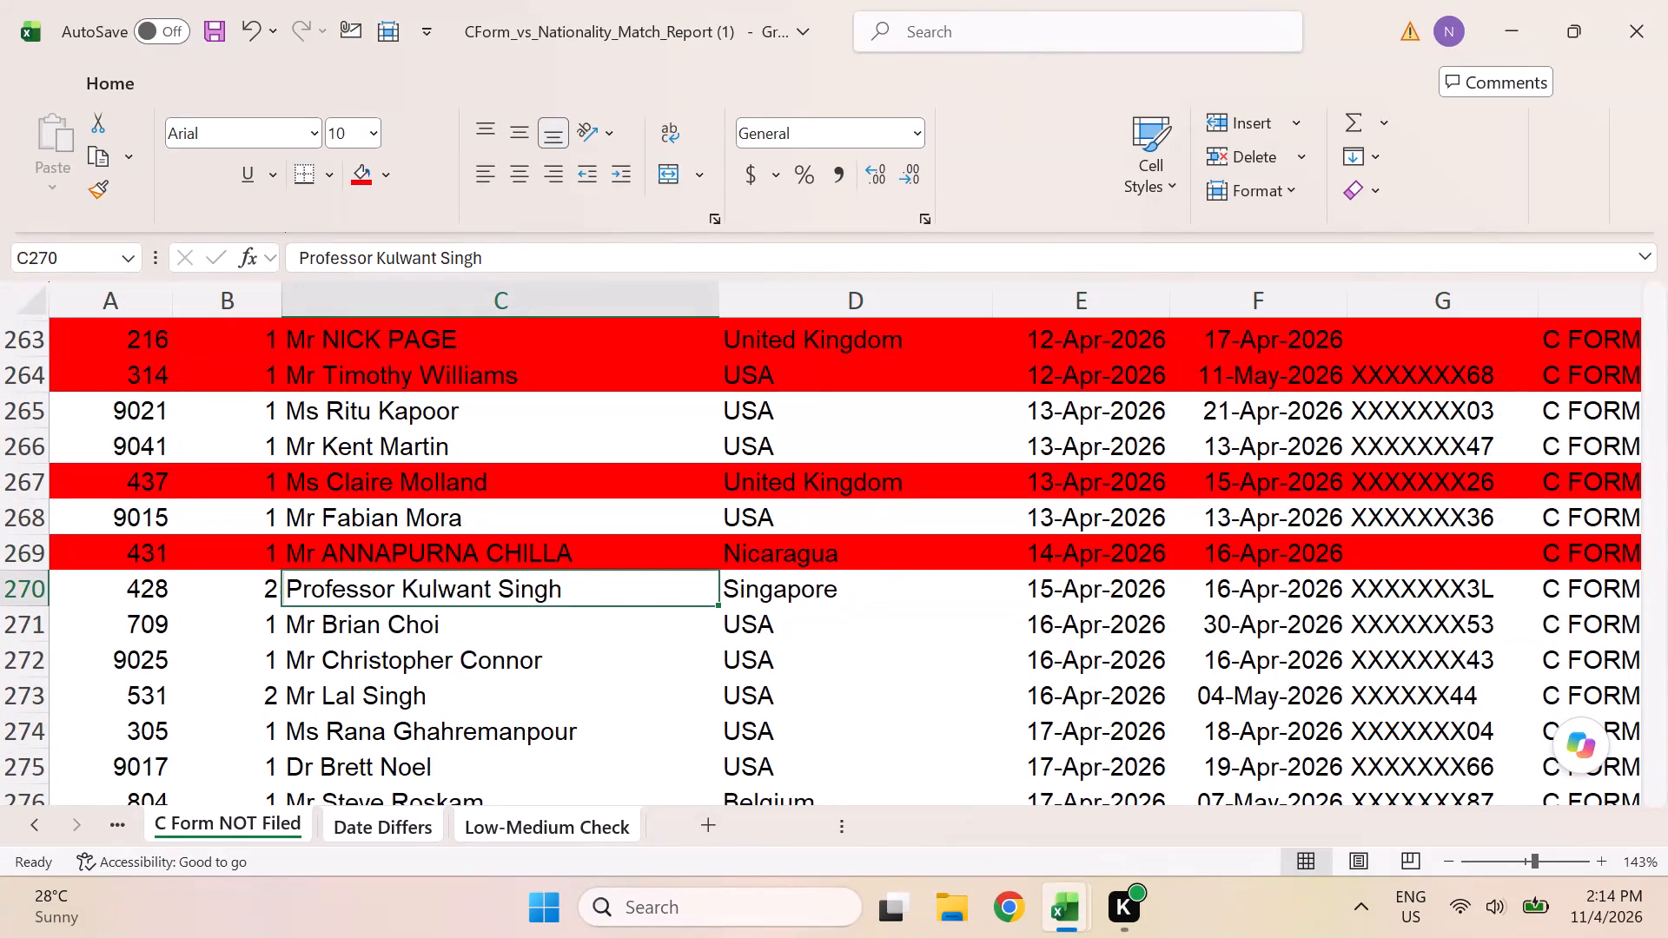
{"action": "key", "text": "ctrl+c"}
Switch to the Arrival & Departure Register workbook and open the FULL_NAME filter on the Base sheet.
{"action": "key", "text": "alt+Tab"}
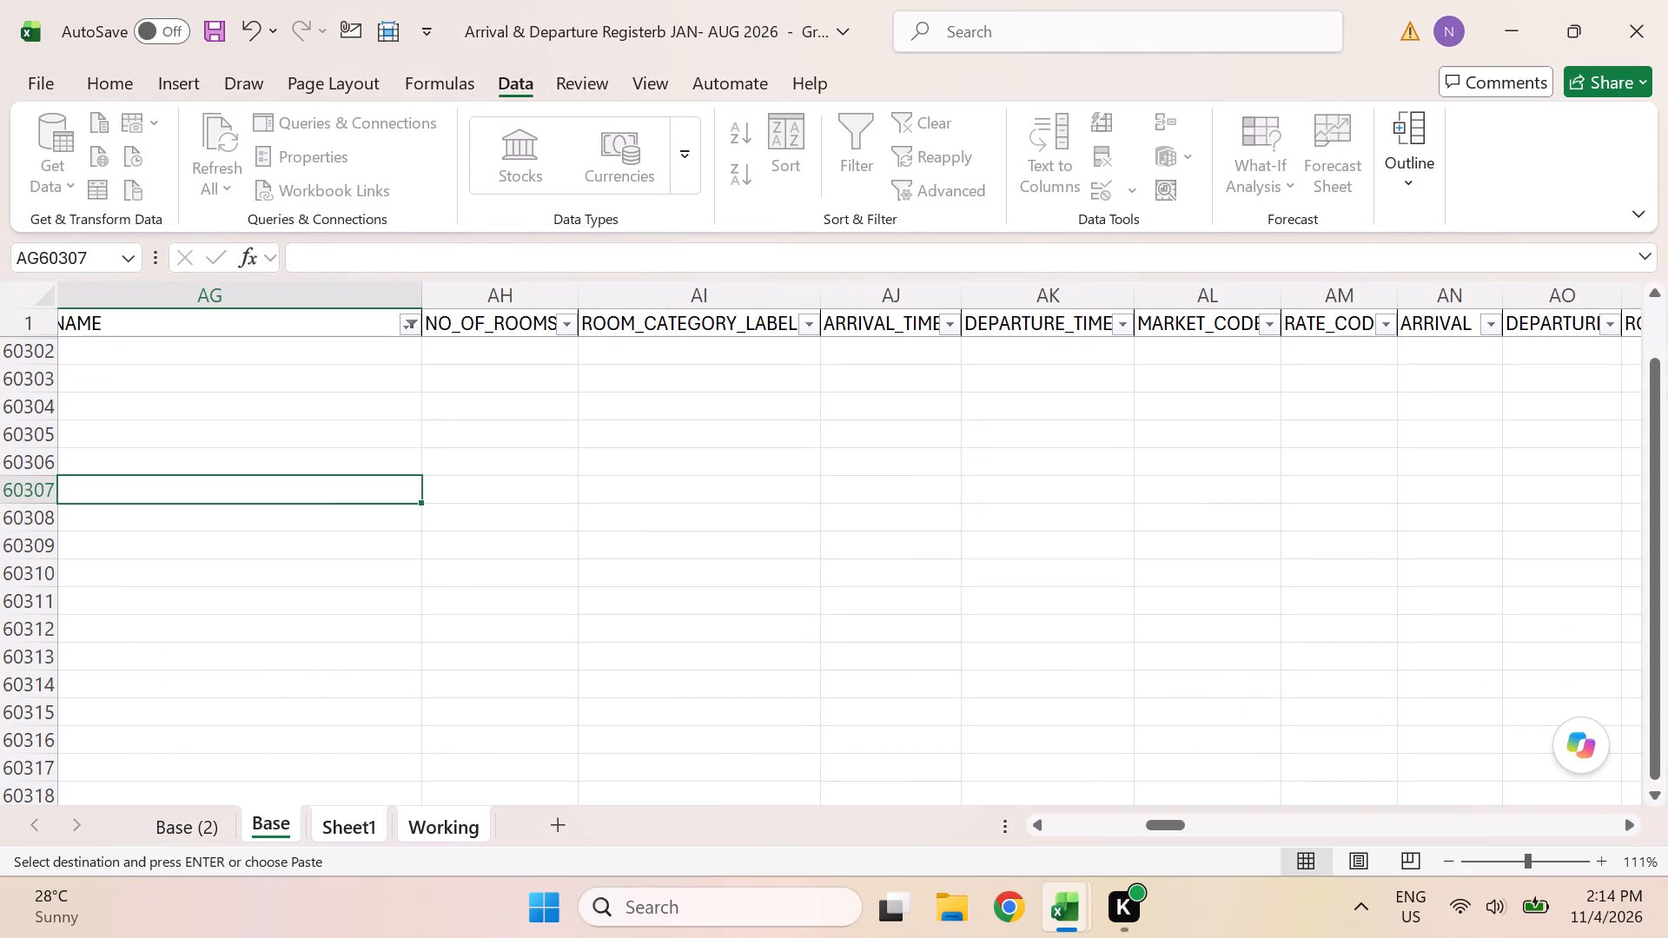
{"action": "scroll", "coordinate": [495, 512], "scroll_direction": "up", "scroll_amount": 1}
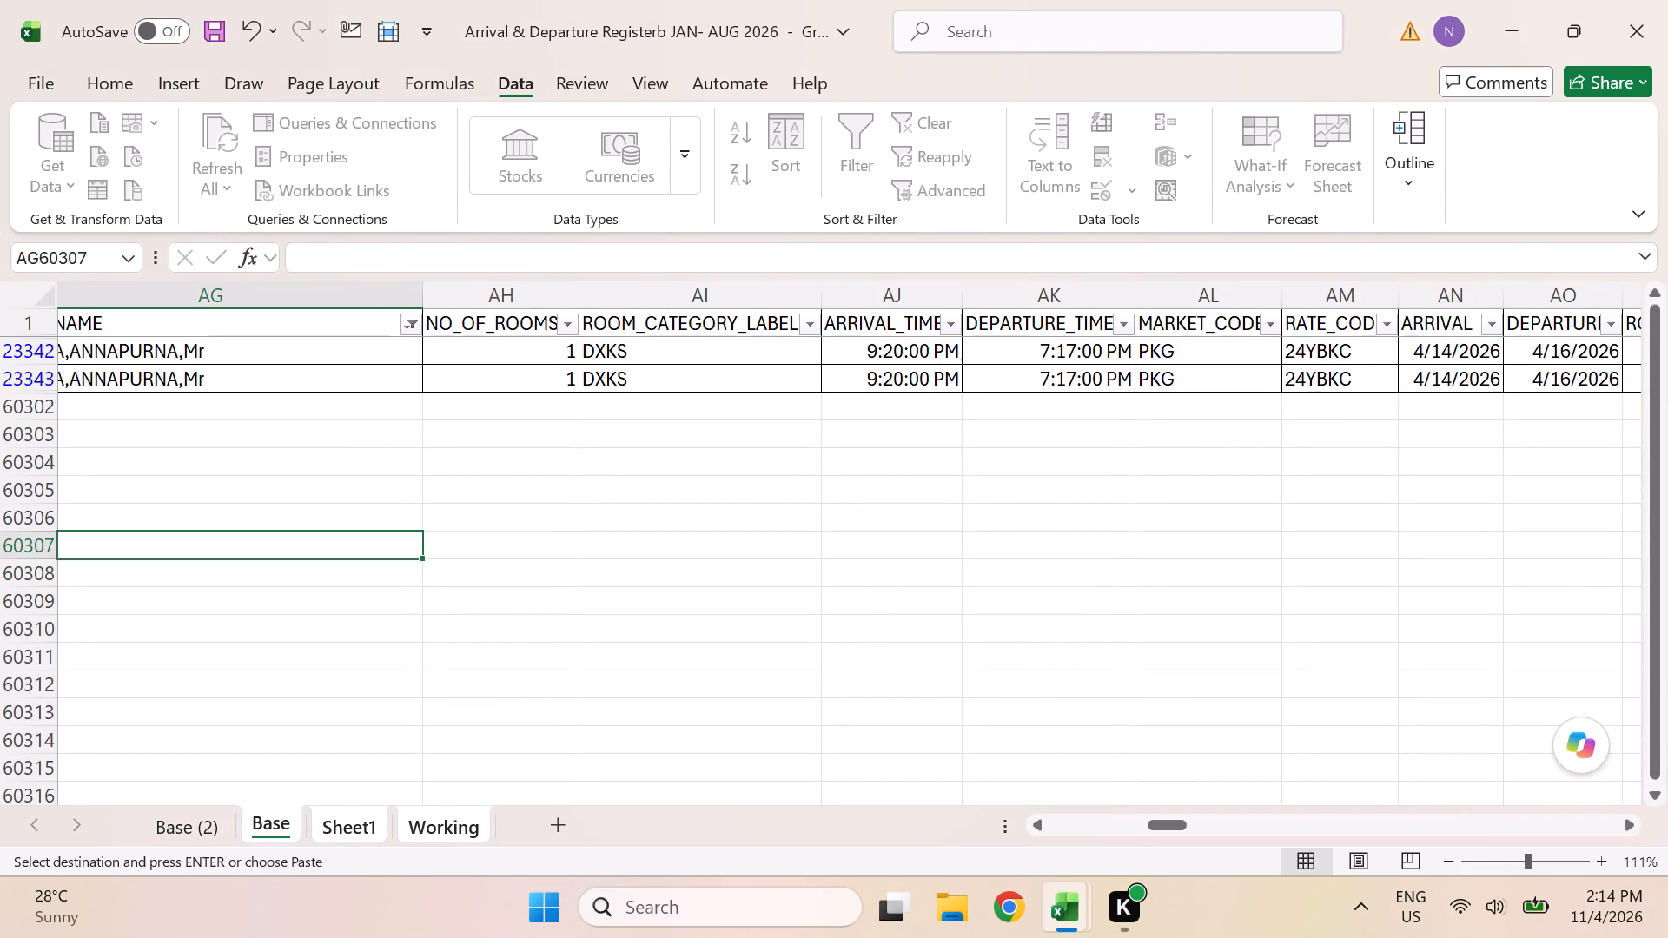
{"action": "left_click", "coordinate": [405, 317]}
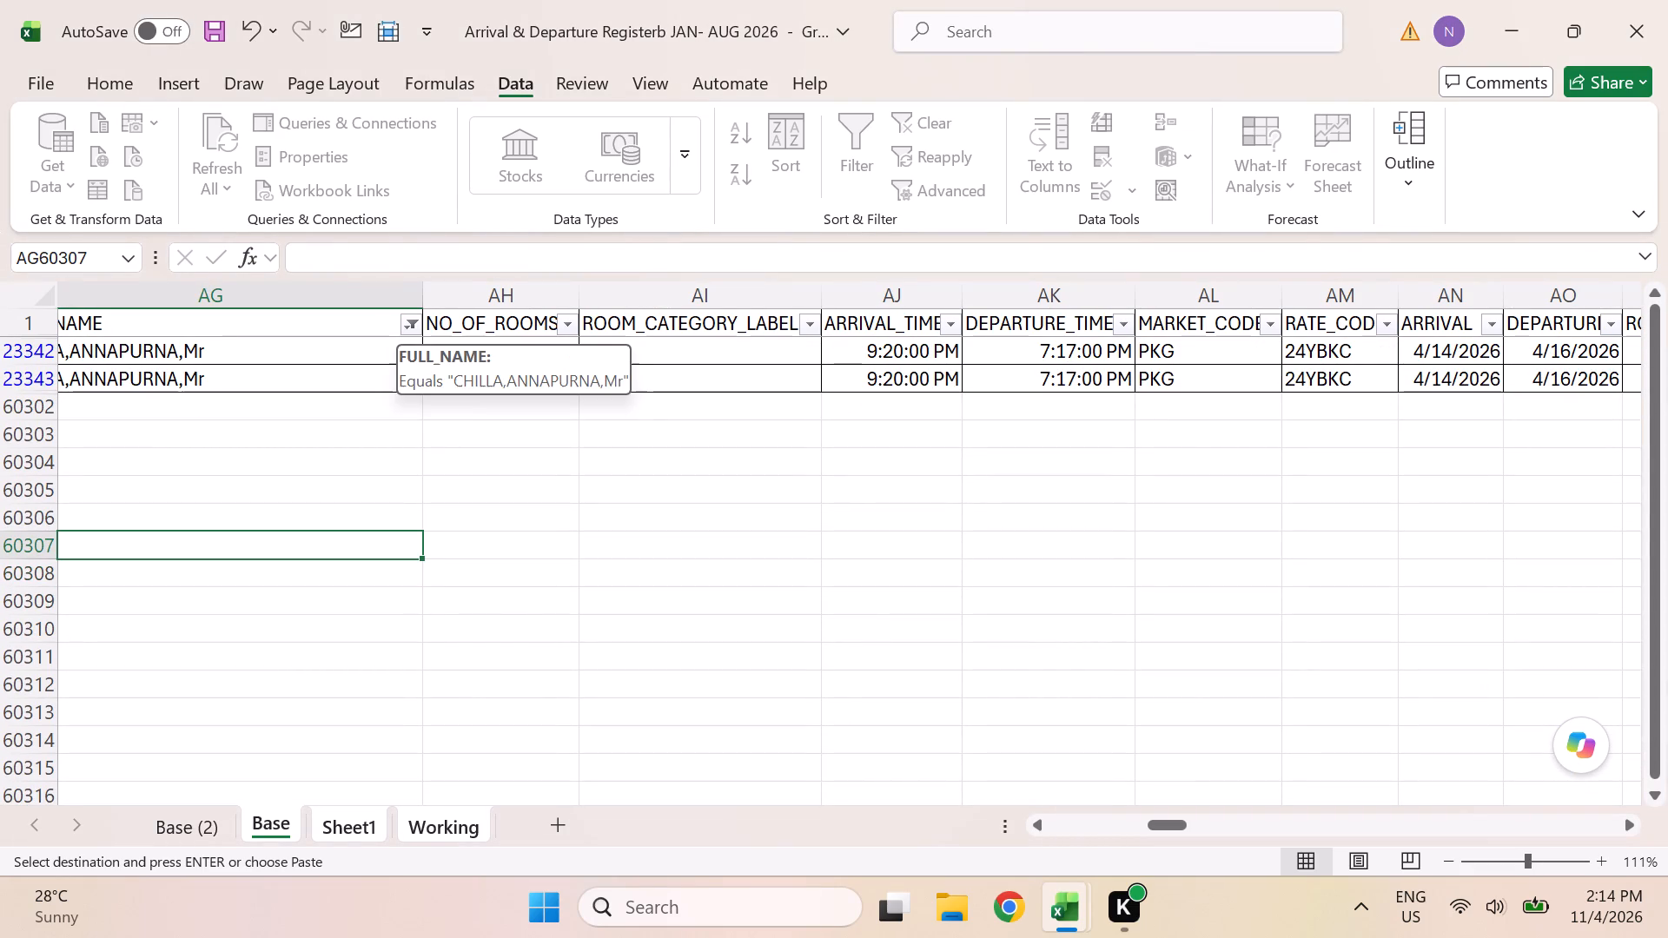
{"action": "left_click", "coordinate": [407, 320]}
{"action": "double_click", "coordinate": [407, 320]}
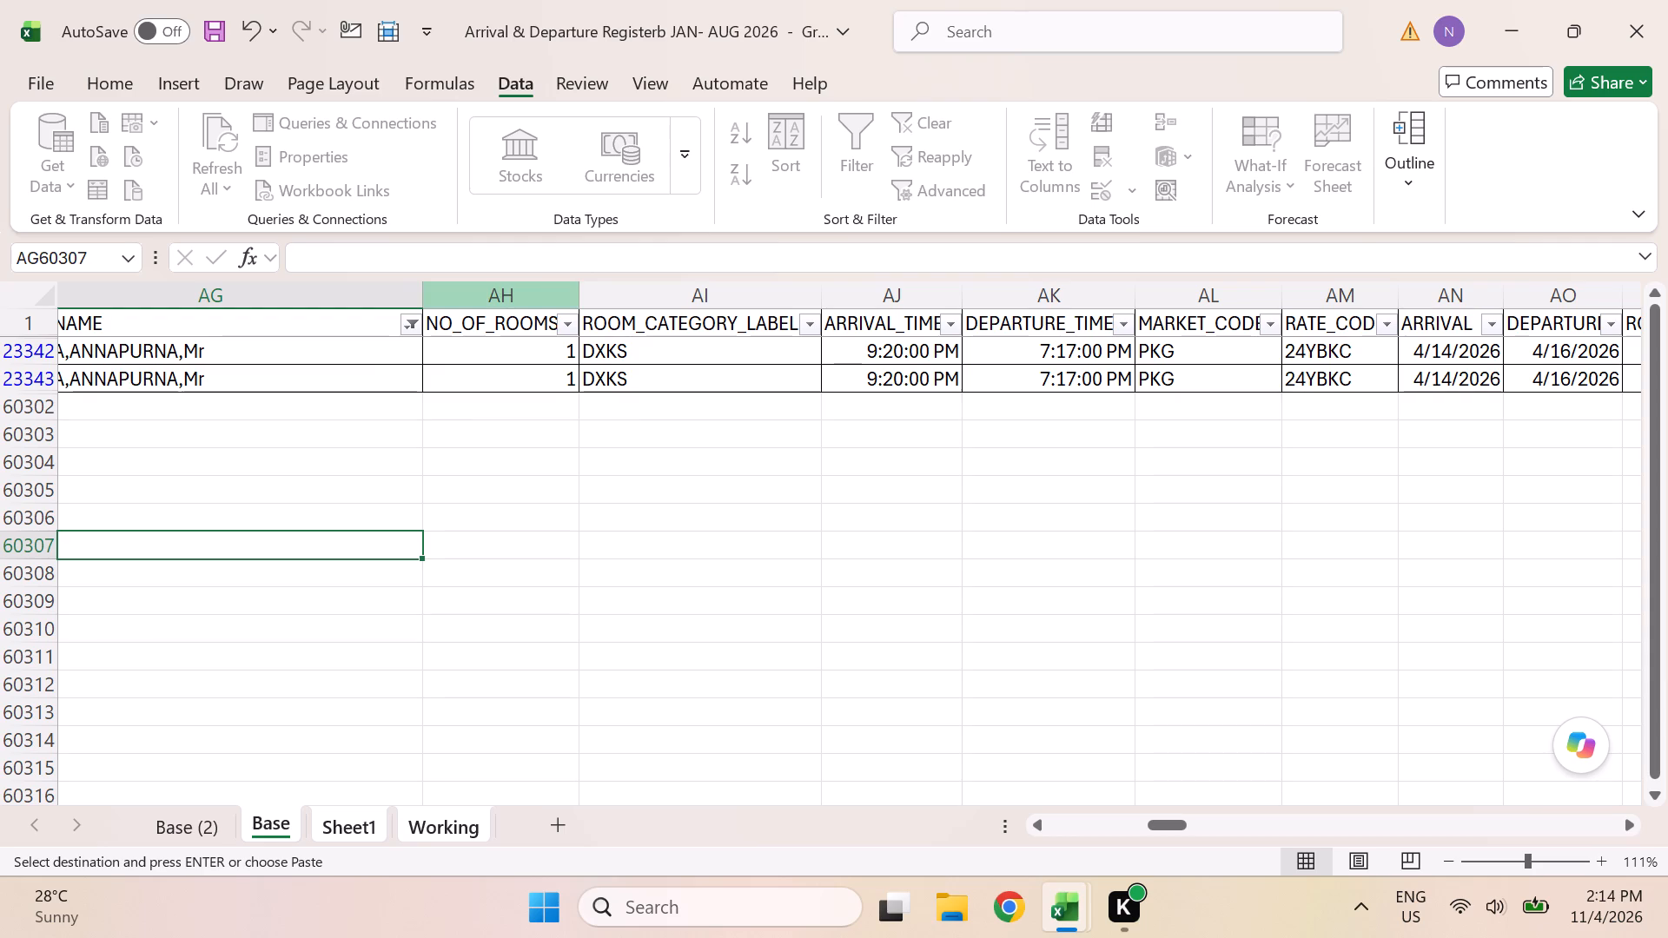
{"action": "left_click", "coordinate": [414, 320]}
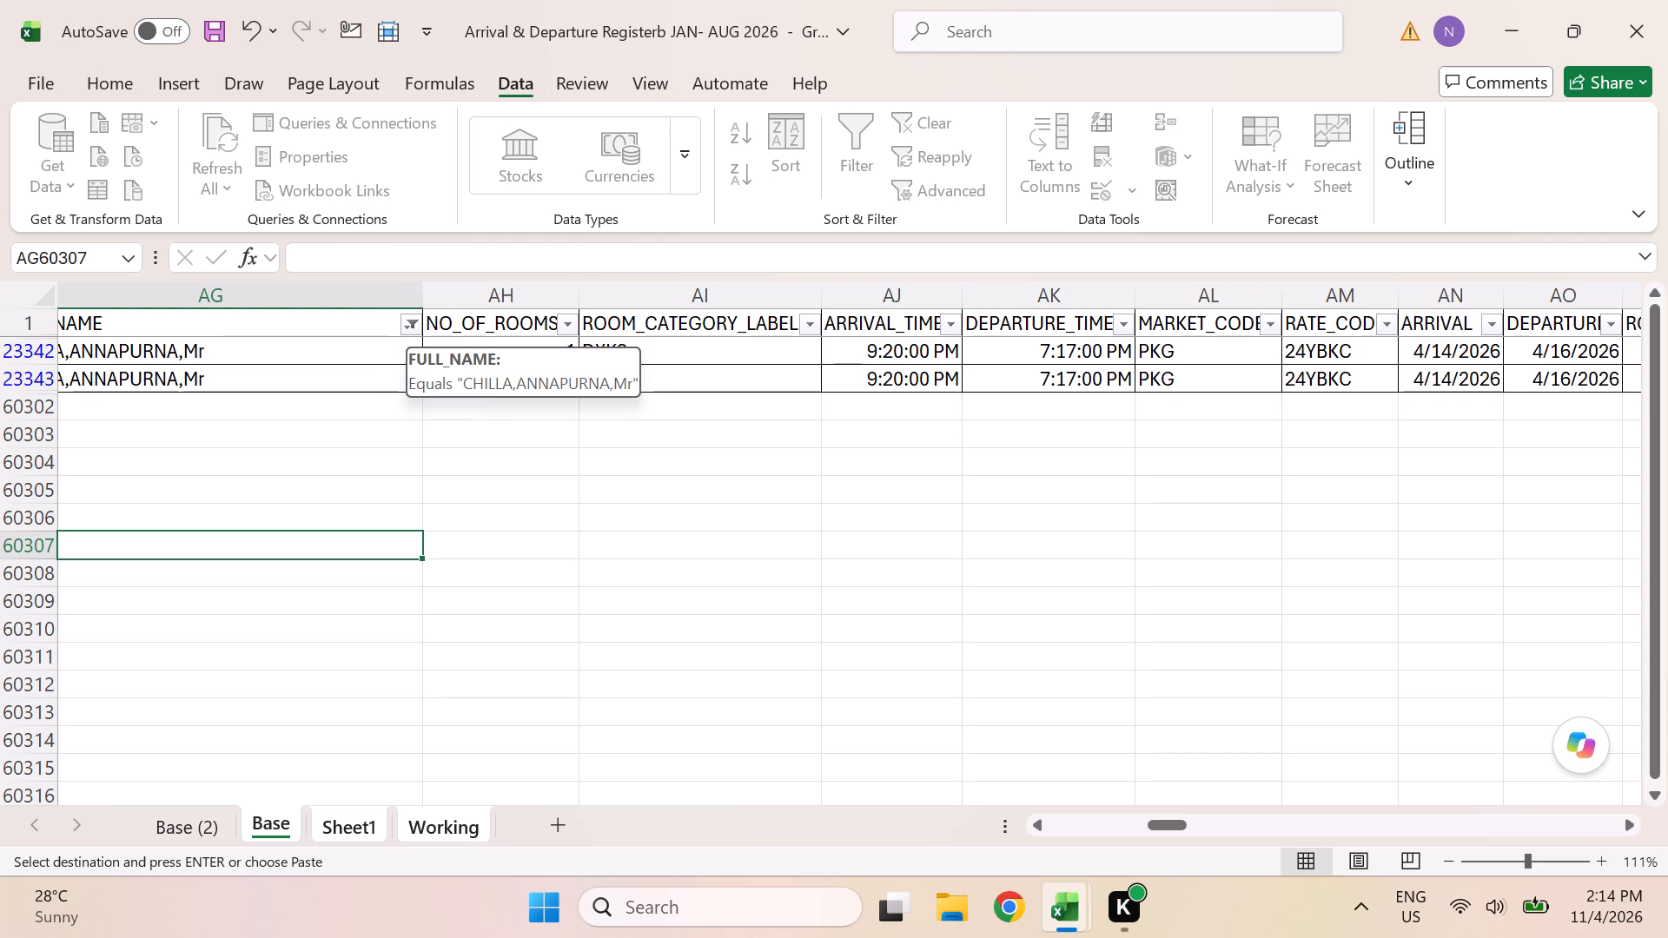
{"action": "scroll", "coordinate": [412, 406], "scroll_direction": "right", "scroll_amount": 1}
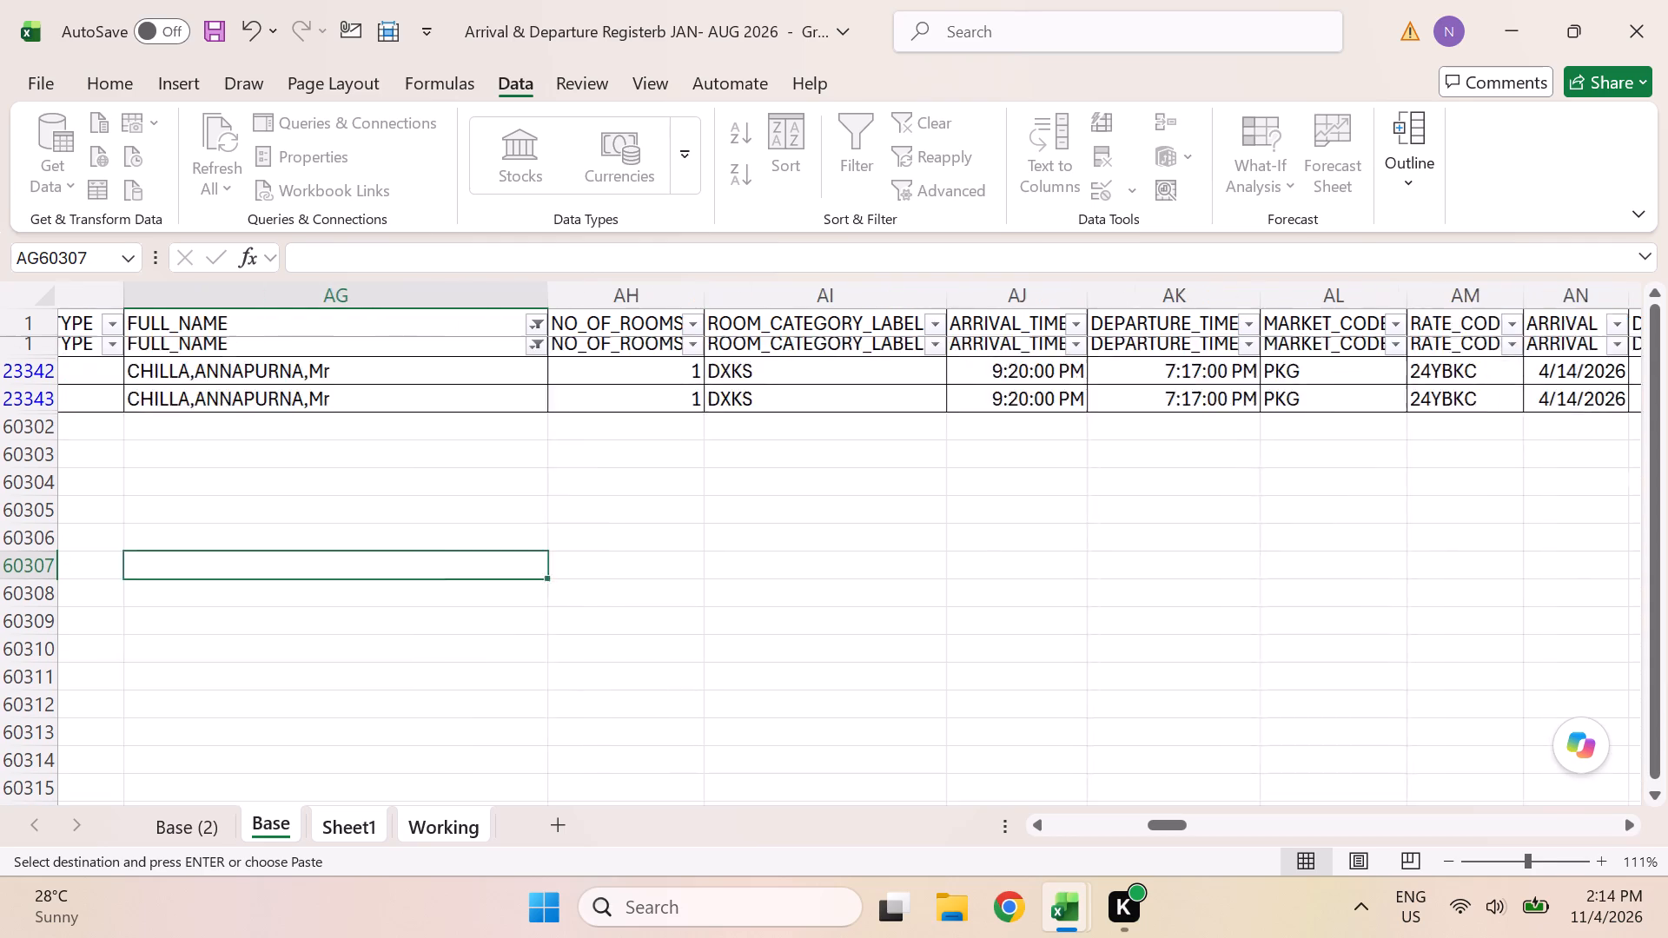
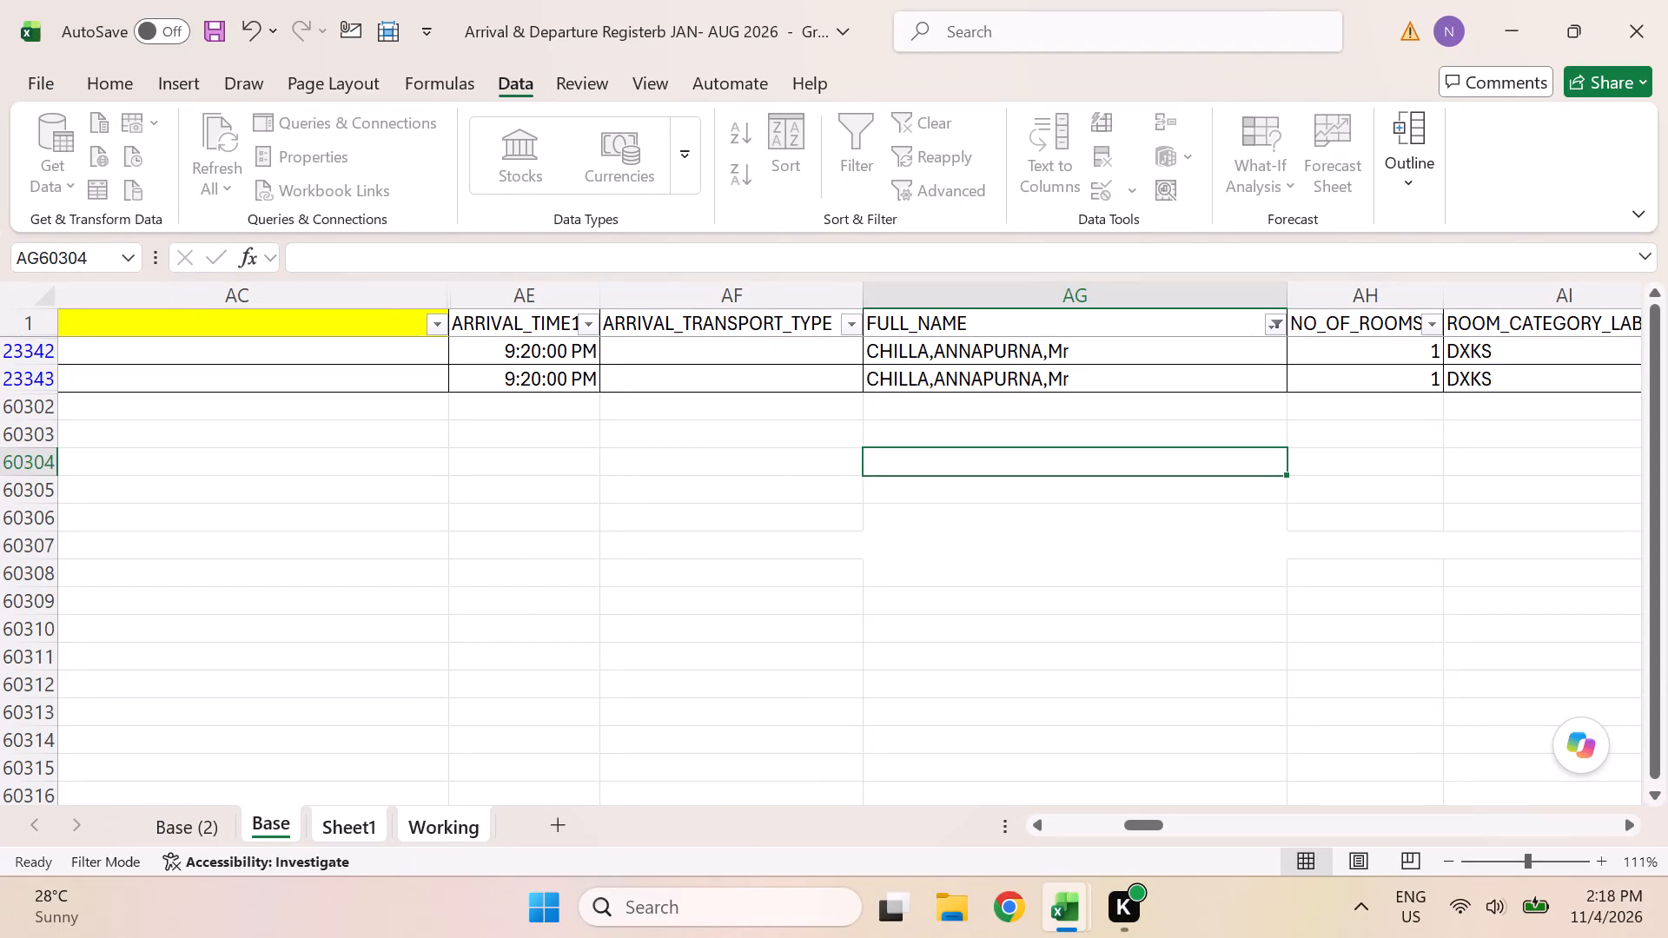
Open the FULL_NAME column's filter options on the Base sheet to look up the copied guest name.
{"action": "left_click", "coordinate": [1276, 320]}
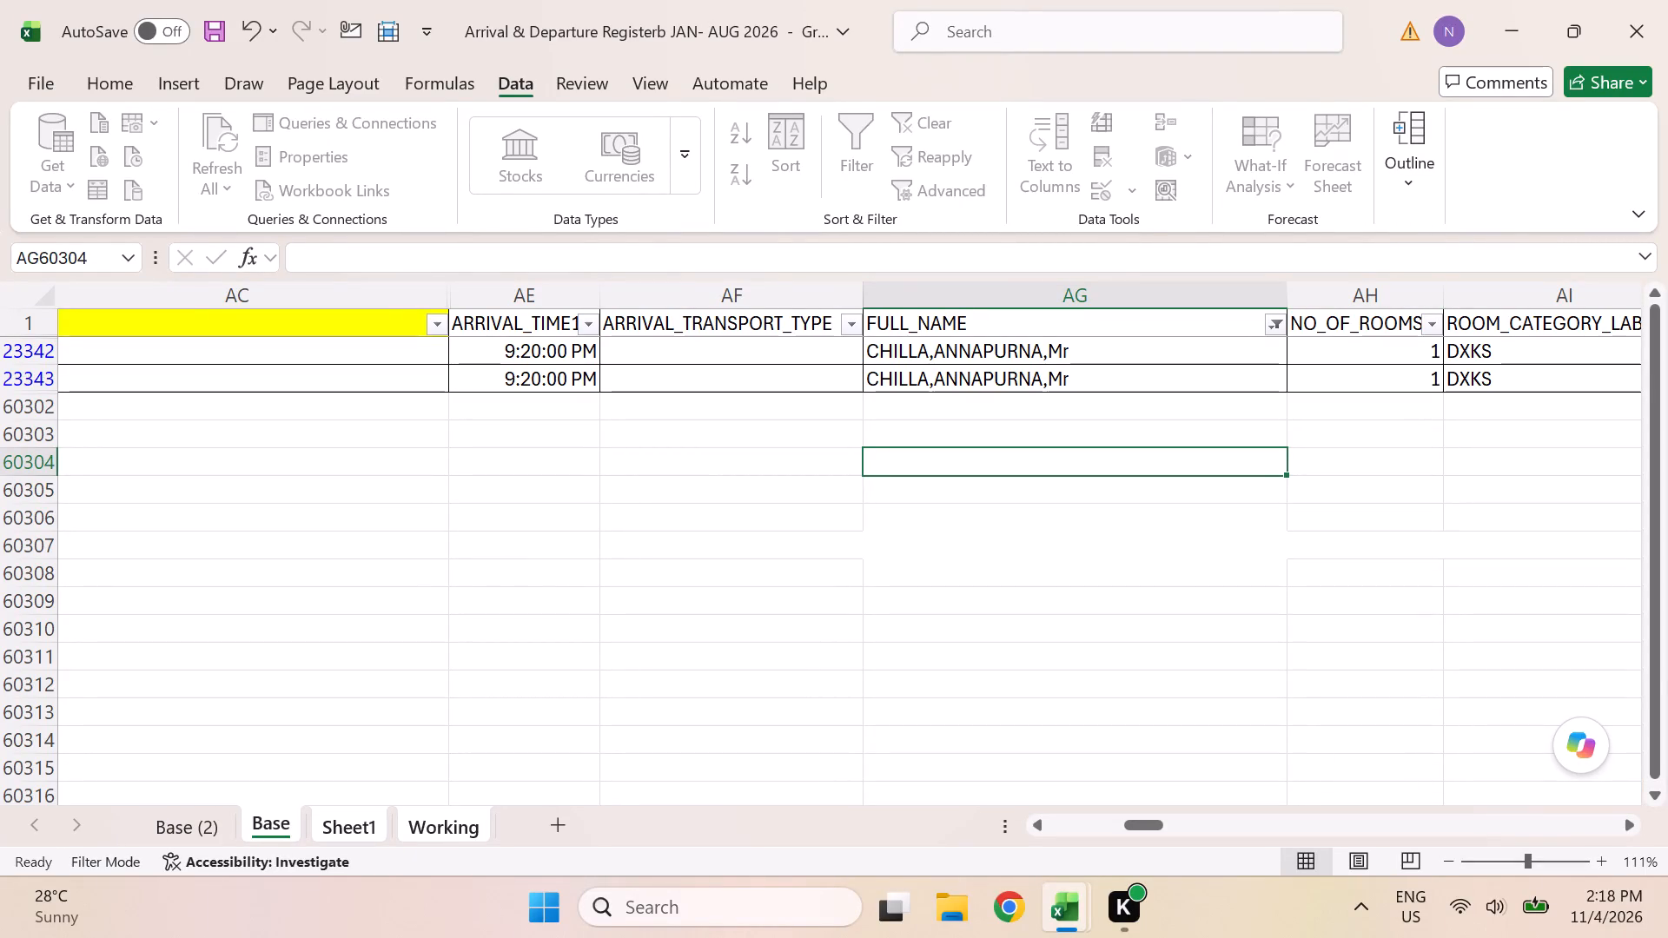
{"action": "left_click", "coordinate": [1281, 314]}
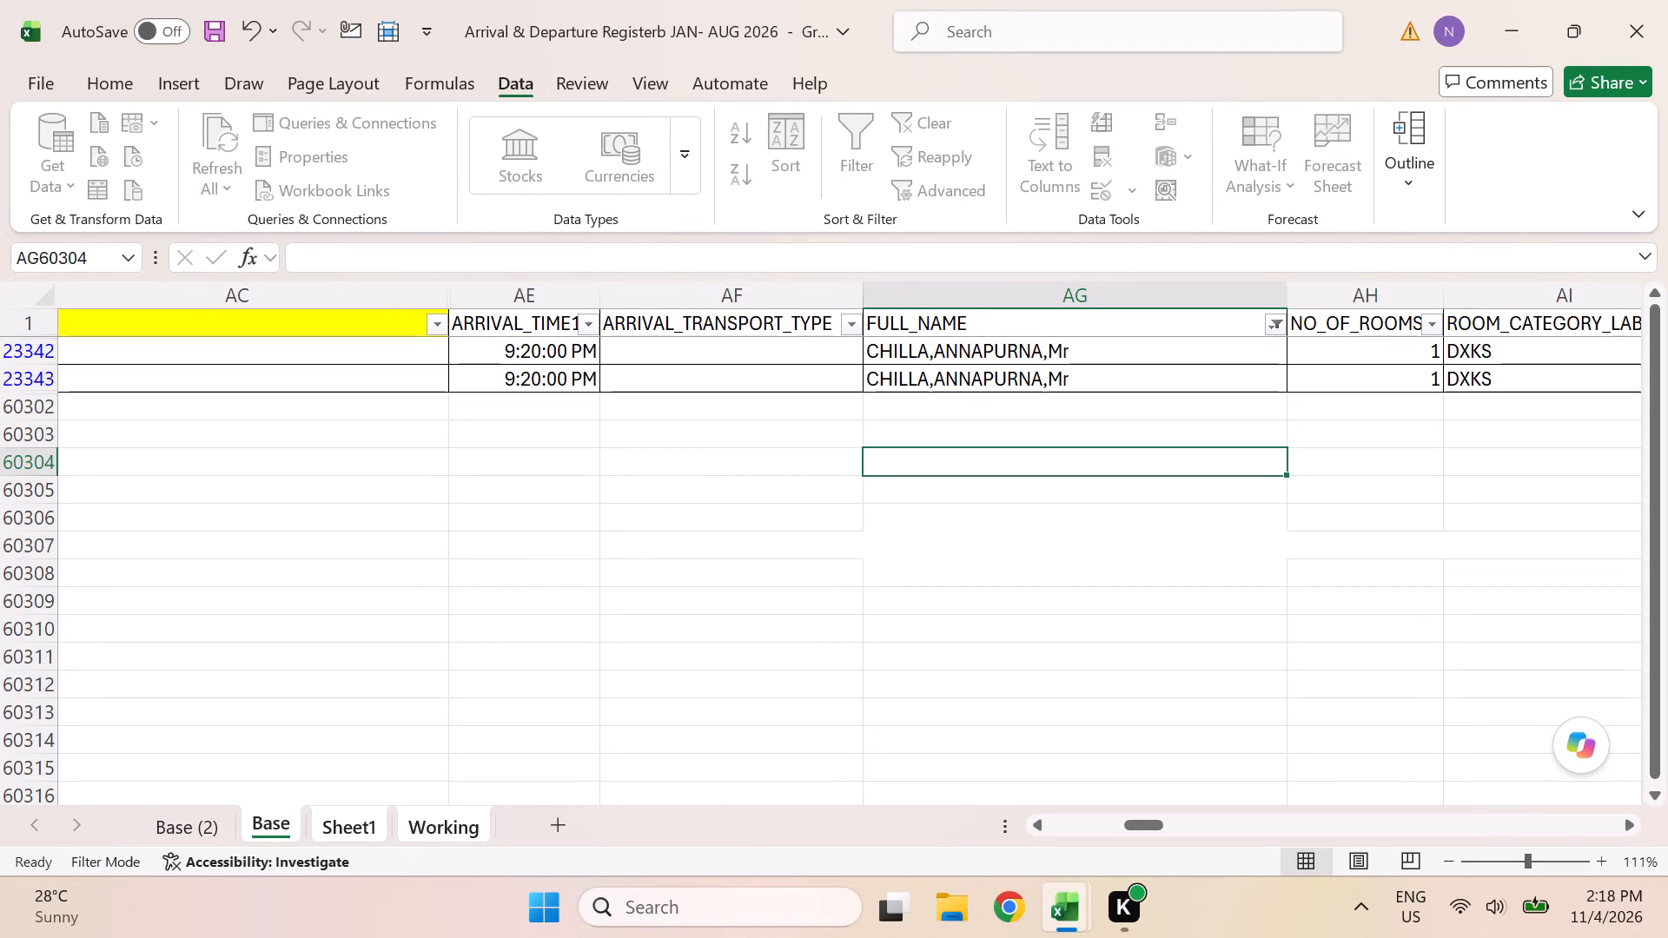
{"action": "left_click", "coordinate": [1267, 323]}
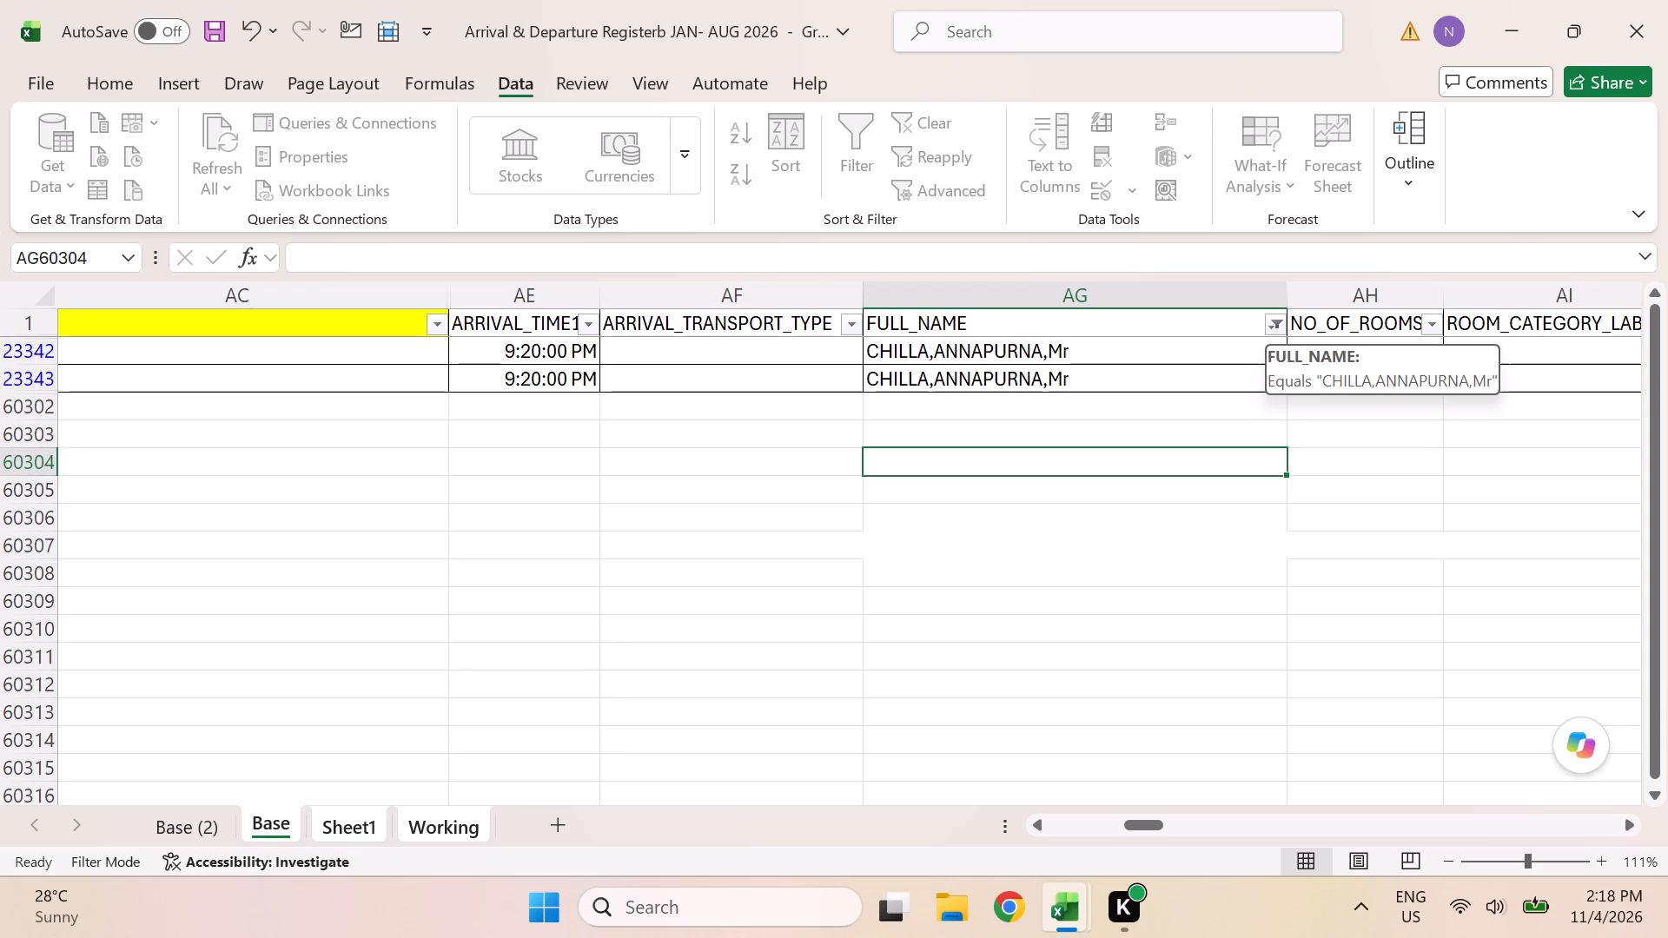
{"action": "left_click", "coordinate": [1281, 323]}
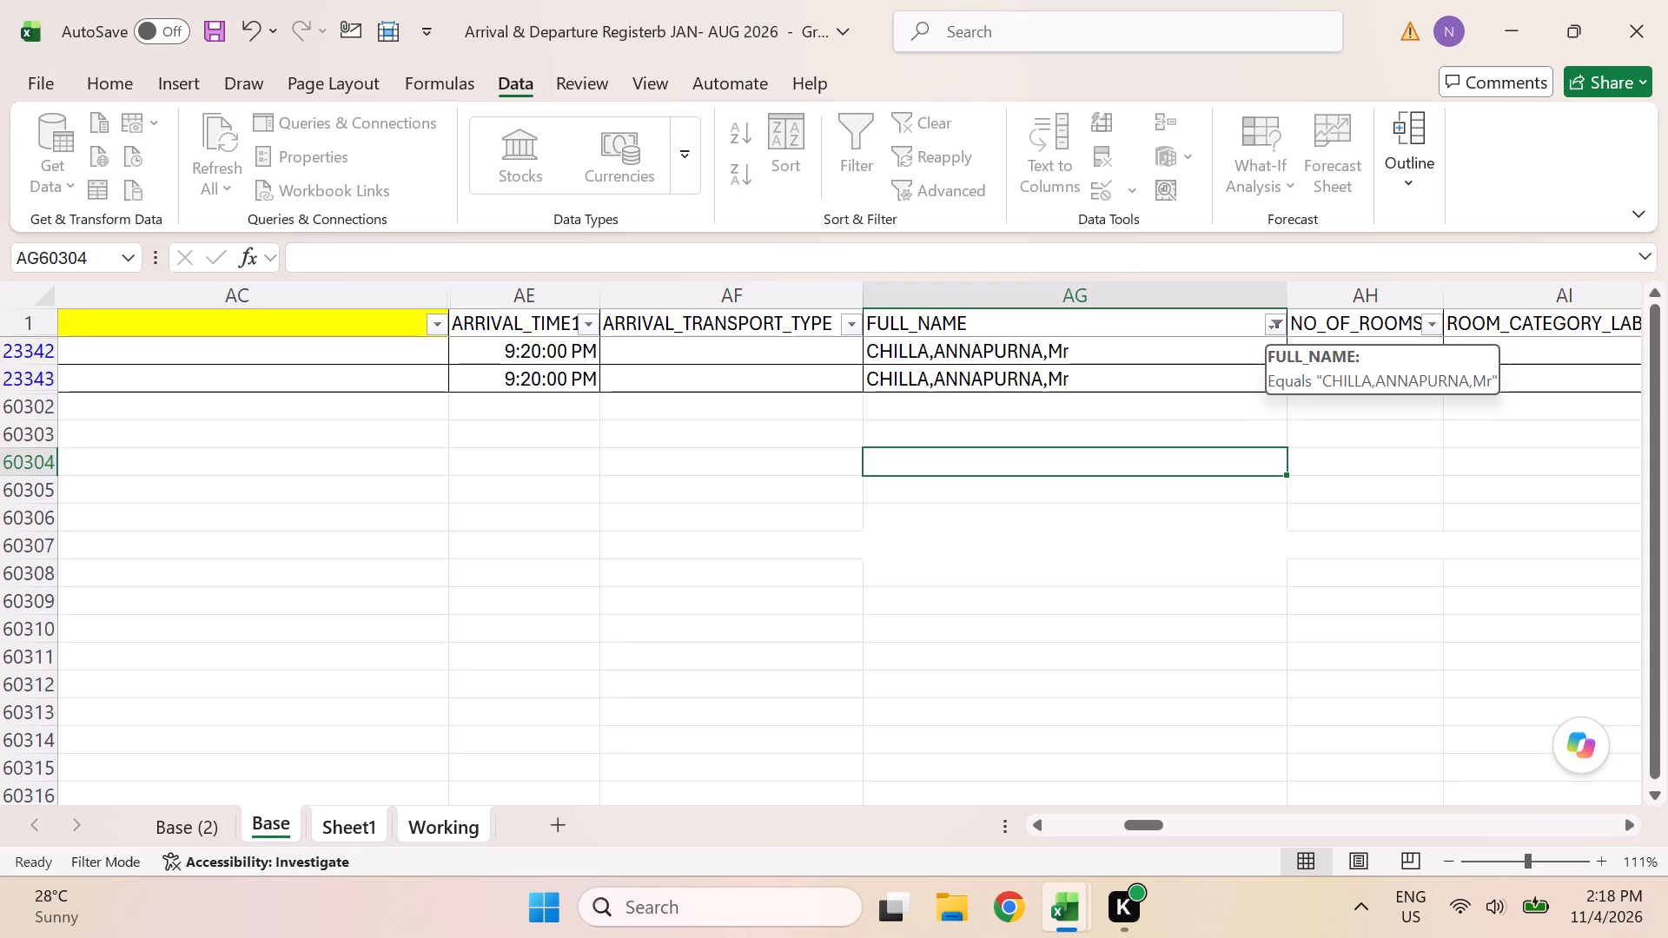
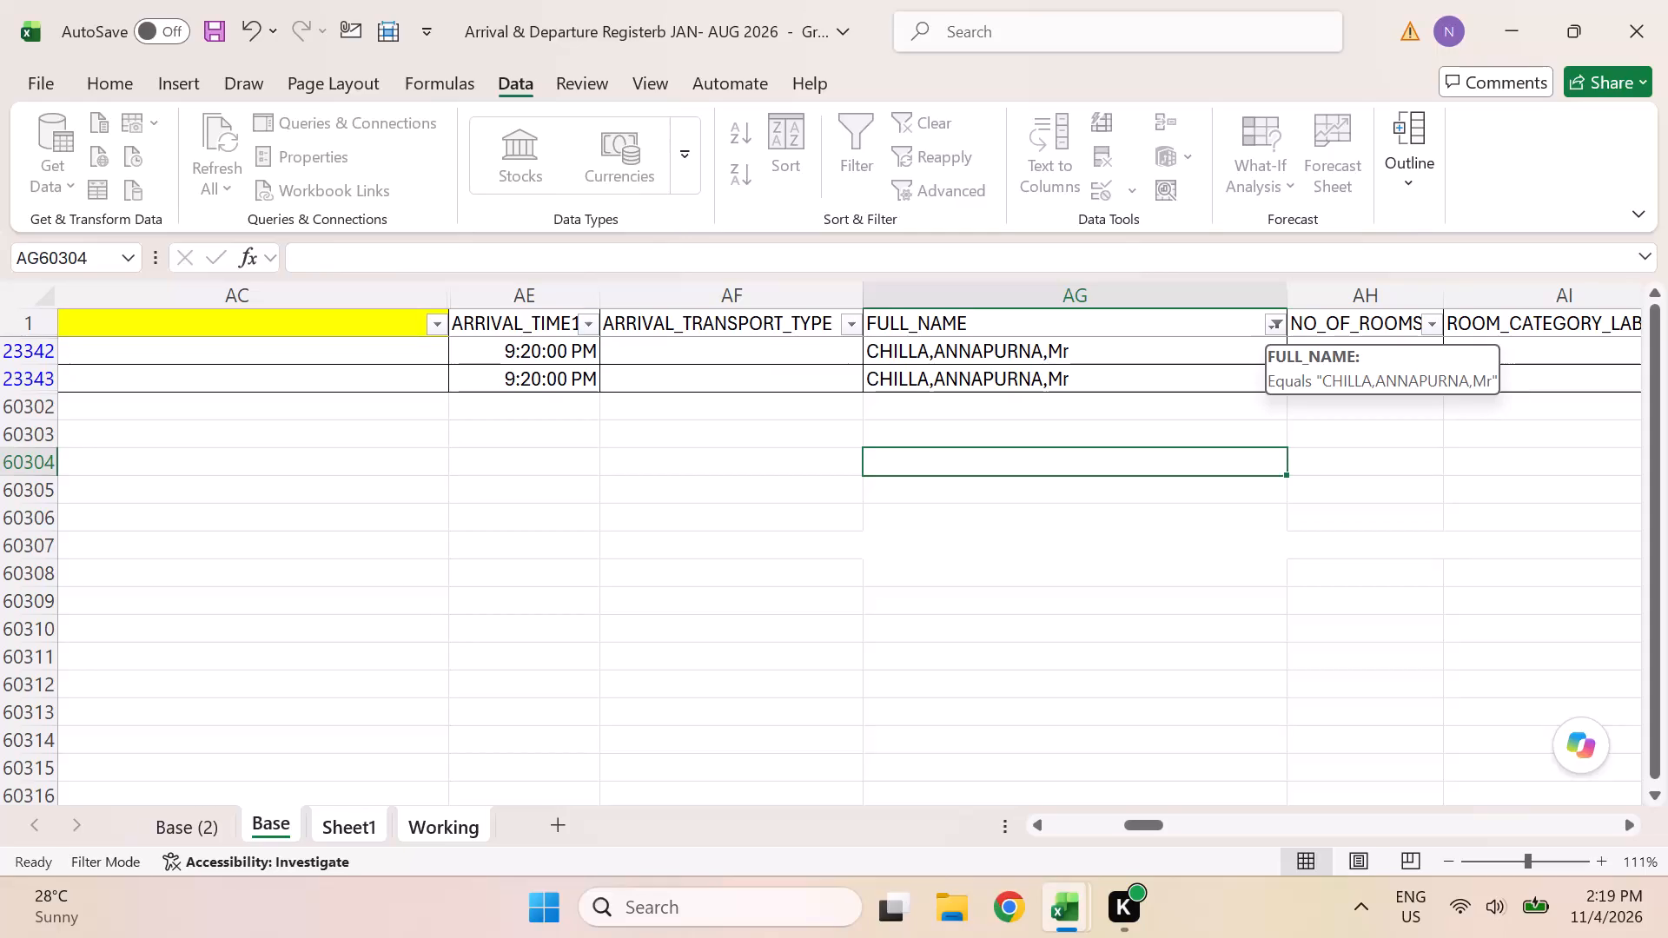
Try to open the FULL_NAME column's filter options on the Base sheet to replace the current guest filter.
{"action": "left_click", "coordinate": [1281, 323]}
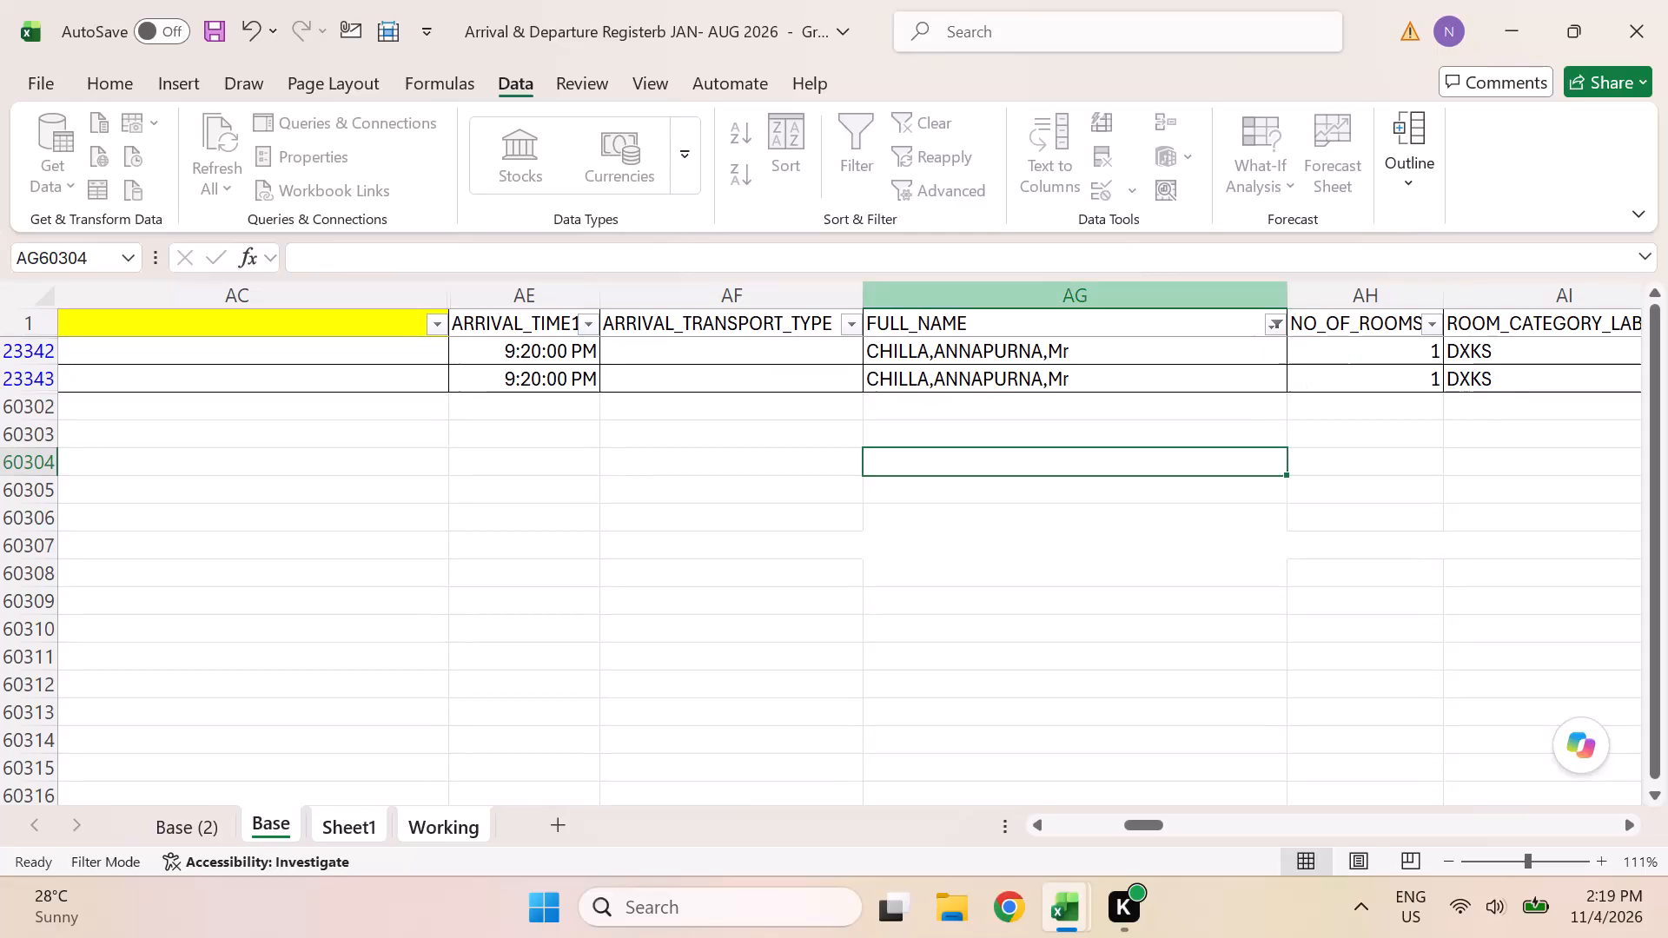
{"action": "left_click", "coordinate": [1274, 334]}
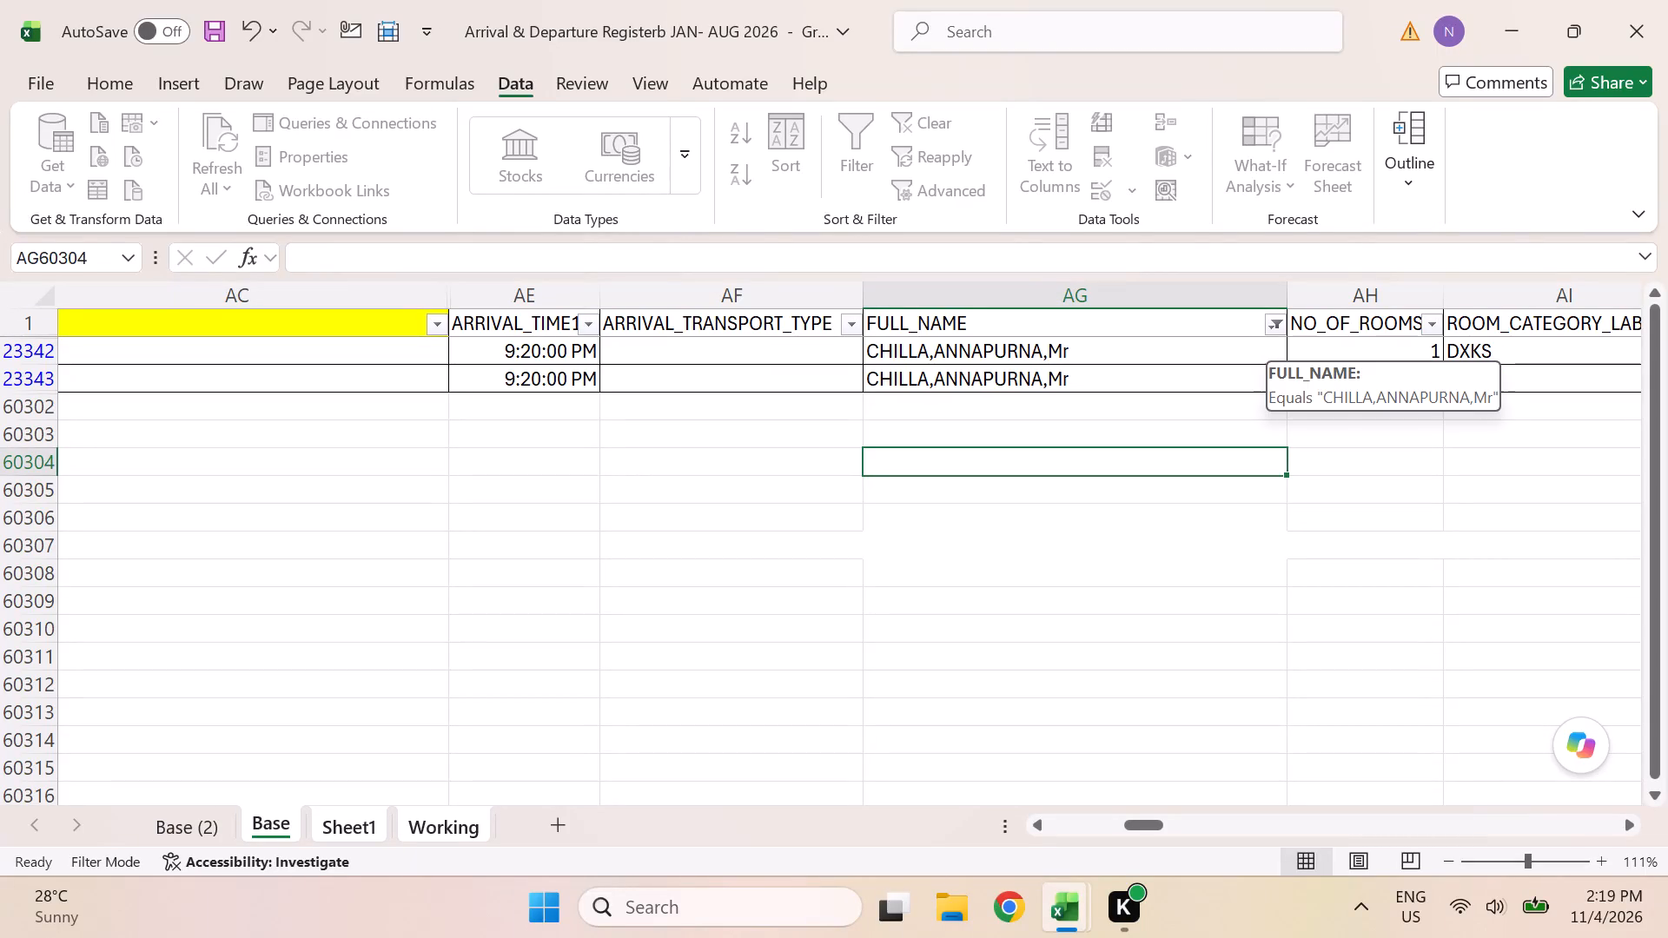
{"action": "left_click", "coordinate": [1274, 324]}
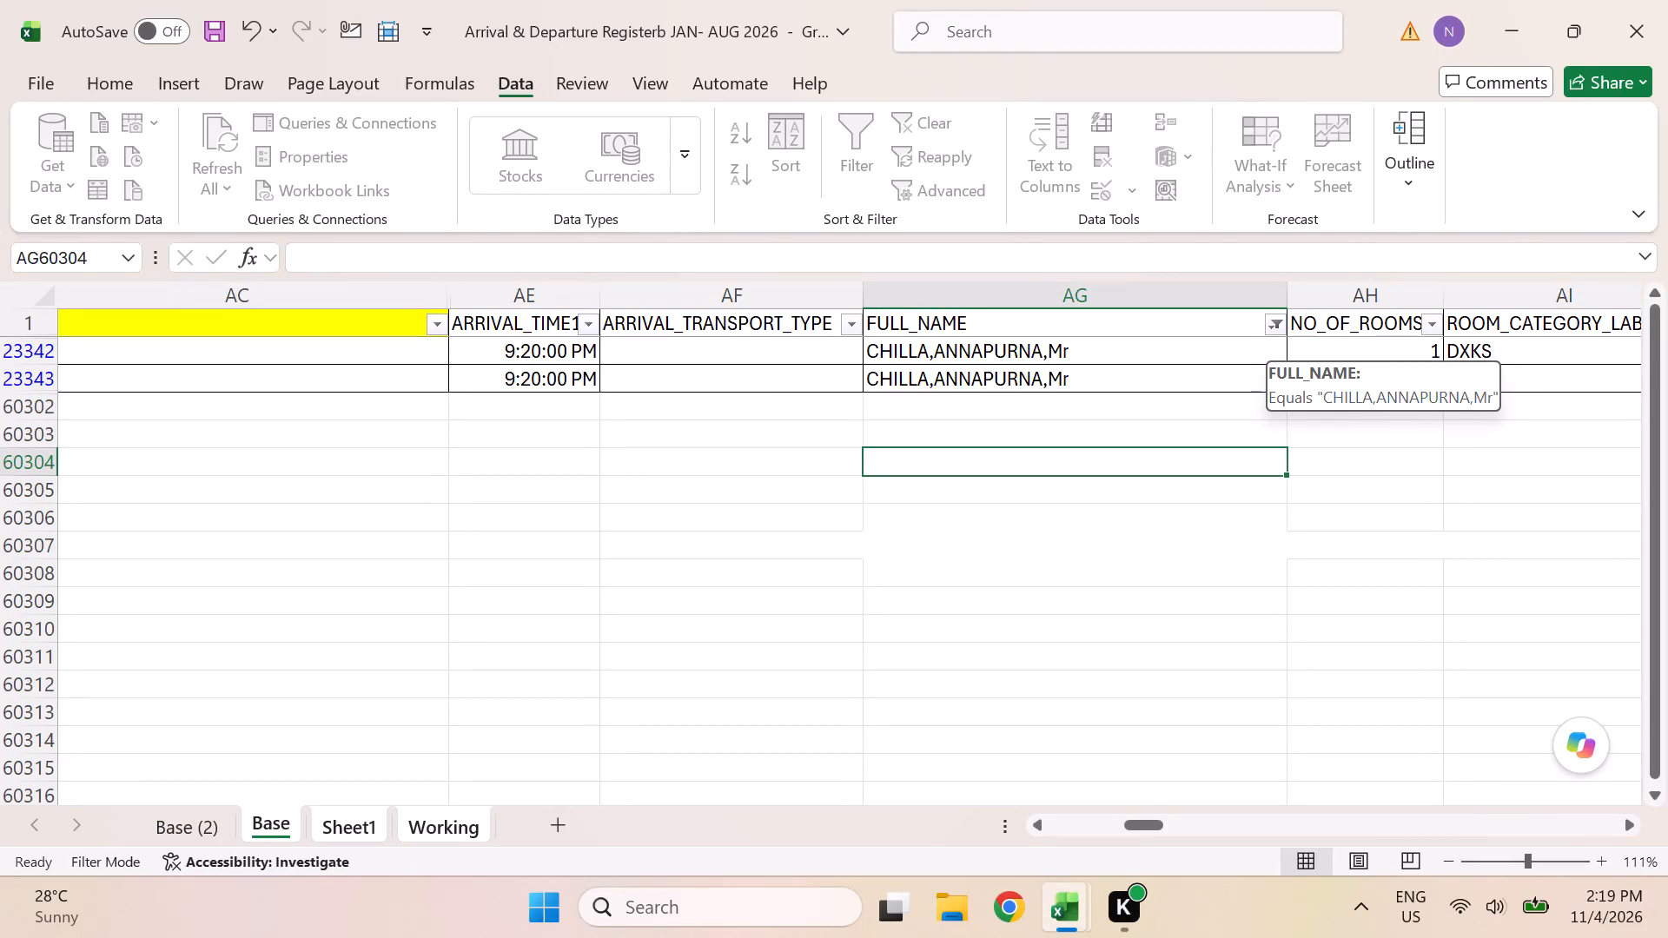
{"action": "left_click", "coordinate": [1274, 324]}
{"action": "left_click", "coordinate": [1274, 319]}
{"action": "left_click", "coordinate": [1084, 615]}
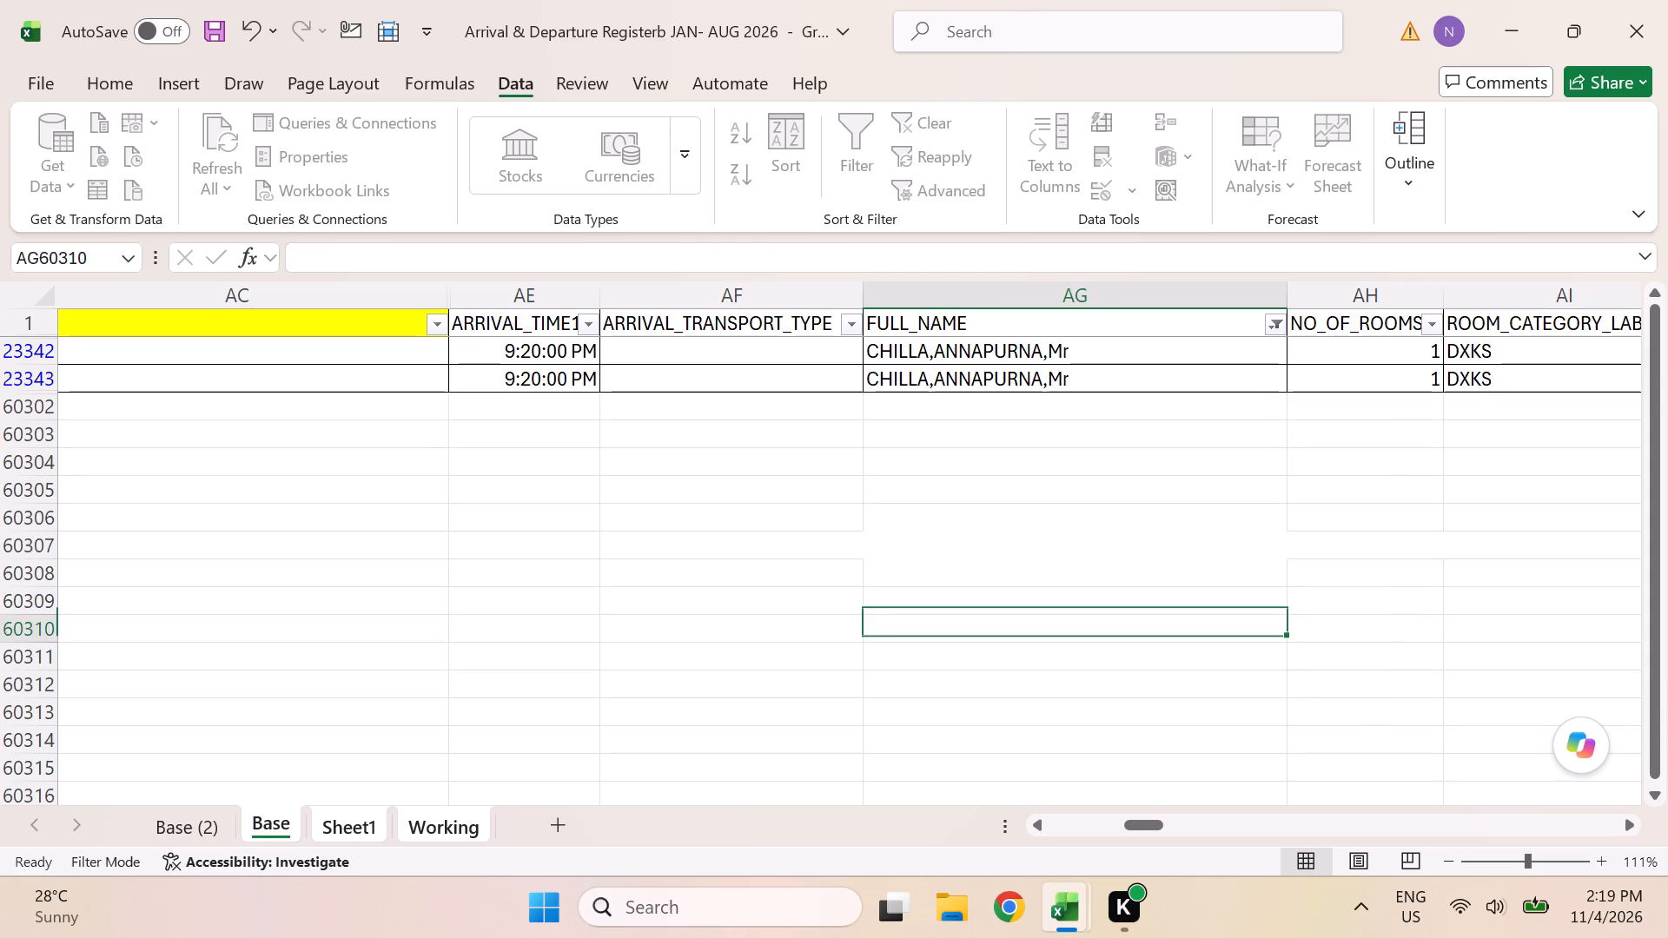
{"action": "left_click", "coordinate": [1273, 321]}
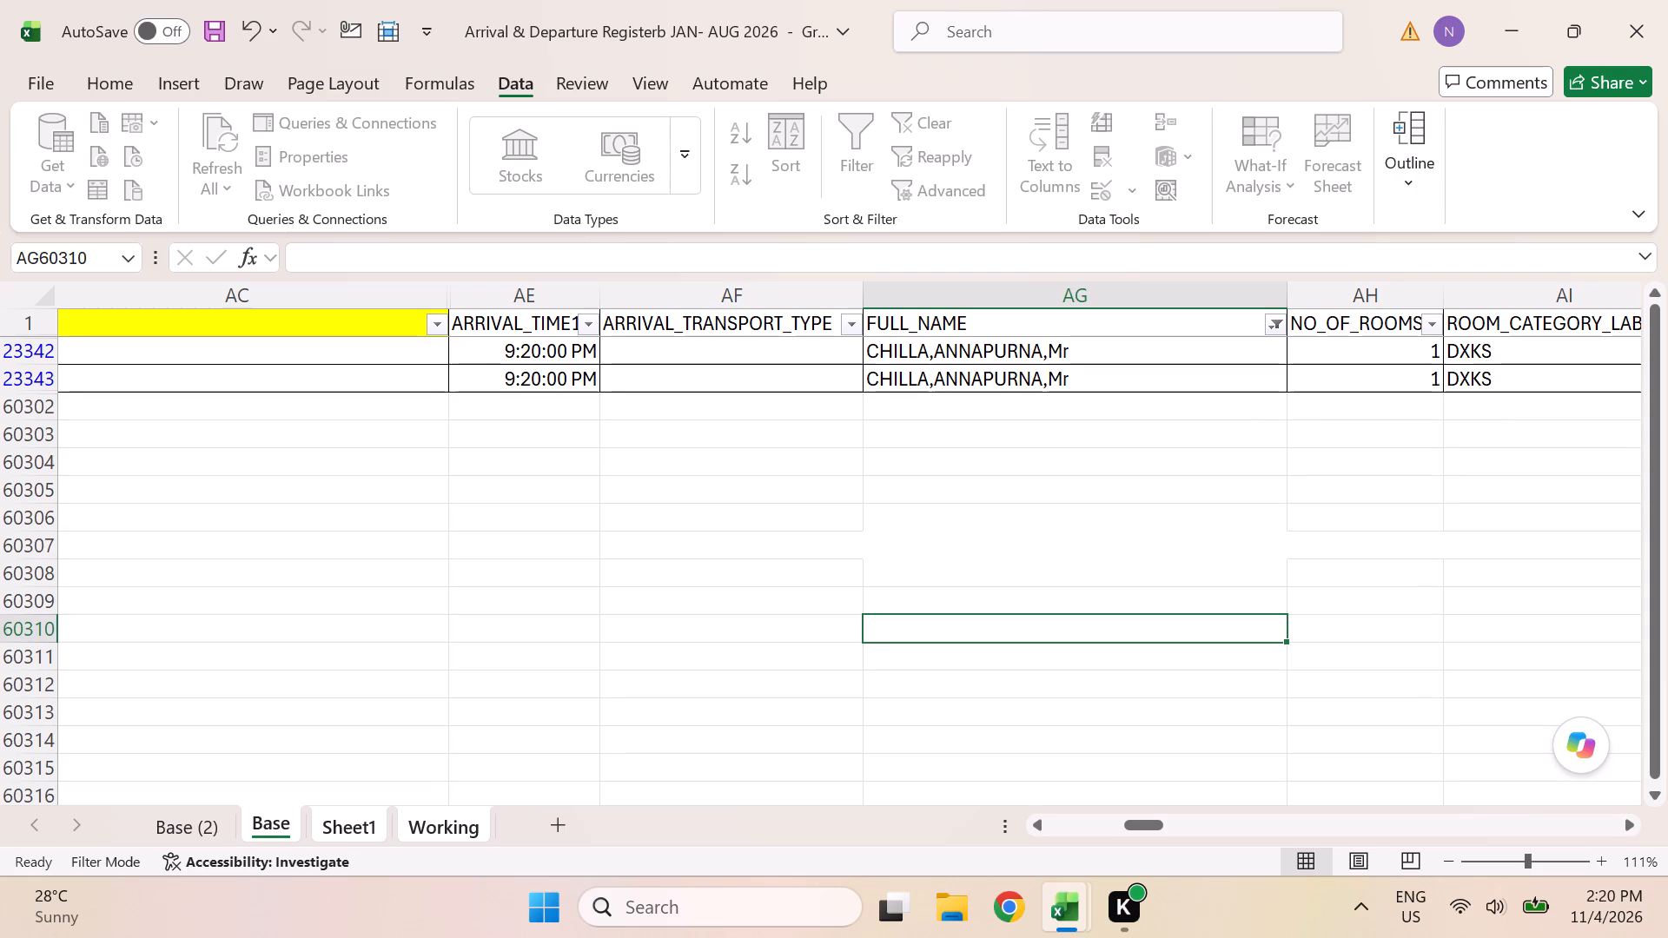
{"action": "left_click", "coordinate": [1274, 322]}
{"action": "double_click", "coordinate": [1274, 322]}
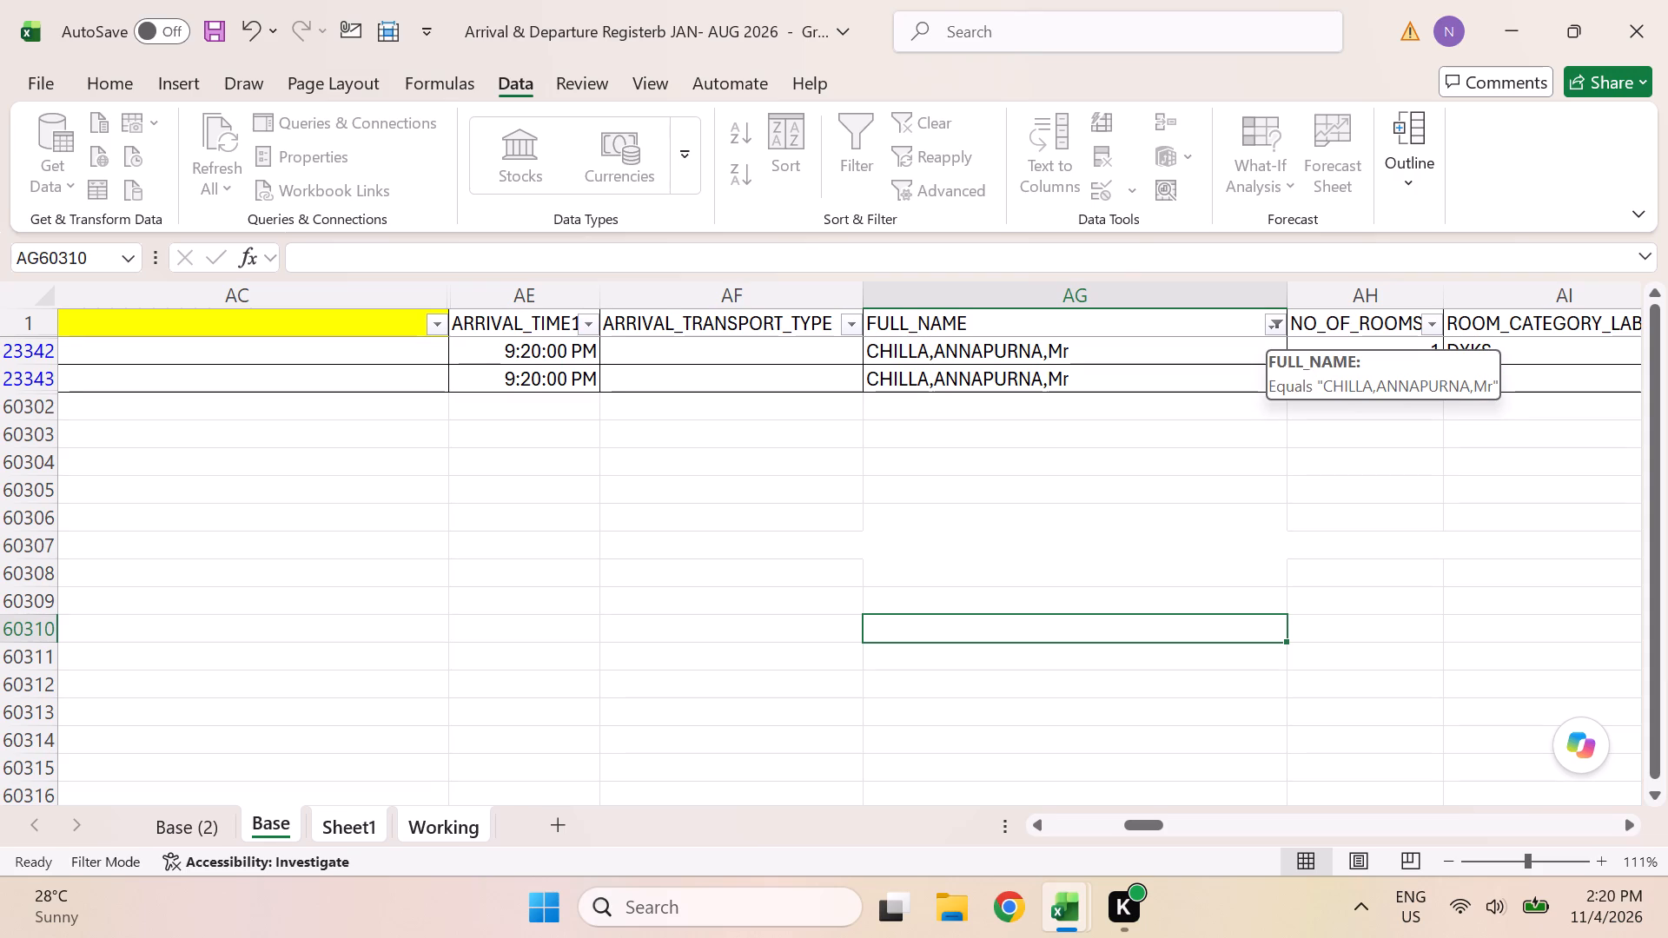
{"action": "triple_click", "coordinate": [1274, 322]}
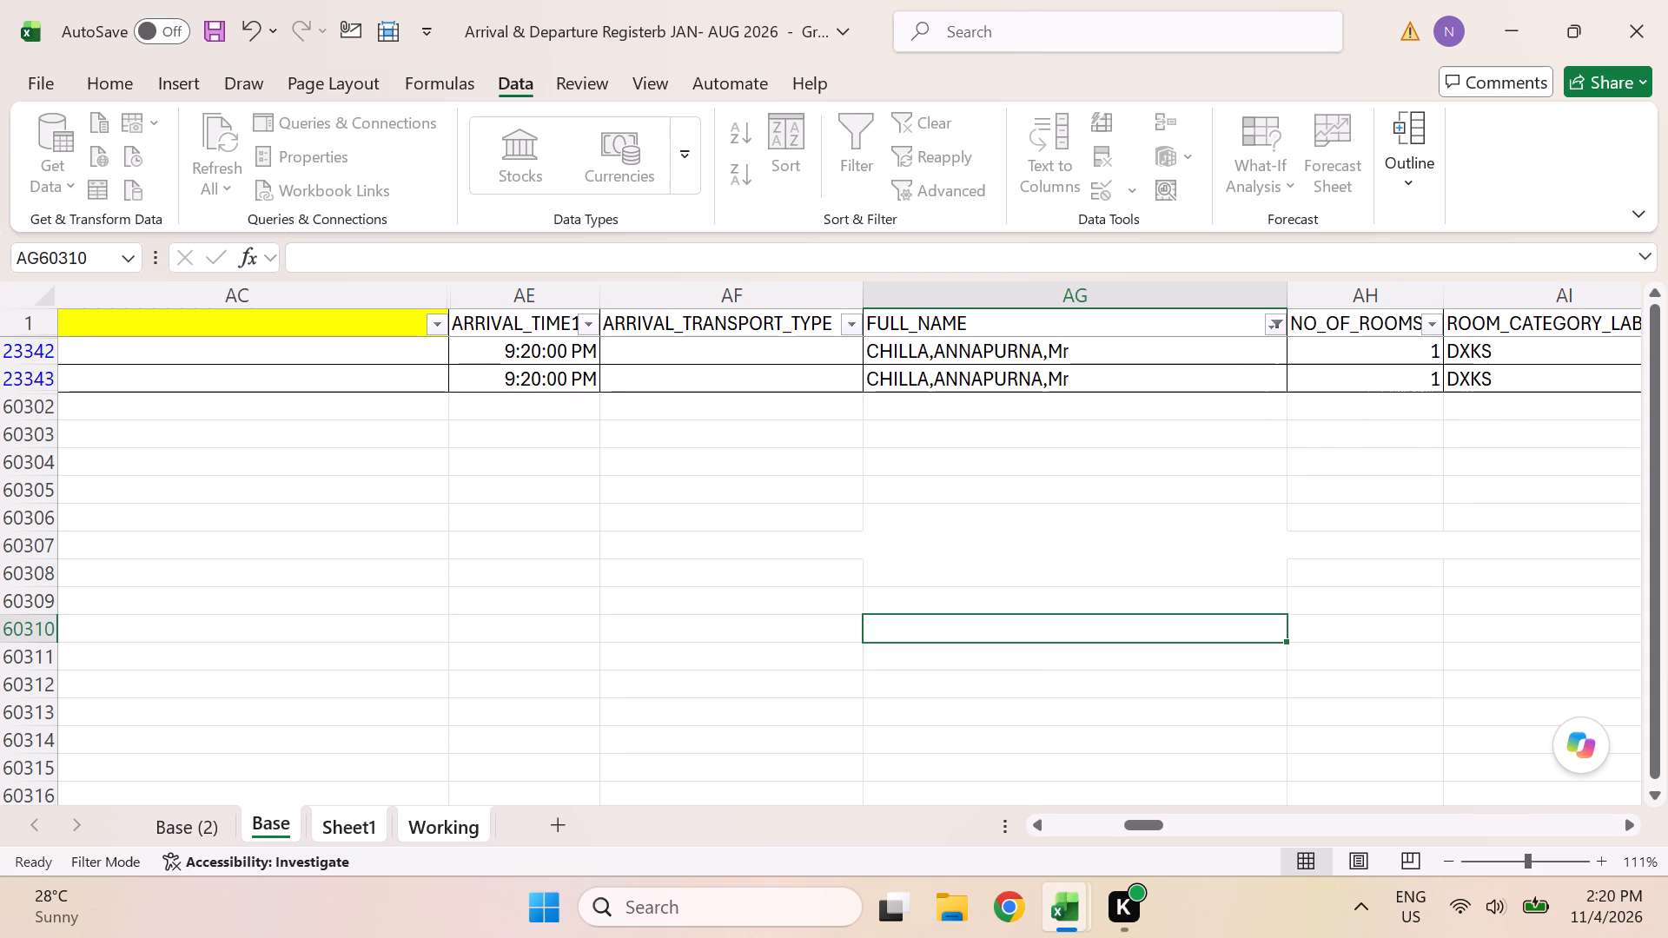
Copy the guest name in cell C270 of the C Form NOT Filed sheet and return to the Arrival & Departure Register.
{"action": "key", "text": "alt+Tab"}
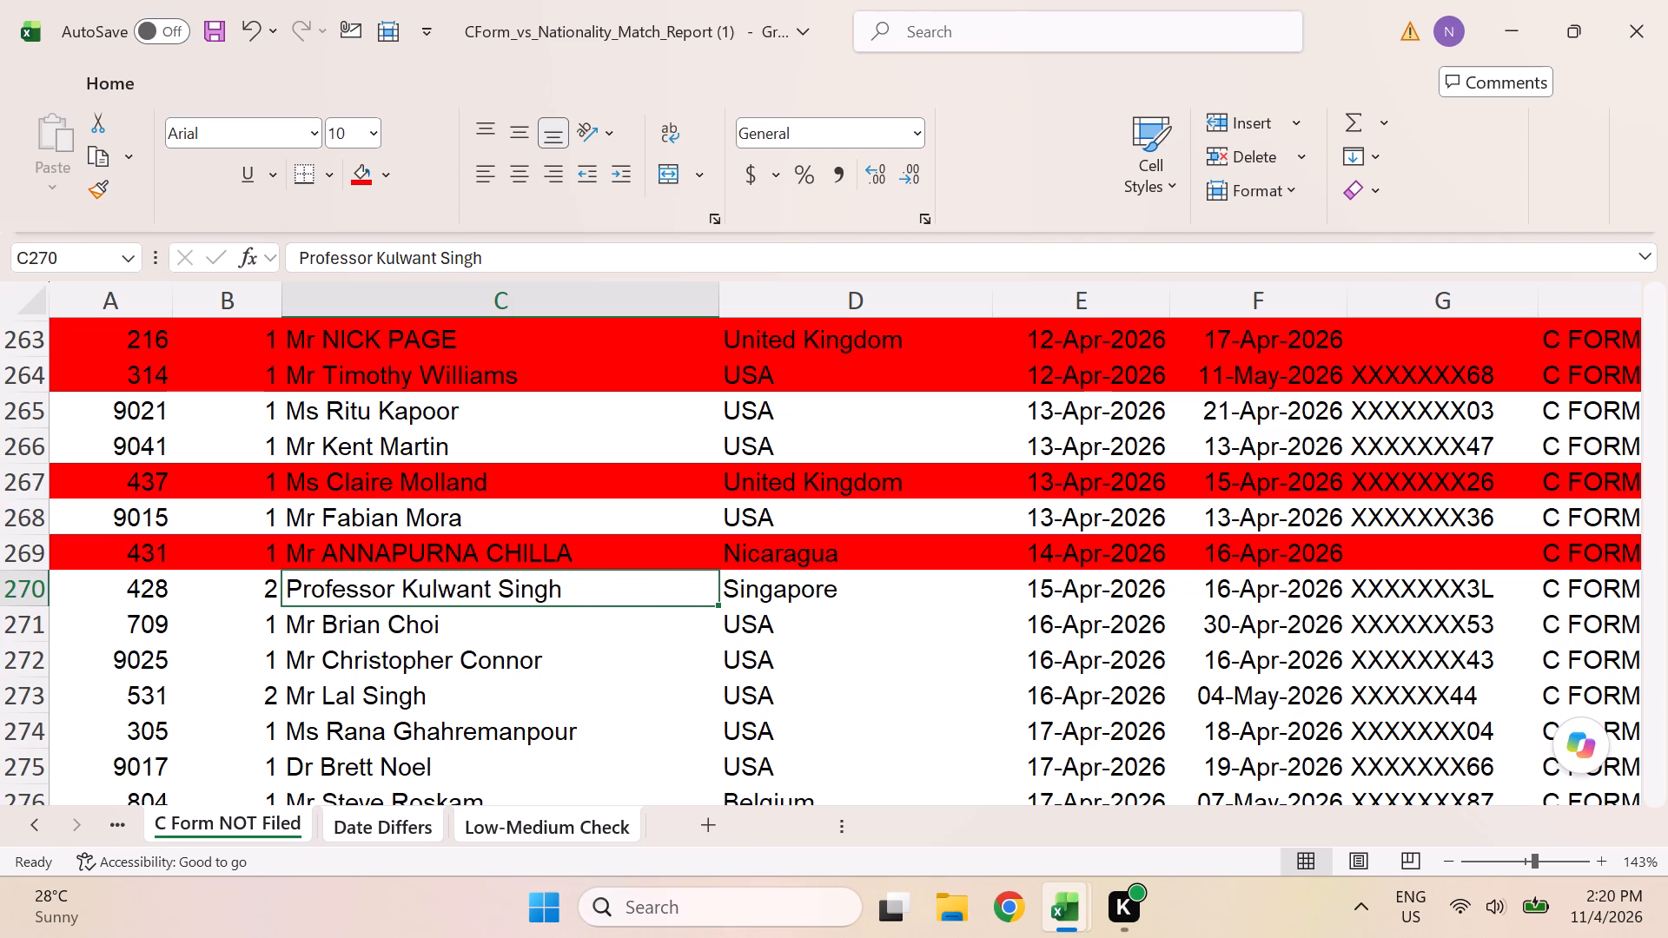
{"action": "key", "text": "ctrl+c"}
{"action": "key", "text": "alt+Tab"}
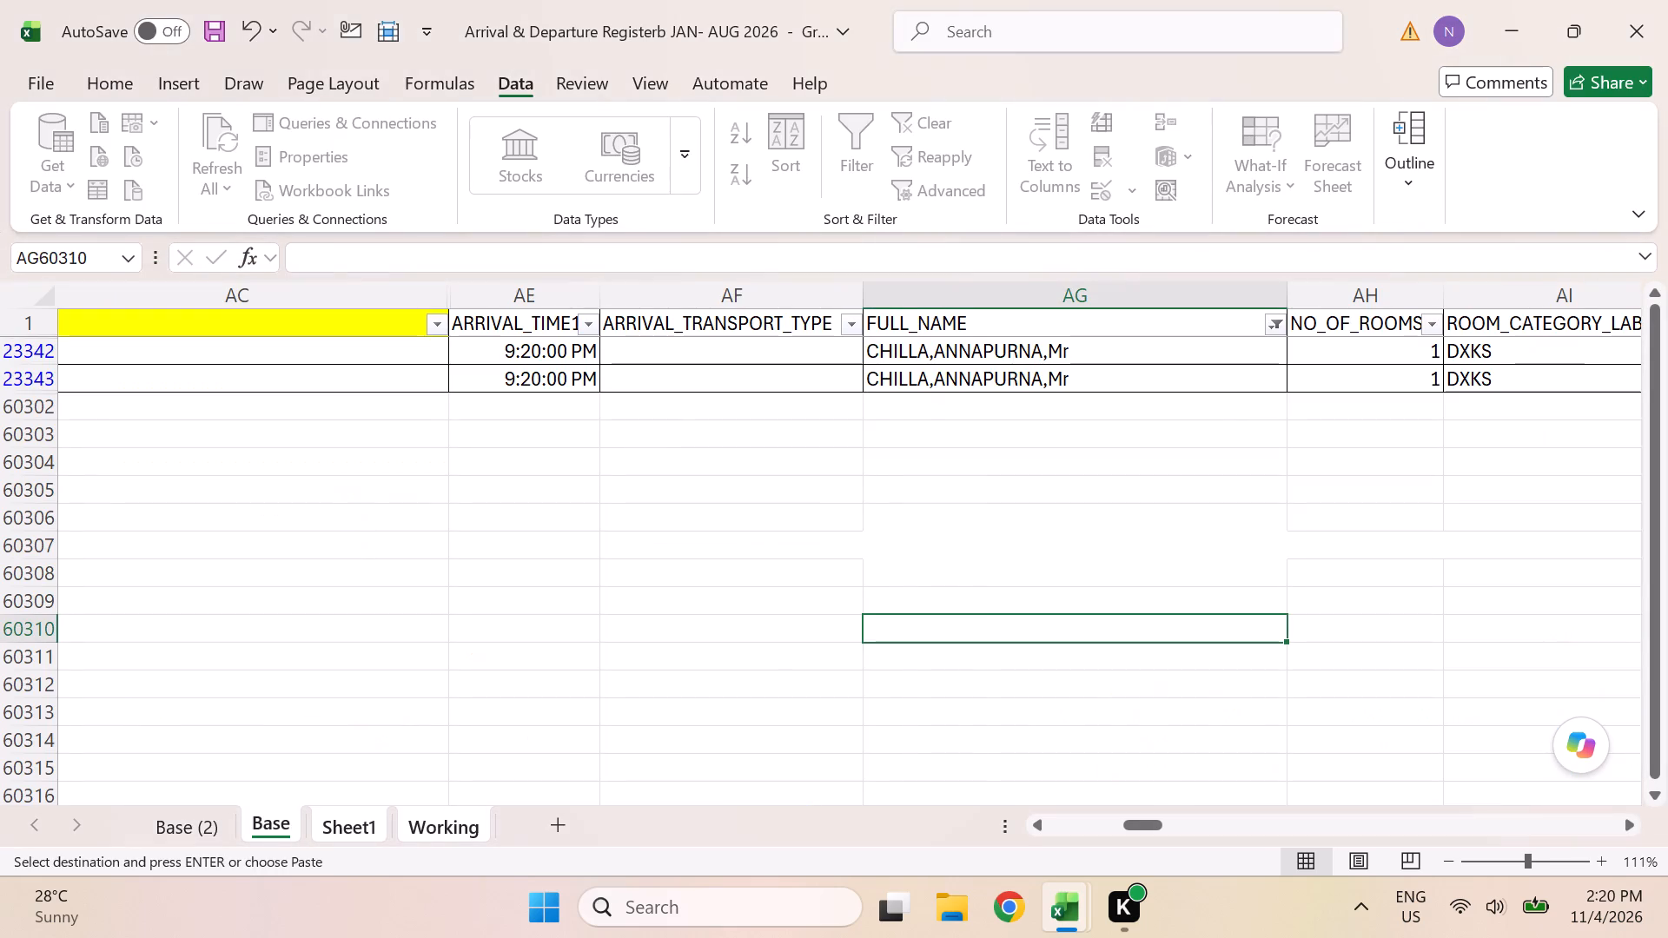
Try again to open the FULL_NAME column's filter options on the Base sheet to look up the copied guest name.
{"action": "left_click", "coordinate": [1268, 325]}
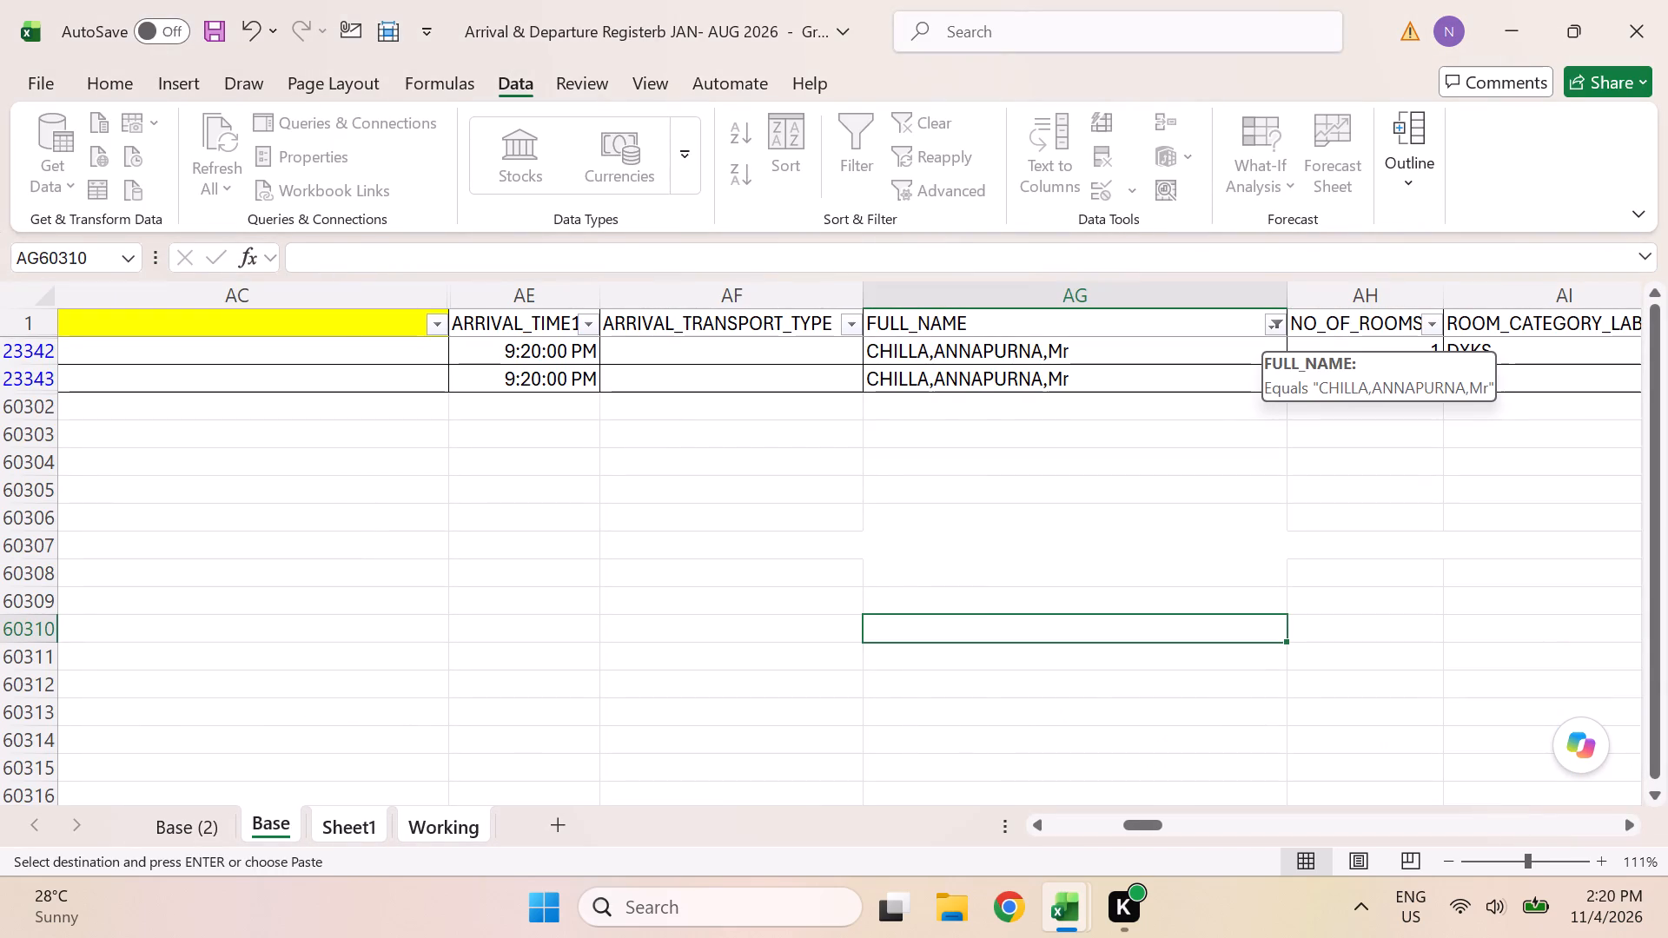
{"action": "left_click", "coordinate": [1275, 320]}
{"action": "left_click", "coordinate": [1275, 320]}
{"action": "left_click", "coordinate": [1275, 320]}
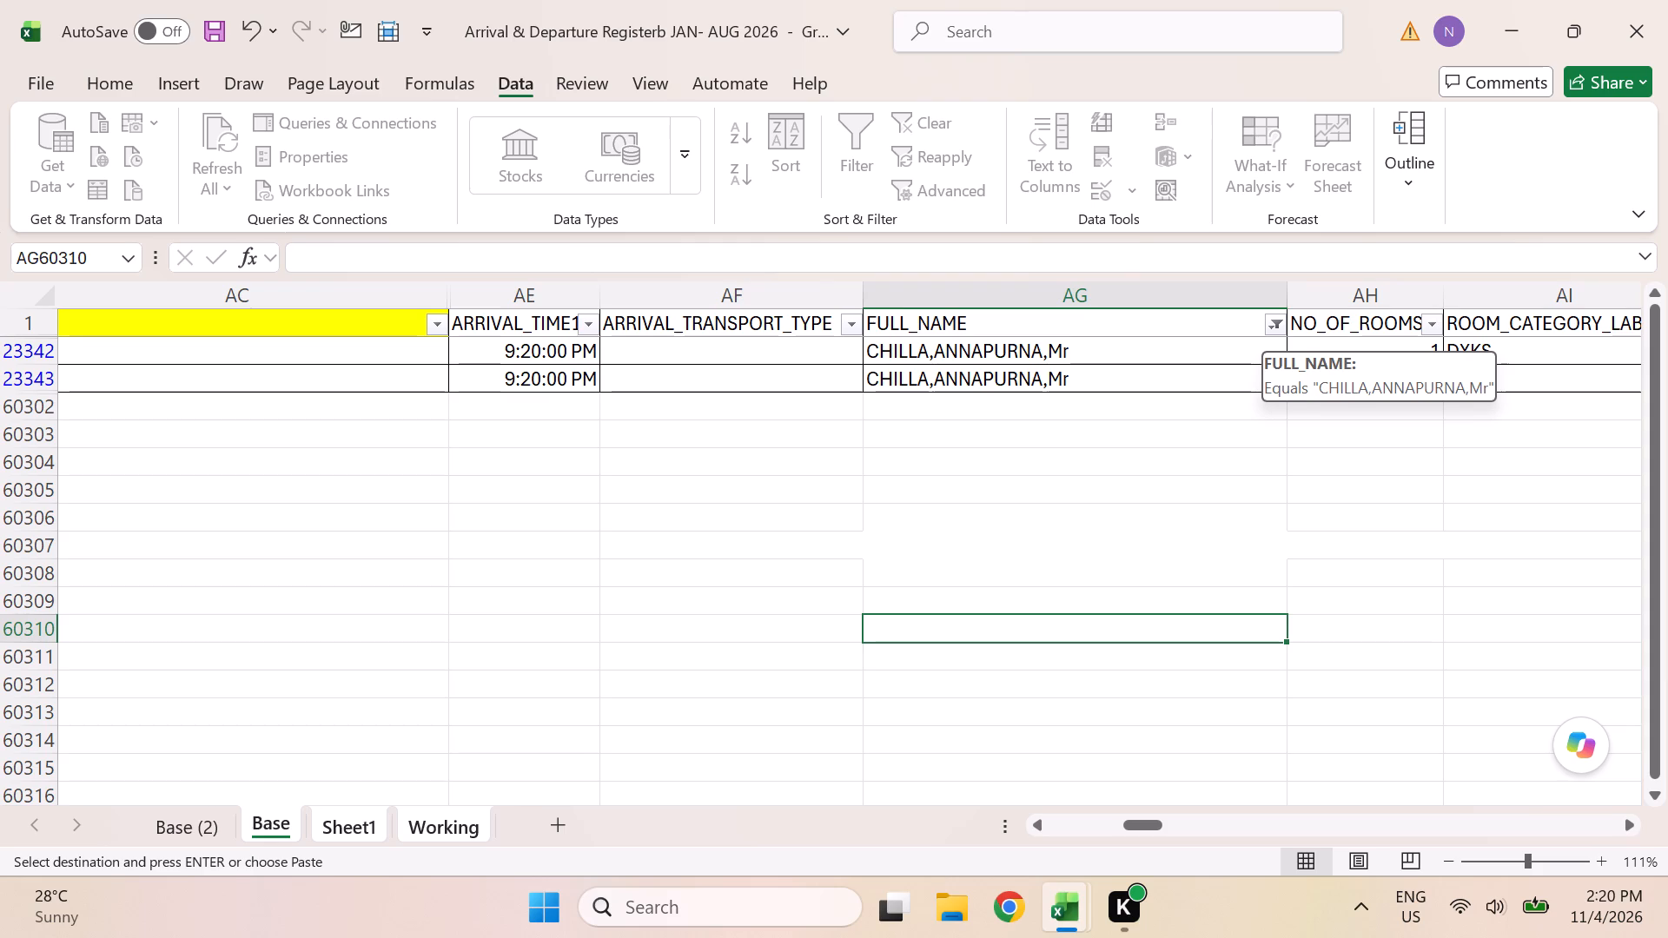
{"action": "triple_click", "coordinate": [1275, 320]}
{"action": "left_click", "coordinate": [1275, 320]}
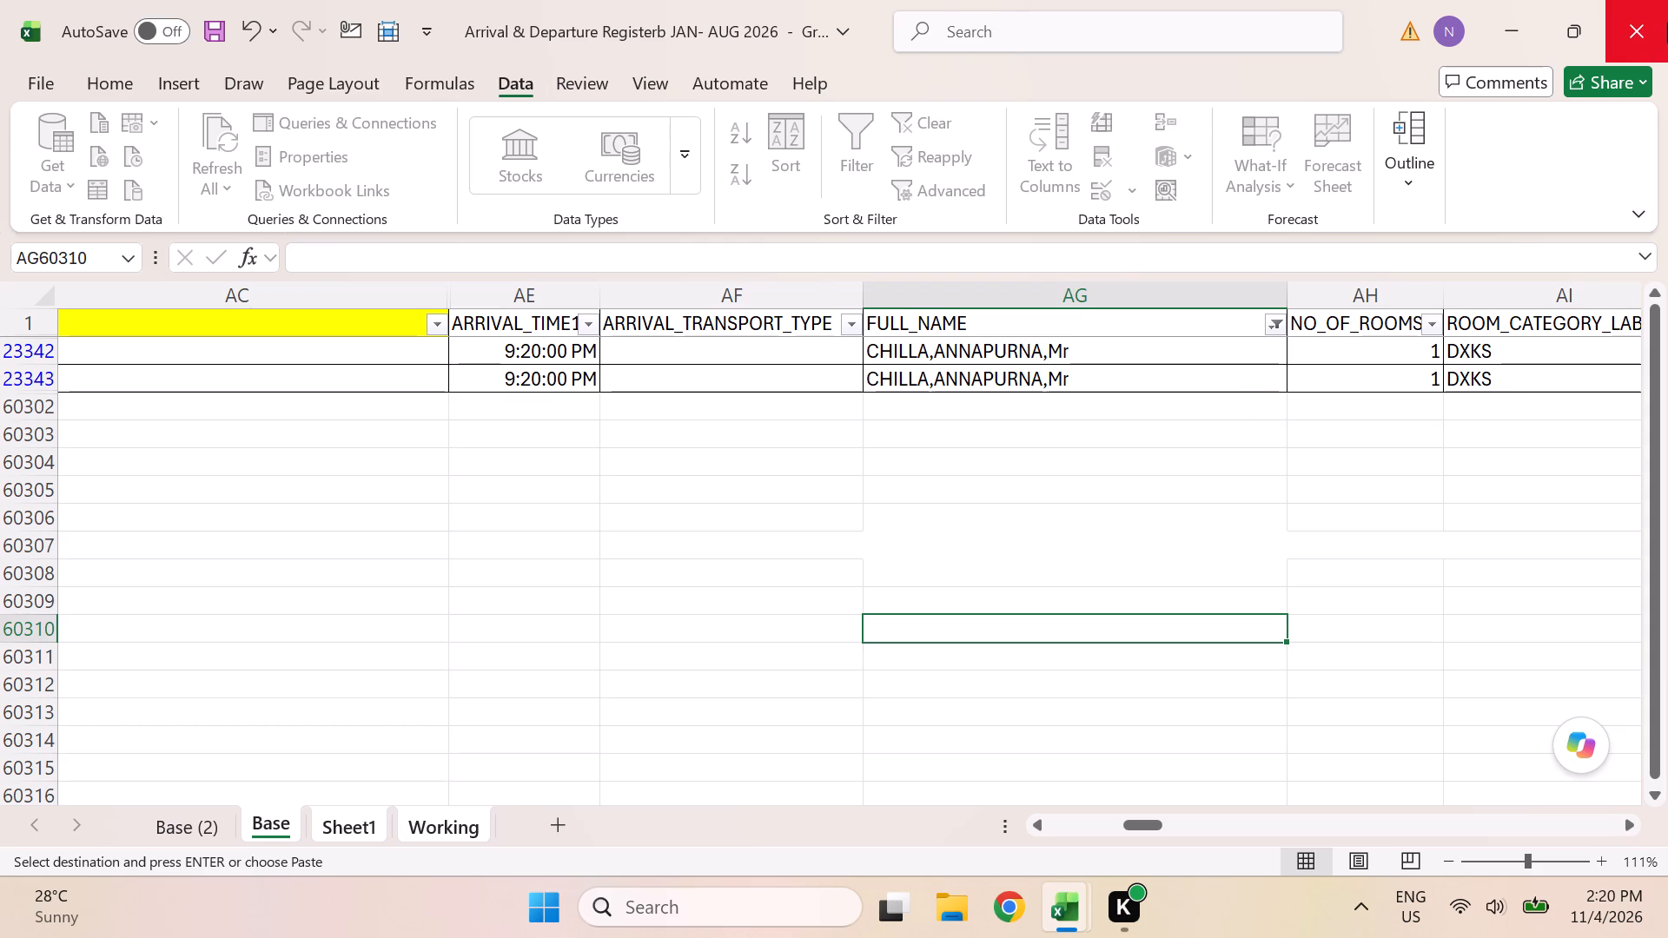
Close the Arrival & Departure Registerb JAN- AUG 2026 workbook without saving its changes.
{"action": "left_click", "coordinate": [1667, 23]}
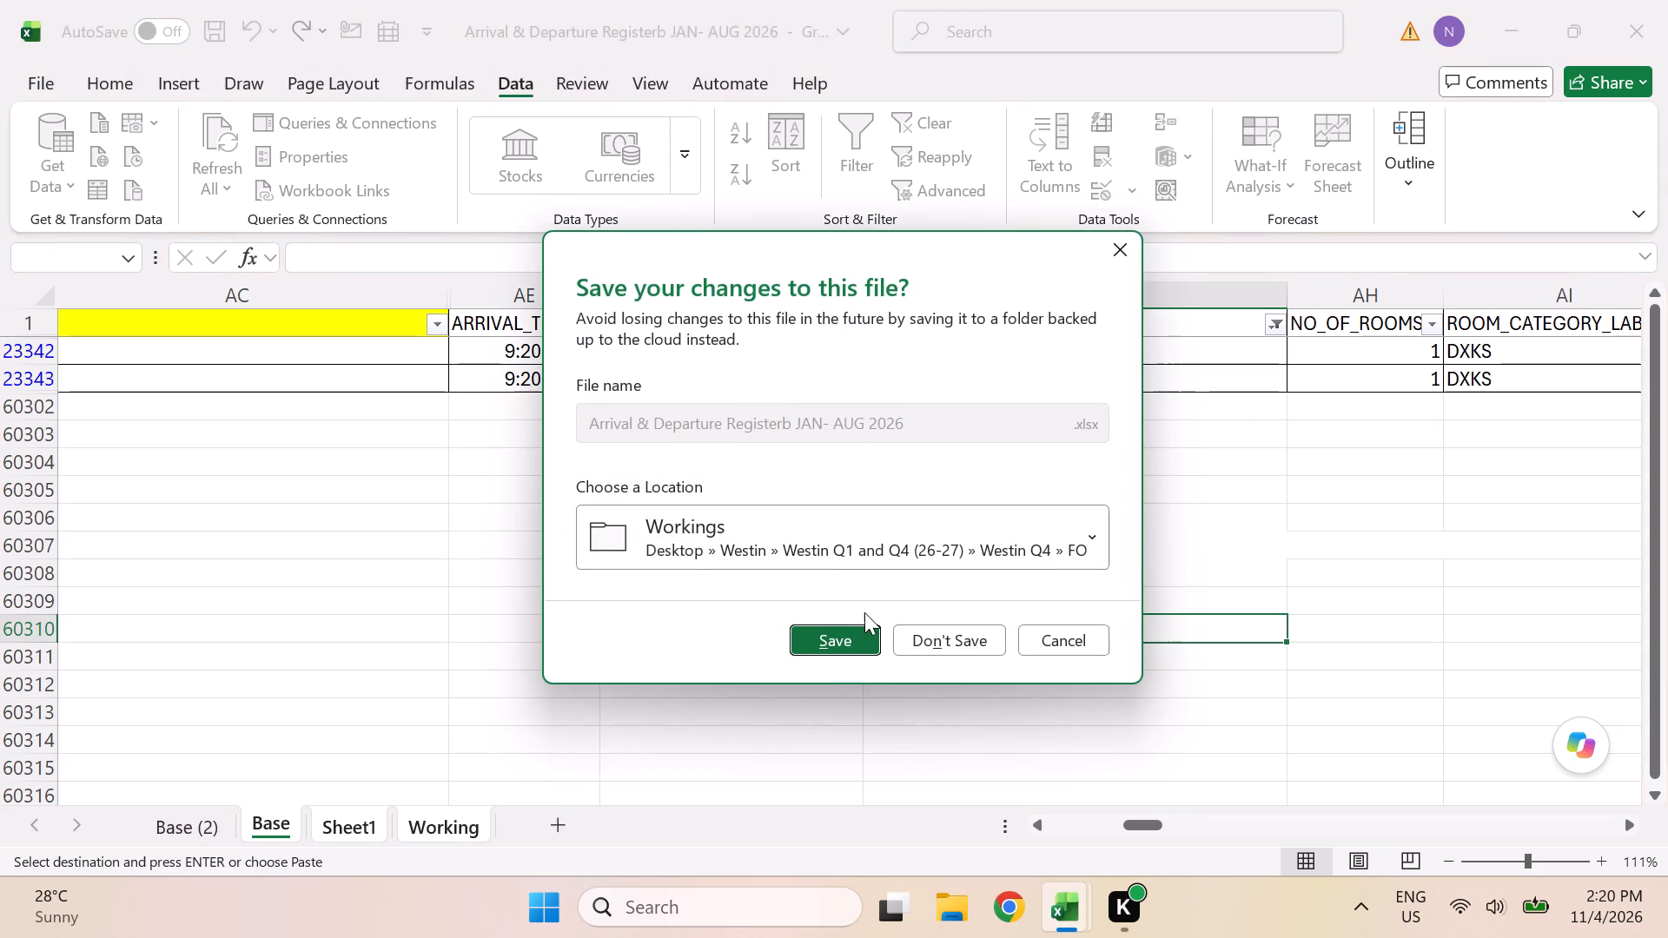
{"action": "left_click", "coordinate": [921, 651]}
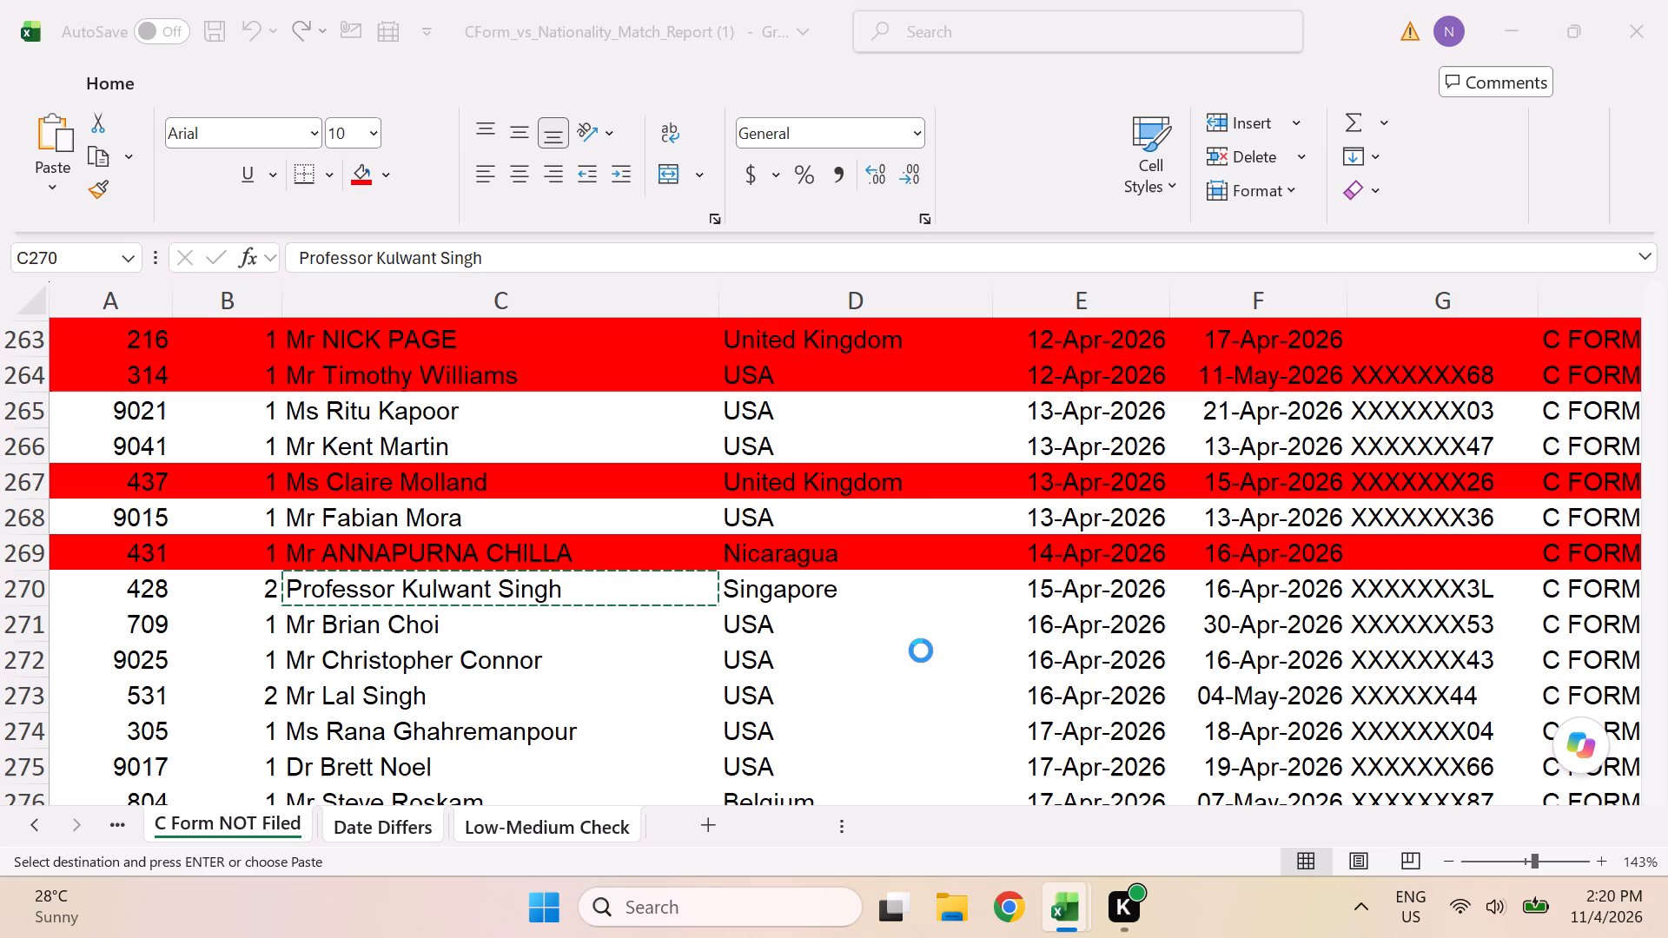
Search the computer for "arr" and reopen the Arrival & Departure Registerb JAN- AUG 2026 workbook.
{"action": "left_click", "coordinate": [783, 905]}
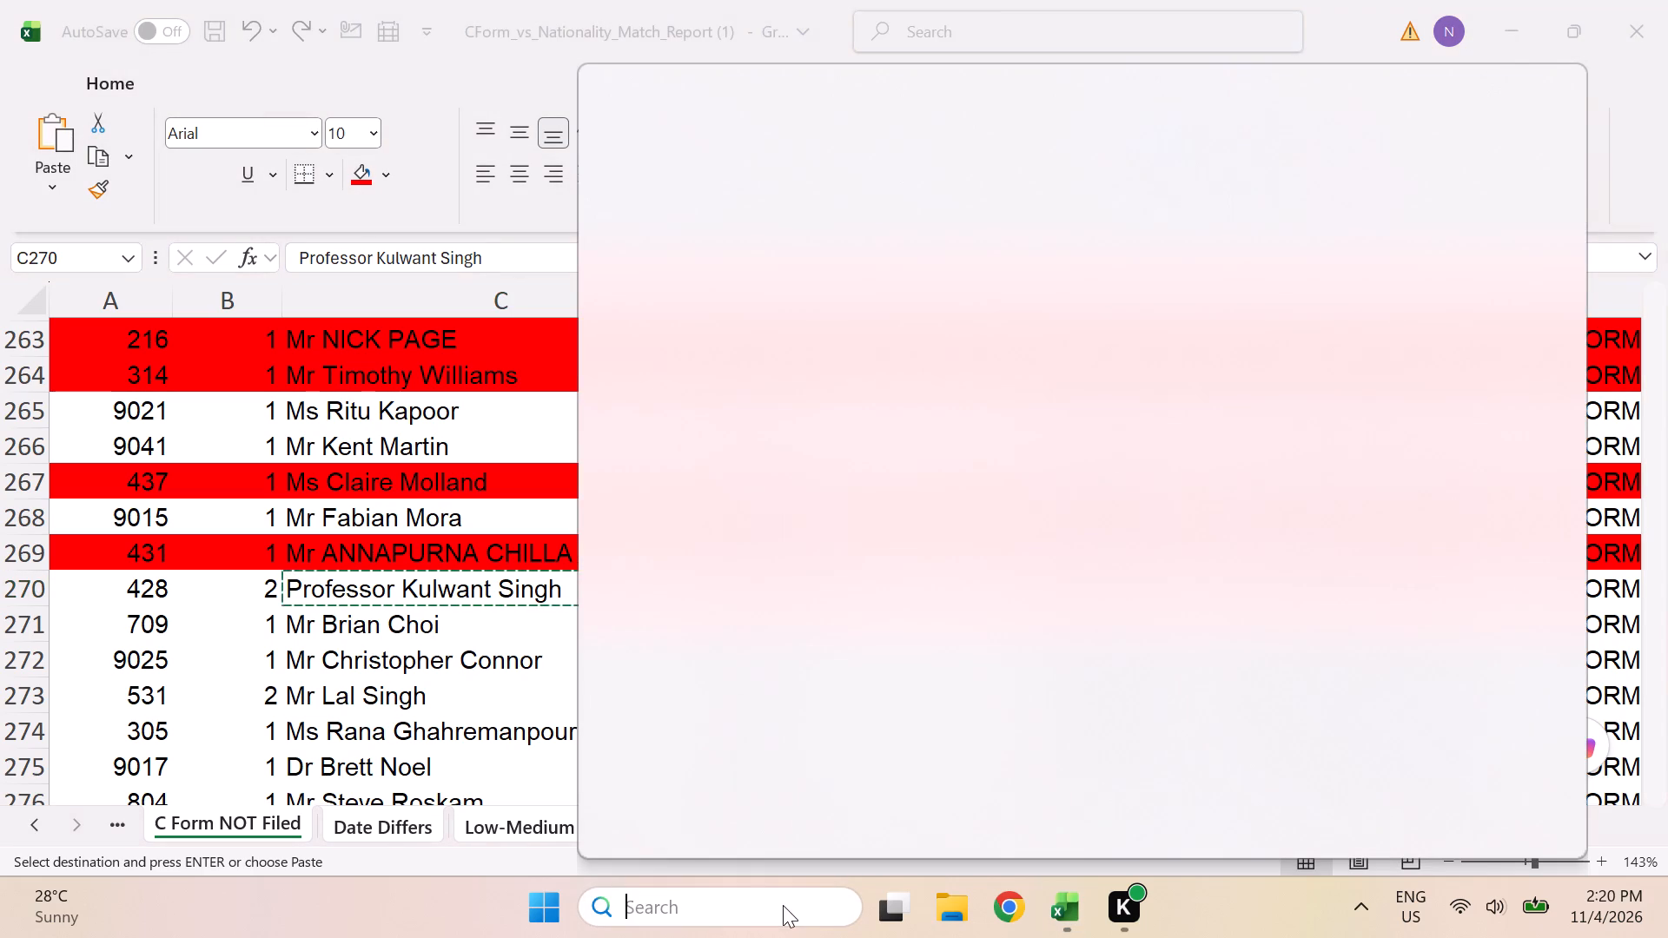
{"action": "type", "text": "arr"}
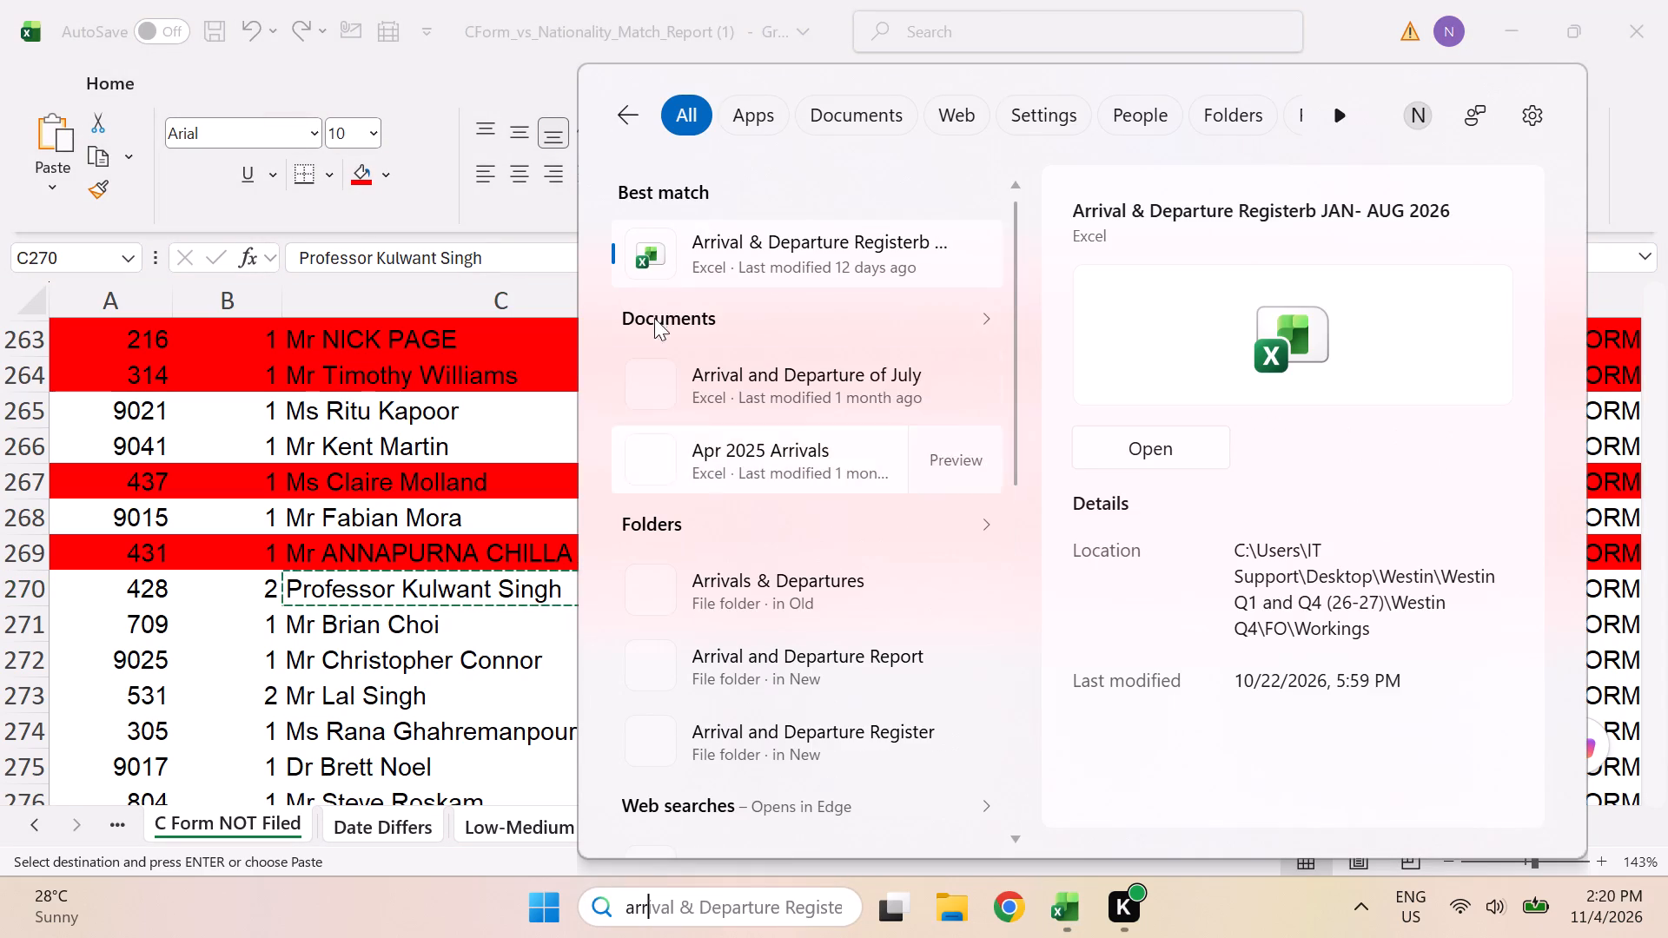
{"action": "double_click", "coordinate": [750, 253]}
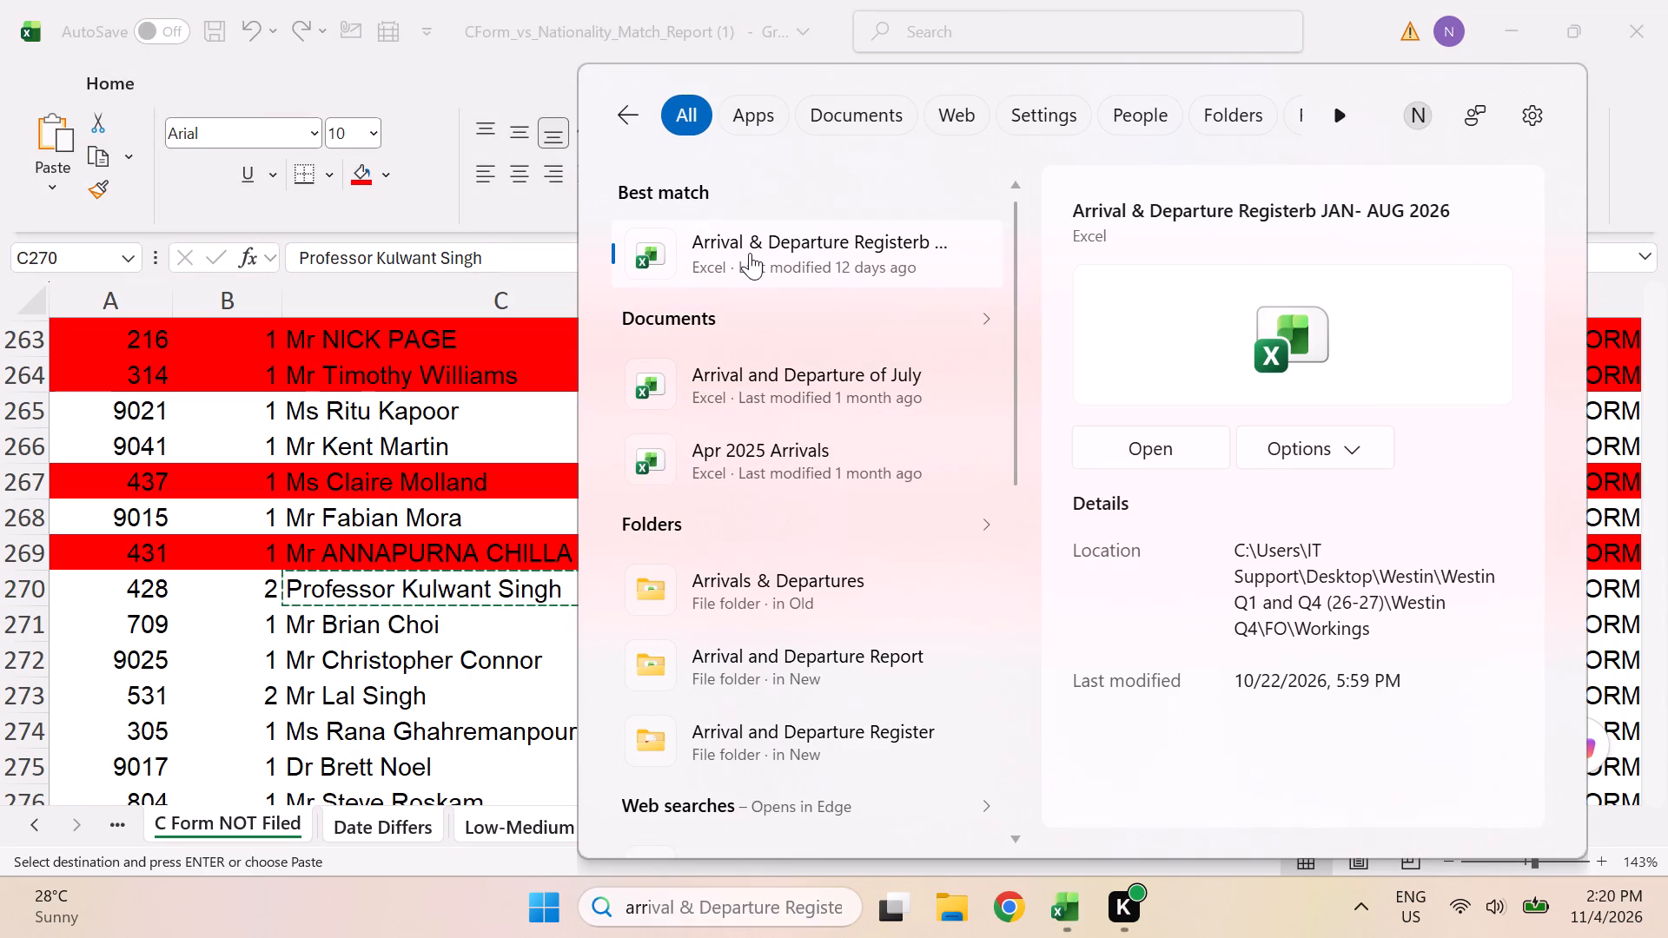
{"action": "double_click", "coordinate": [750, 253]}
{"action": "triple_click", "coordinate": [750, 253]}
{"action": "triple_click", "coordinate": [750, 253]}
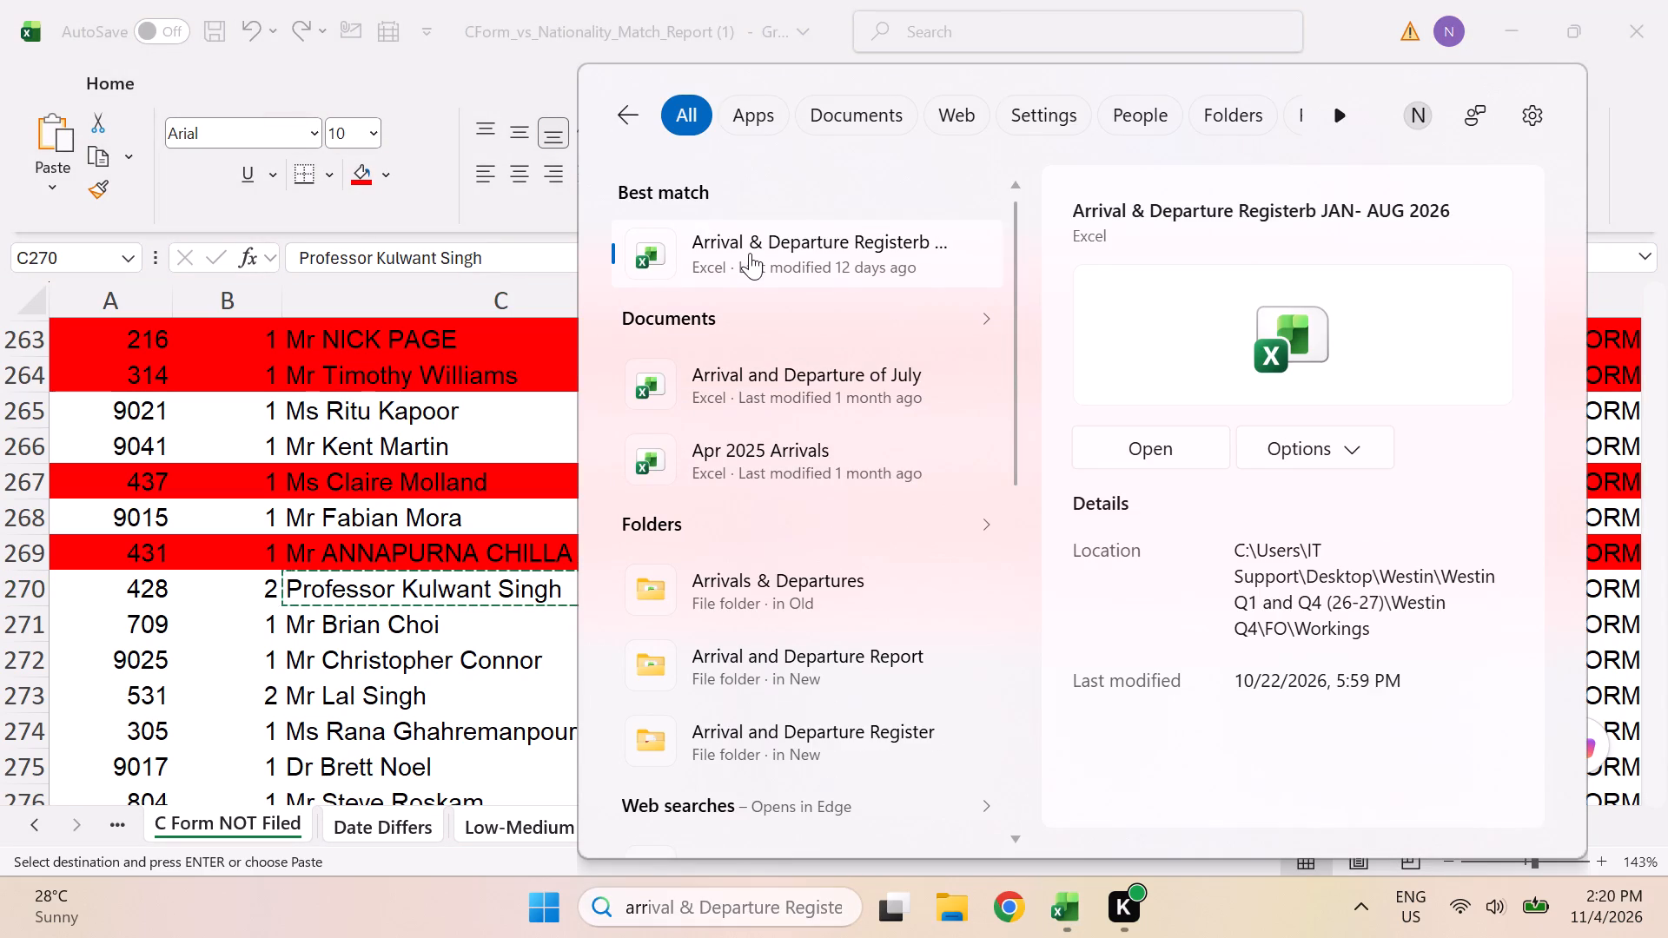
{"action": "triple_click", "coordinate": [750, 253]}
{"action": "left_click", "coordinate": [750, 253]}
{"action": "triple_click", "coordinate": [797, 250]}
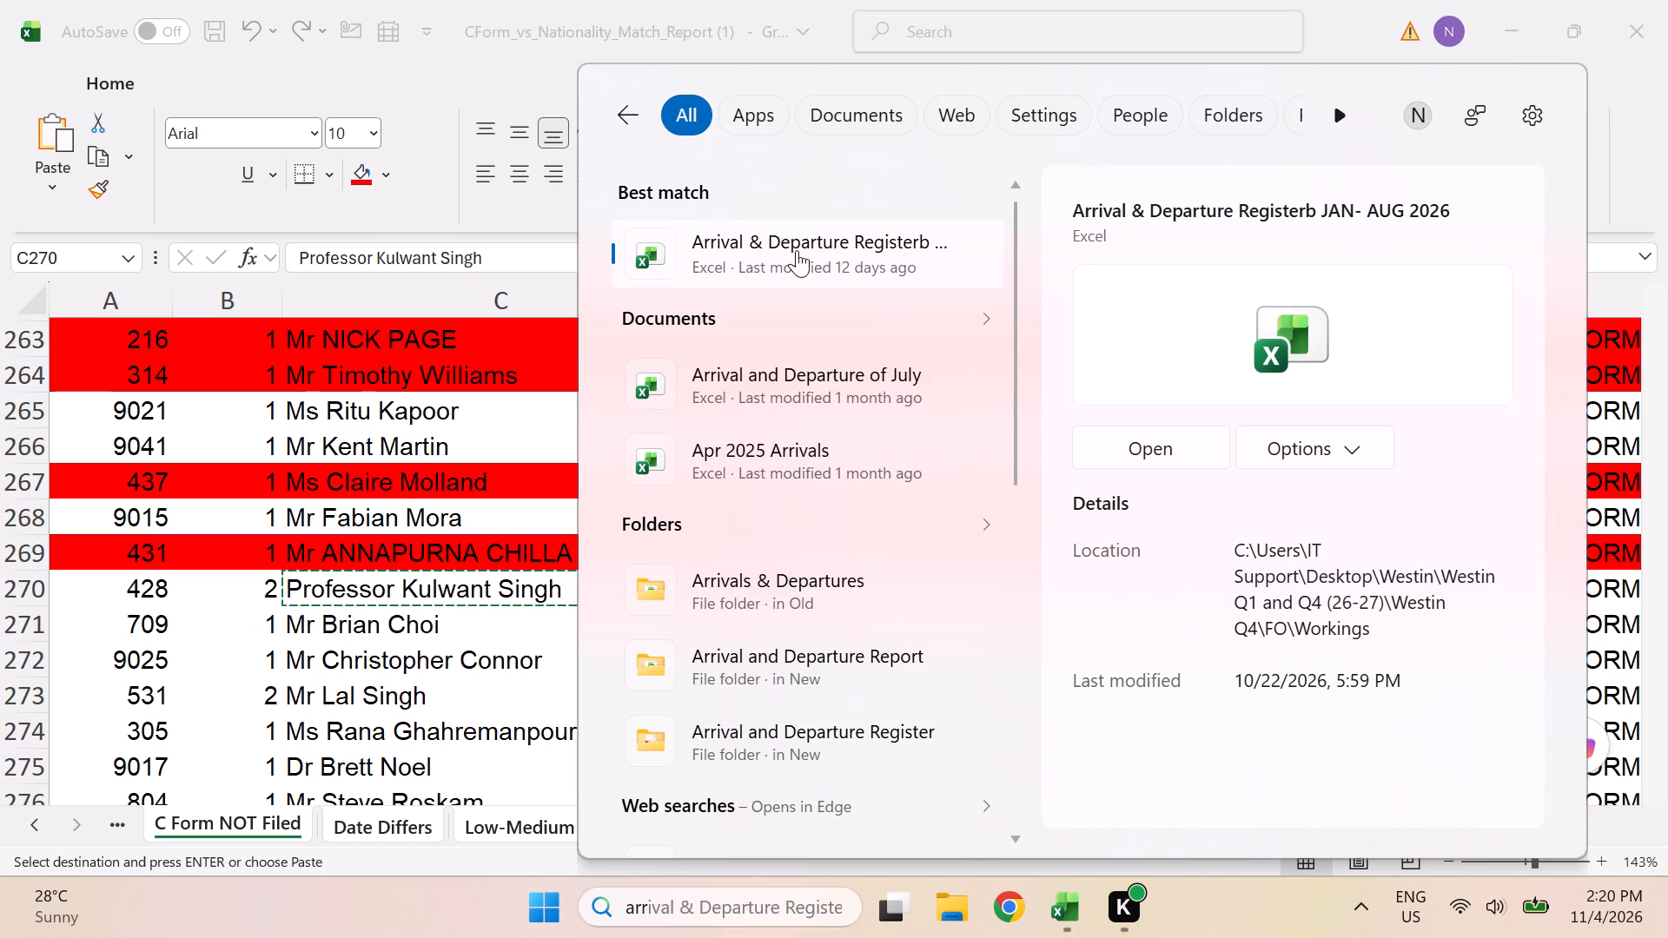
{"action": "triple_click", "coordinate": [797, 250]}
{"action": "triple_click", "coordinate": [797, 250]}
{"action": "double_click", "coordinate": [797, 250]}
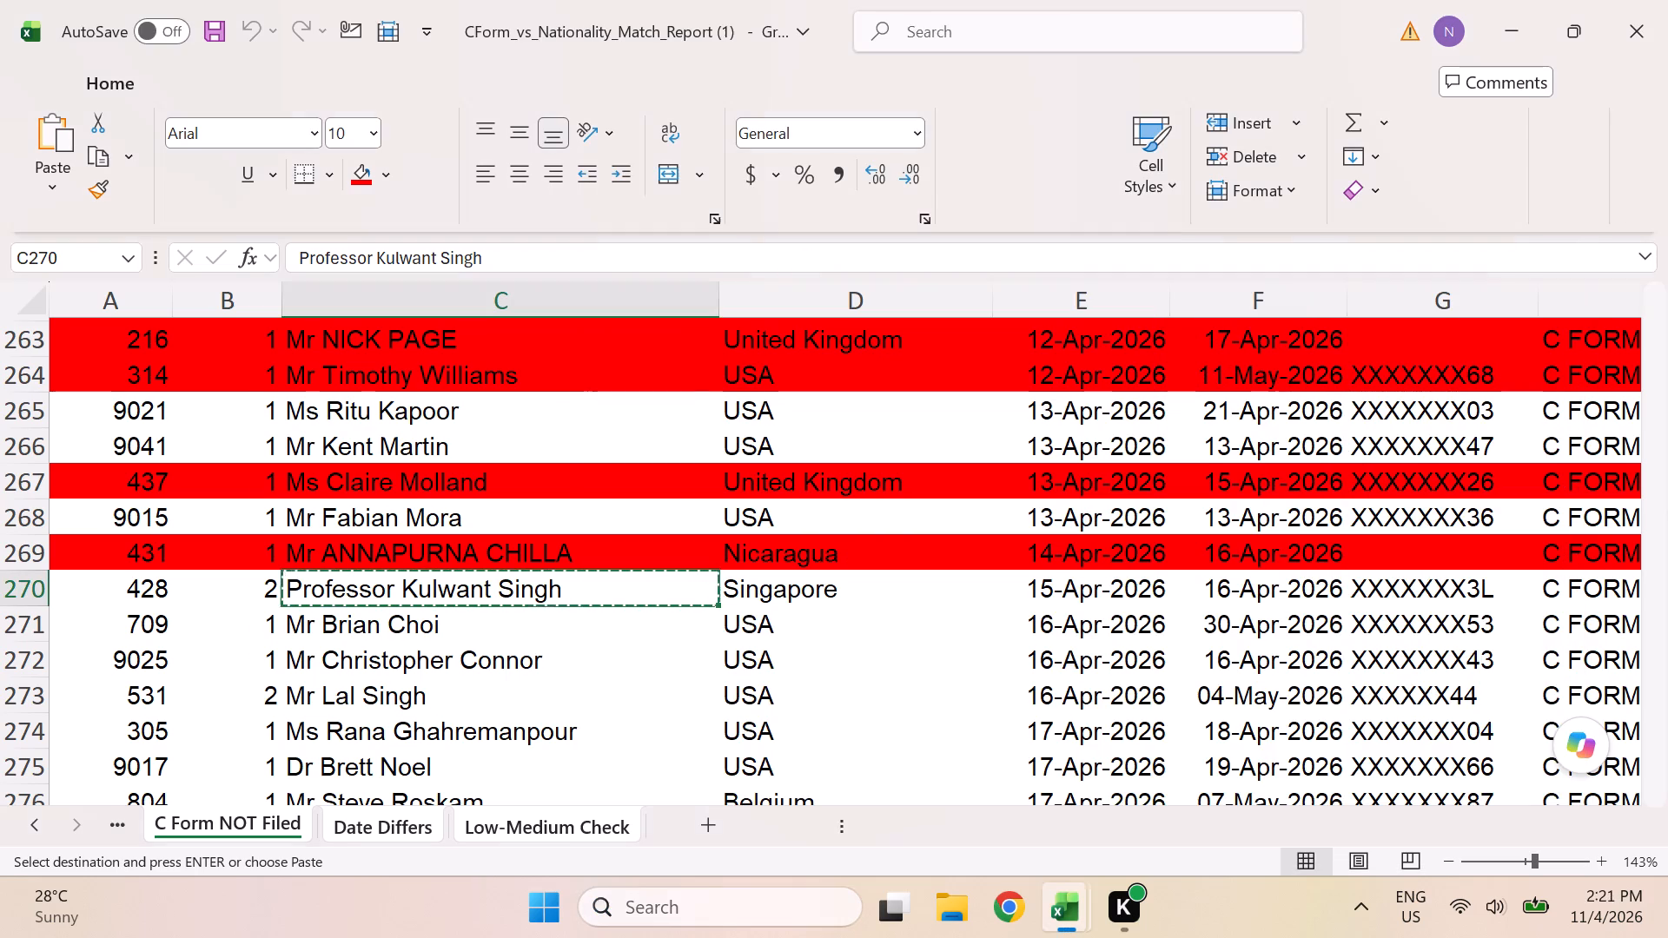
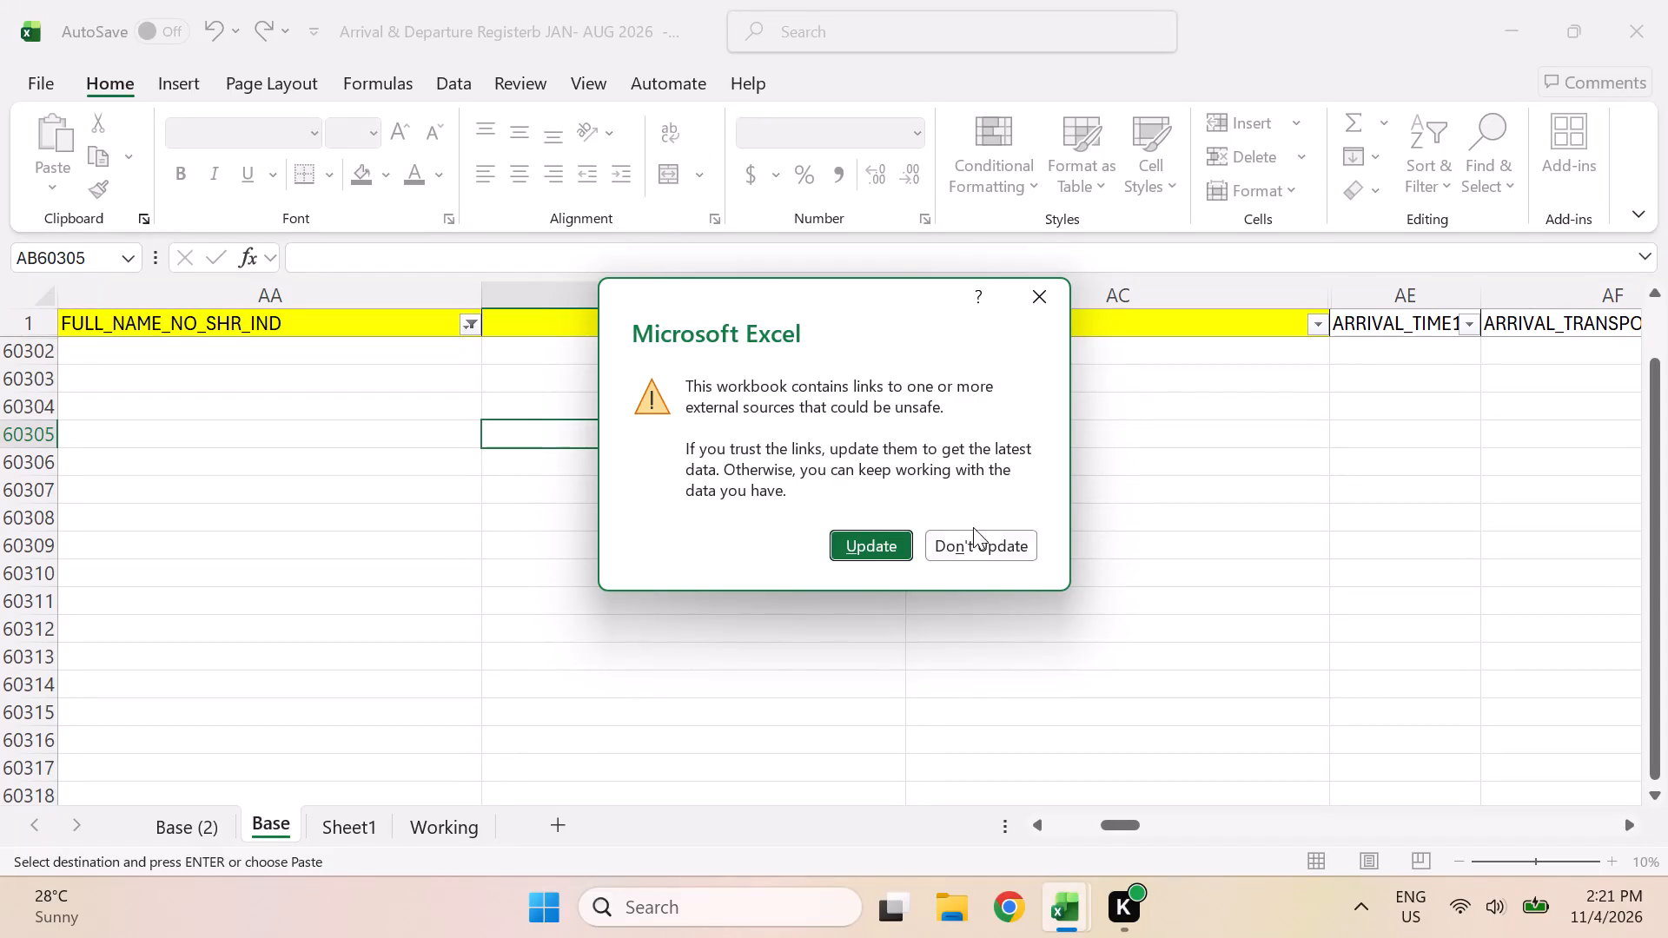
Update the external links of the reopened Arrival & Departure Registerb JAN- AUG 2026 workbook.
{"action": "left_click", "coordinate": [886, 551]}
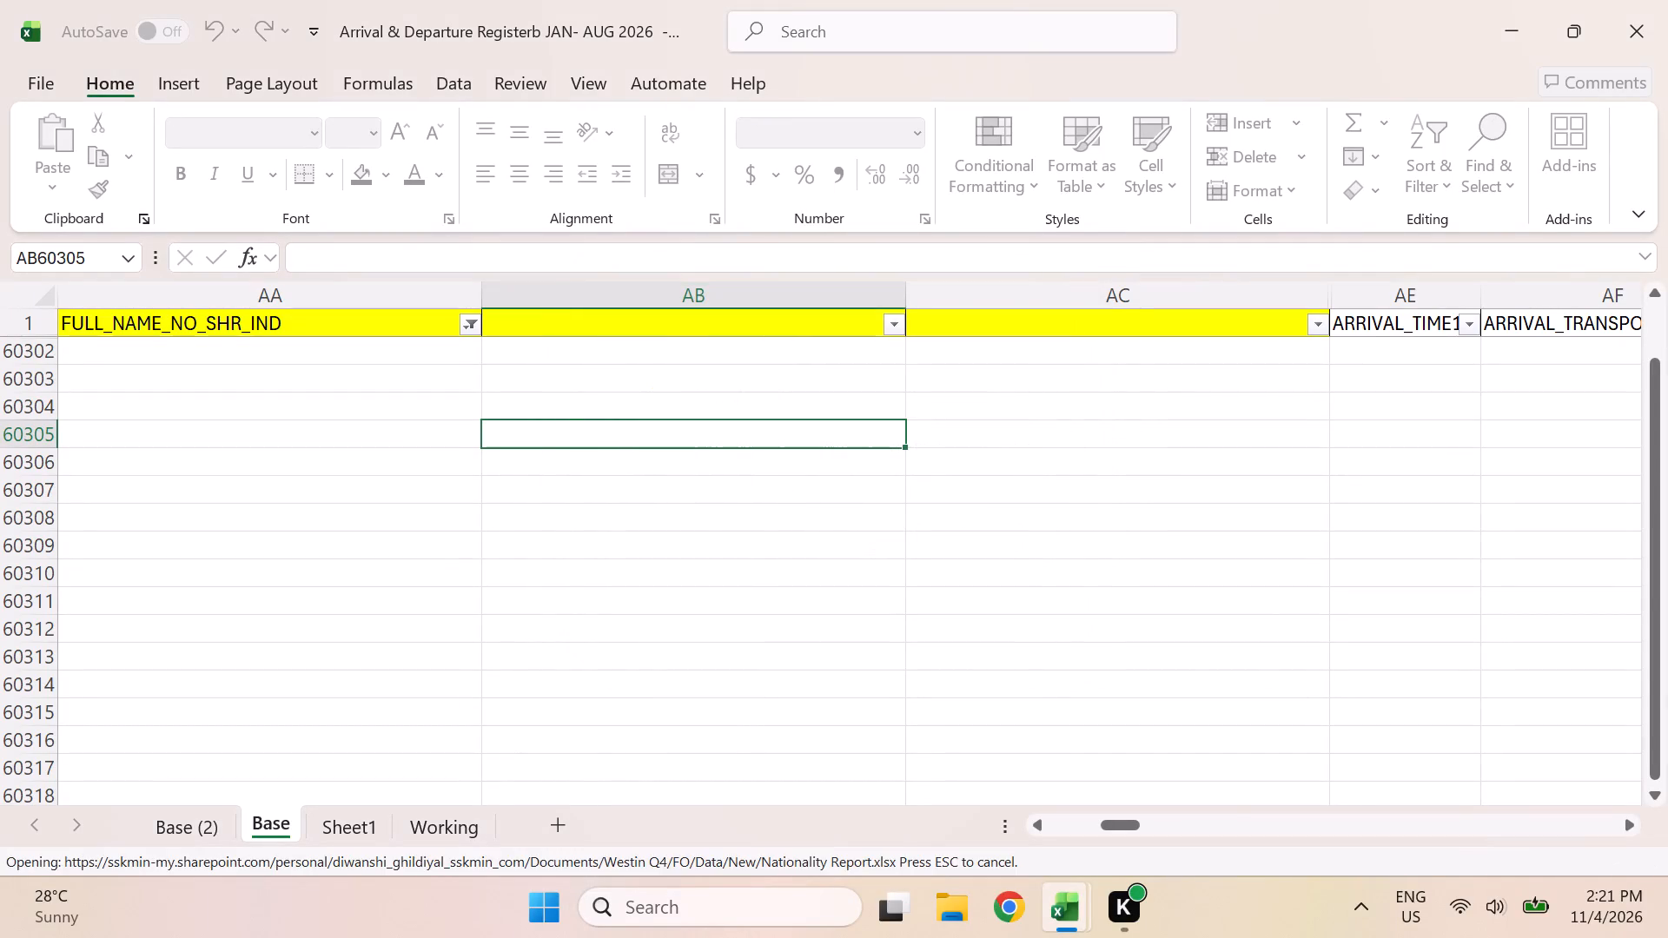
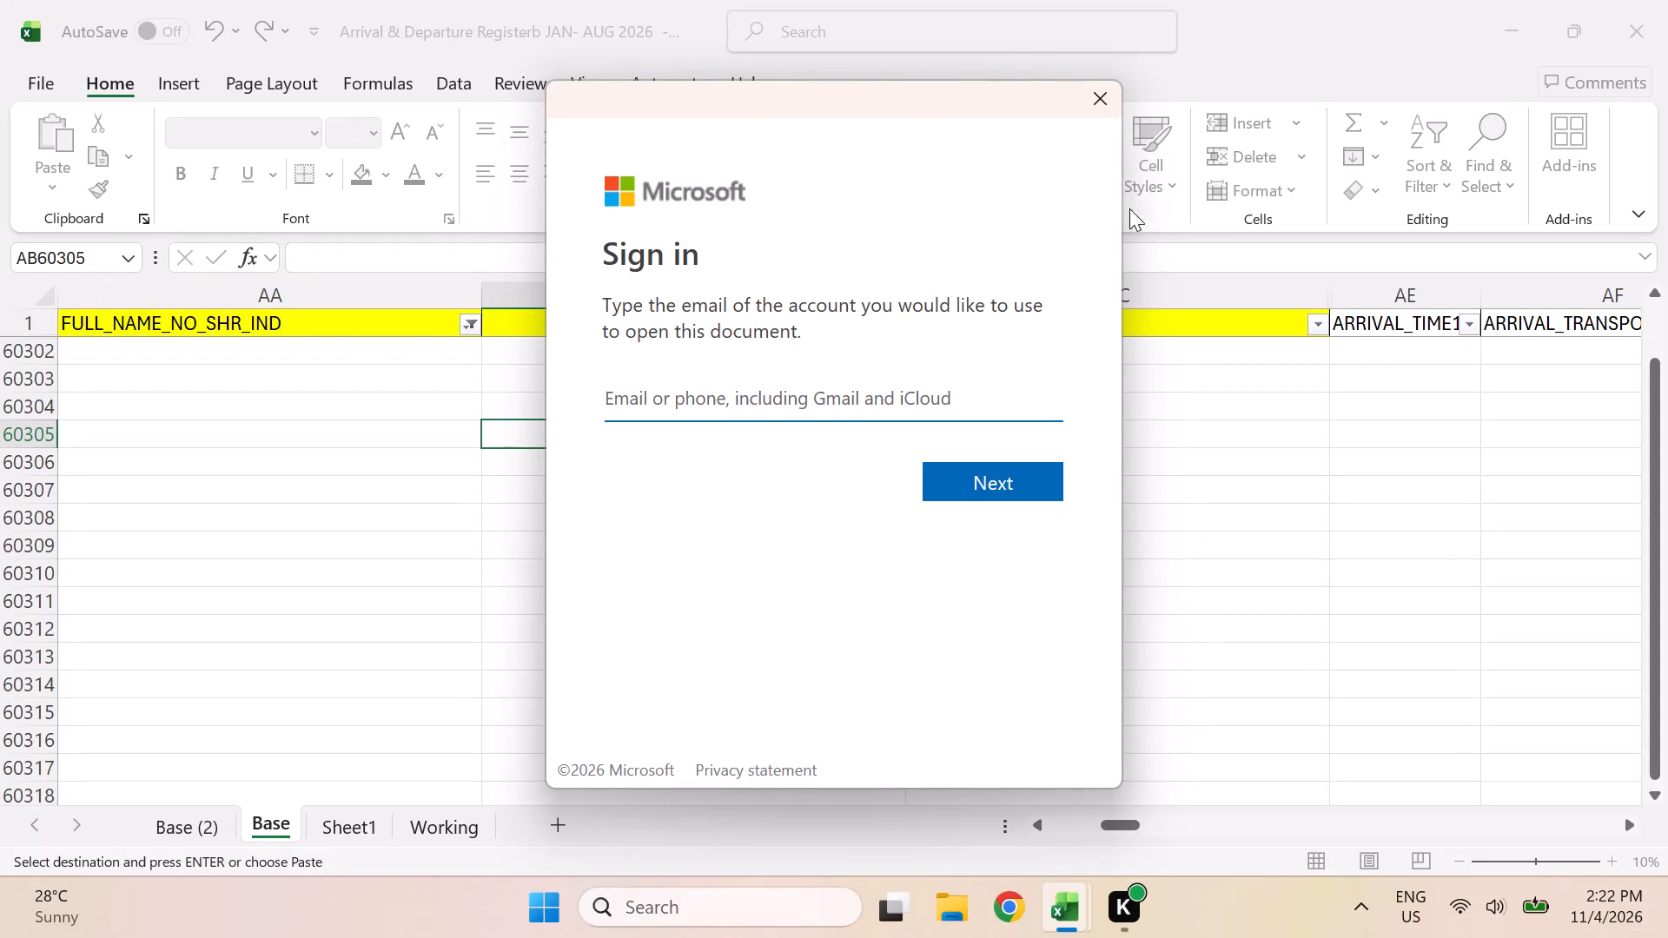
Dismiss the Microsoft sign-in prompt without entering an account.
{"action": "left_click", "coordinate": [1115, 98]}
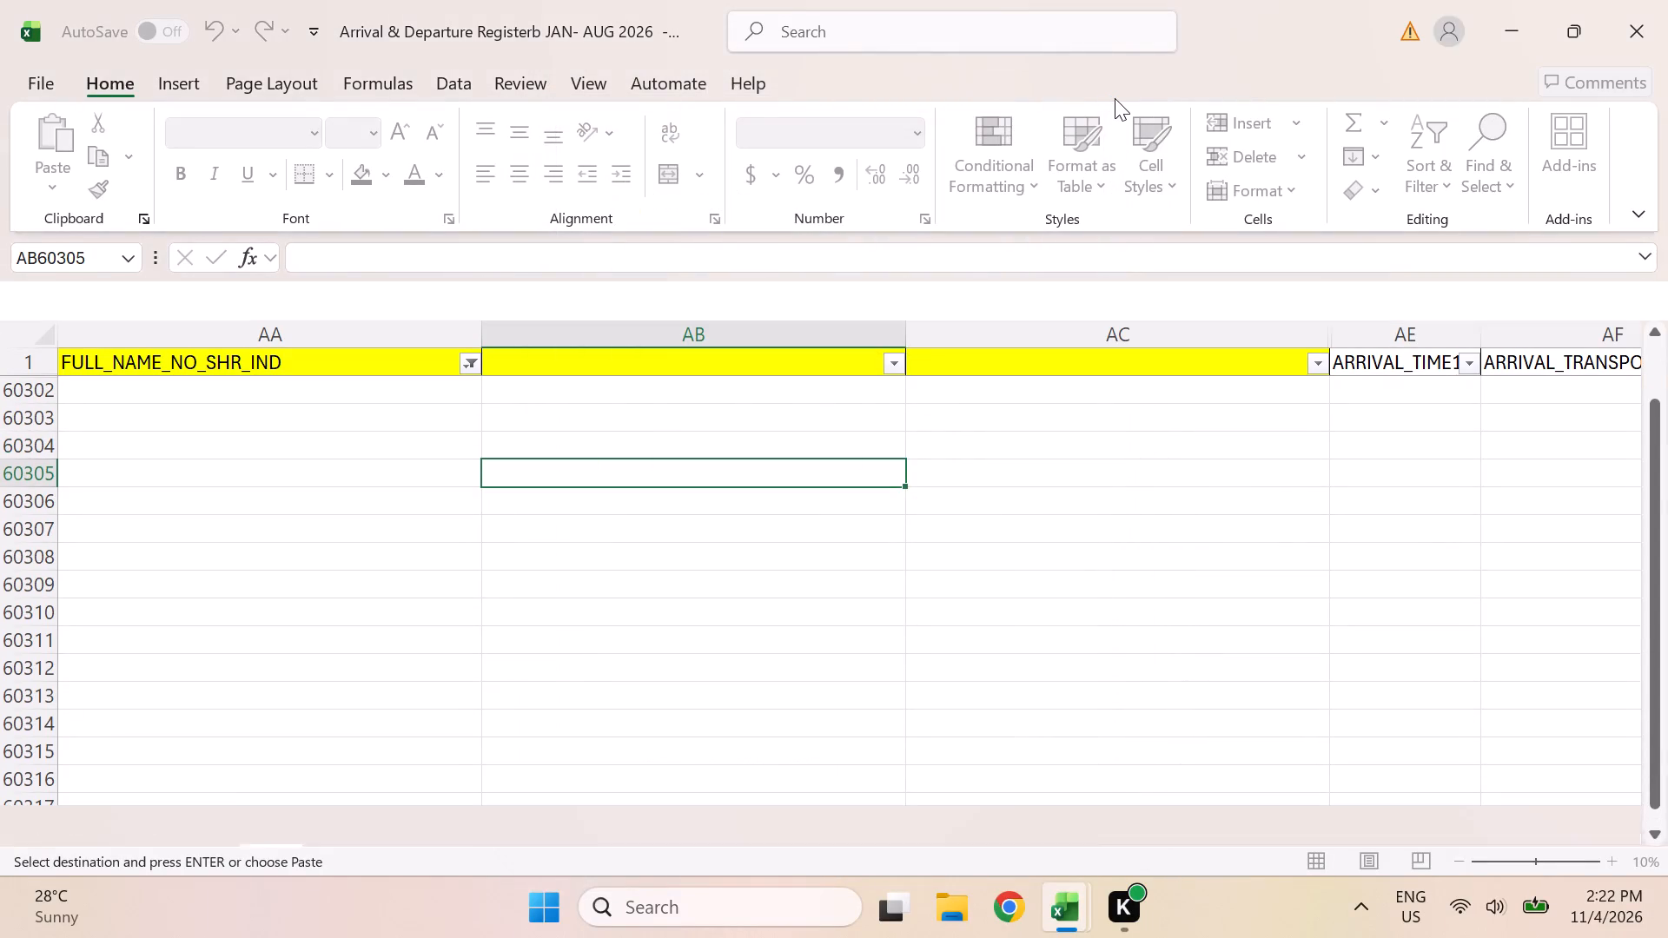
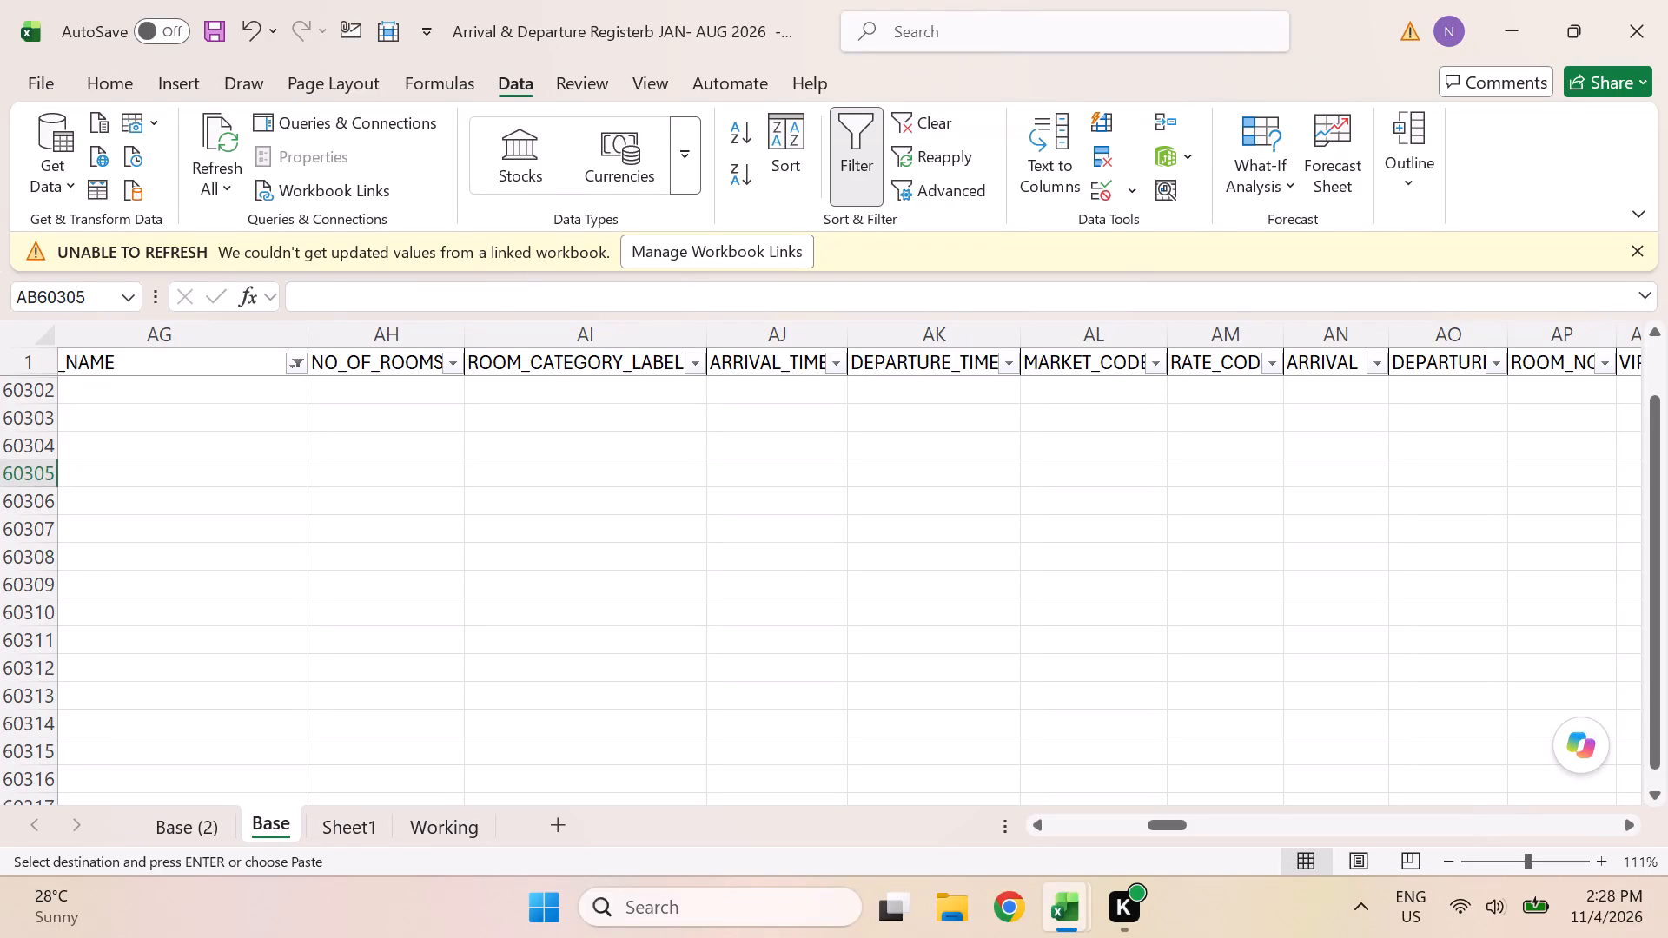
Compare the row 272 guest's stay dates on the C Form NOT Filed sheet with the filtered Arrival & Departure Register entries.
{"action": "scroll", "coordinate": [454, 567], "scroll_direction": "up", "scroll_amount": 2}
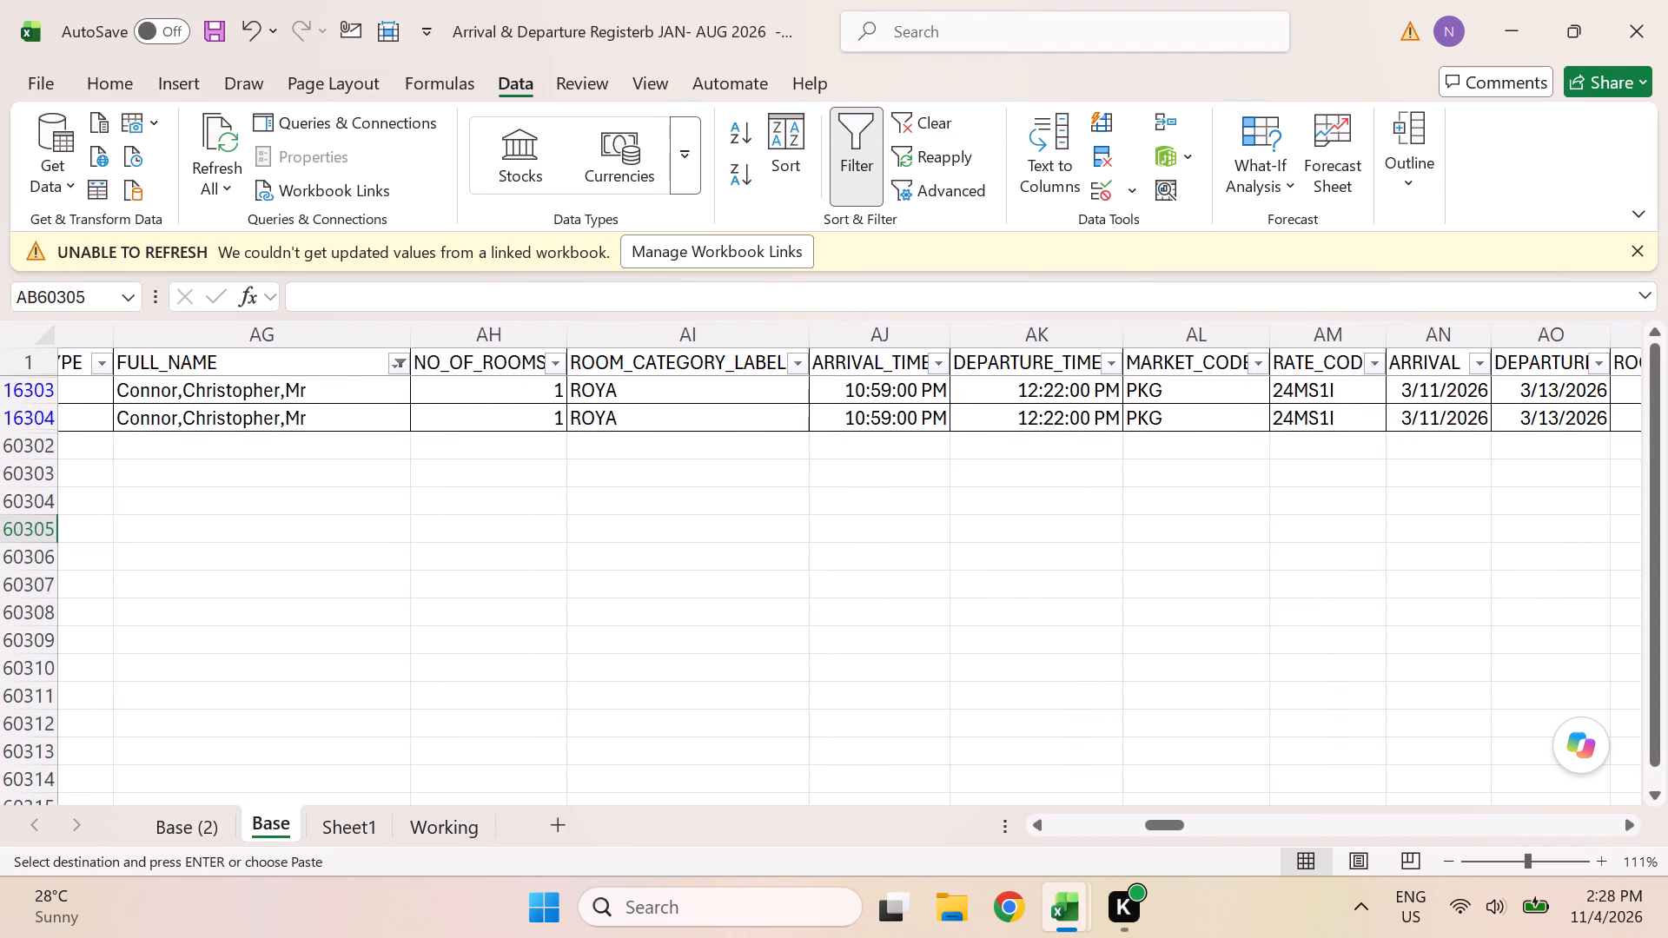
{"action": "key", "text": "alt+Tab"}
{"action": "left_click", "coordinate": [447, 445], "text": "alt"}
{"action": "key", "text": "alt+Tab"}
{"action": "key", "text": "alt+Tab"}
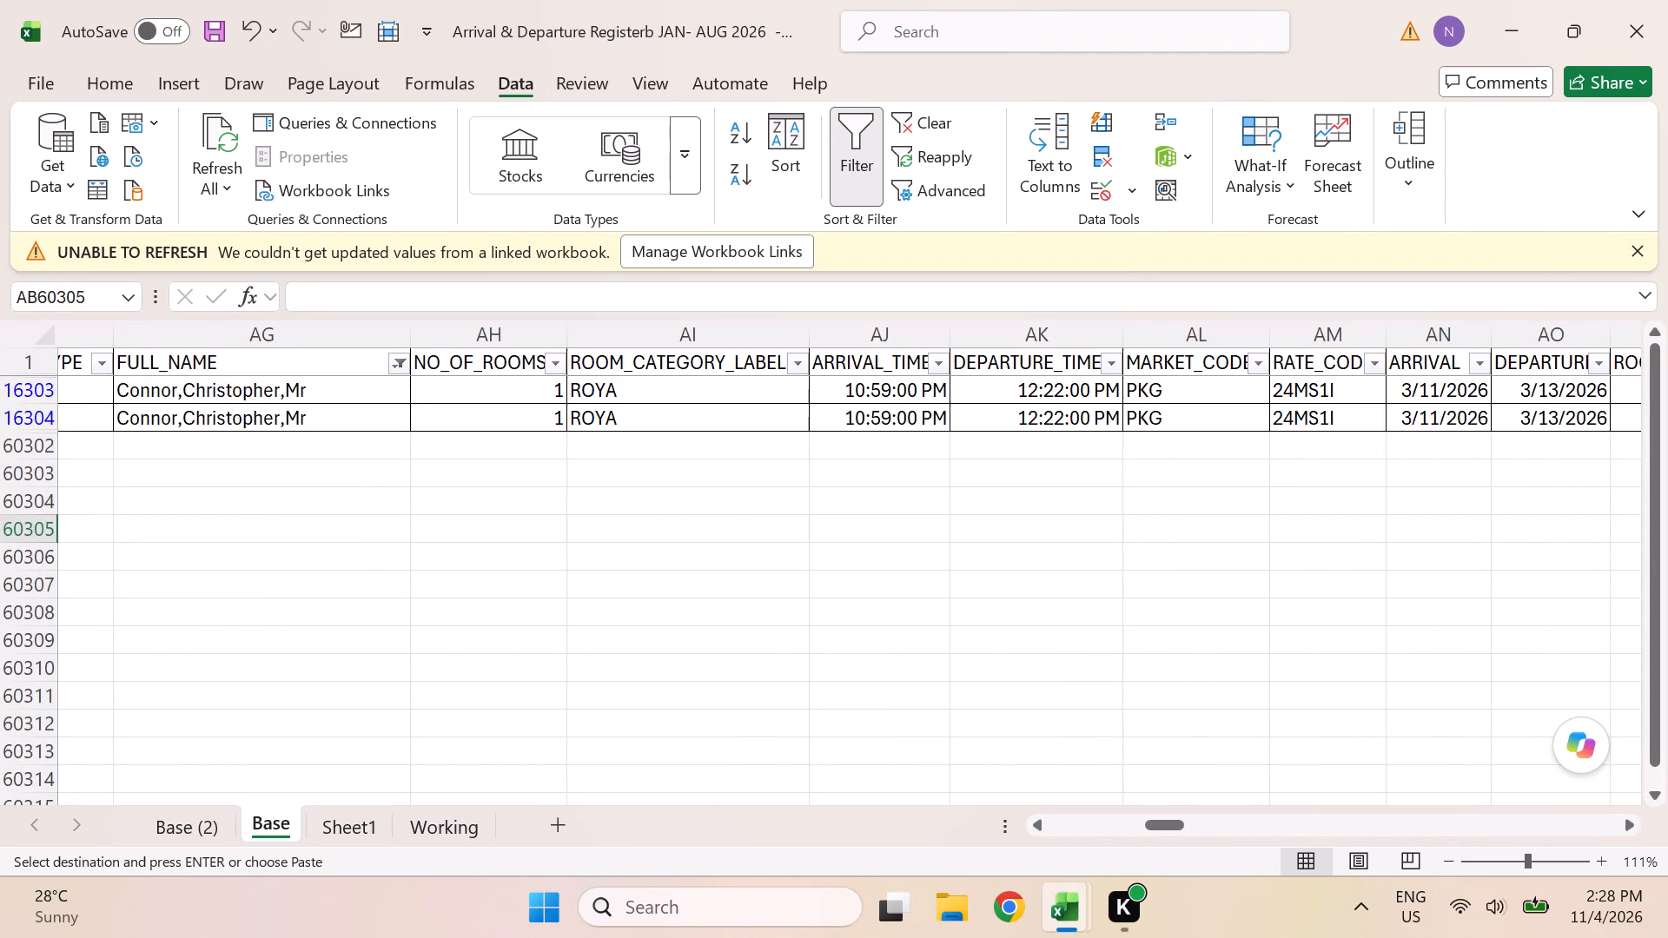
{"action": "key", "text": "alt+Tab"}
{"action": "key", "text": "alt+Tab"}
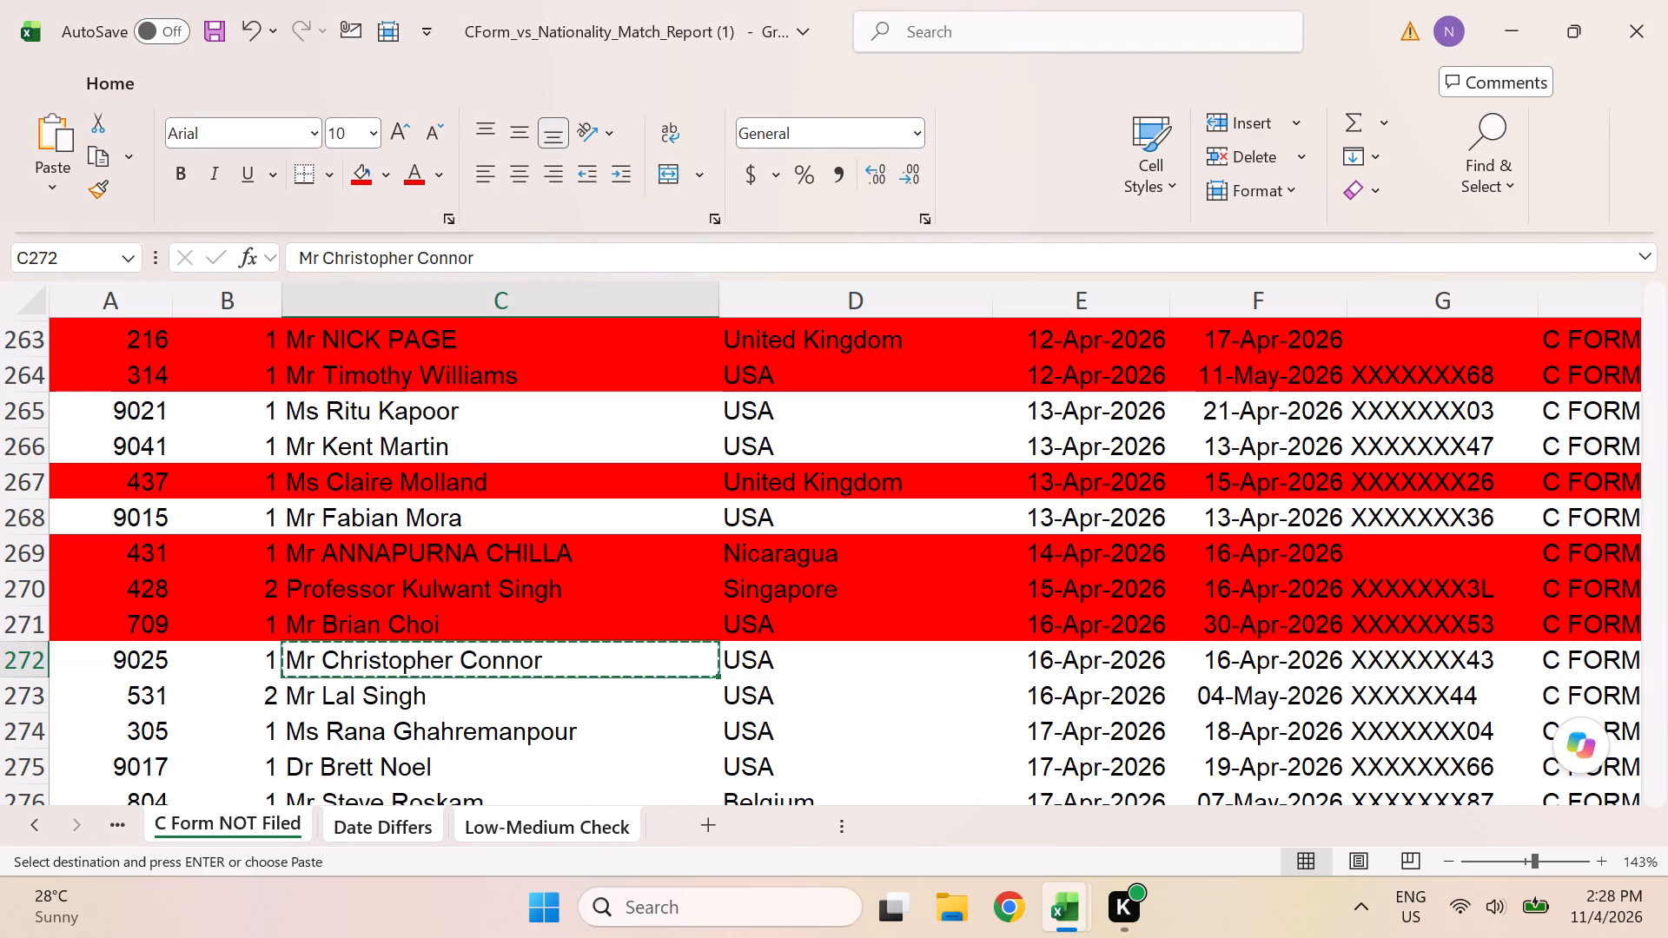
{"action": "key", "text": "alt+Tab"}
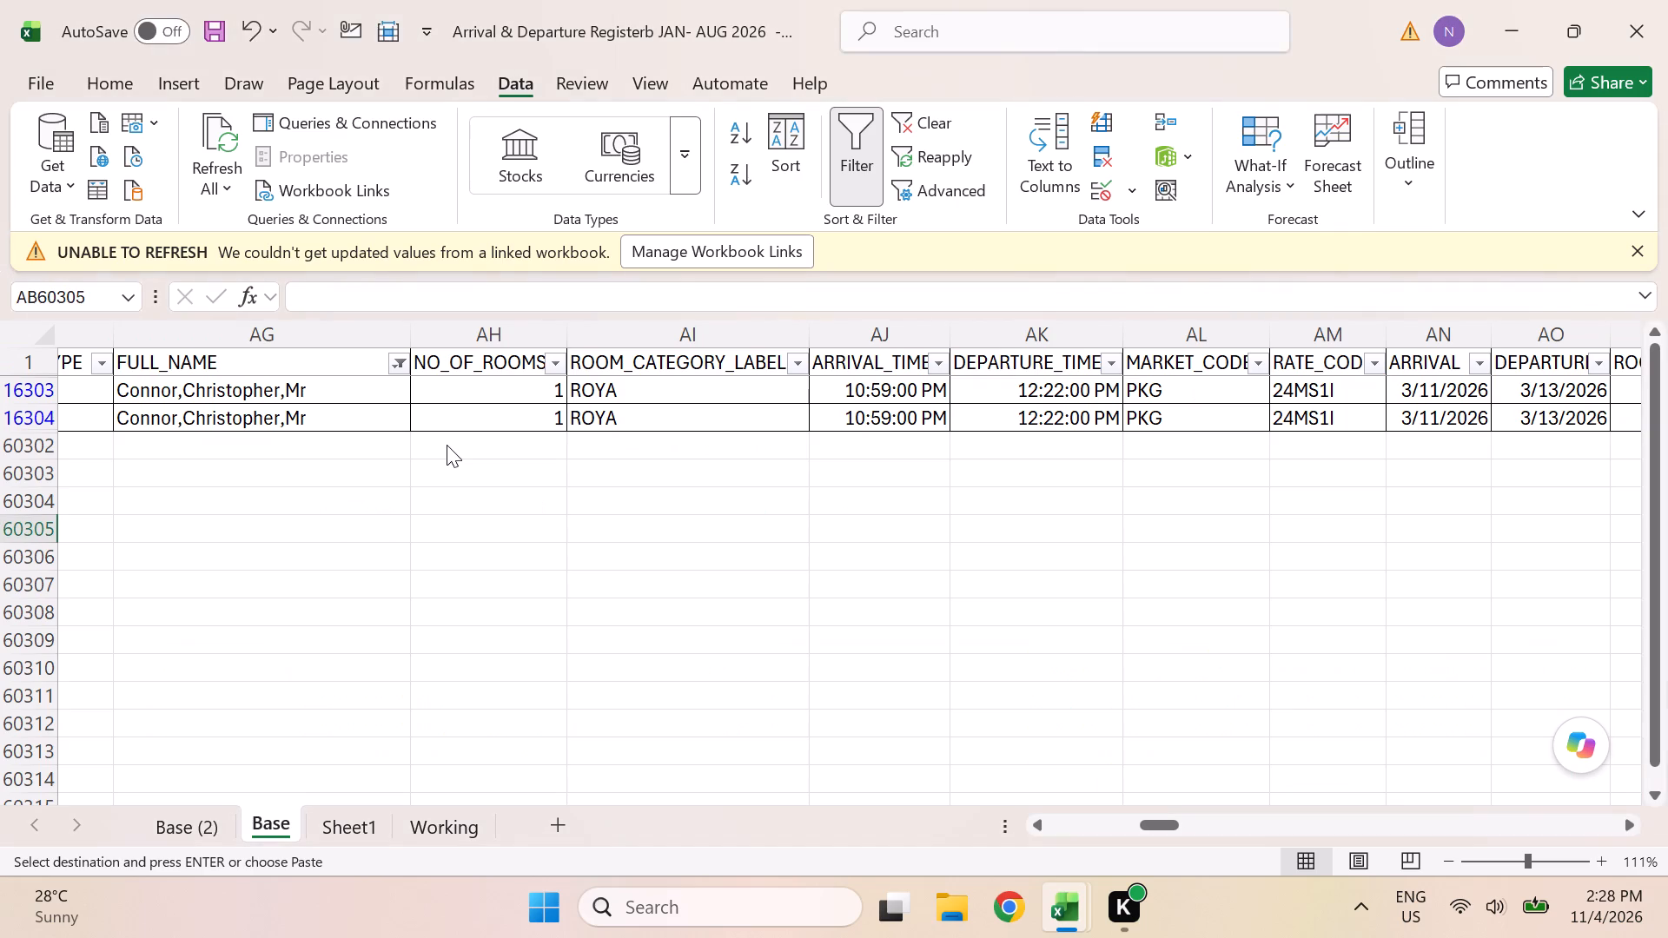
{"action": "scroll", "coordinate": [447, 445], "scroll_direction": "left", "scroll_amount": 1}
{"action": "scroll", "coordinate": [447, 445], "scroll_direction": "up", "scroll_amount": 1}
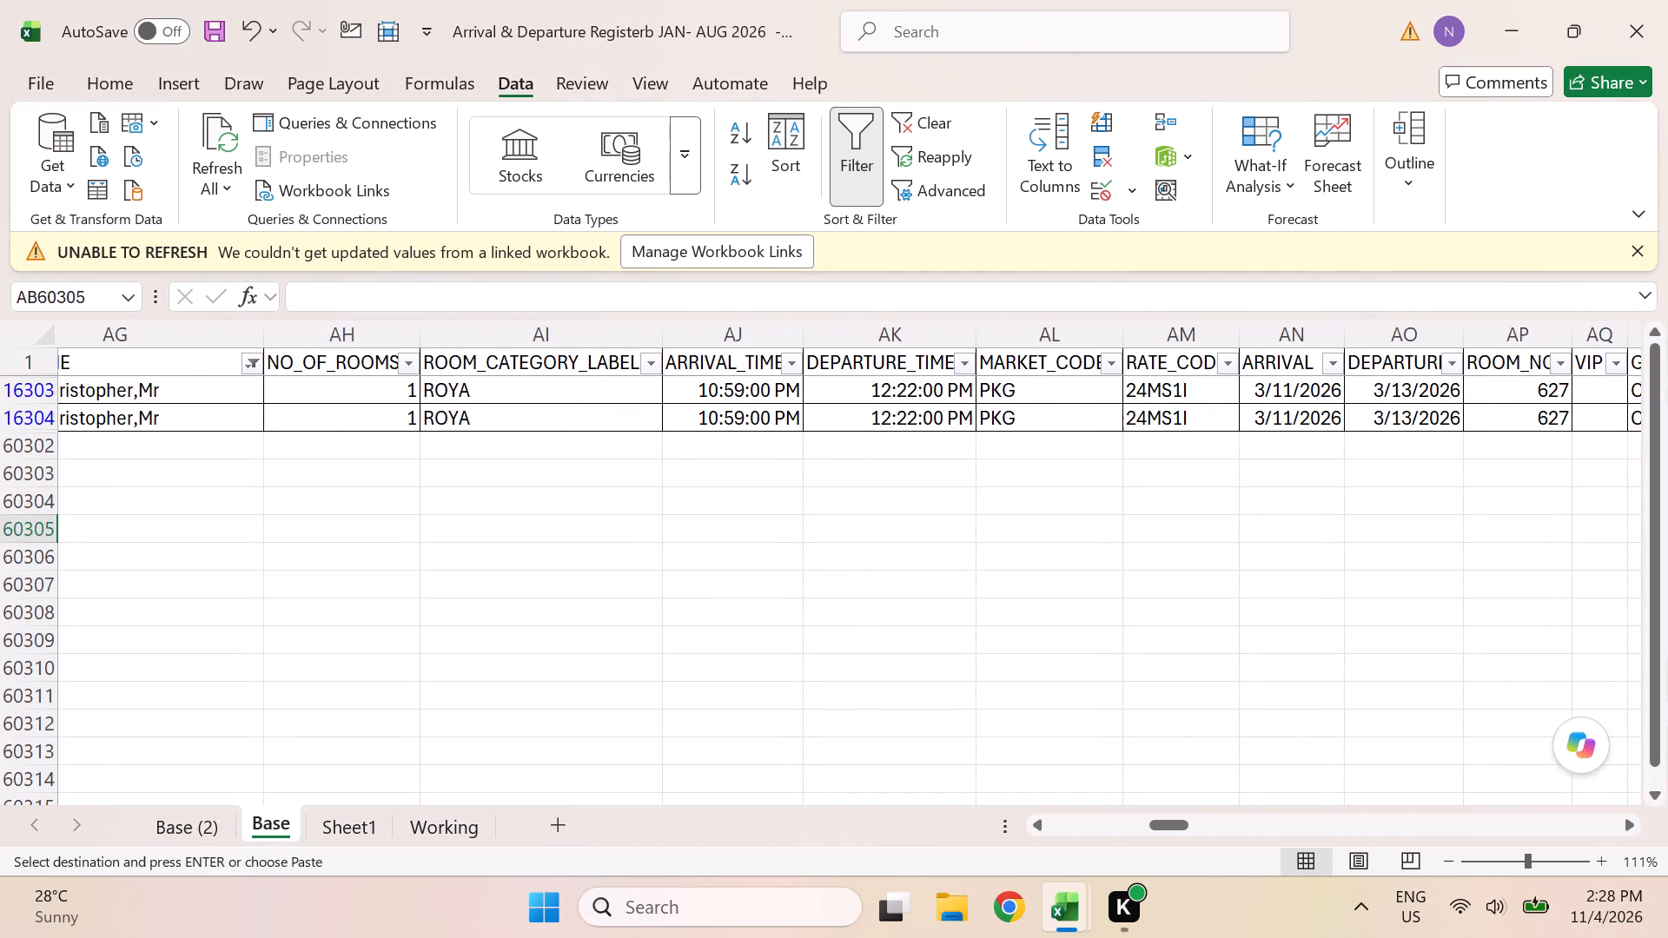
{"action": "scroll", "coordinate": [424, 571], "scroll_direction": "right", "scroll_amount": 1}
{"action": "scroll", "coordinate": [424, 571], "scroll_direction": "left", "scroll_amount": 1}
{"action": "key", "text": "alt+Tab"}
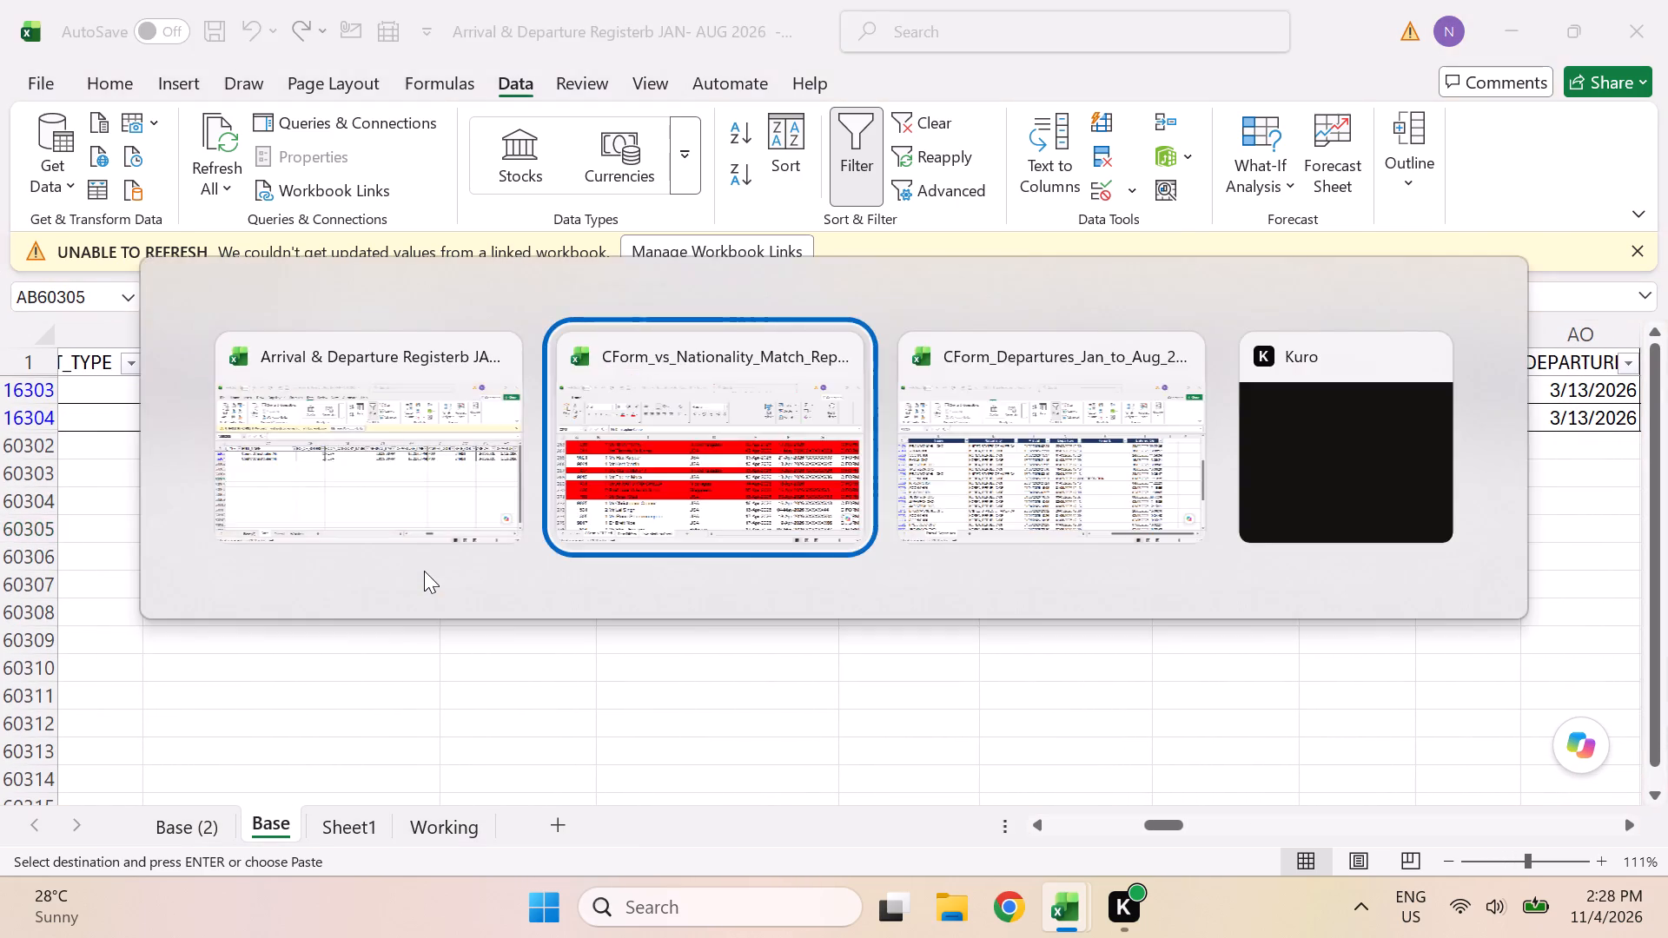
{"action": "key", "text": "alt+Tab"}
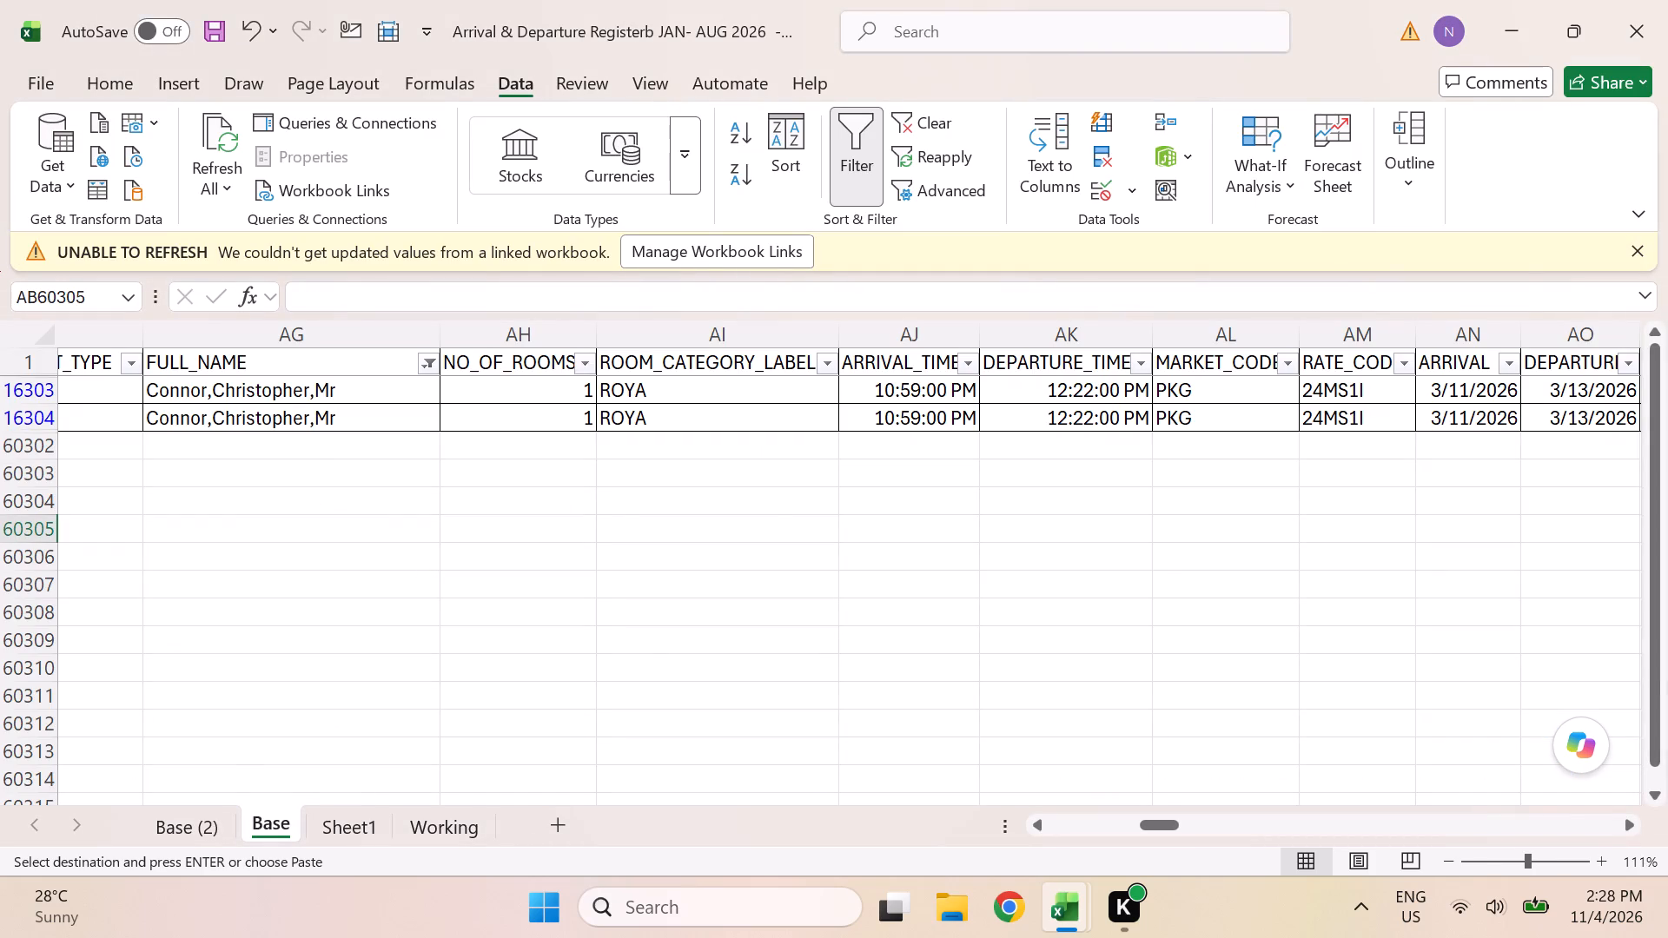
{"action": "key", "text": "alt+Tab"}
{"action": "key", "text": "alt+Tab"}
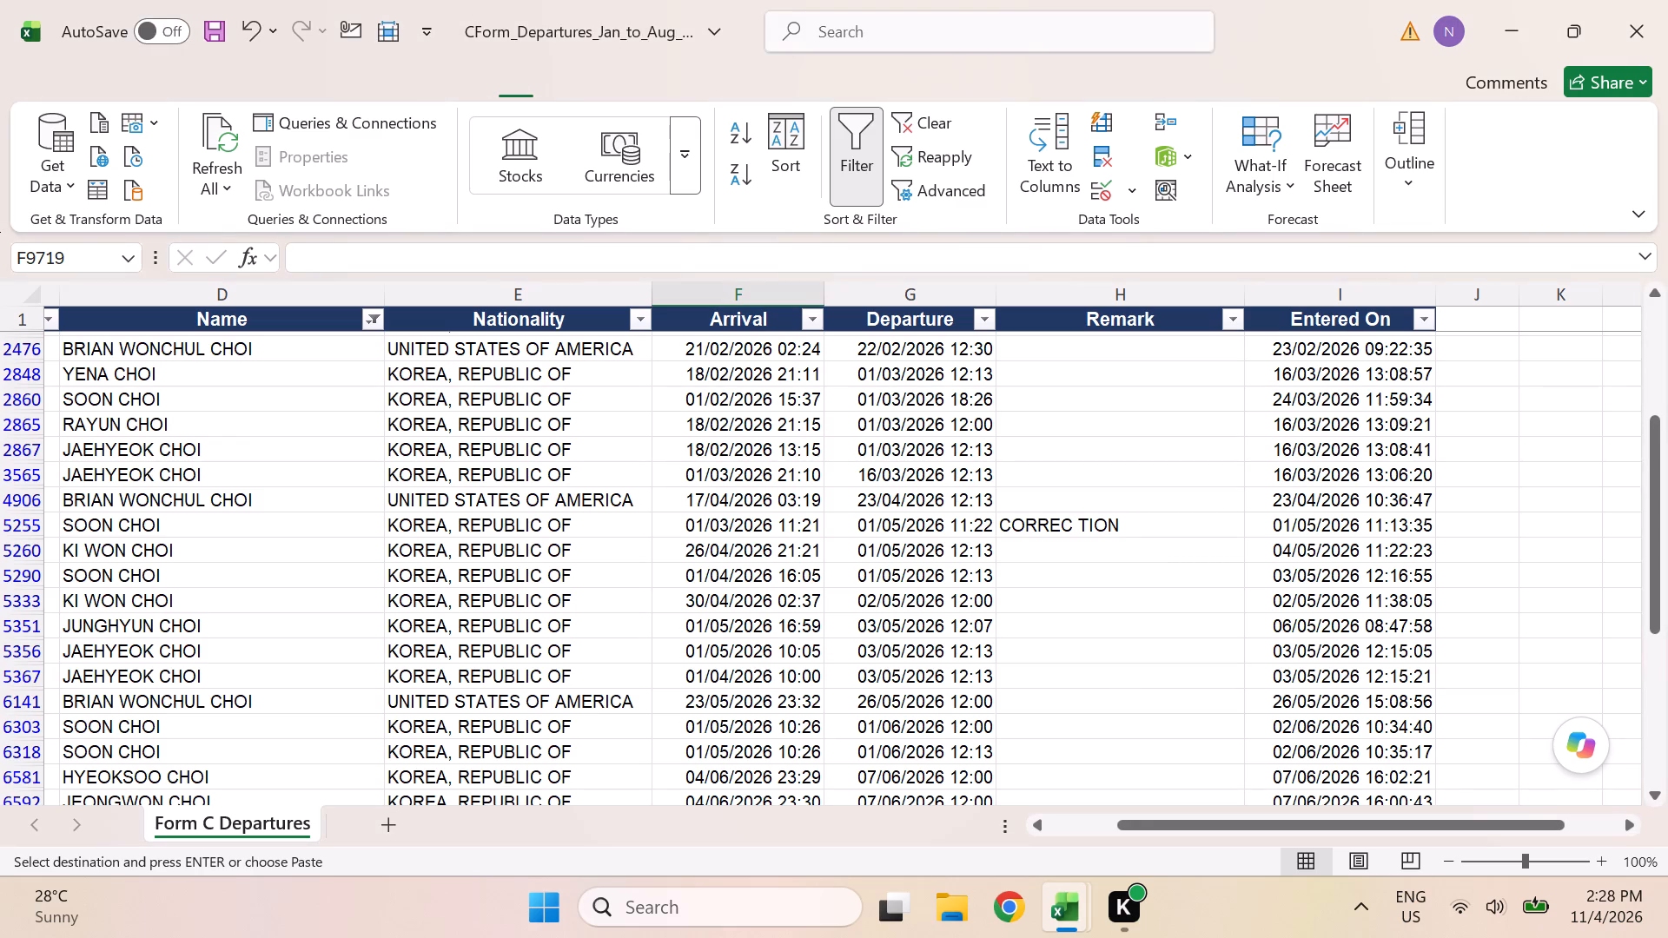
{"action": "scroll", "coordinate": [315, 558], "scroll_direction": "up", "scroll_amount": 3}
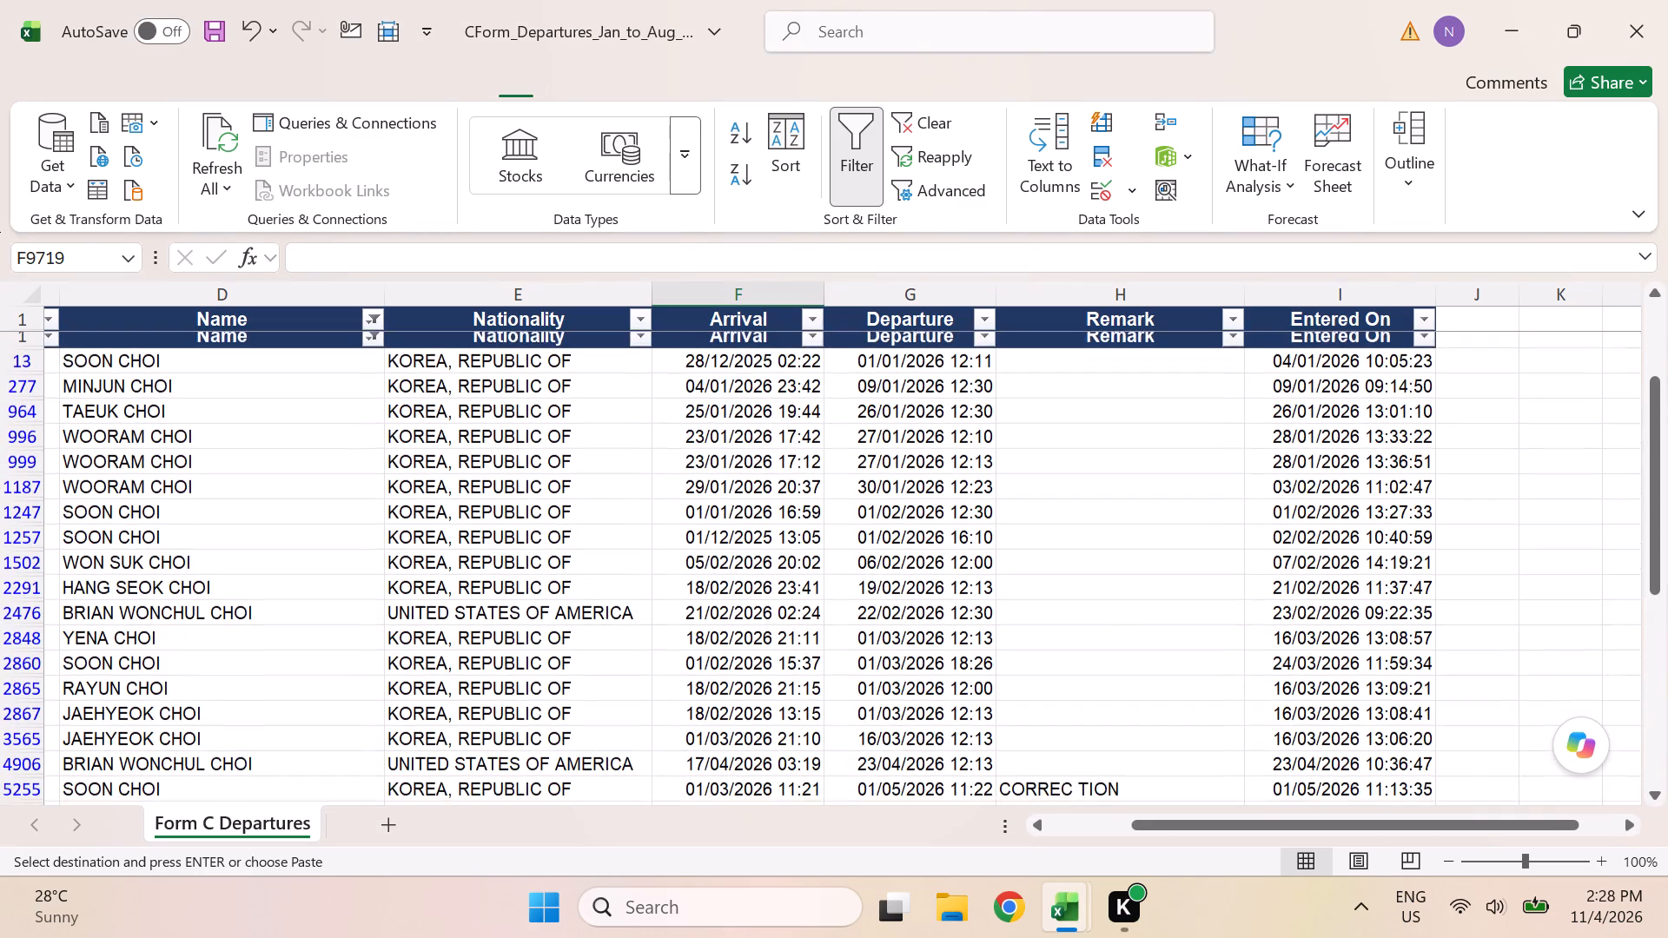
{"action": "key", "text": "alt+Tab"}
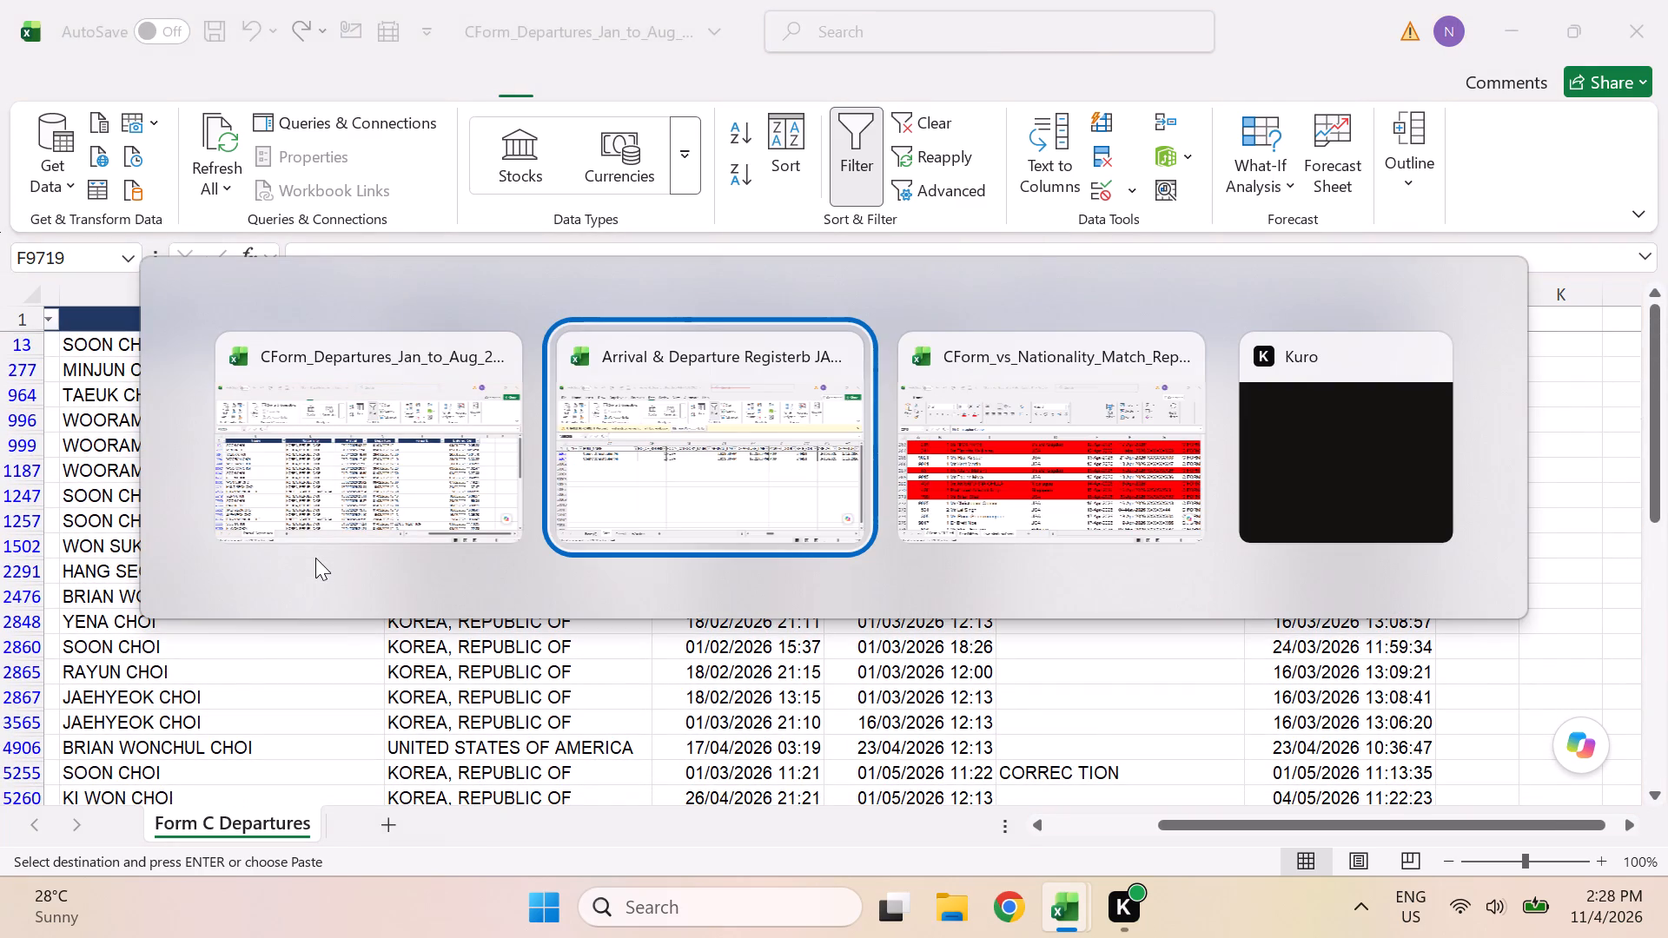
{"action": "key", "text": "alt+Tab"}
{"action": "key", "text": "alt+Tab"}
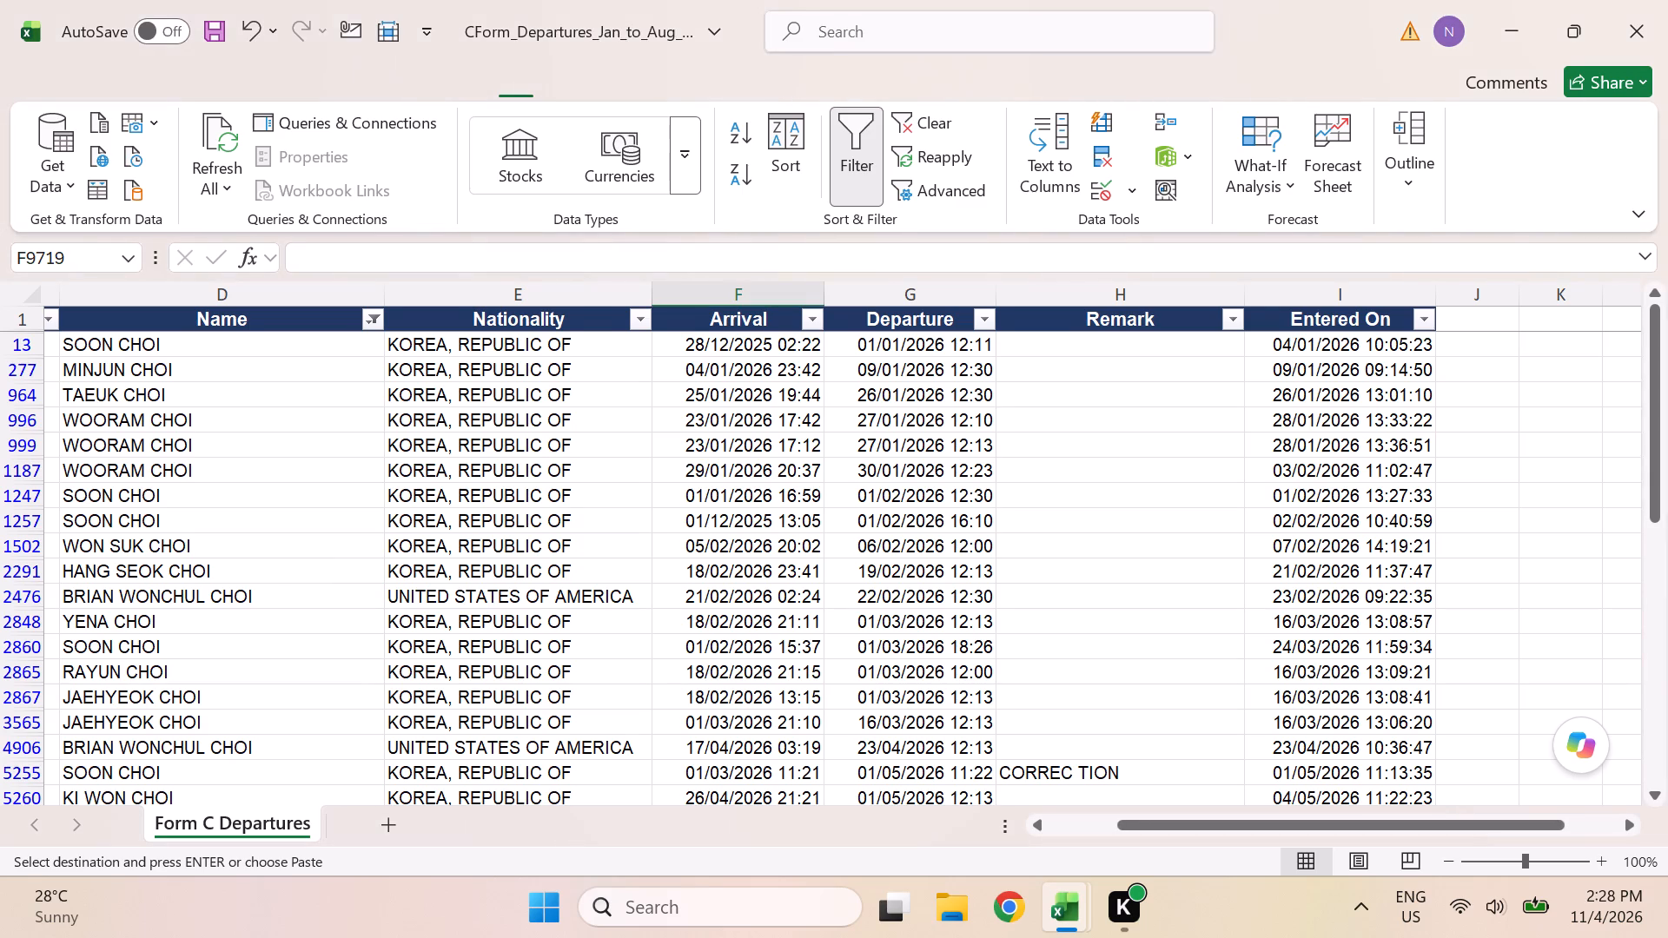
{"action": "scroll", "coordinate": [317, 545], "scroll_direction": "down", "scroll_amount": 1}
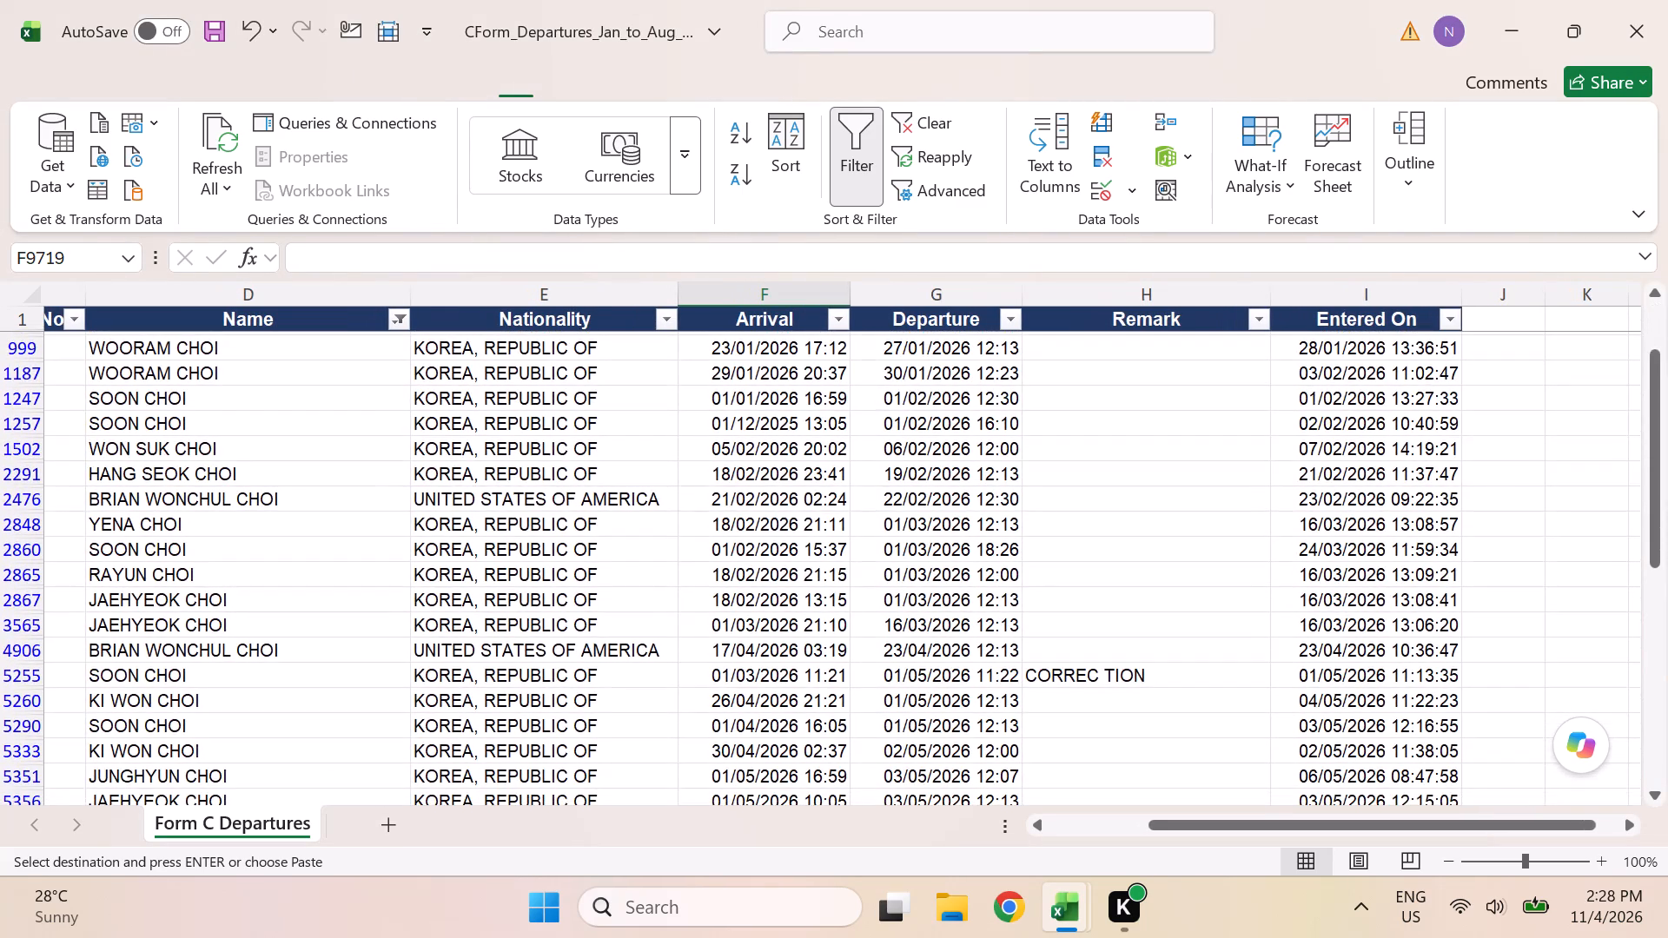
{"action": "key", "text": "alt+Tab"}
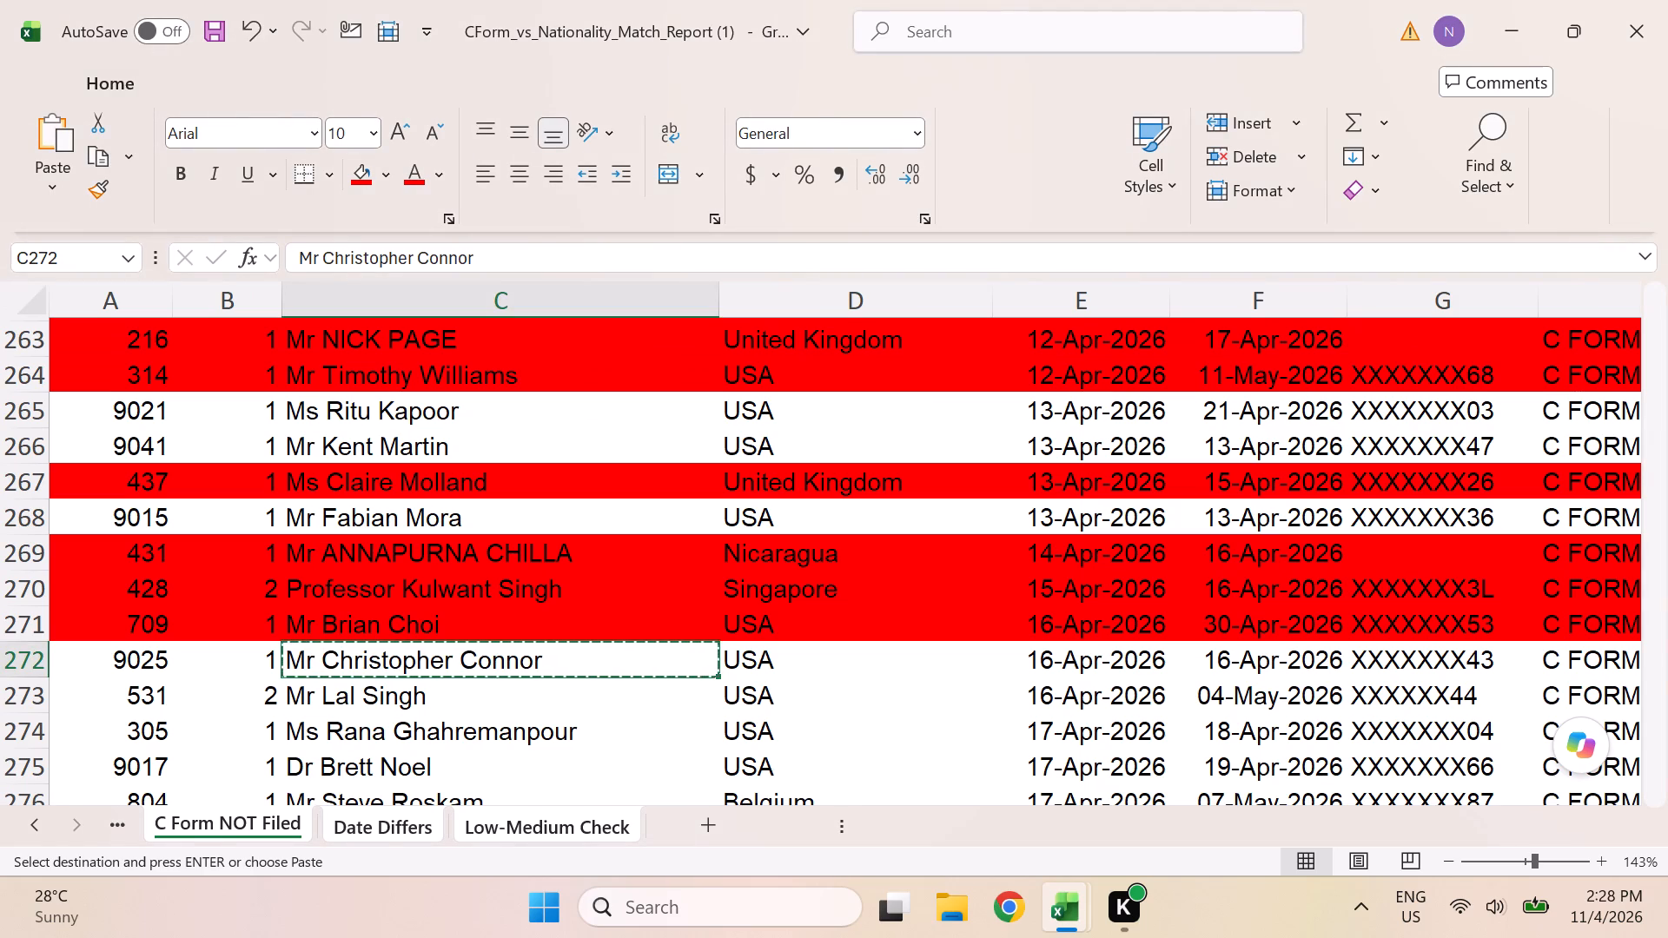
{"action": "key", "text": "Return"}
{"action": "key", "text": "alt+Tab"}
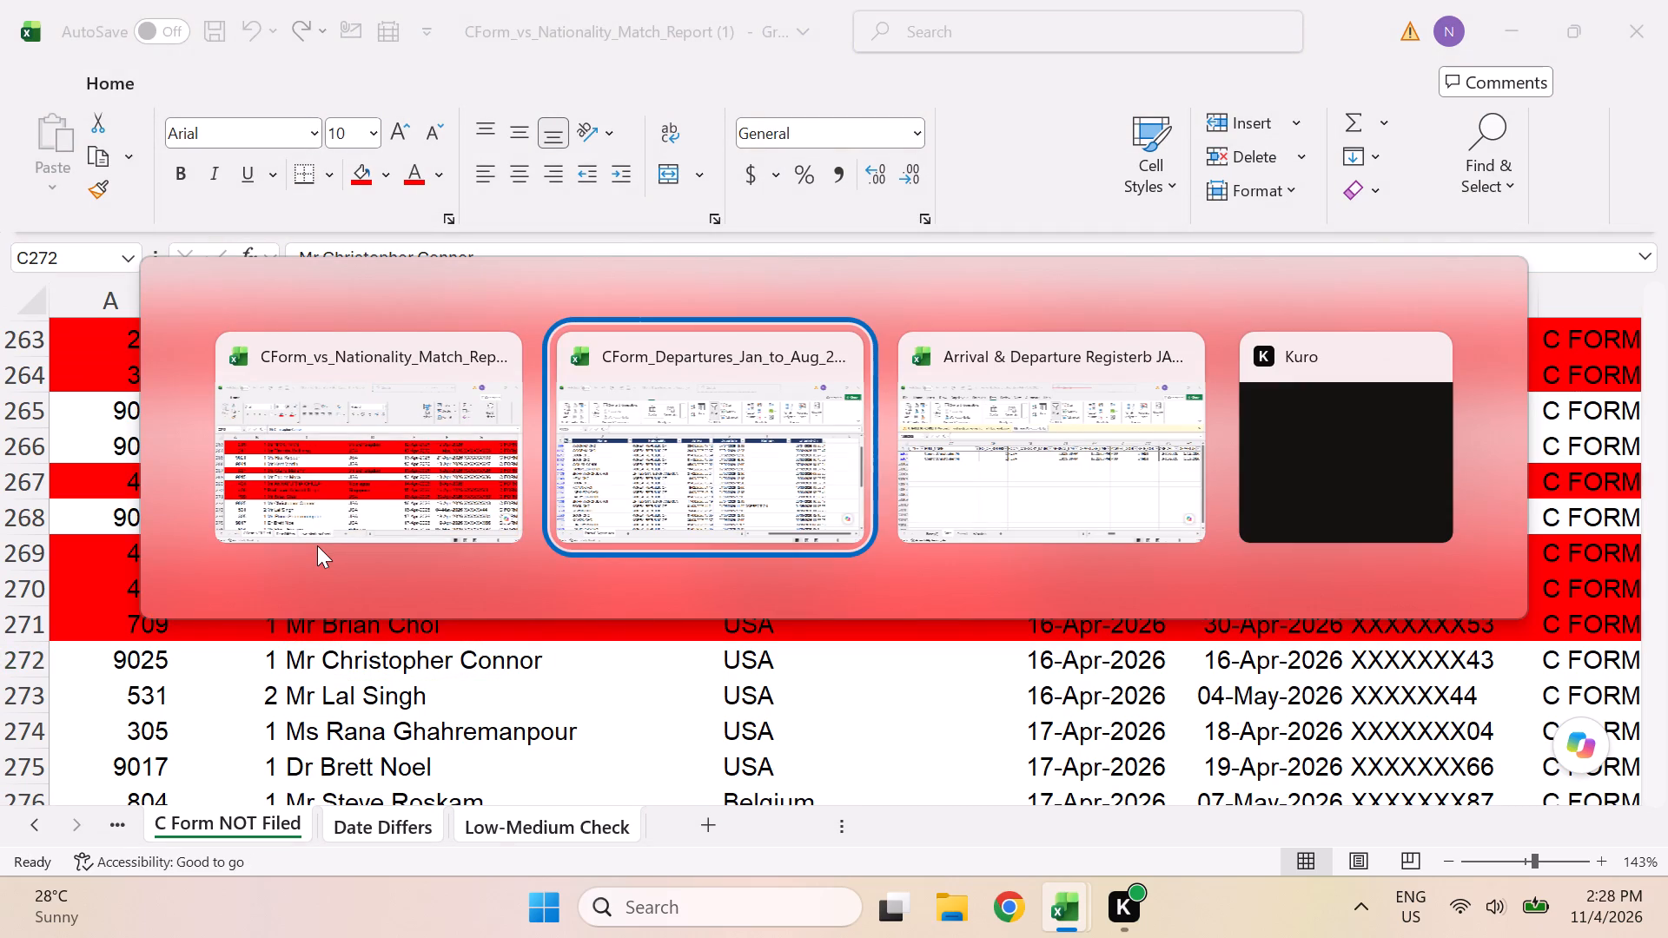
{"action": "key", "text": "alt+Tab"}
{"action": "key", "text": "alt+Tab"}
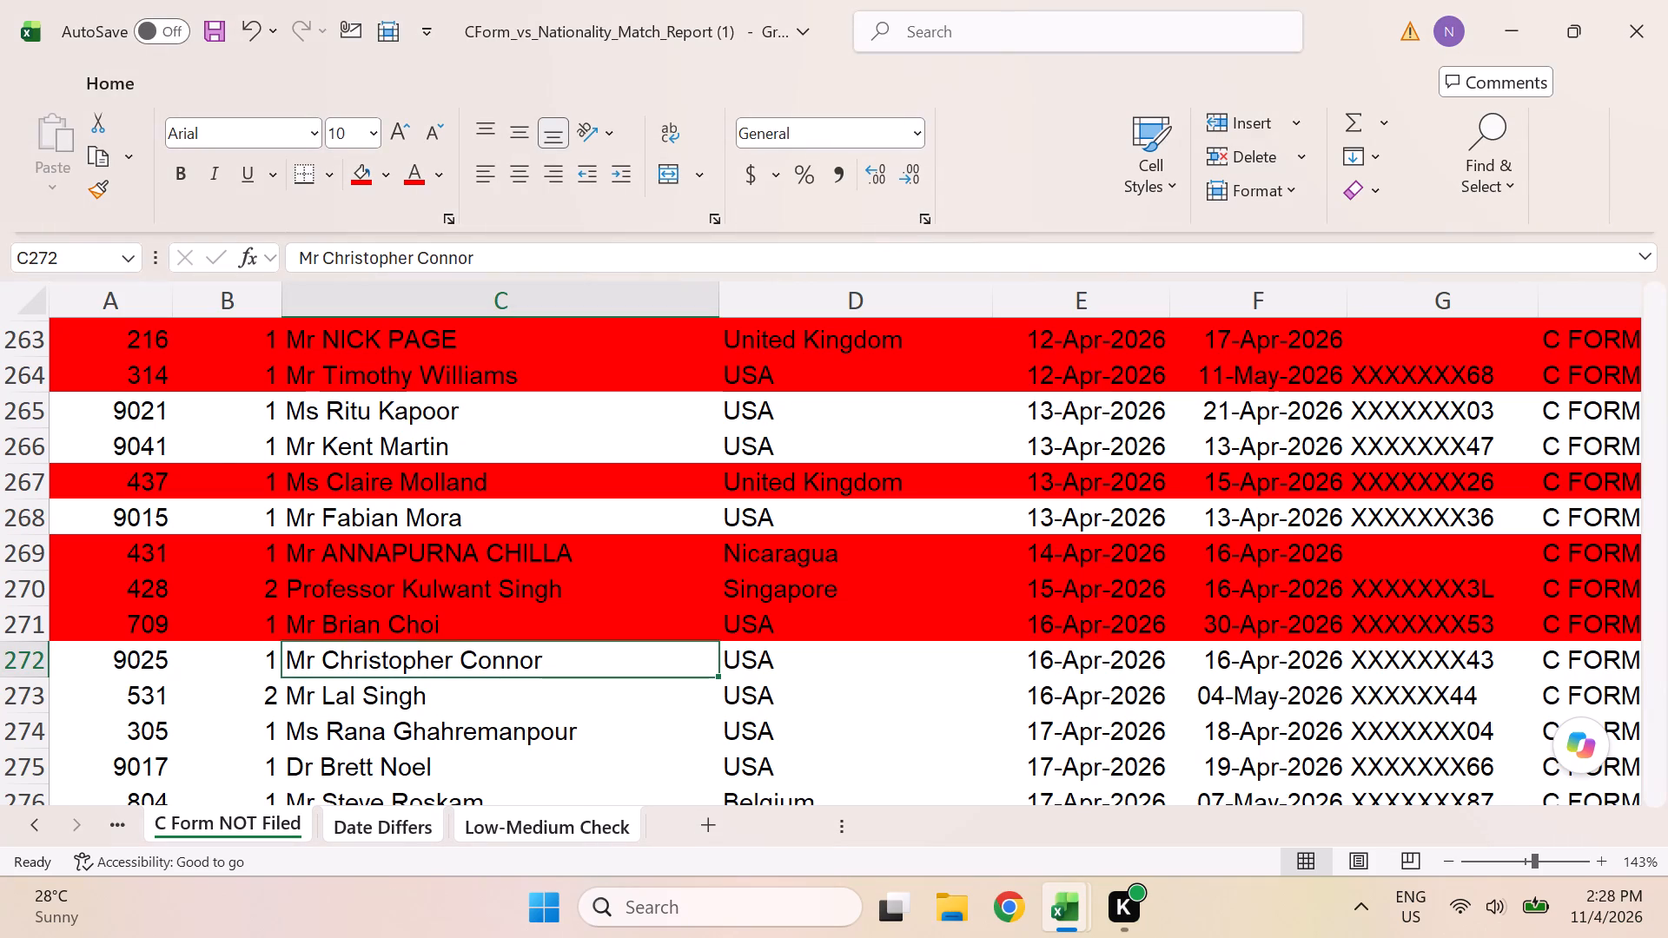
{"action": "key", "text": "alt+Tab"}
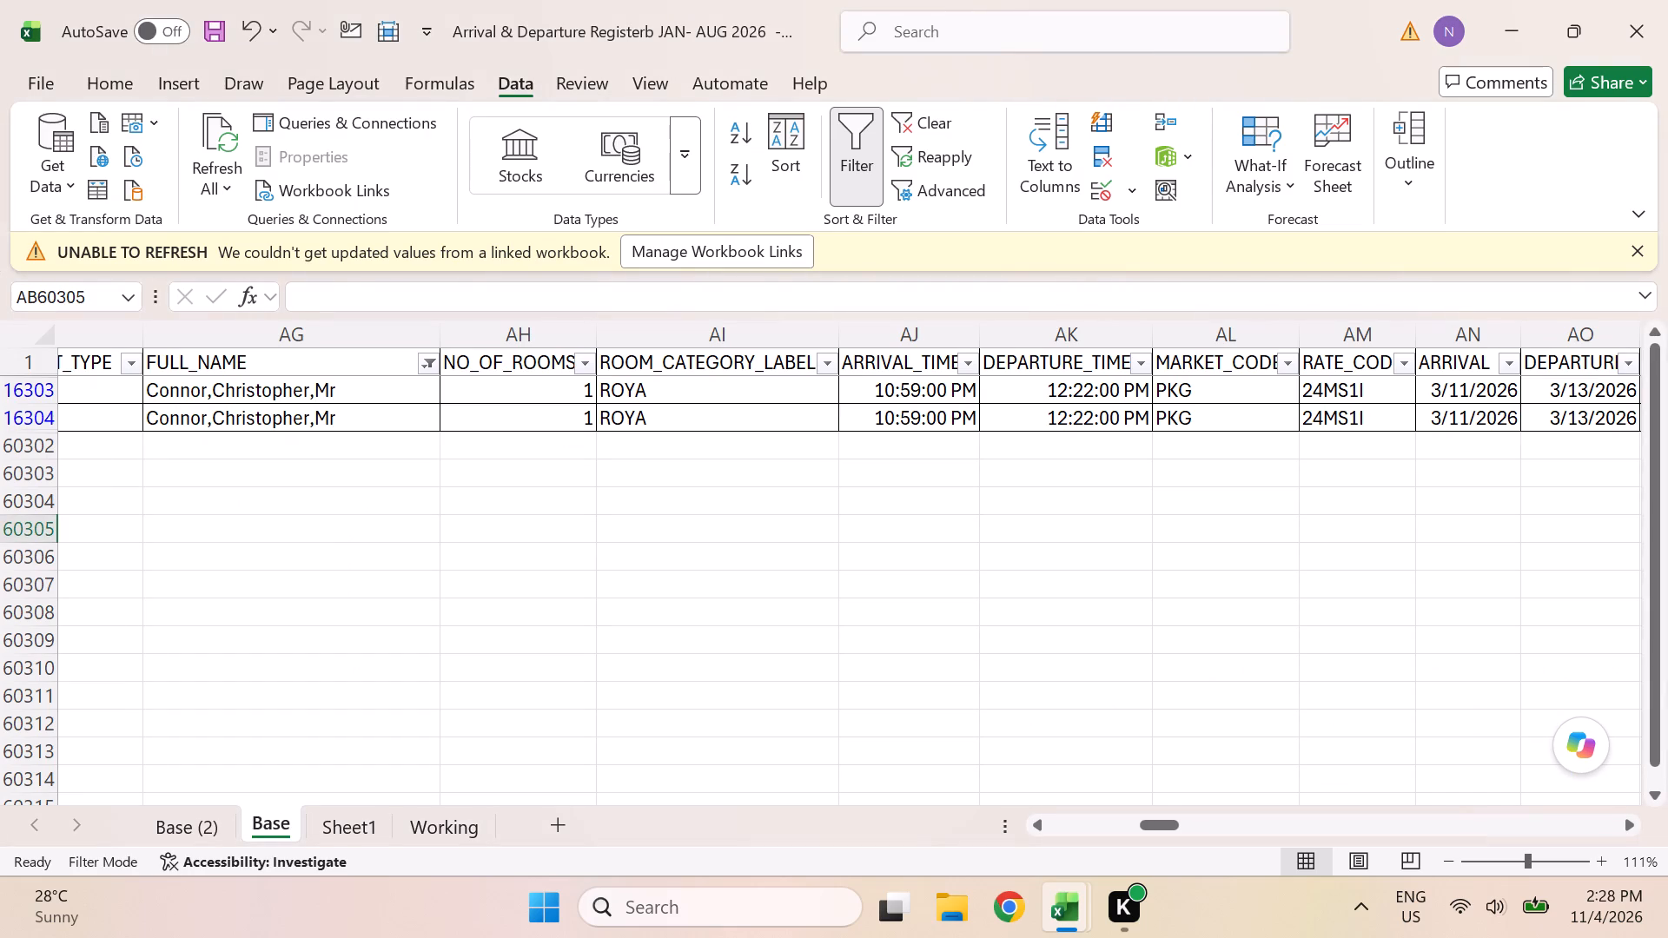
{"action": "scroll", "coordinate": [317, 545], "scroll_direction": "left", "scroll_amount": 1}
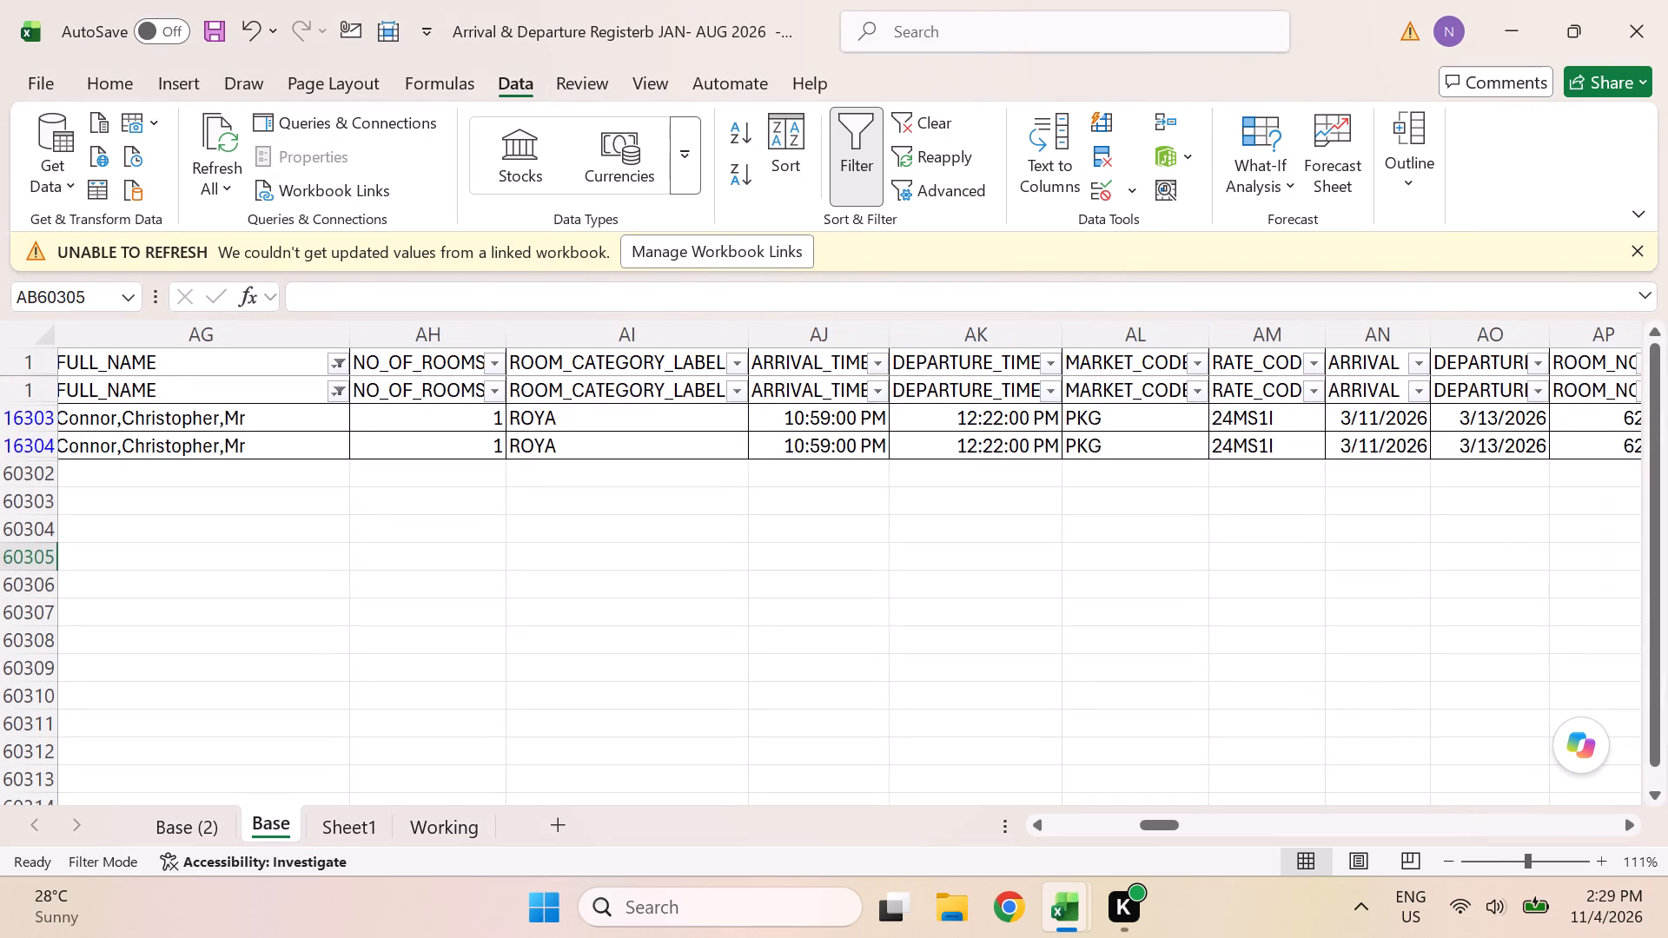
{"action": "key", "text": "alt+Tab"}
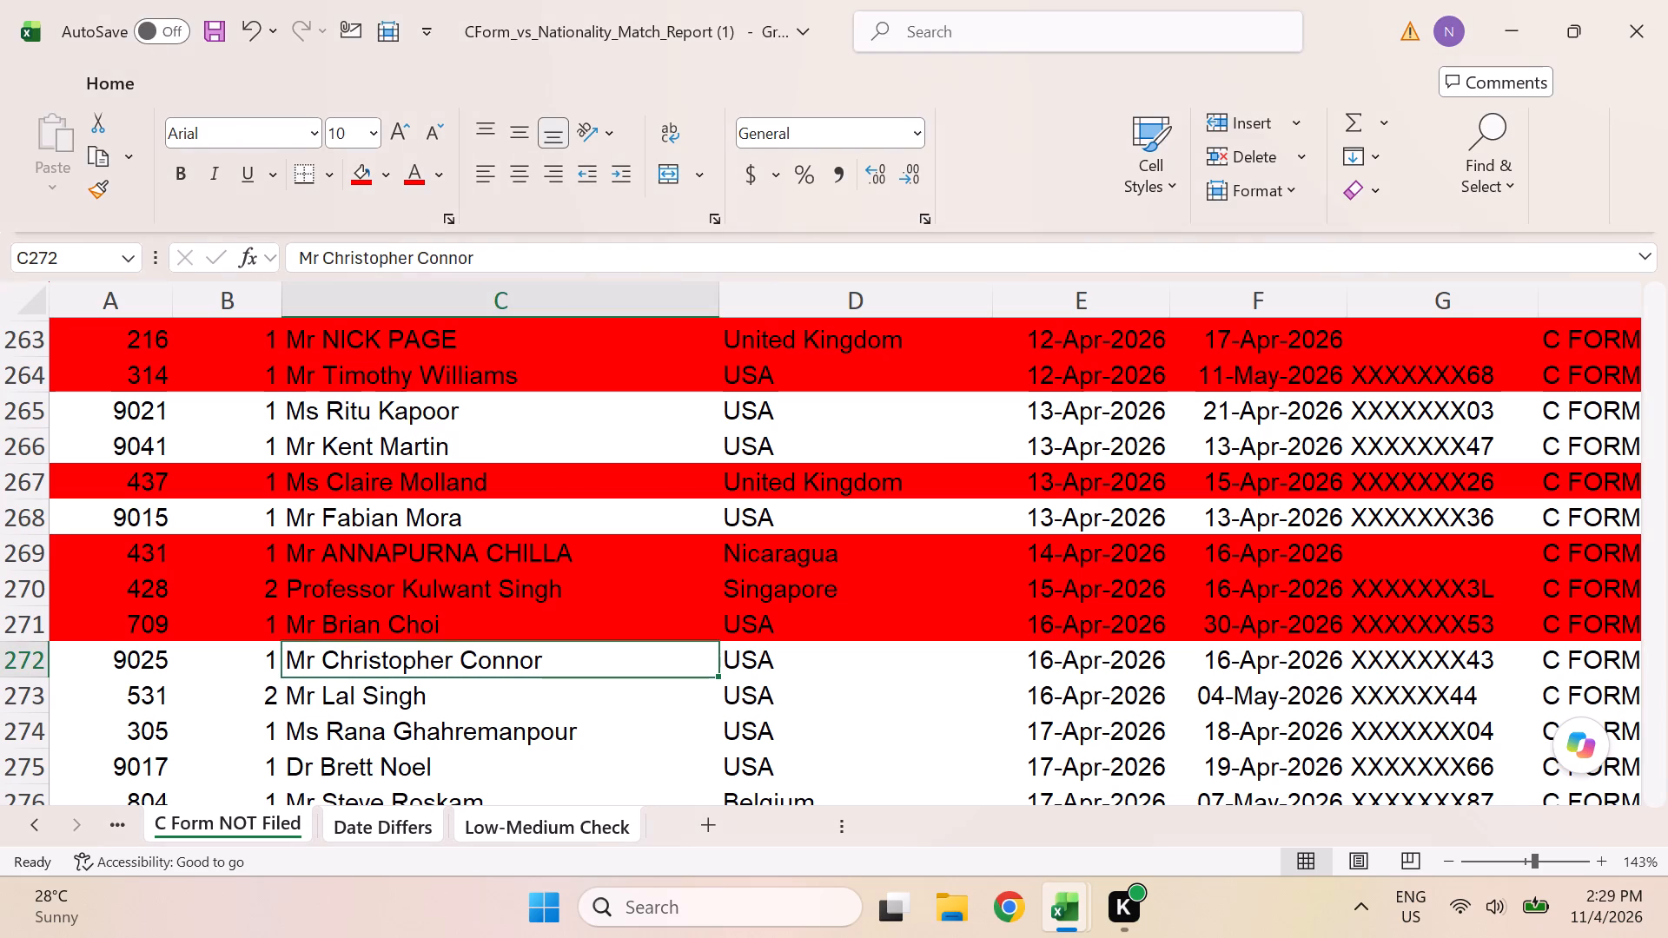
Enter the remark 'Not Found in " Arrival and Departure" report' in column Q for the row 272 guest.
{"action": "key", "text": "Right"}
{"action": "key", "text": "Right"}
{"action": "key", "text": "Right"}
{"action": "key", "text": "Right"}
{"action": "key", "text": "Right"}
{"action": "key", "text": "Right"}
{"action": "key", "text": "Right"}
{"action": "key", "text": "Right"}
{"action": "key", "text": "Right"}
{"action": "key", "text": "Right"}
{"action": "key", "text": "Right"}
{"action": "key", "text": "Right"}
{"action": "key", "text": "Right"}
{"action": "key", "text": "Right"}
{"action": "key", "text": "Right"}
{"action": "key", "text": "Right"}
{"action": "key", "text": "Right"}
{"action": "key", "text": "Right"}
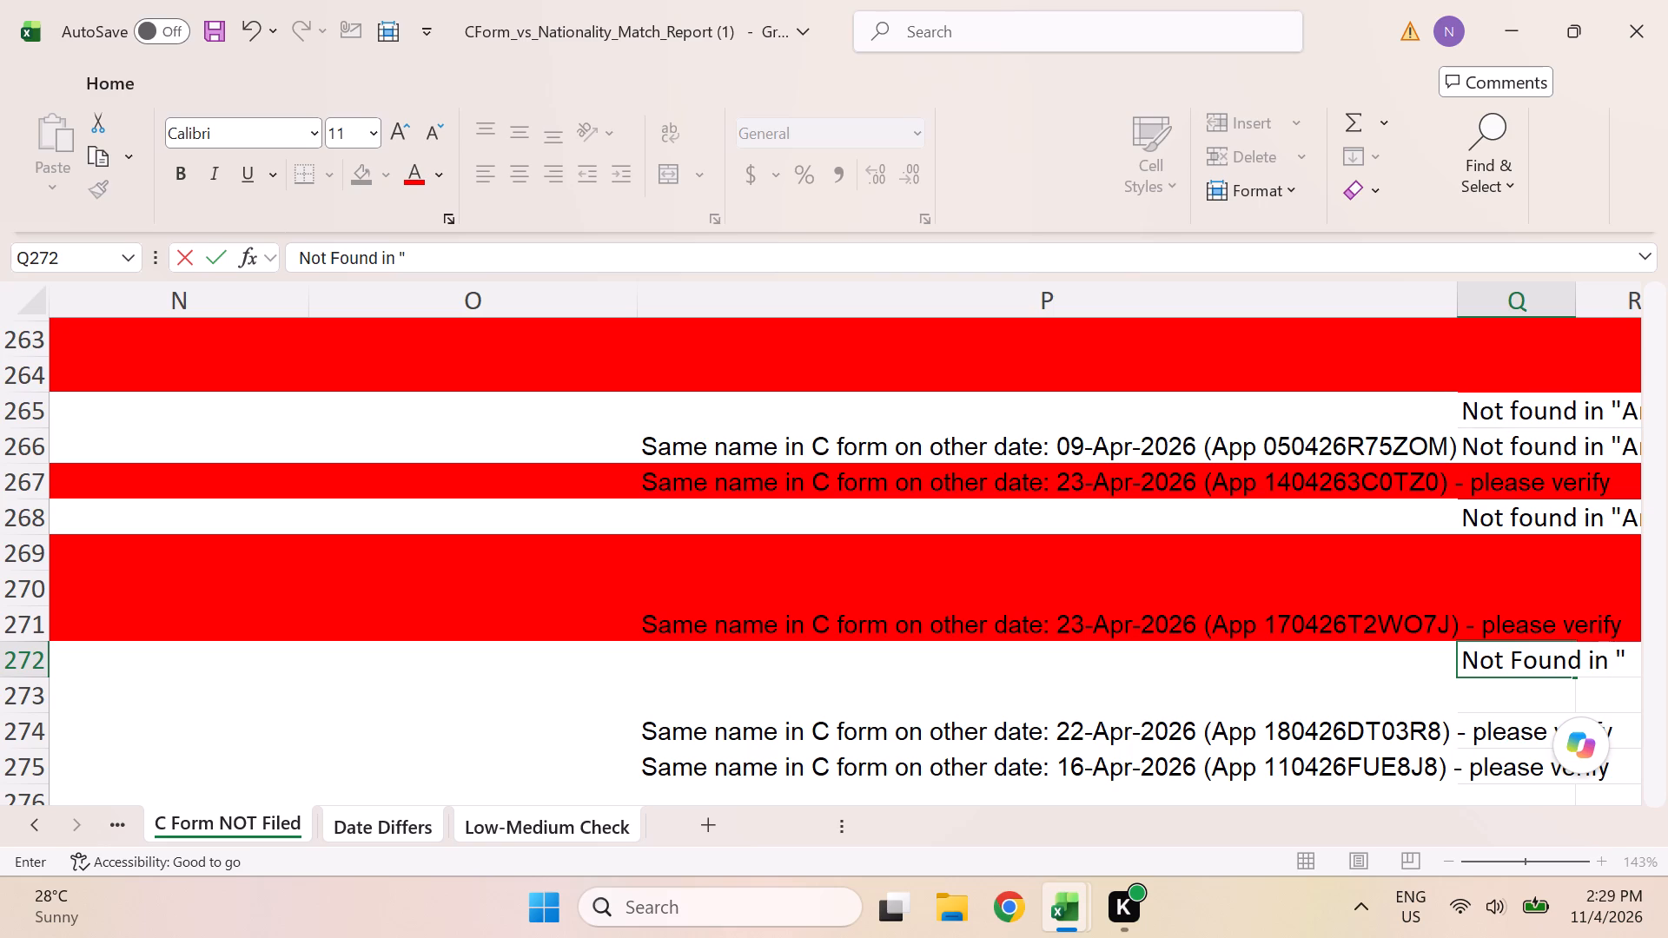
{"action": "key", "text": "a"}
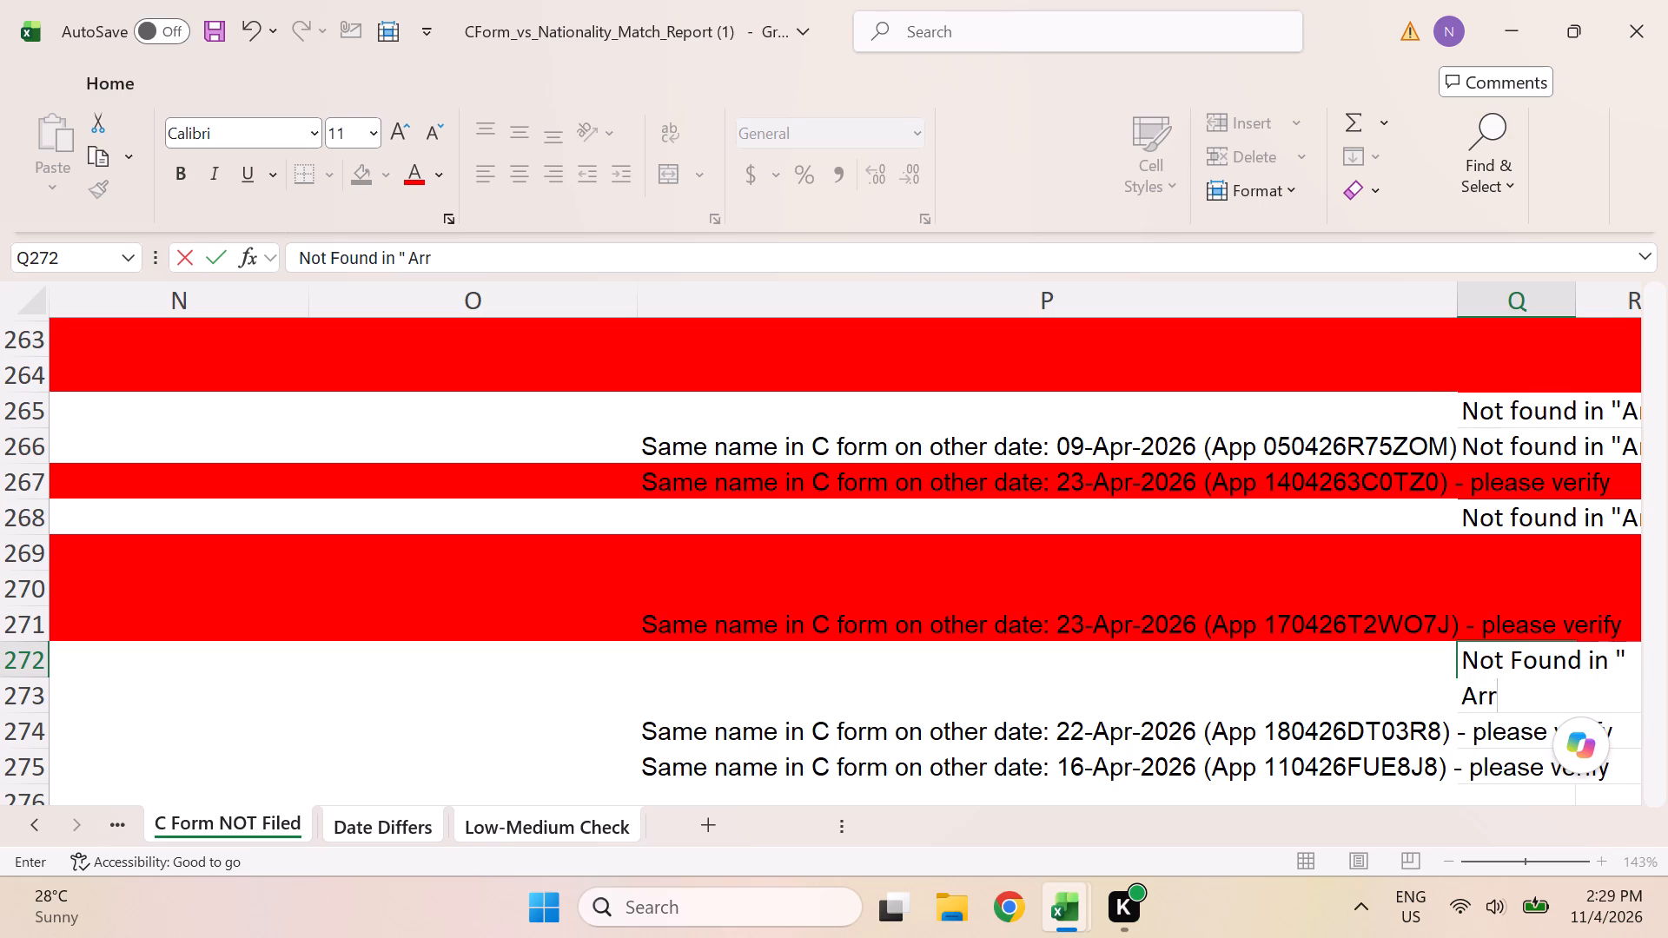
{"action": "type", "text": "ival s"}
{"action": "key", "text": "BackSpace"}
{"action": "type", "text": "and"}
{"action": "key", "text": "space"}
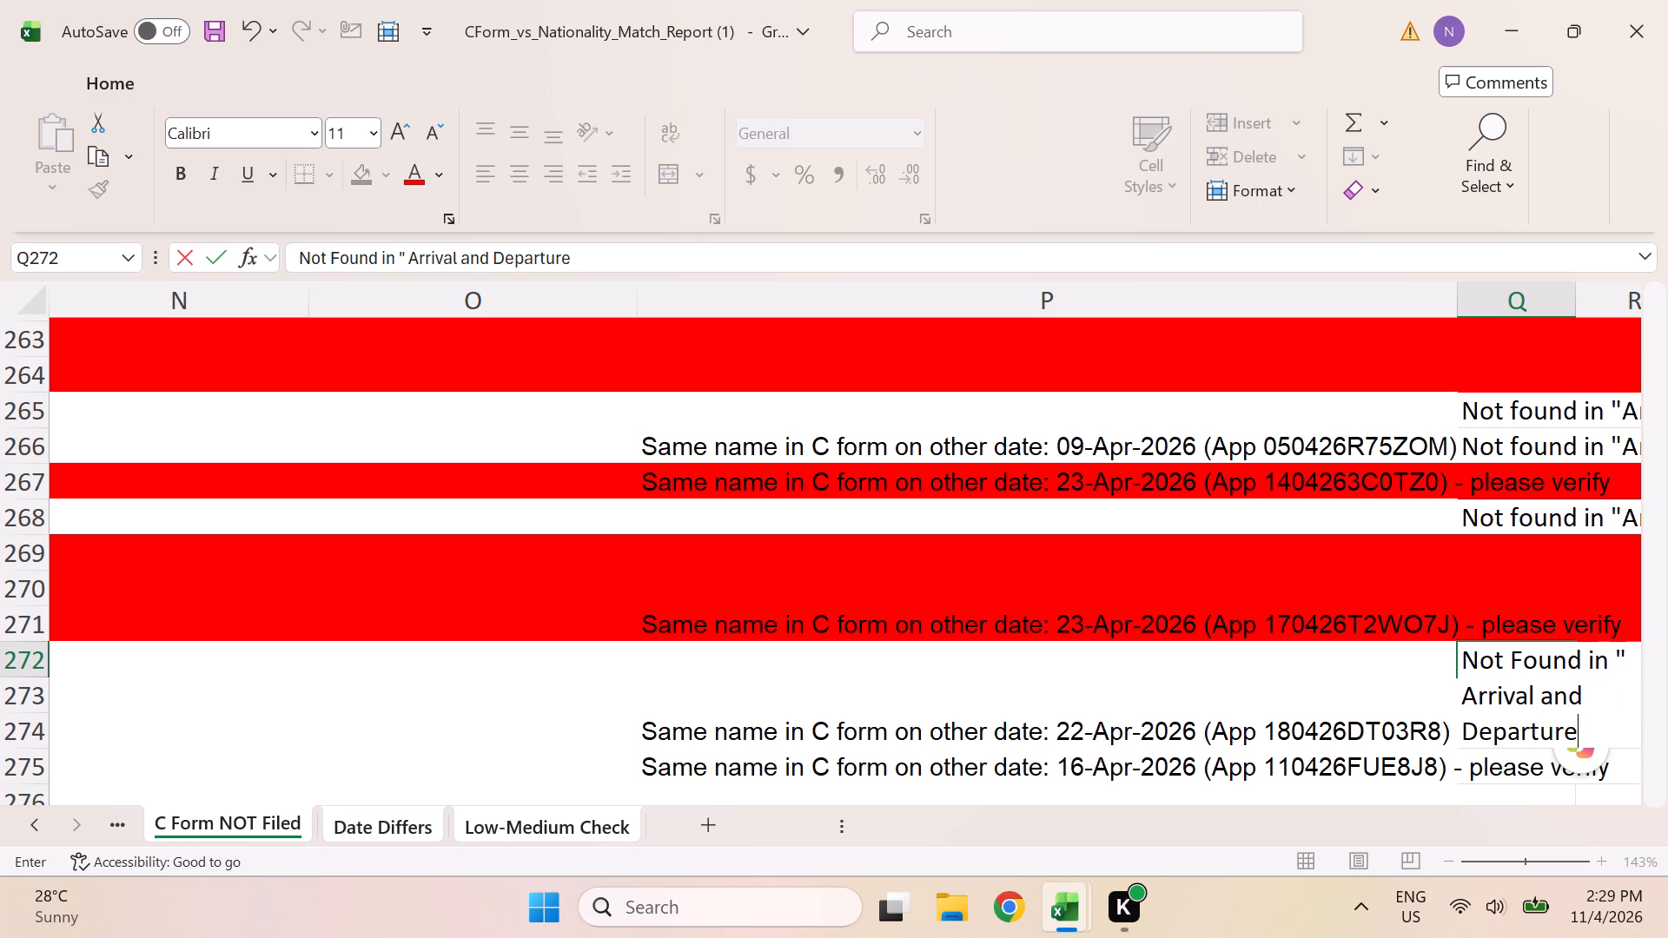
{"action": "type", "text": "\" report"}
{"action": "key", "text": "Return"}
Copy the guest name in row 273 of the C Form NOT Filed sheet.
{"action": "key", "text": "Left"}
{"action": "key", "text": "Left"}
{"action": "key", "text": "Left"}
{"action": "key", "text": "Left"}
{"action": "key", "text": "Left"}
{"action": "key", "text": "Left"}
{"action": "key", "text": "Left"}
{"action": "key", "text": "Left"}
{"action": "key", "text": "Left"}
{"action": "key", "text": "Left"}
{"action": "key", "text": "Left"}
{"action": "key", "text": "Left"}
{"action": "key", "text": "Left"}
{"action": "key", "text": "Left"}
{"action": "key", "text": "Left"}
{"action": "key", "text": "Left"}
{"action": "key", "text": "Left"}
{"action": "key", "text": "Left"}
{"action": "key", "text": "Left"}
{"action": "key", "text": "Left"}
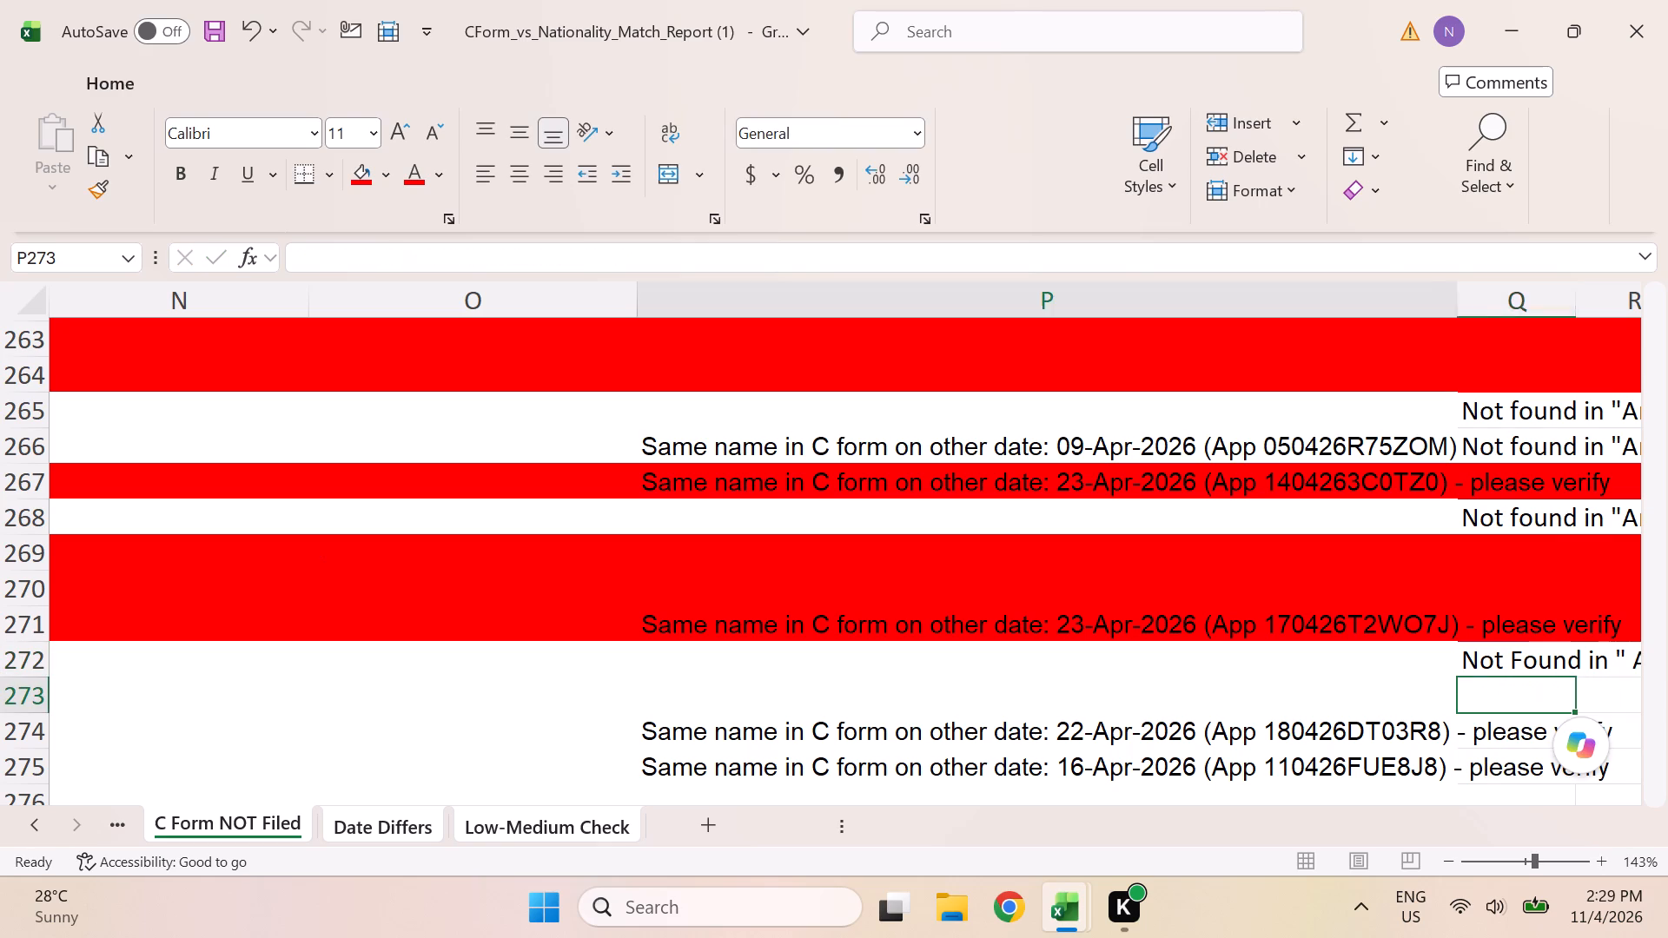
{"action": "key", "text": "Right"}
{"action": "key", "text": "Right"}
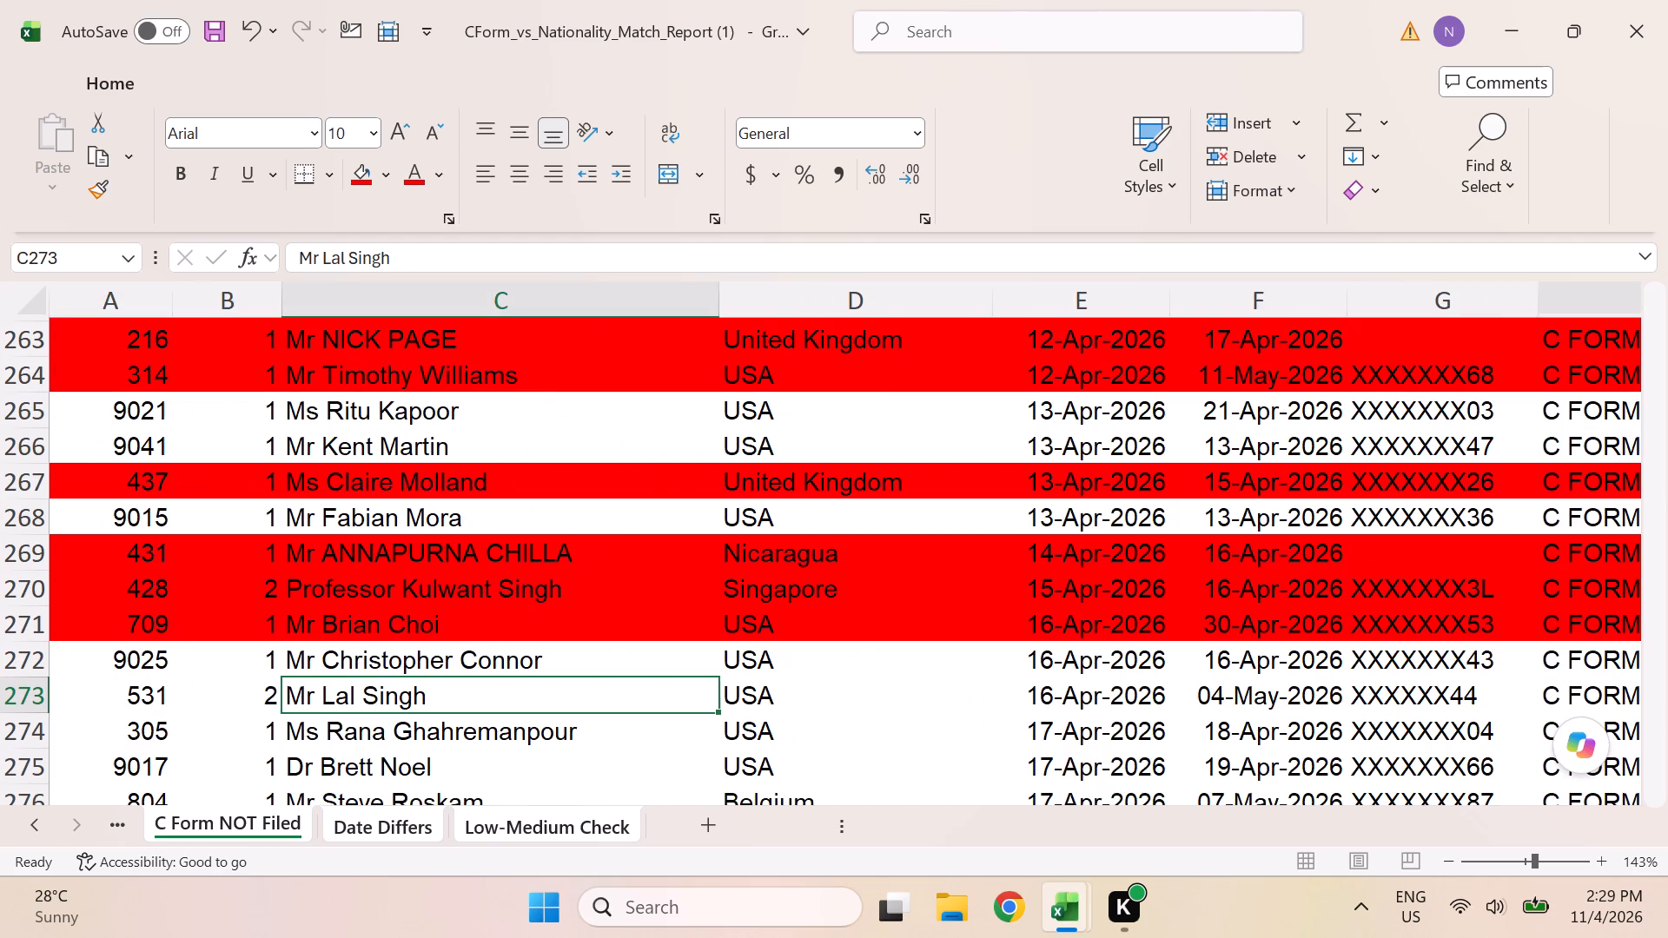
{"action": "key", "text": "ctrl+c"}
Filter FULL_NAME in the Arrival & Departure Register's Base sheet for the row 273 guest, searching in surname,first-name form without the title.
{"action": "key", "text": "alt+Tab"}
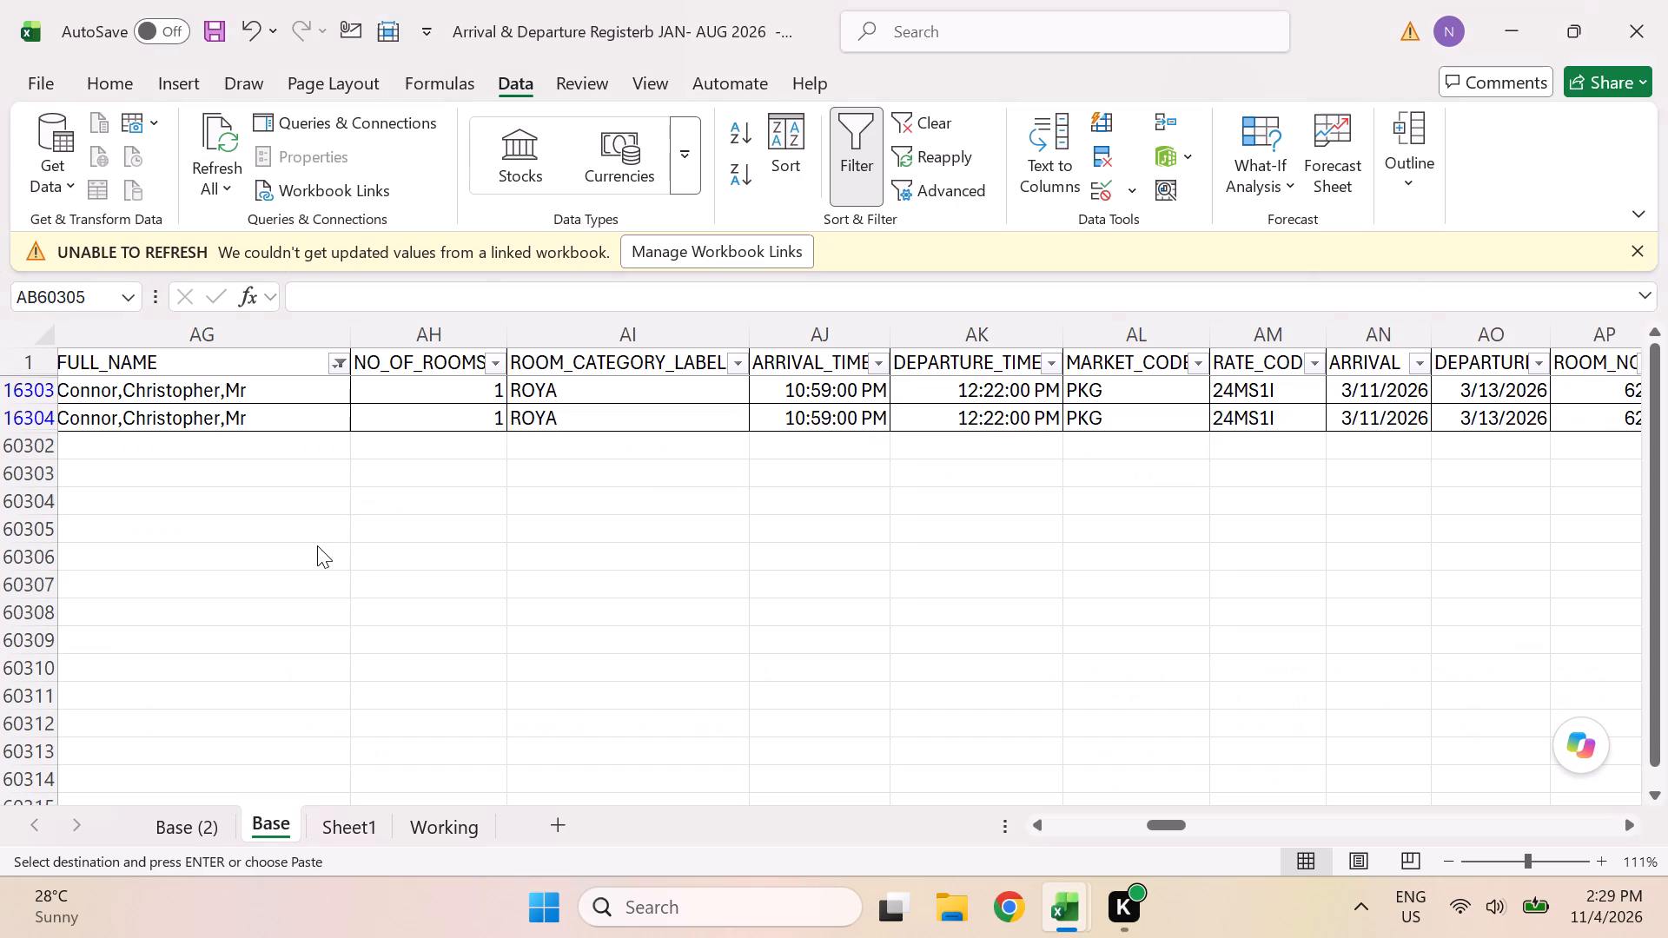
{"action": "left_click", "coordinate": [338, 364]}
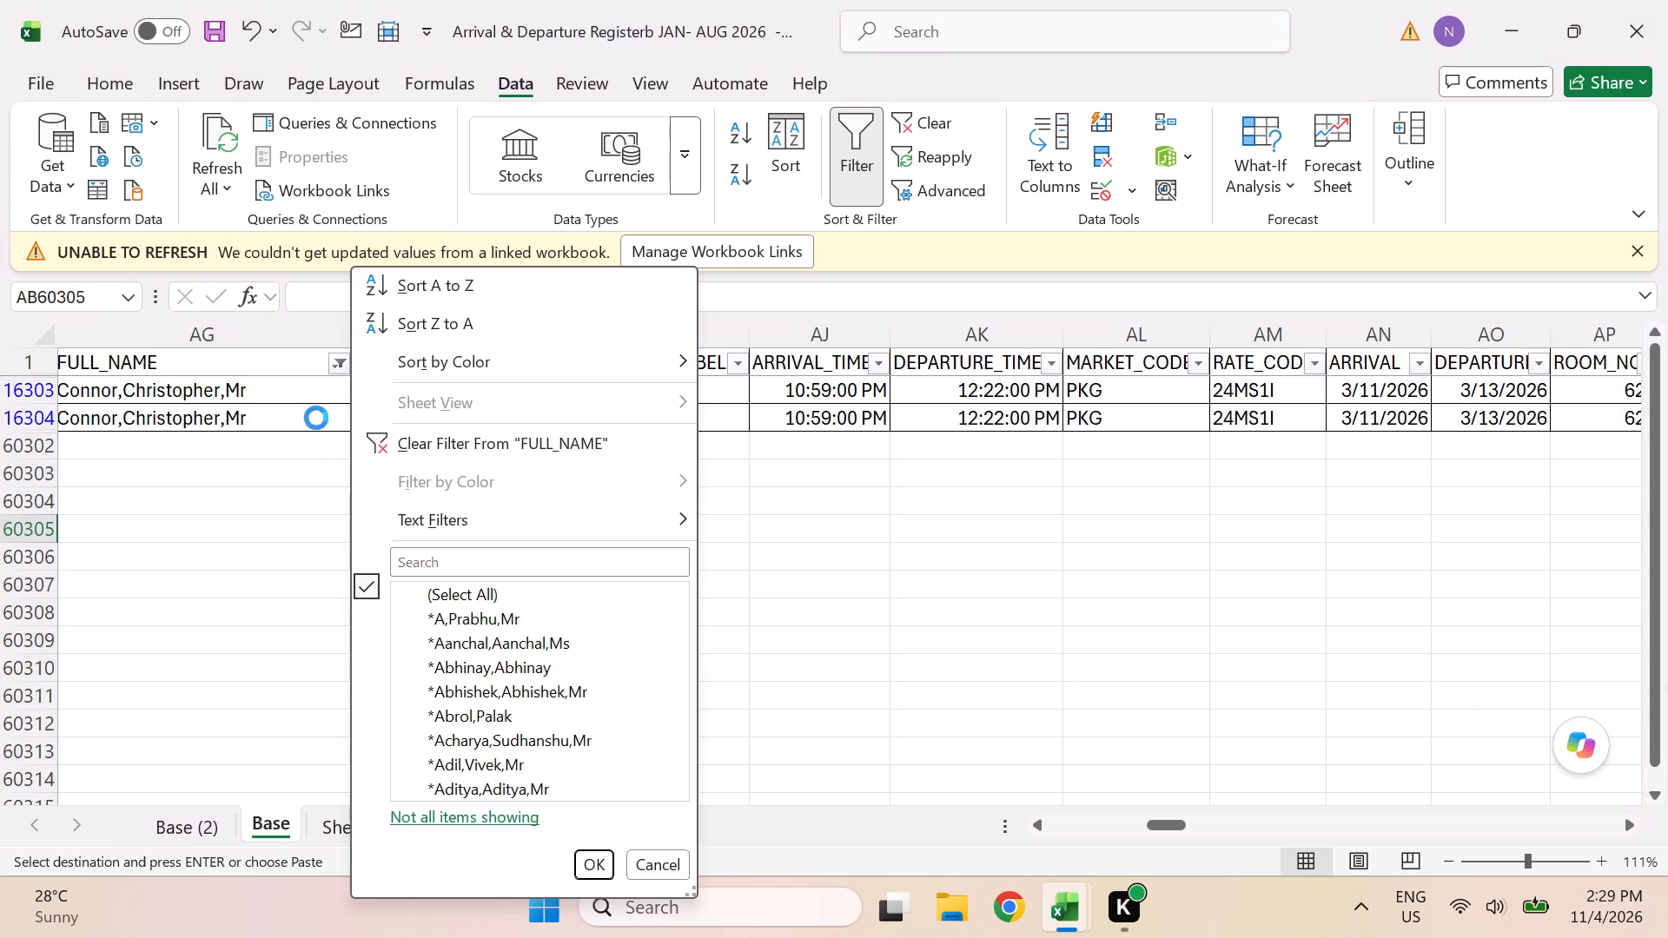
{"action": "left_click", "coordinate": [528, 568]}
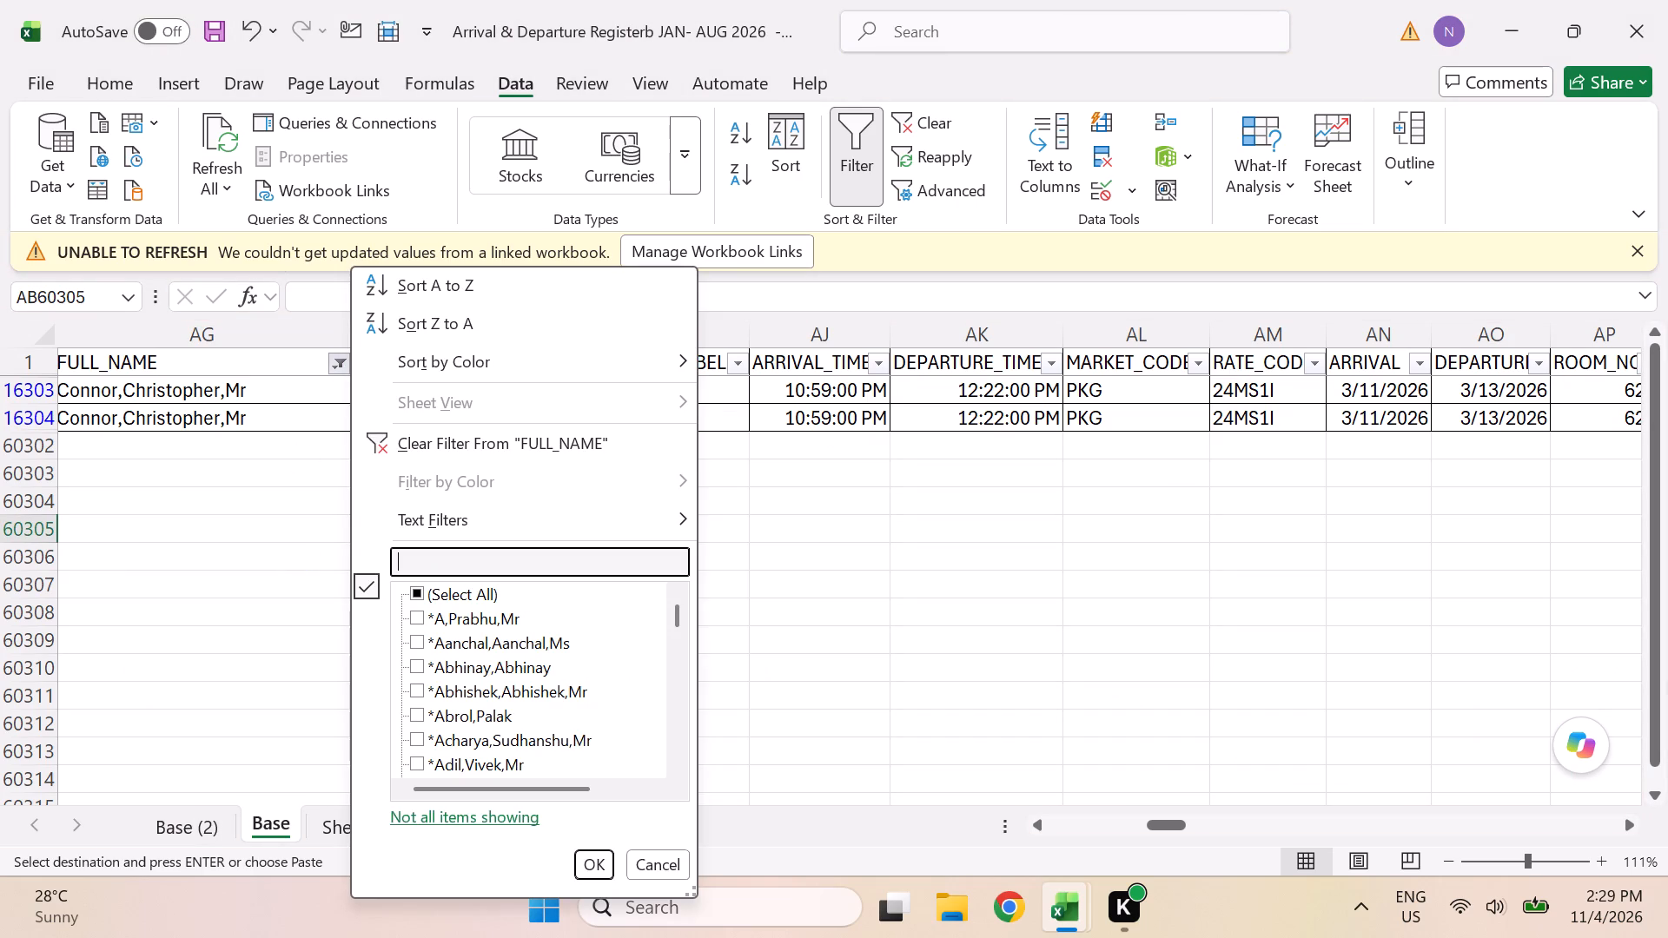
{"action": "key", "text": "ctrl+v"}
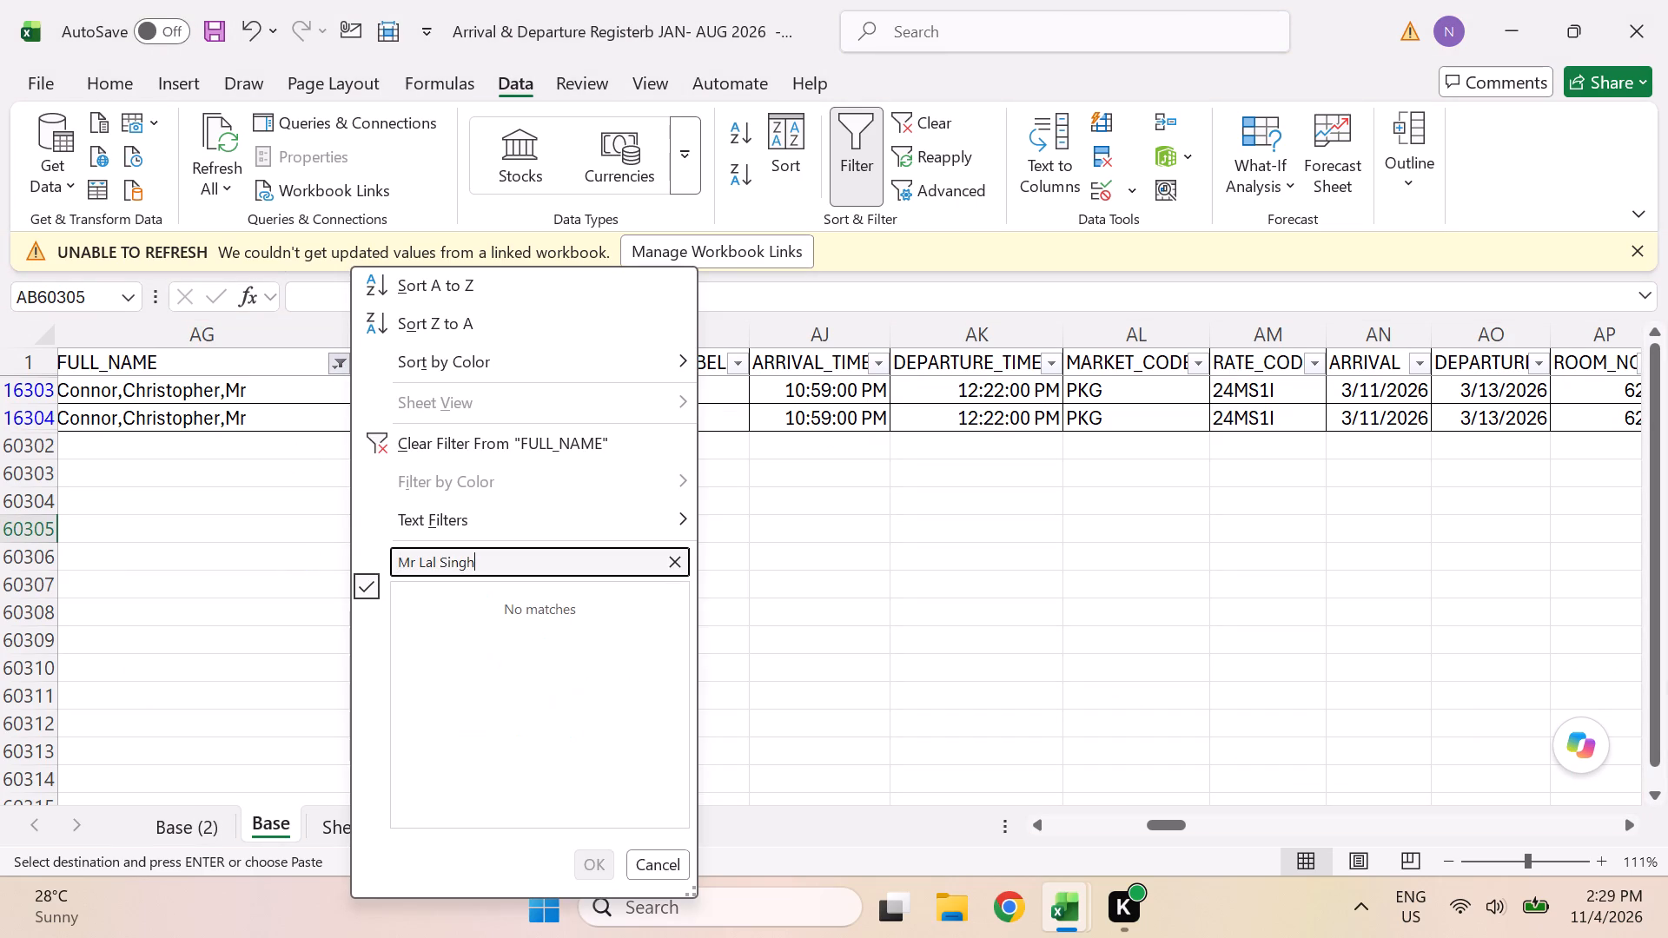
{"action": "left_click", "coordinate": [438, 565]}
{"action": "key", "text": "Right"}
{"action": "key", "text": "BackSpace"}
{"action": "key", "text": "BackSpace"}
{"action": "key", "text": "BackSpace"}
{"action": "key", "text": "BackSpace"}
{"action": "key", "text": "BackSpace"}
{"action": "key", "text": "BackSpace"}
{"action": "key", "text": "BackSpace"}
{"action": "key", "text": "BackSpace"}
{"action": "key", "text": "BackSpace"}
{"action": "key", "text": "BackSpace"}
{"action": "key", "text": "Right"}
{"action": "key", "text": "Right"}
{"action": "key", "text": "Right"}
{"action": "key", "text": "Right"}
{"action": "key", "text": "Right"}
{"action": "key", "text": "Right"}
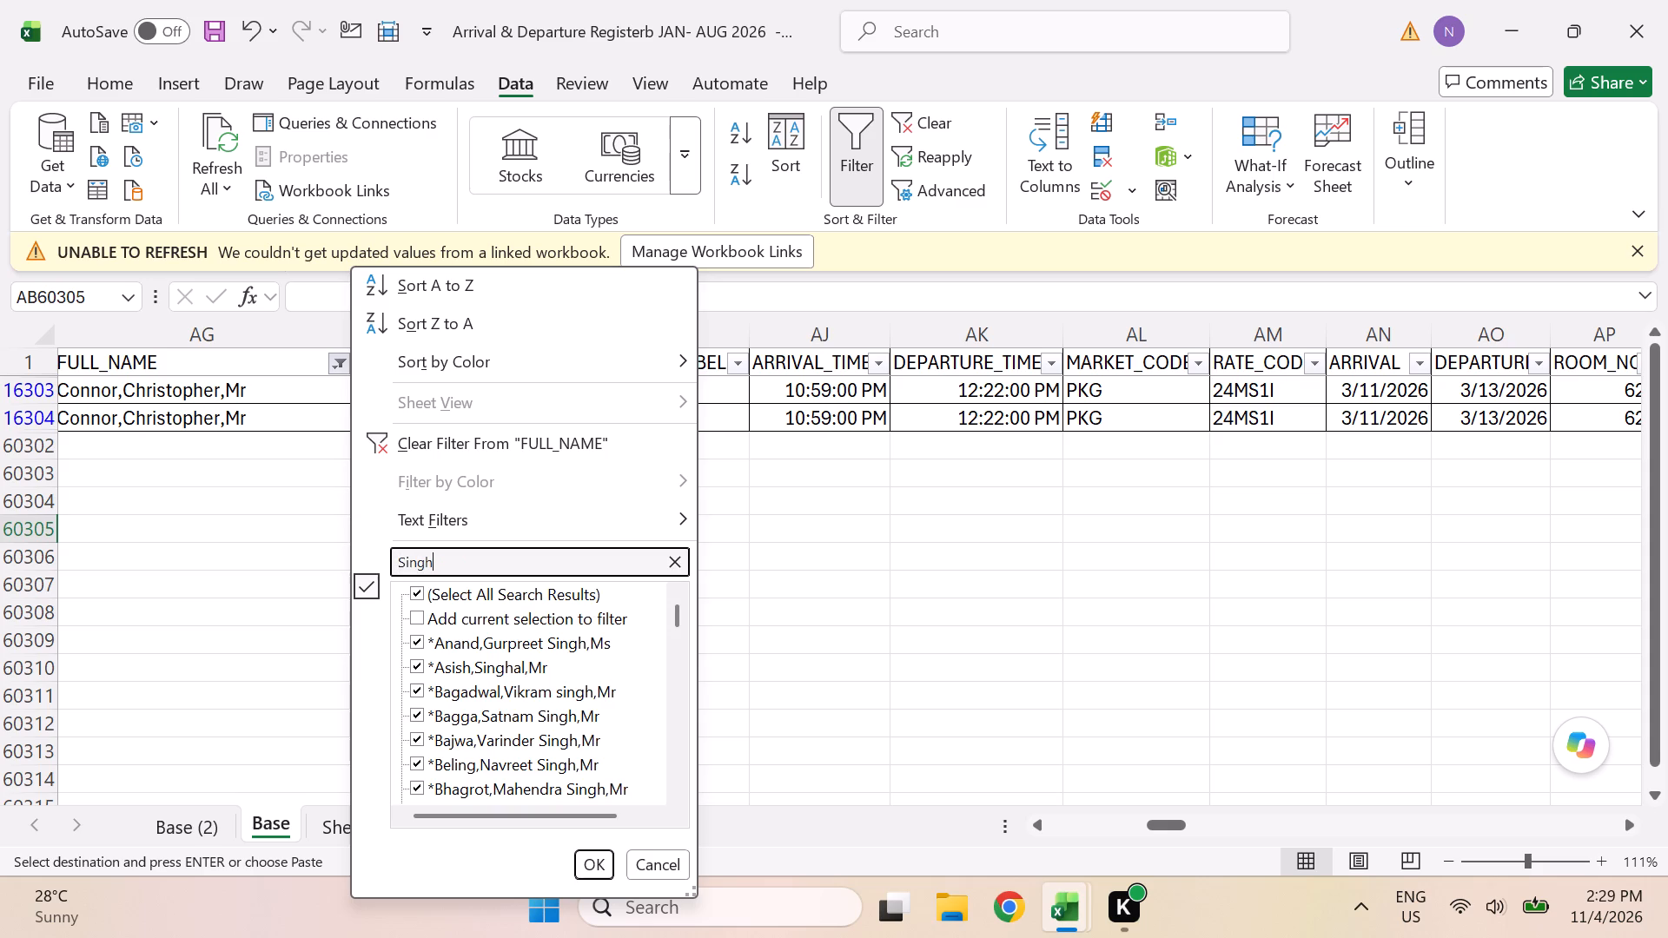
{"action": "key", "text": "comma"}
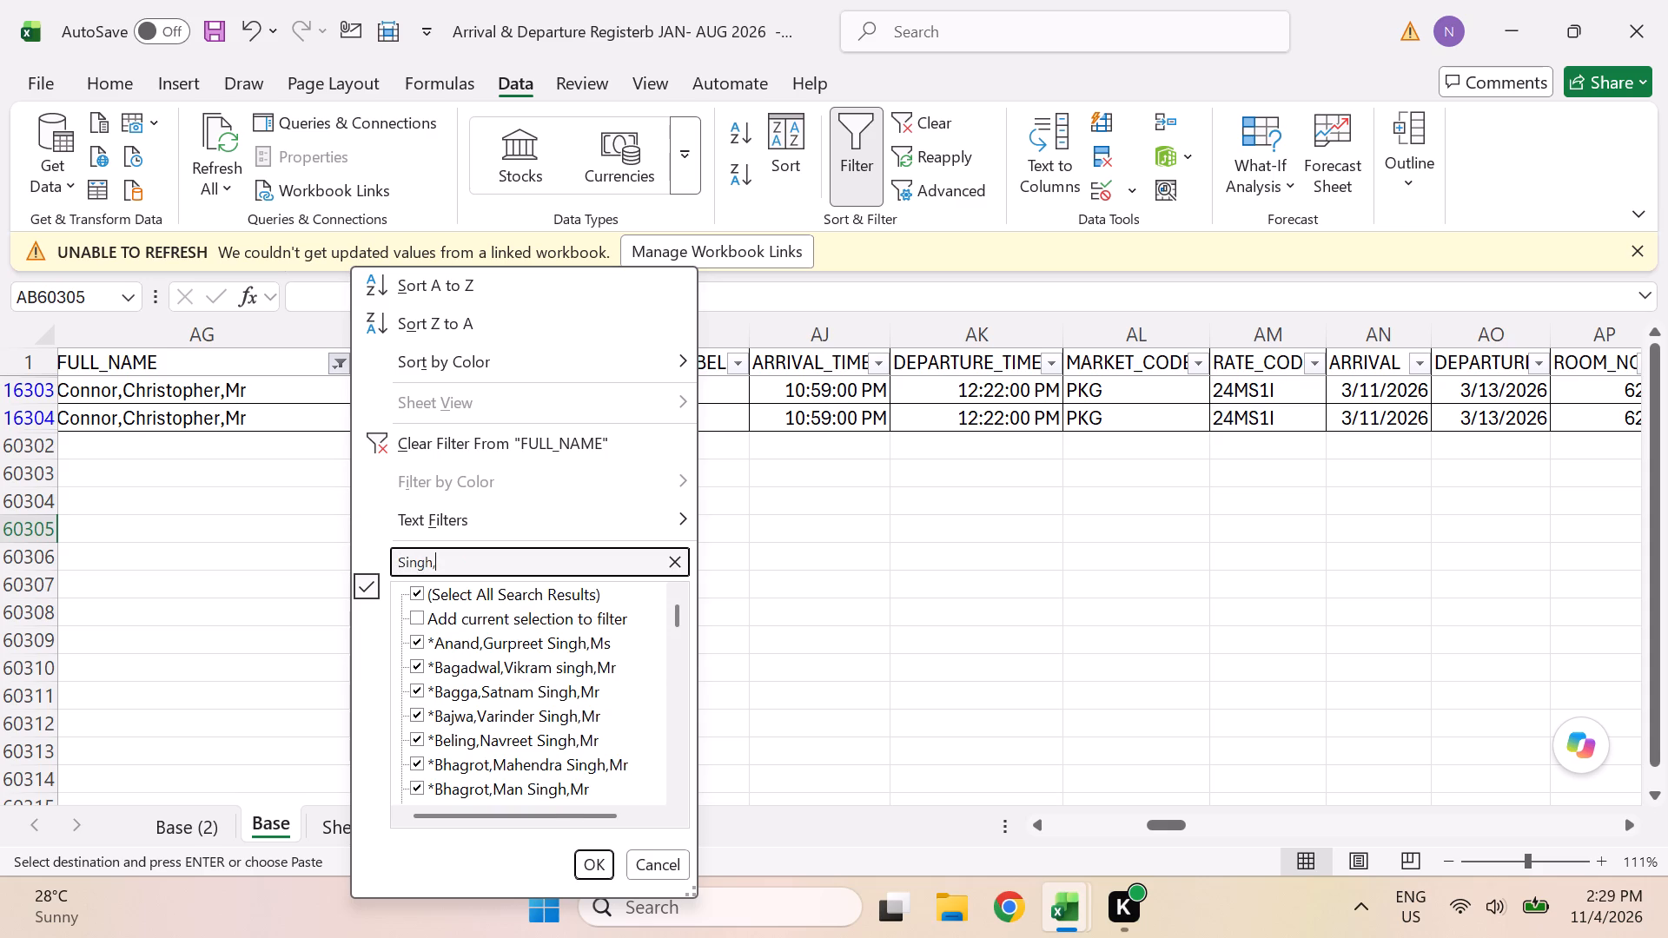
{"action": "key", "text": "ctrl+v"}
{"action": "key", "text": "BackSpace"}
{"action": "key", "text": "BackSpace"}
{"action": "key", "text": "BackSpace"}
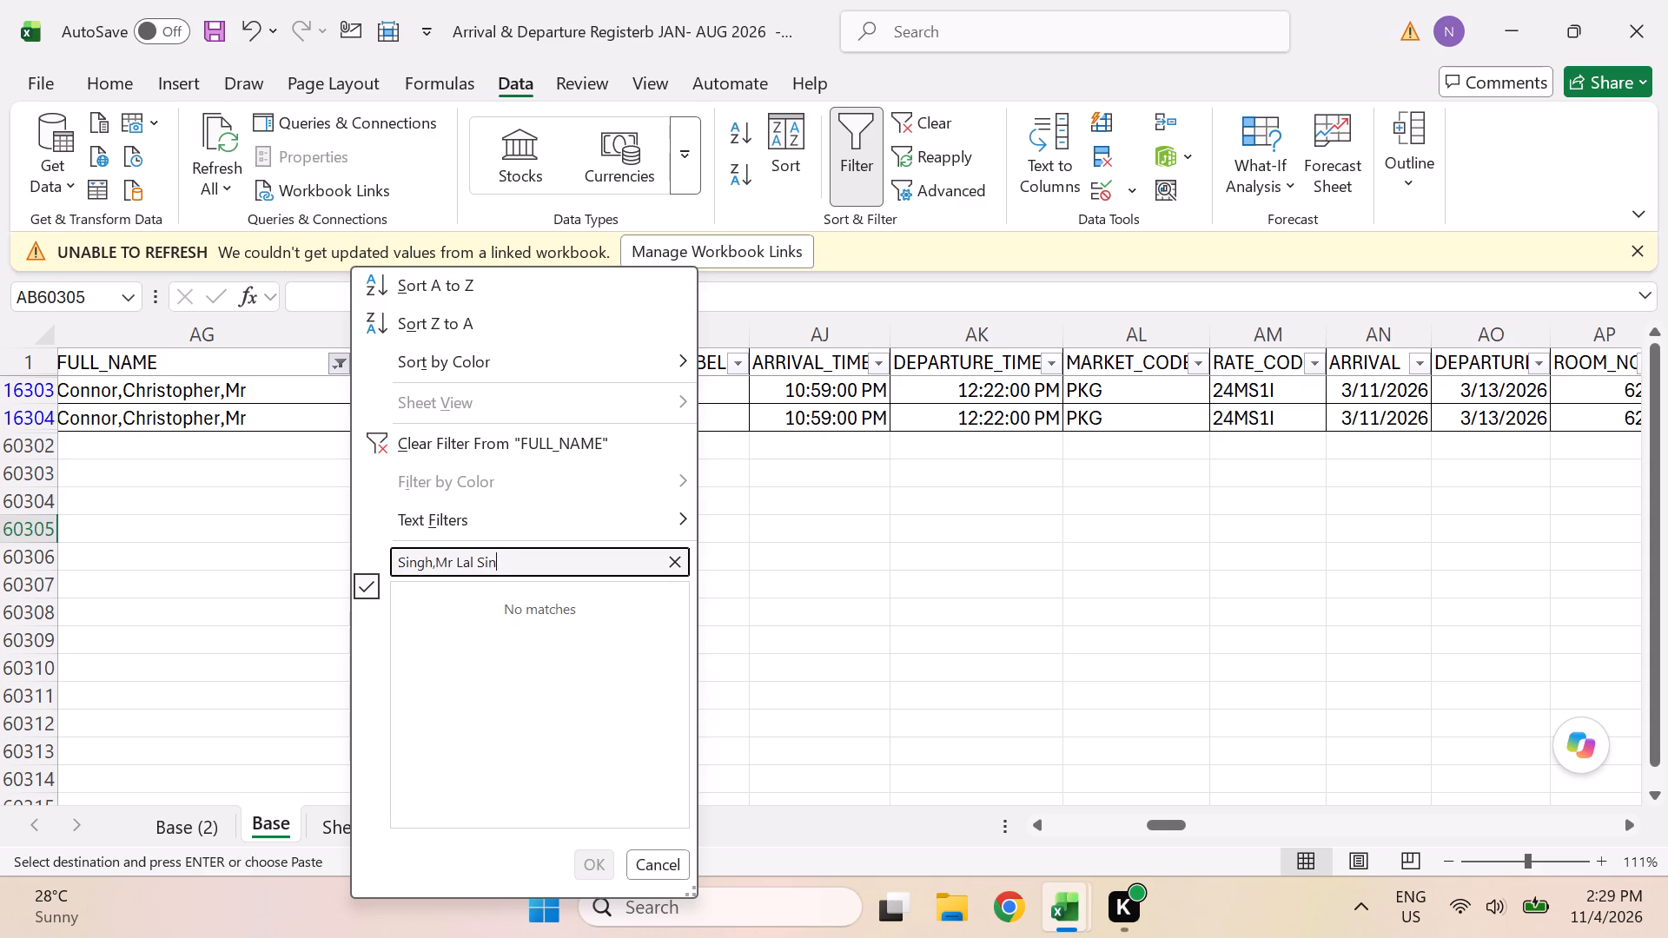
{"action": "key", "text": "BackSpace"}
{"action": "key", "text": "BackSpace"}
{"action": "key", "text": "BackSpace"}
{"action": "key", "text": "Left"}
{"action": "key", "text": "Left"}
{"action": "key", "text": "Left"}
{"action": "key", "text": "BackSpace"}
{"action": "key", "text": "BackSpace"}
{"action": "key", "text": "BackSpace"}
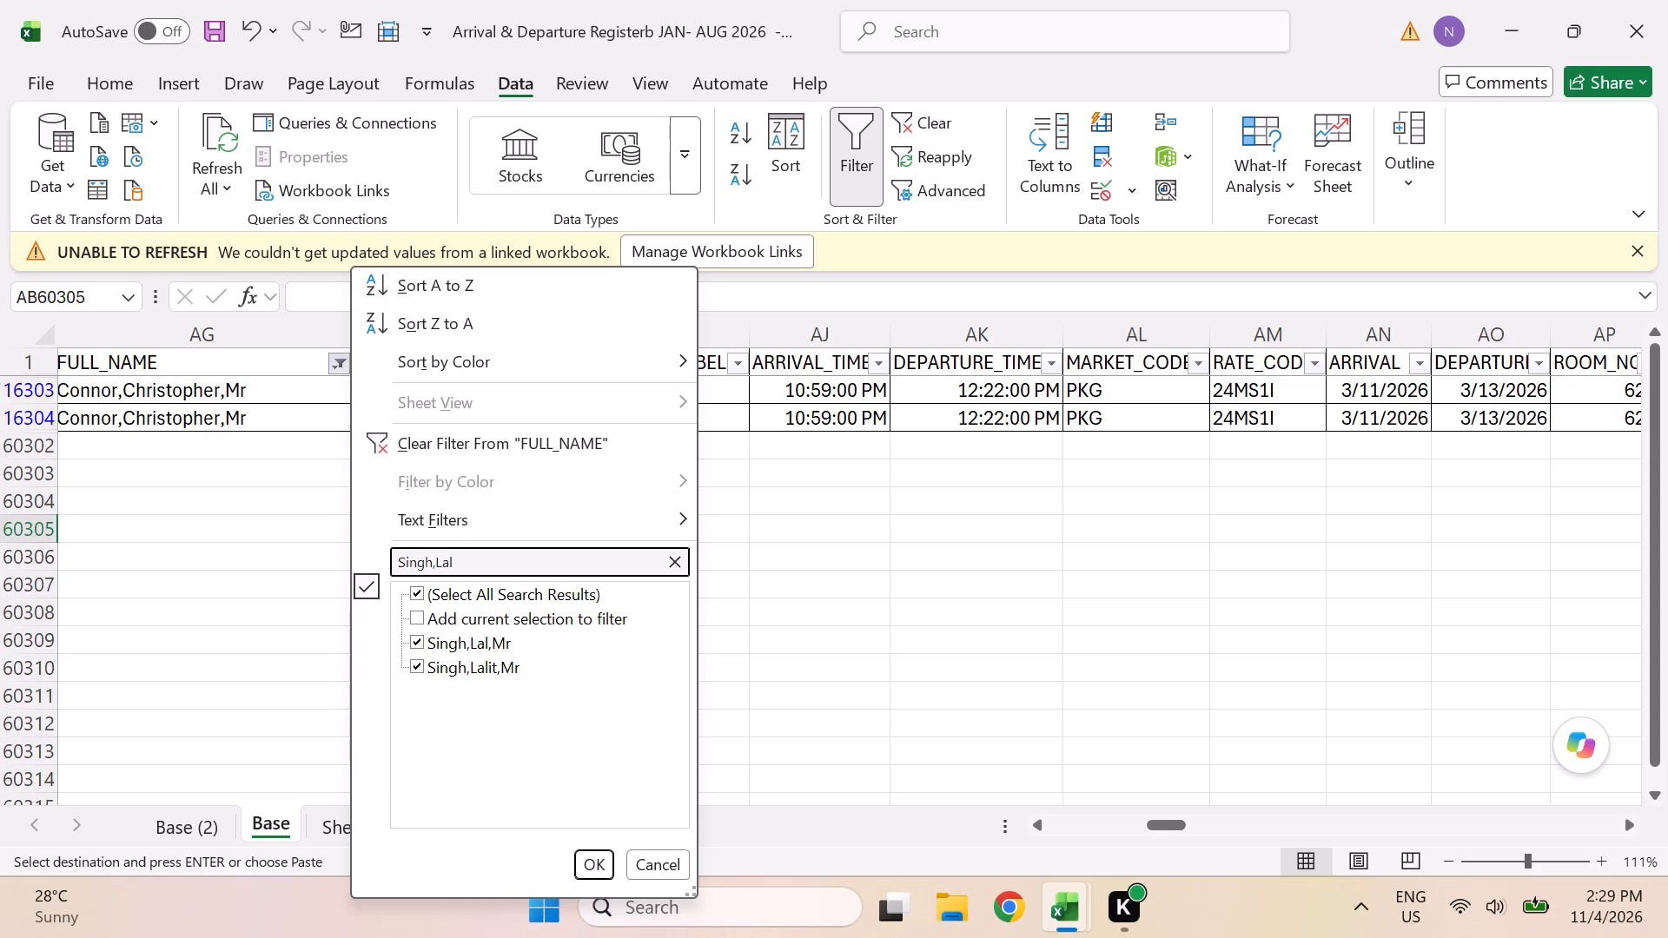
{"action": "key", "text": "Return"}
Filter the Name column of the Form C Departures sheet for the row 273 guest's surname, Singh.
{"action": "key", "text": "alt+Tab"}
{"action": "key", "text": "alt+Tab"}
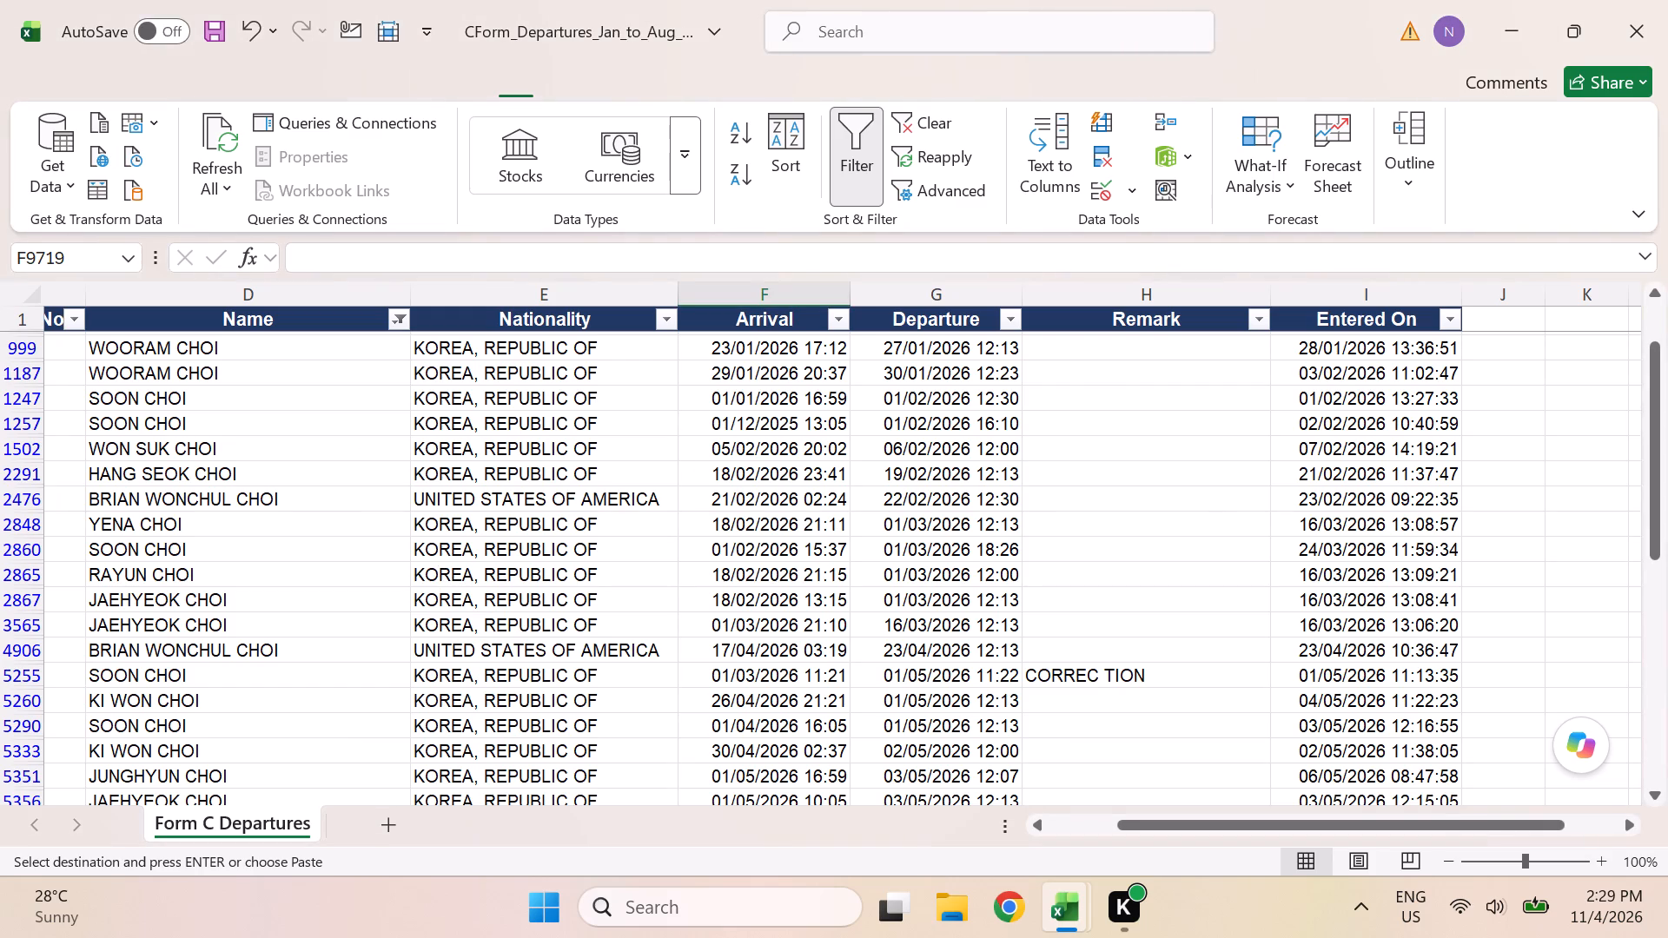
{"action": "left_click", "coordinate": [399, 316]}
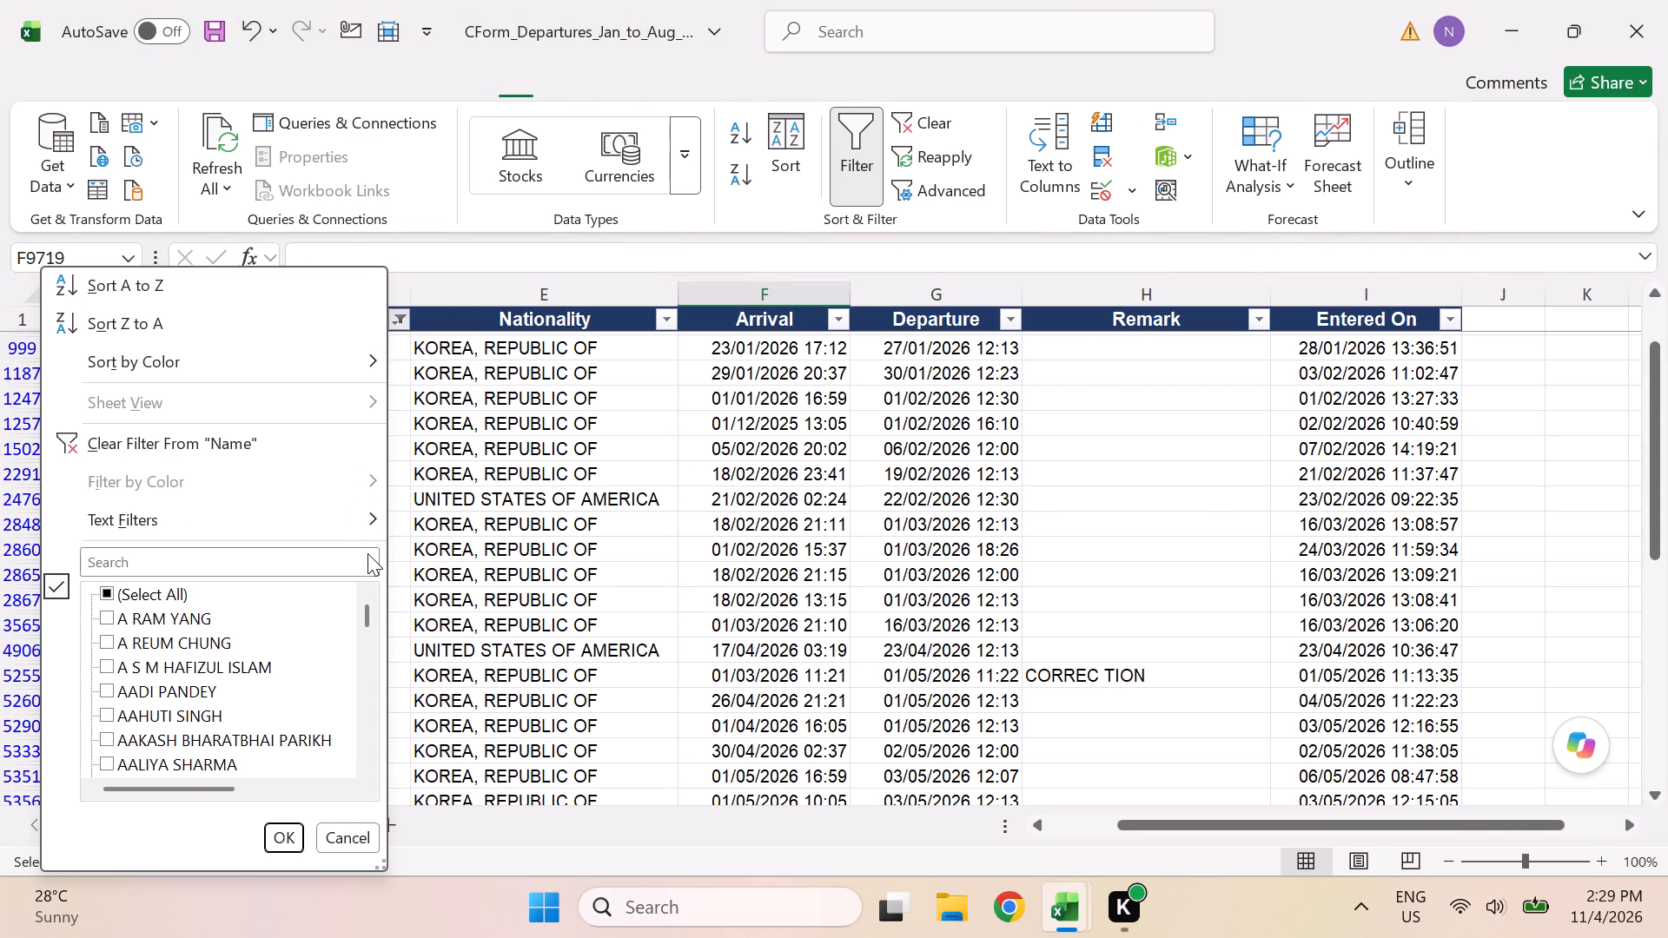
{"action": "left_click", "coordinate": [367, 553]}
{"action": "left_click", "coordinate": [341, 562]}
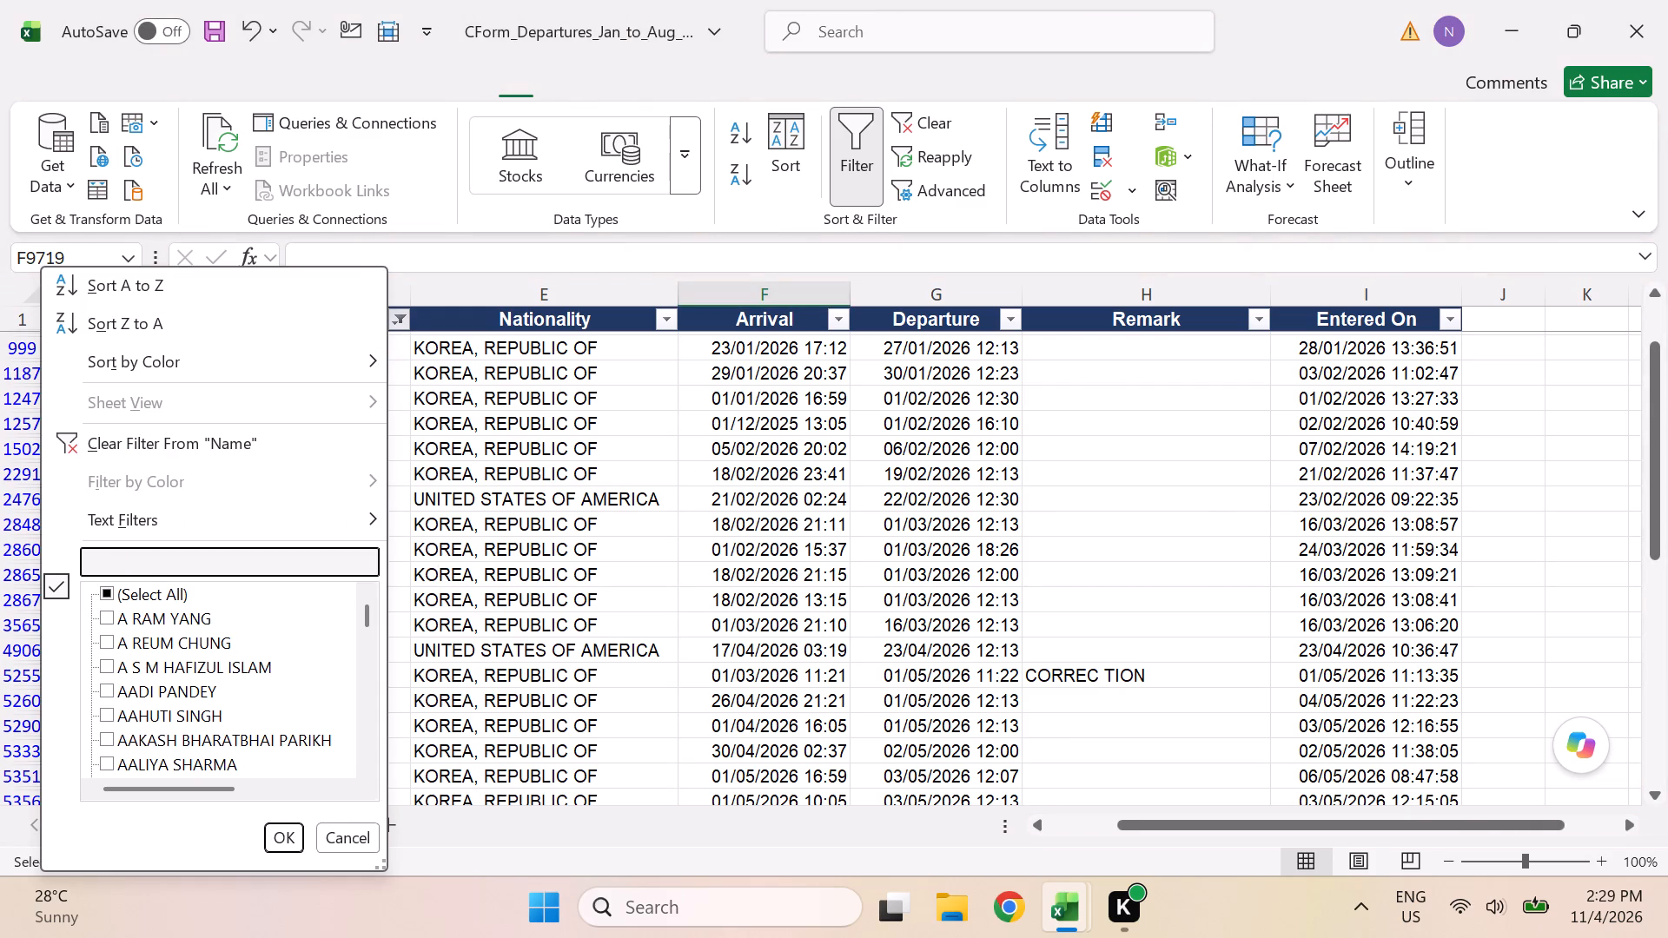
{"action": "key", "text": "ctrl+v"}
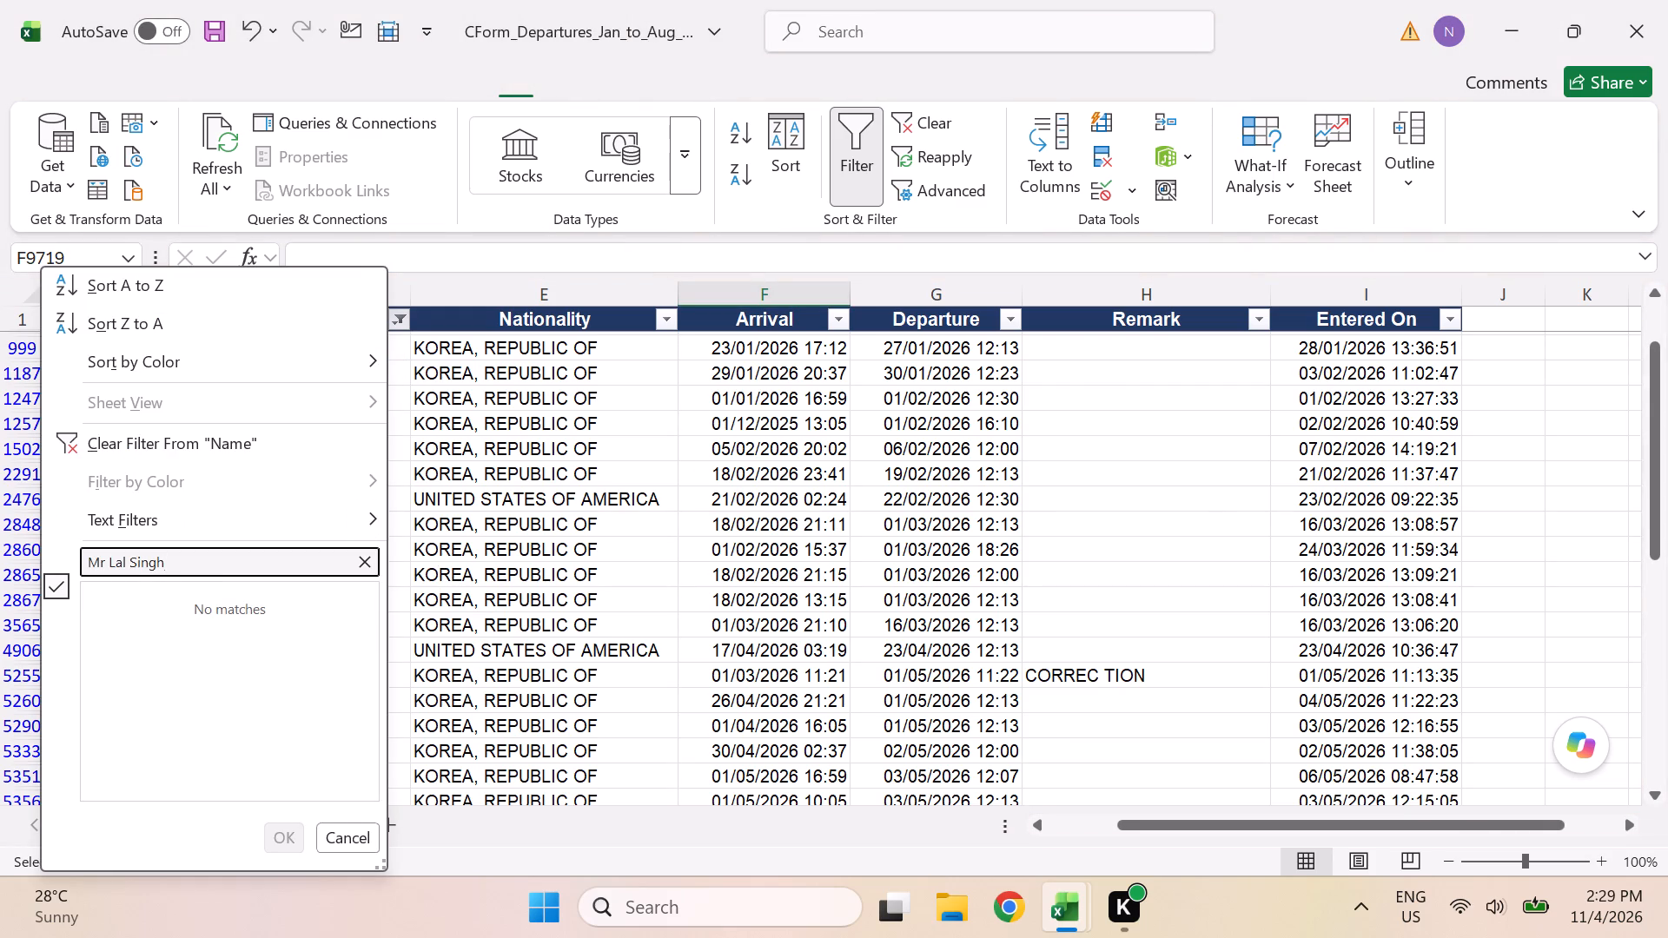
{"action": "key", "text": "Left"}
{"action": "key", "text": "Left"}
{"action": "key", "text": "Left"}
{"action": "key", "text": "Left"}
{"action": "key", "text": "Left"}
{"action": "key", "text": "Left"}
{"action": "key", "text": "Left"}
{"action": "key", "text": "Left"}
{"action": "key", "text": "Left"}
{"action": "key", "text": "BackSpace"}
{"action": "key", "text": "BackSpace"}
{"action": "key", "text": "BackSpace"}
{"action": "key", "text": "BackSpace"}
{"action": "key", "text": "BackSpace"}
{"action": "key", "text": "BackSpace"}
{"action": "key", "text": "BackSpace"}
{"action": "key", "text": "BackSpace"}
{"action": "key", "text": "BackSpace"}
{"action": "key", "text": "Right"}
{"action": "key", "text": "Right"}
{"action": "key", "text": "Right"}
{"action": "key", "text": "Right"}
{"action": "key", "text": "Right"}
{"action": "key", "text": "Right"}
{"action": "key", "text": "Right"}
{"action": "key", "text": "Right"}
{"action": "key", "text": "Right"}
{"action": "key", "text": "Right"}
{"action": "key", "text": "Right"}
{"action": "key", "text": "Right"}
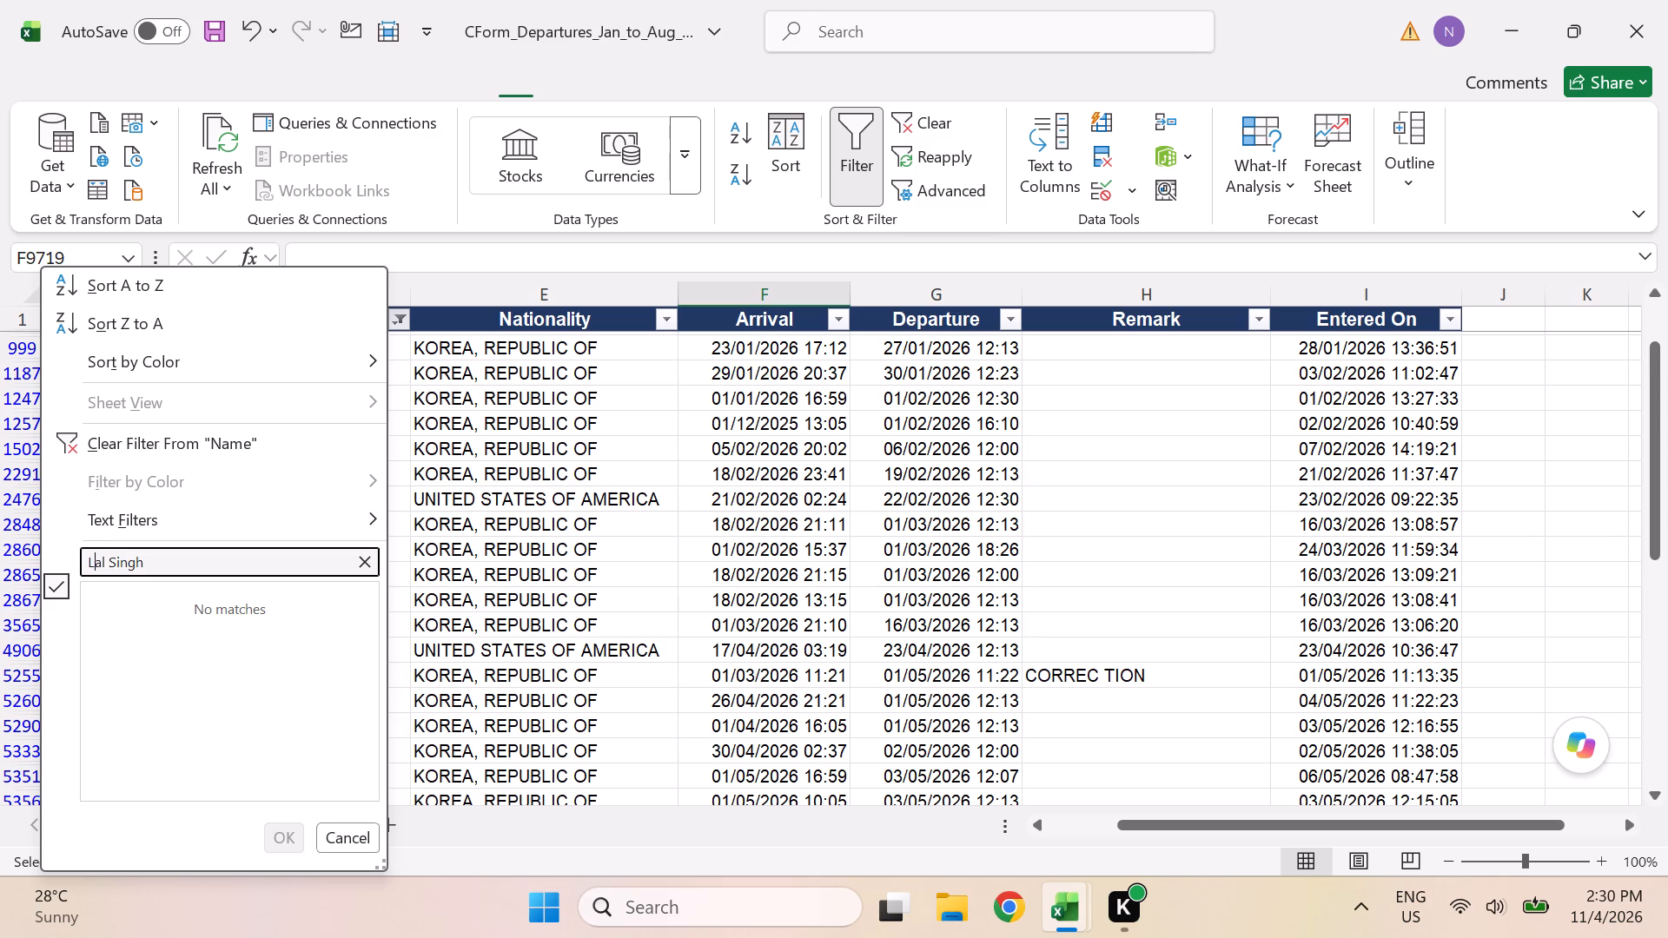
{"action": "key", "text": "Left"}
{"action": "key", "text": "Left"}
{"action": "key", "text": "Left"}
{"action": "key", "text": "Left"}
{"action": "key", "text": "Left"}
{"action": "key", "text": "BackSpace"}
{"action": "key", "text": "BackSpace"}
{"action": "key", "text": "BackSpace"}
{"action": "key", "text": "BackSpace"}
{"action": "key", "text": "BackSpace"}
{"action": "key", "text": "BackSpace"}
{"action": "key", "text": "BackSpace"}
{"action": "key", "text": "BackSpace"}
{"action": "key", "text": "BackSpace"}
{"action": "key", "text": "BackSpace"}
{"action": "key", "text": "Right"}
{"action": "key", "text": "Right"}
{"action": "key", "text": "Right"}
{"action": "key", "text": "Right"}
{"action": "key", "text": "Right"}
{"action": "key", "text": "Right"}
{"action": "key", "text": "Right"}
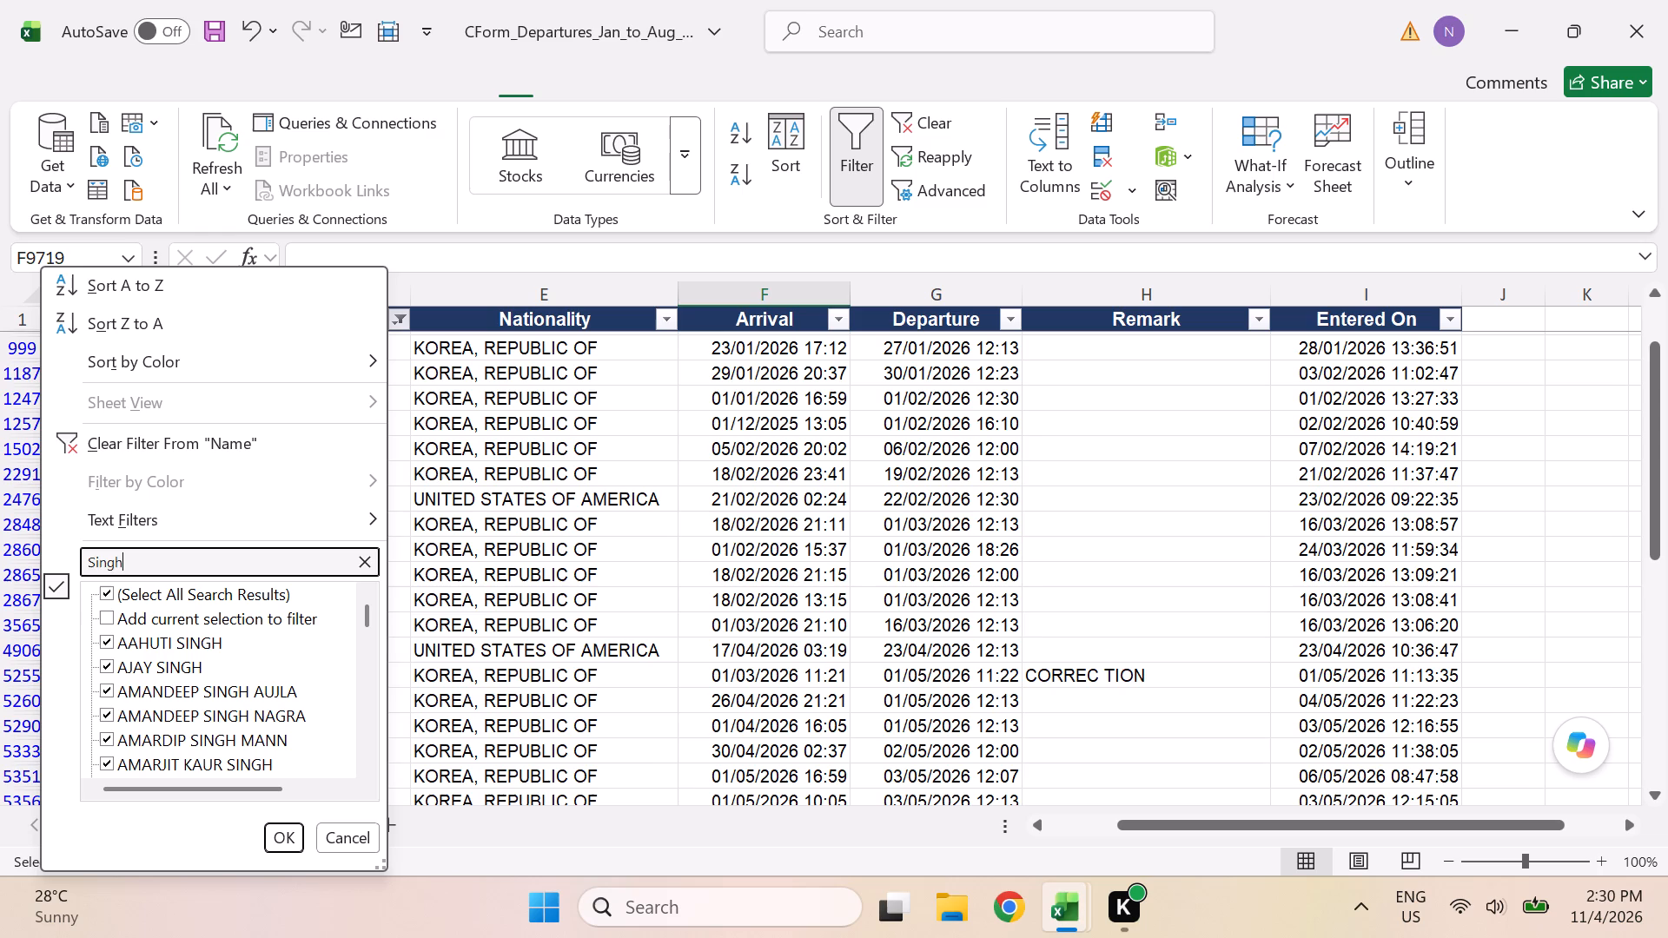
{"action": "key", "text": "Return"}
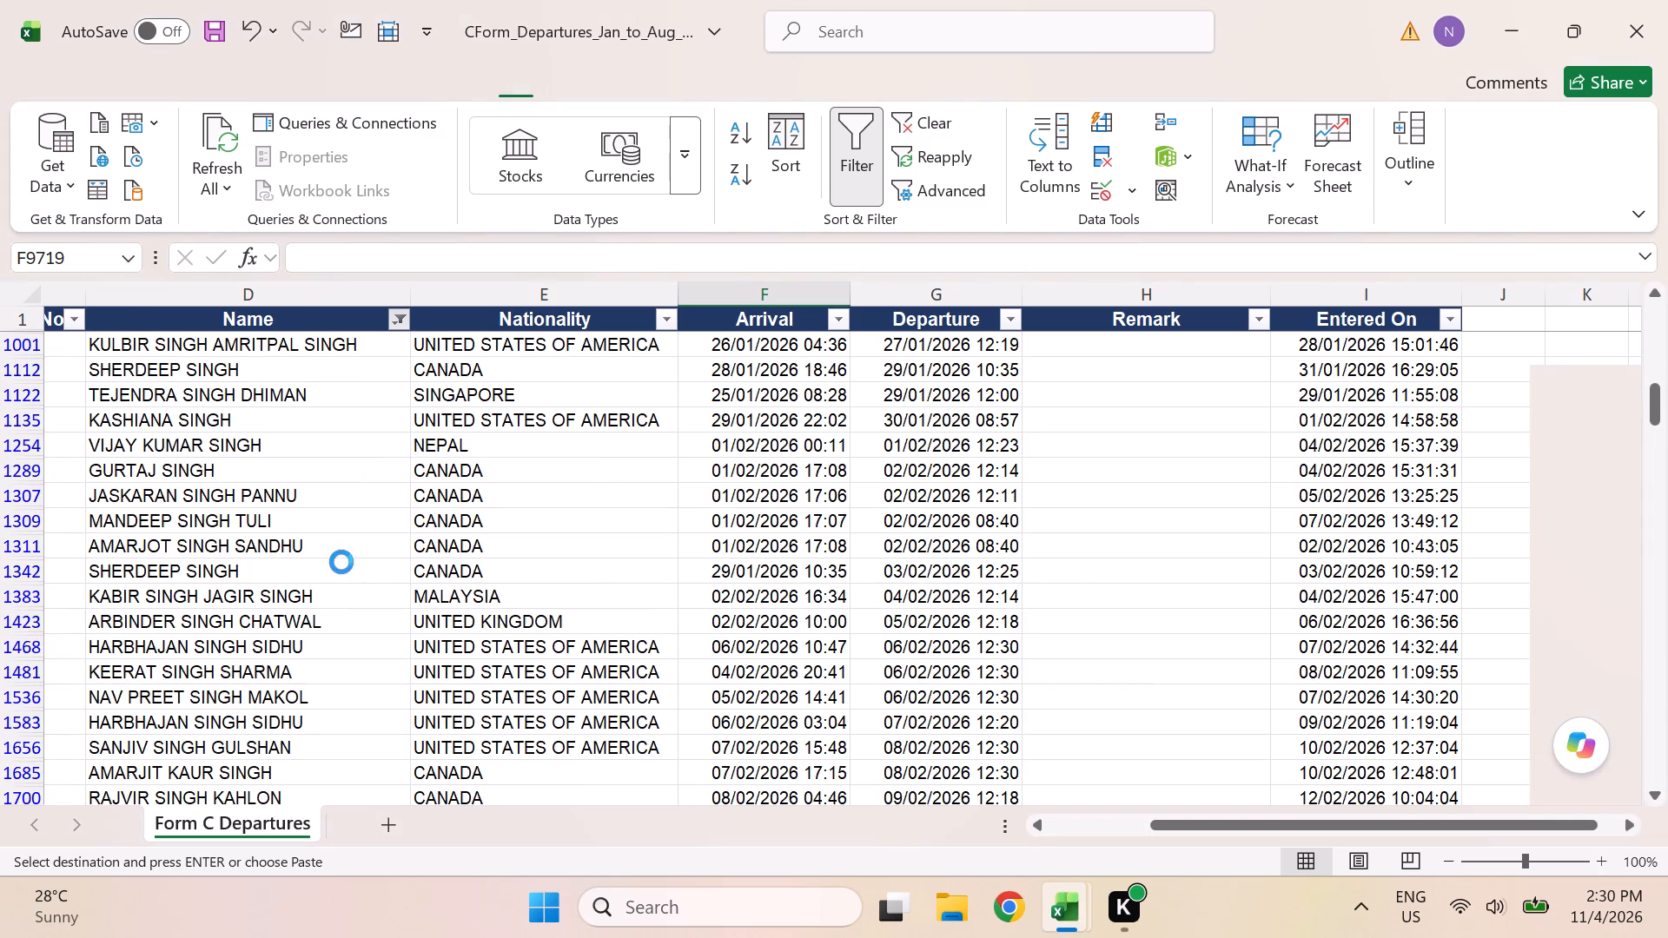
Look through the surname-filtered Form C Departures for an entry matching the row 273 guest's name and stay dates.
{"action": "key", "text": "alt+Tab"}
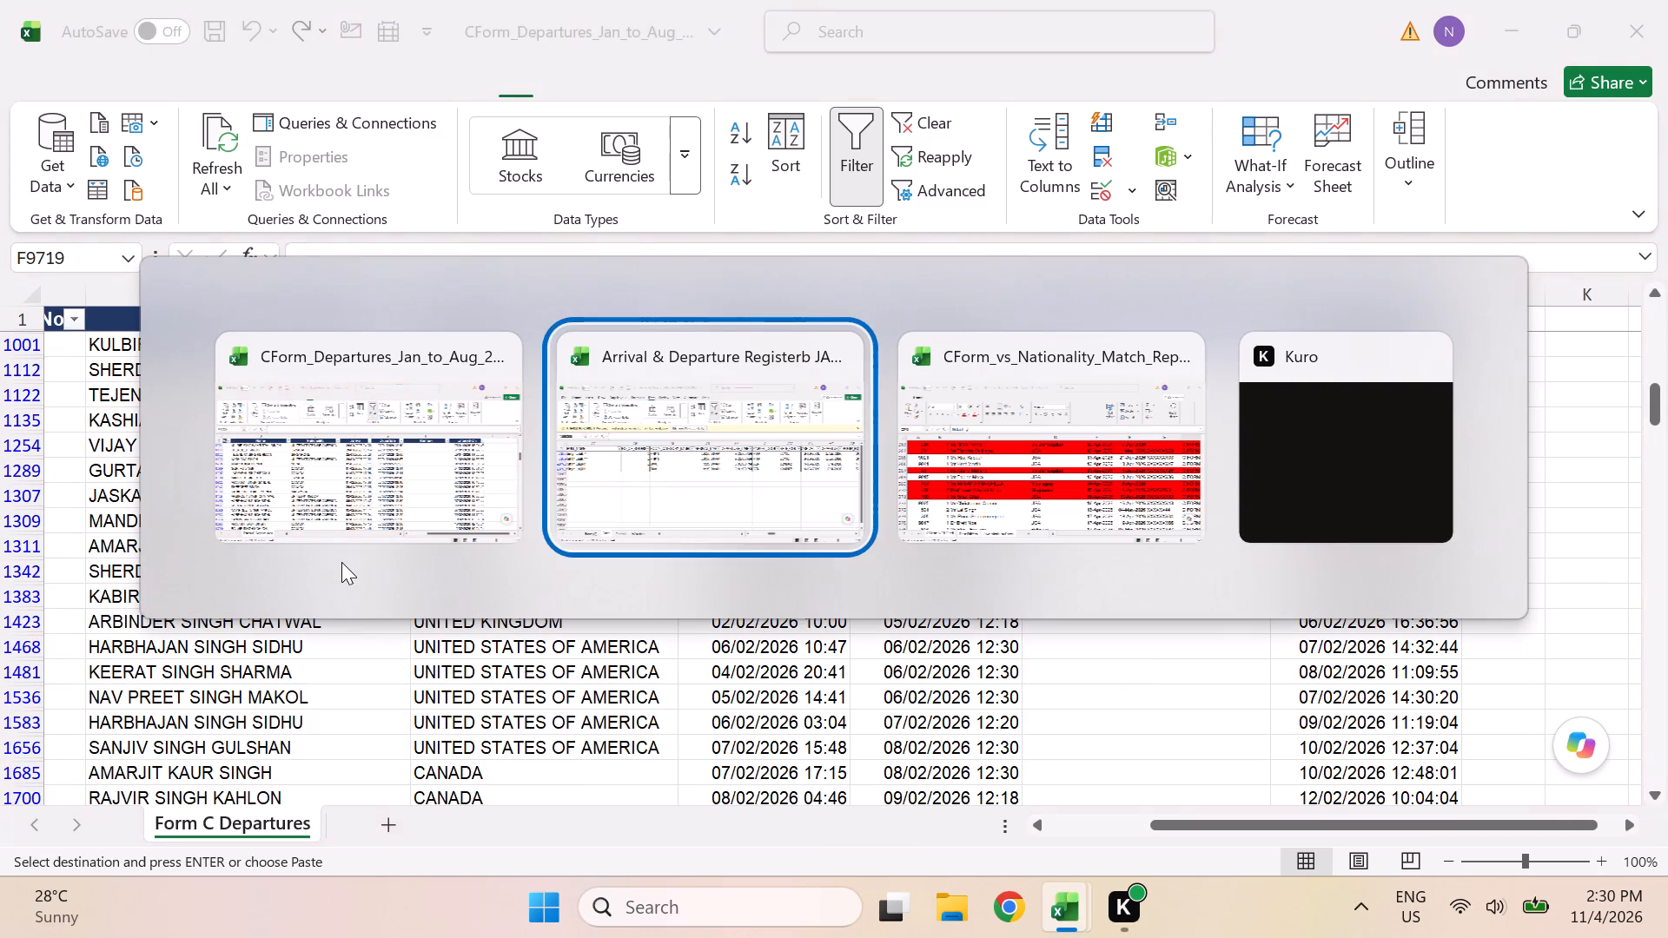
{"action": "key", "text": "alt+Tab"}
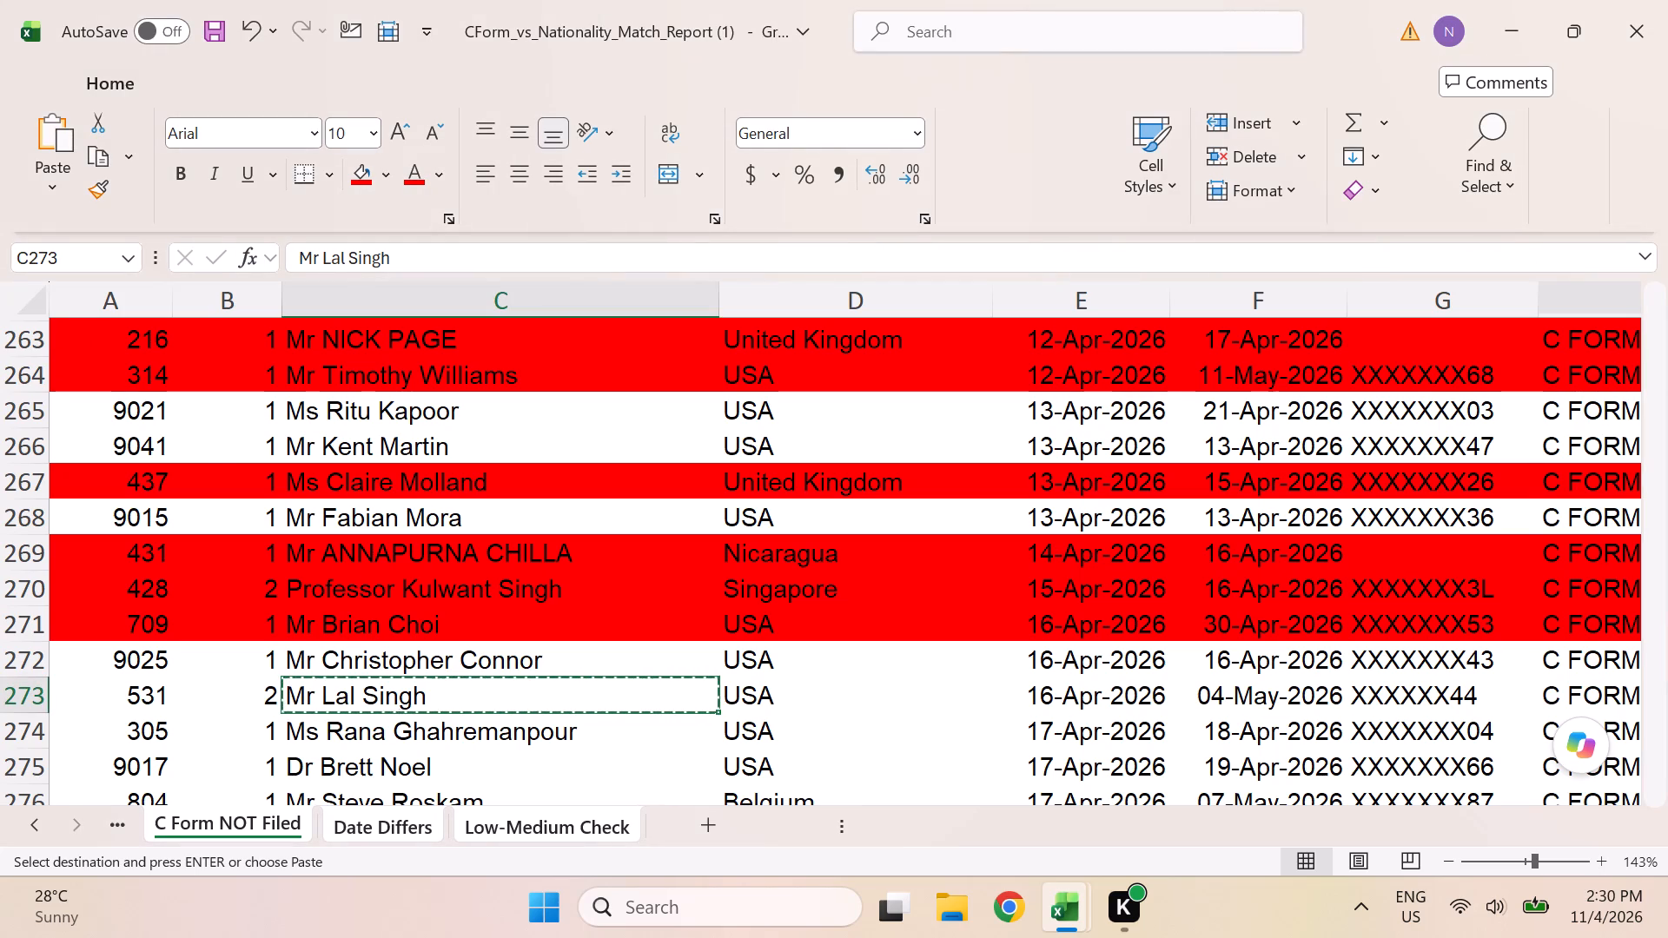
{"action": "key", "text": "alt+Tab"}
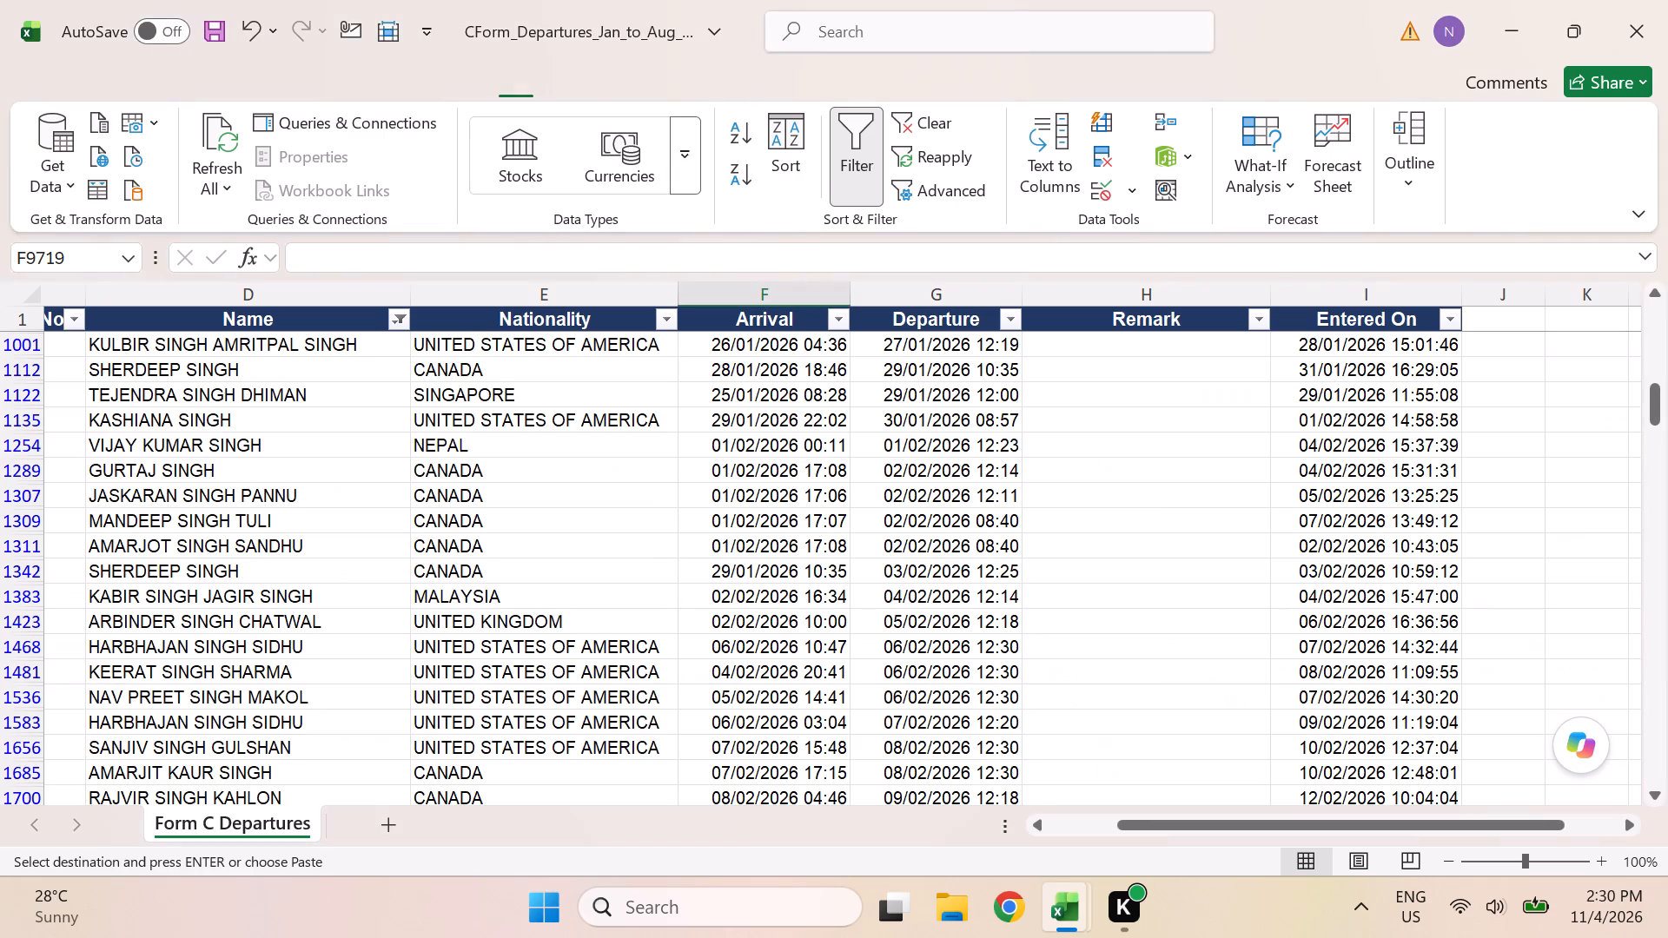
{"action": "scroll", "coordinate": [341, 562], "scroll_direction": "down", "scroll_amount": 1}
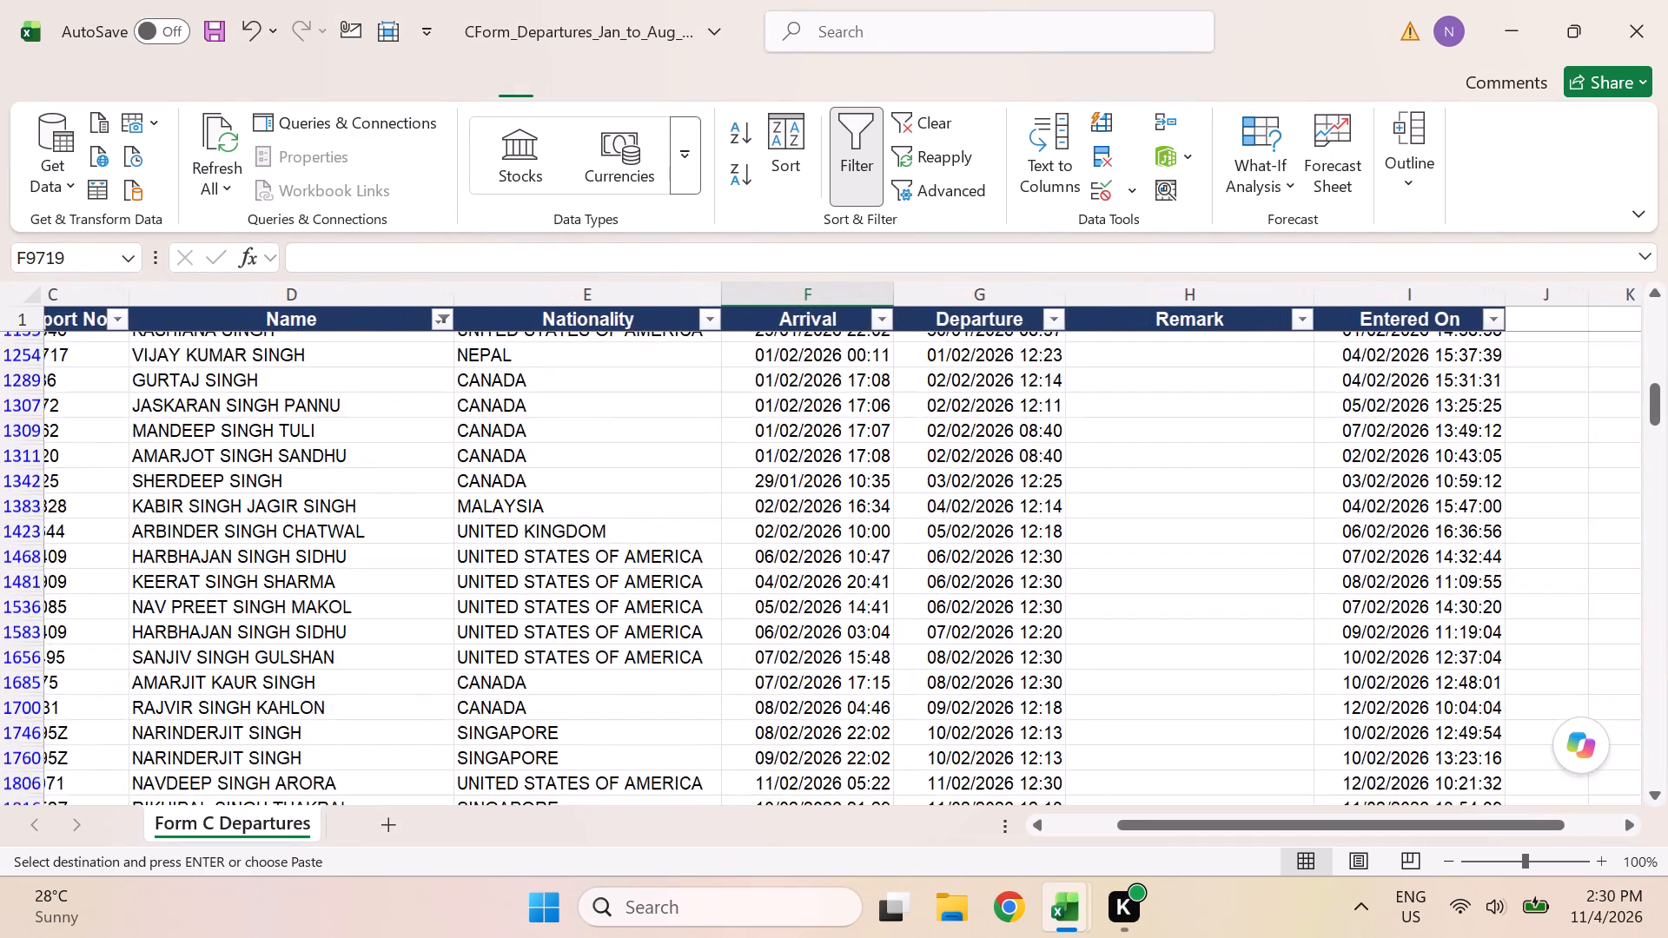
{"action": "scroll", "coordinate": [341, 562], "scroll_direction": "down", "scroll_amount": 3}
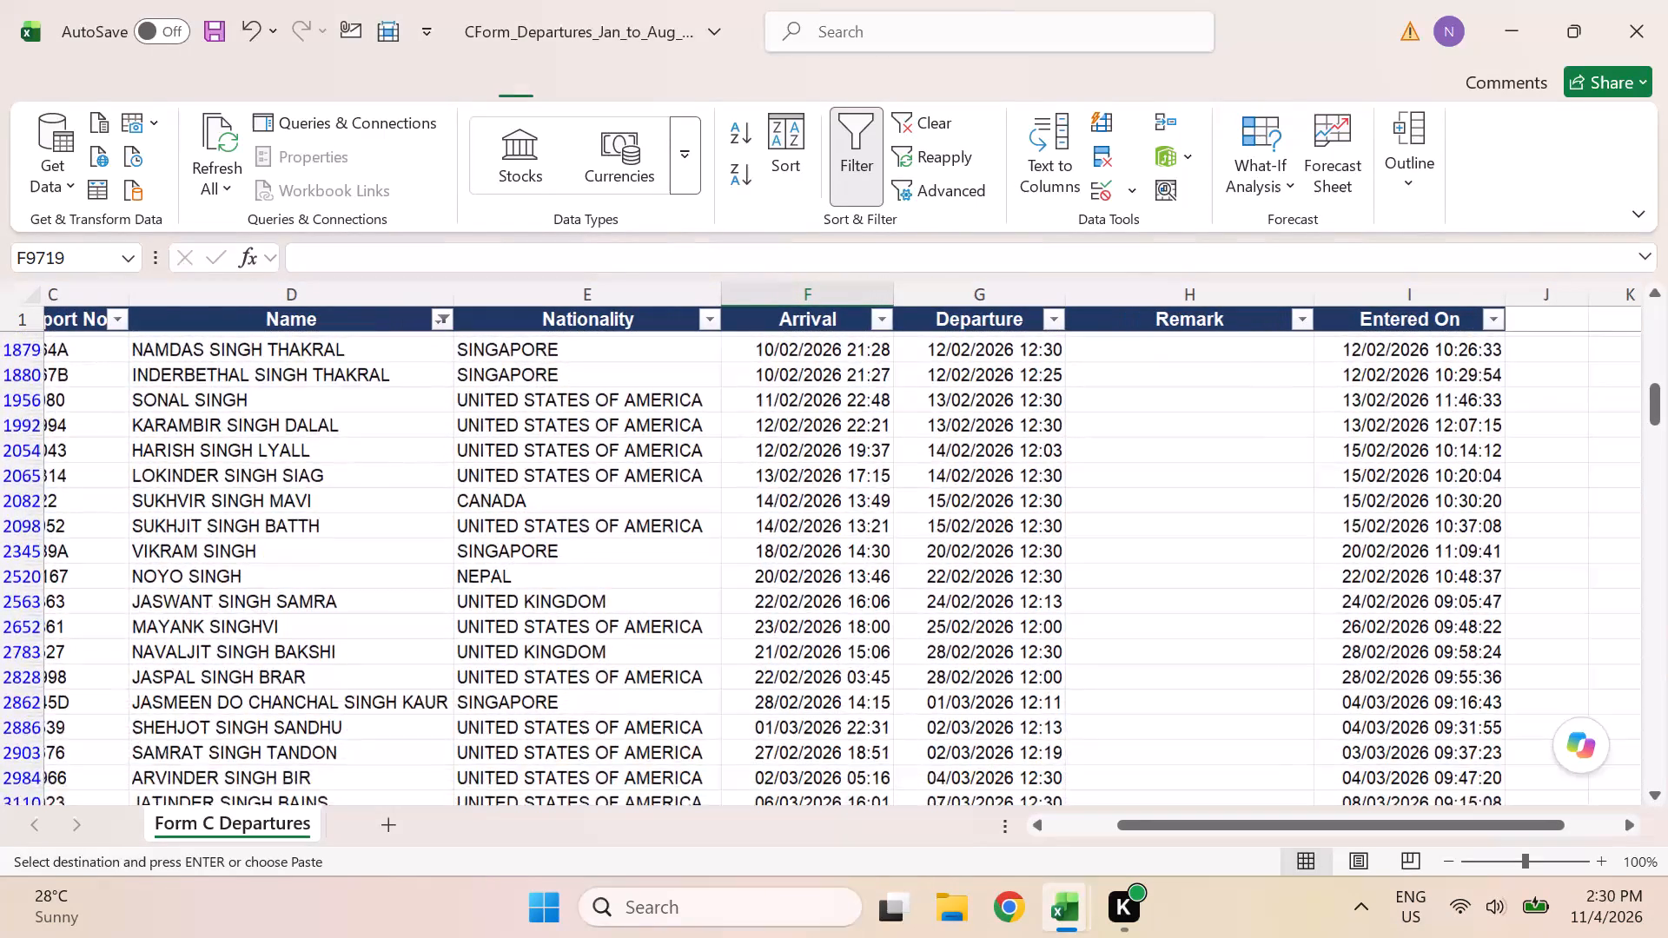
{"action": "scroll", "coordinate": [341, 562], "scroll_direction": "down", "scroll_amount": 2}
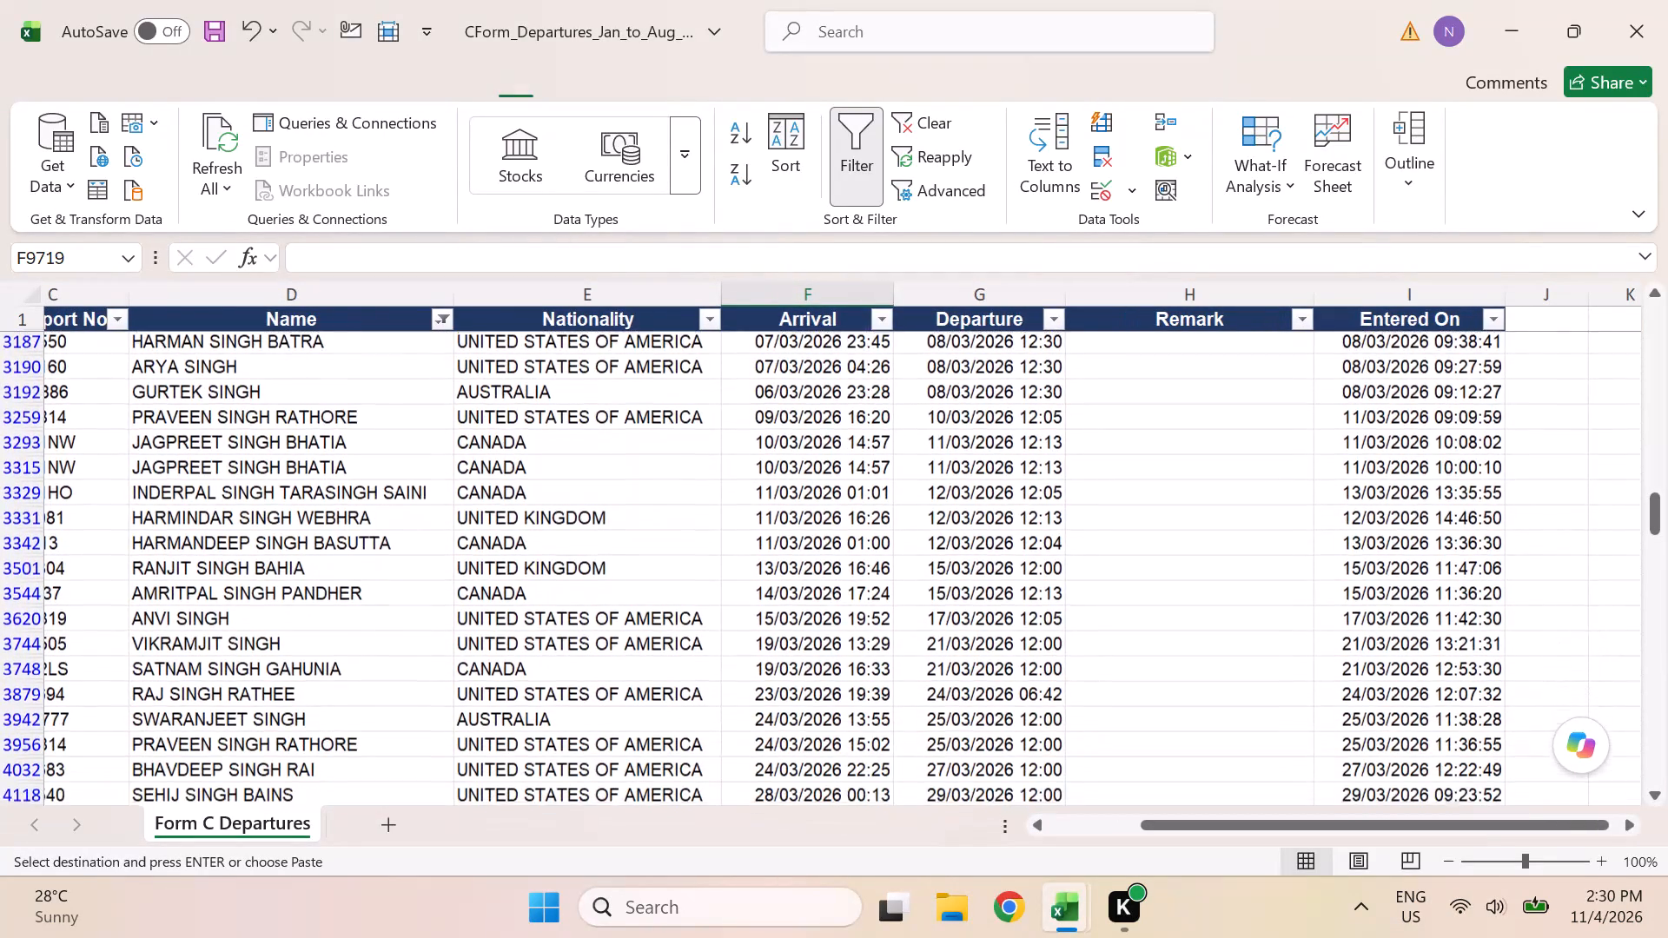
{"action": "scroll", "coordinate": [341, 562], "scroll_direction": "down", "scroll_amount": 2}
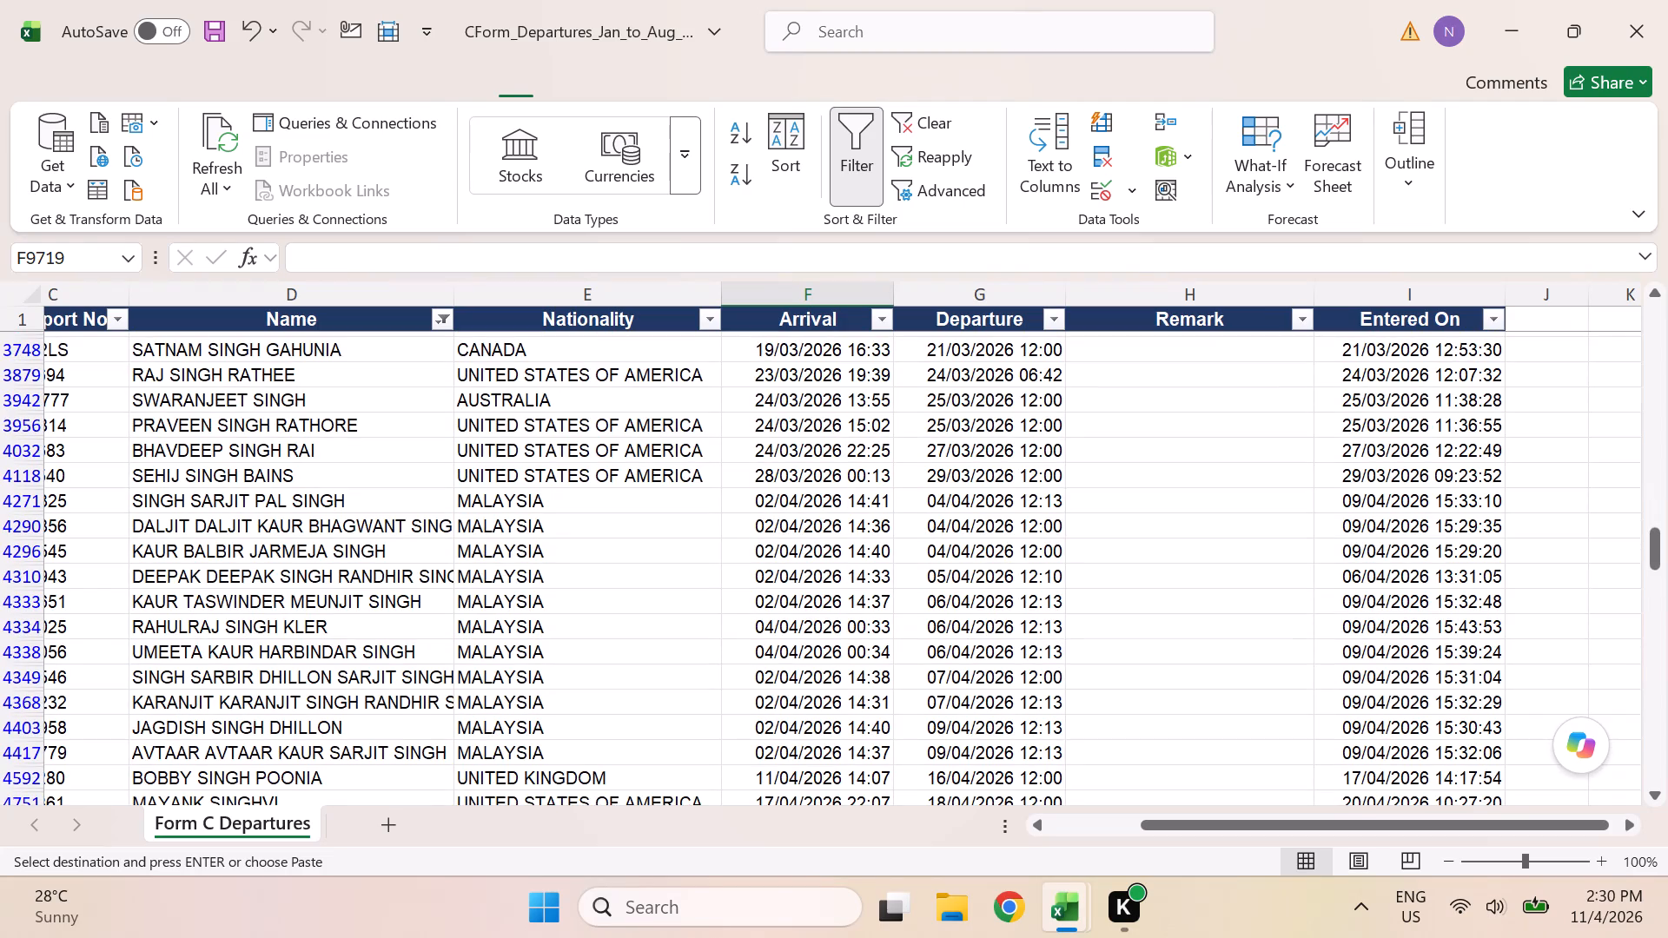
{"action": "scroll", "coordinate": [341, 562], "scroll_direction": "down", "scroll_amount": 3}
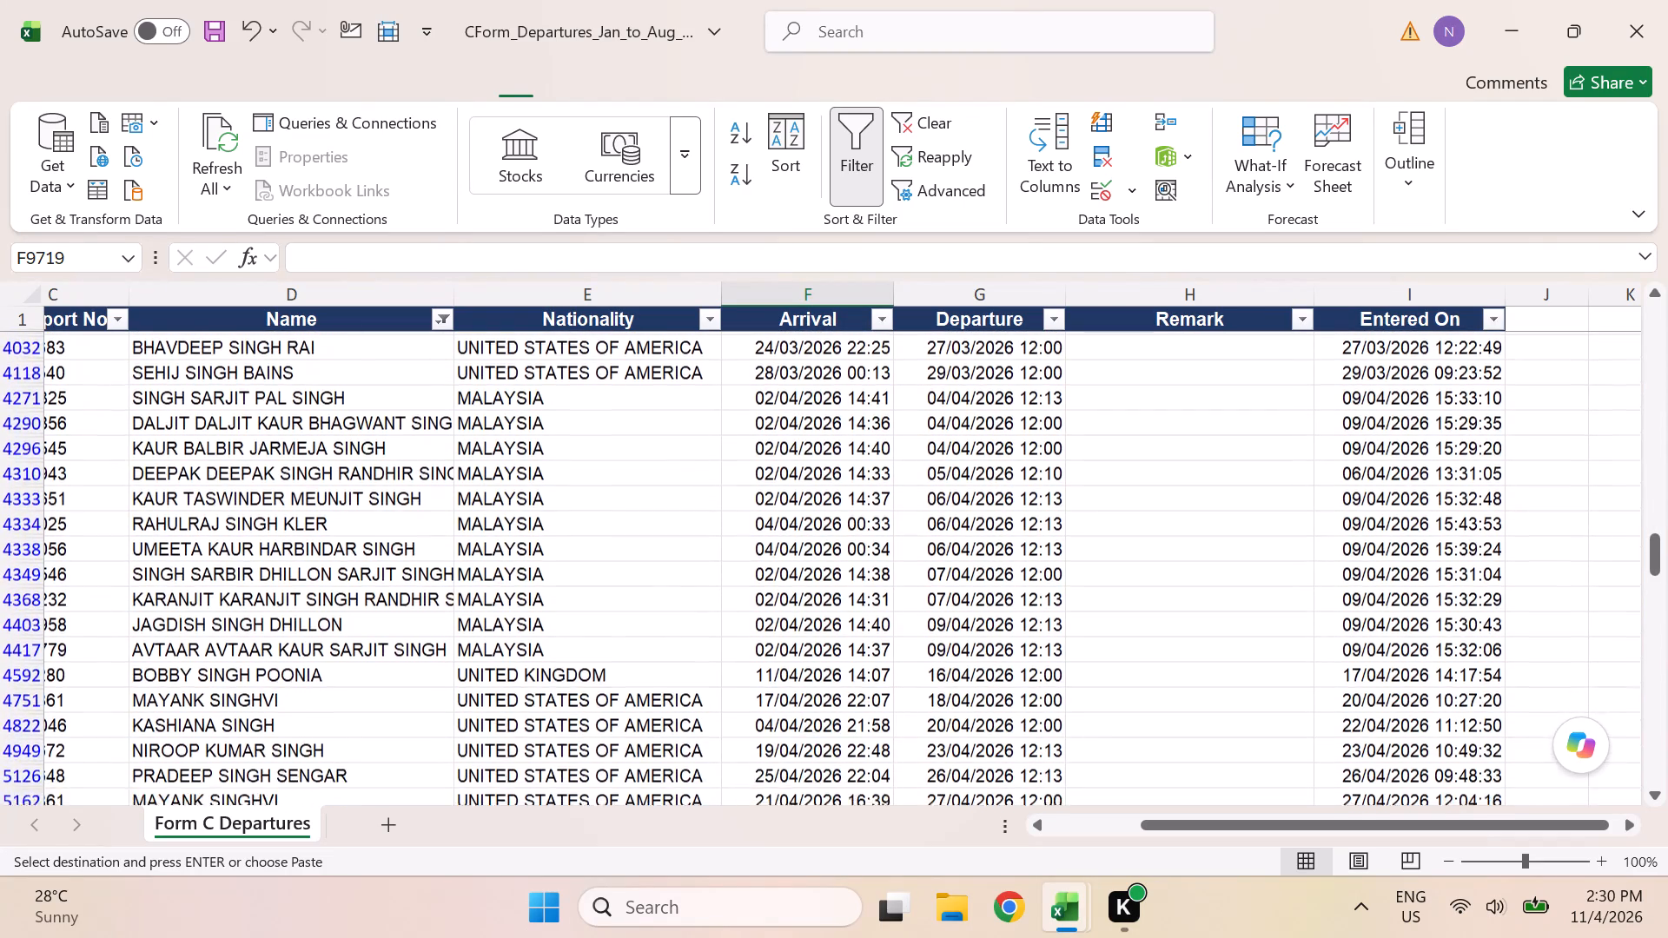
{"action": "scroll", "coordinate": [341, 562], "scroll_direction": "down", "scroll_amount": 1}
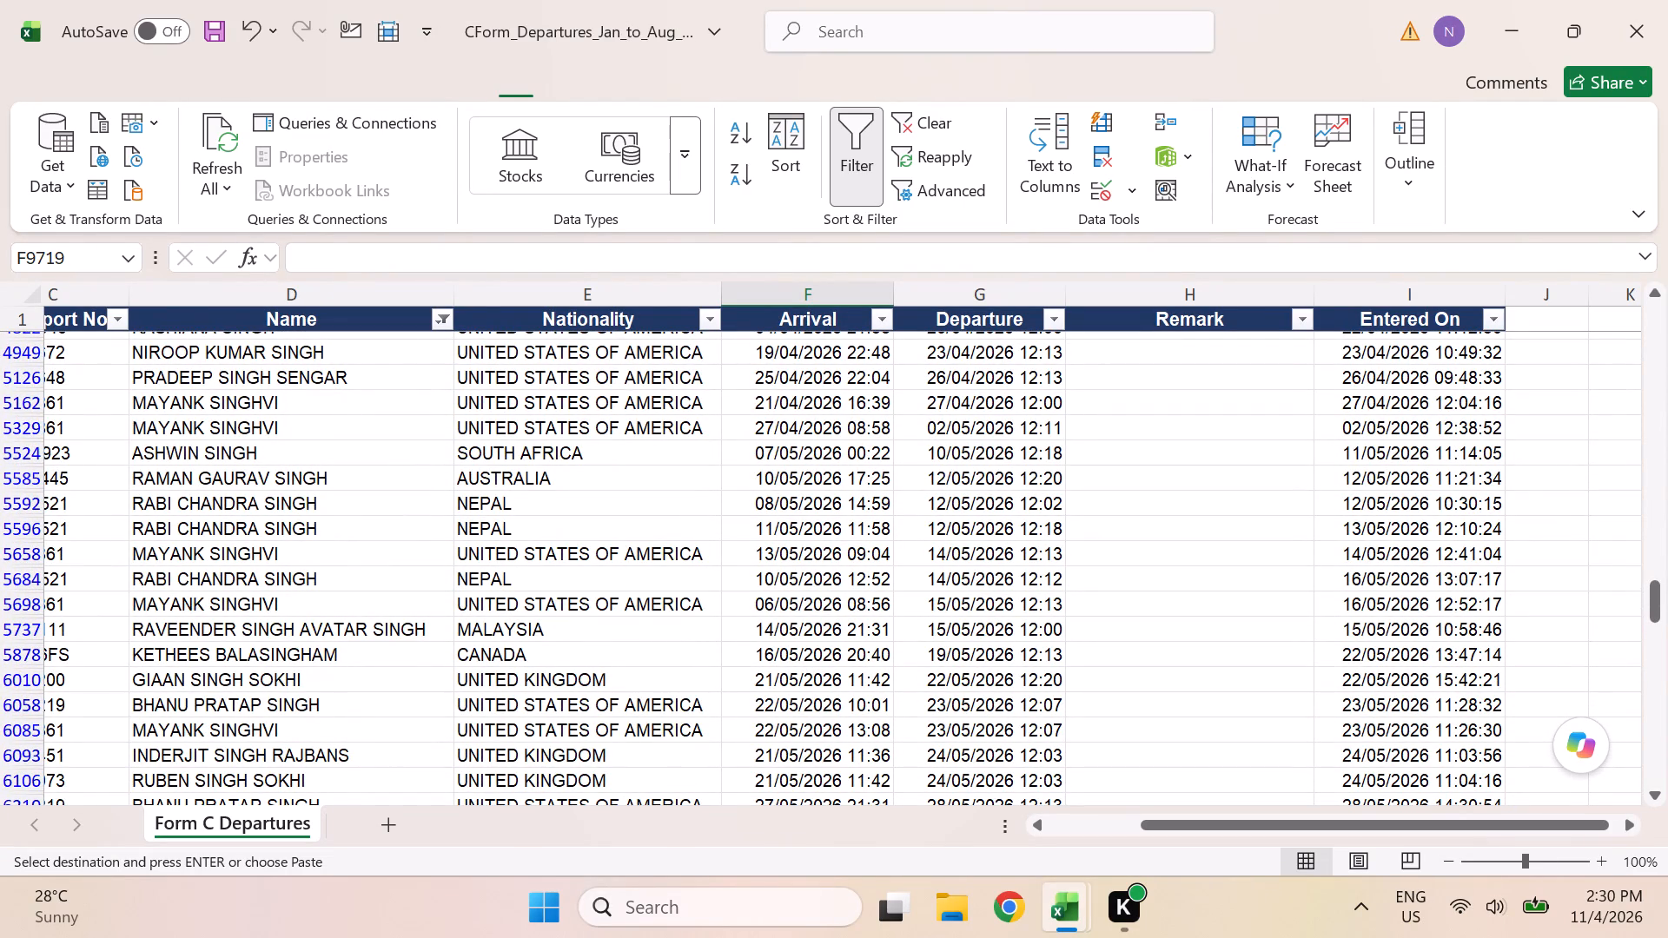
Compare the row 273 guest's stay dates on the C Form NOT Filed sheet with the filtered Arrival & Departure Register entries.
{"action": "key", "text": "alt+Tab"}
{"action": "key", "text": "alt+Tab"}
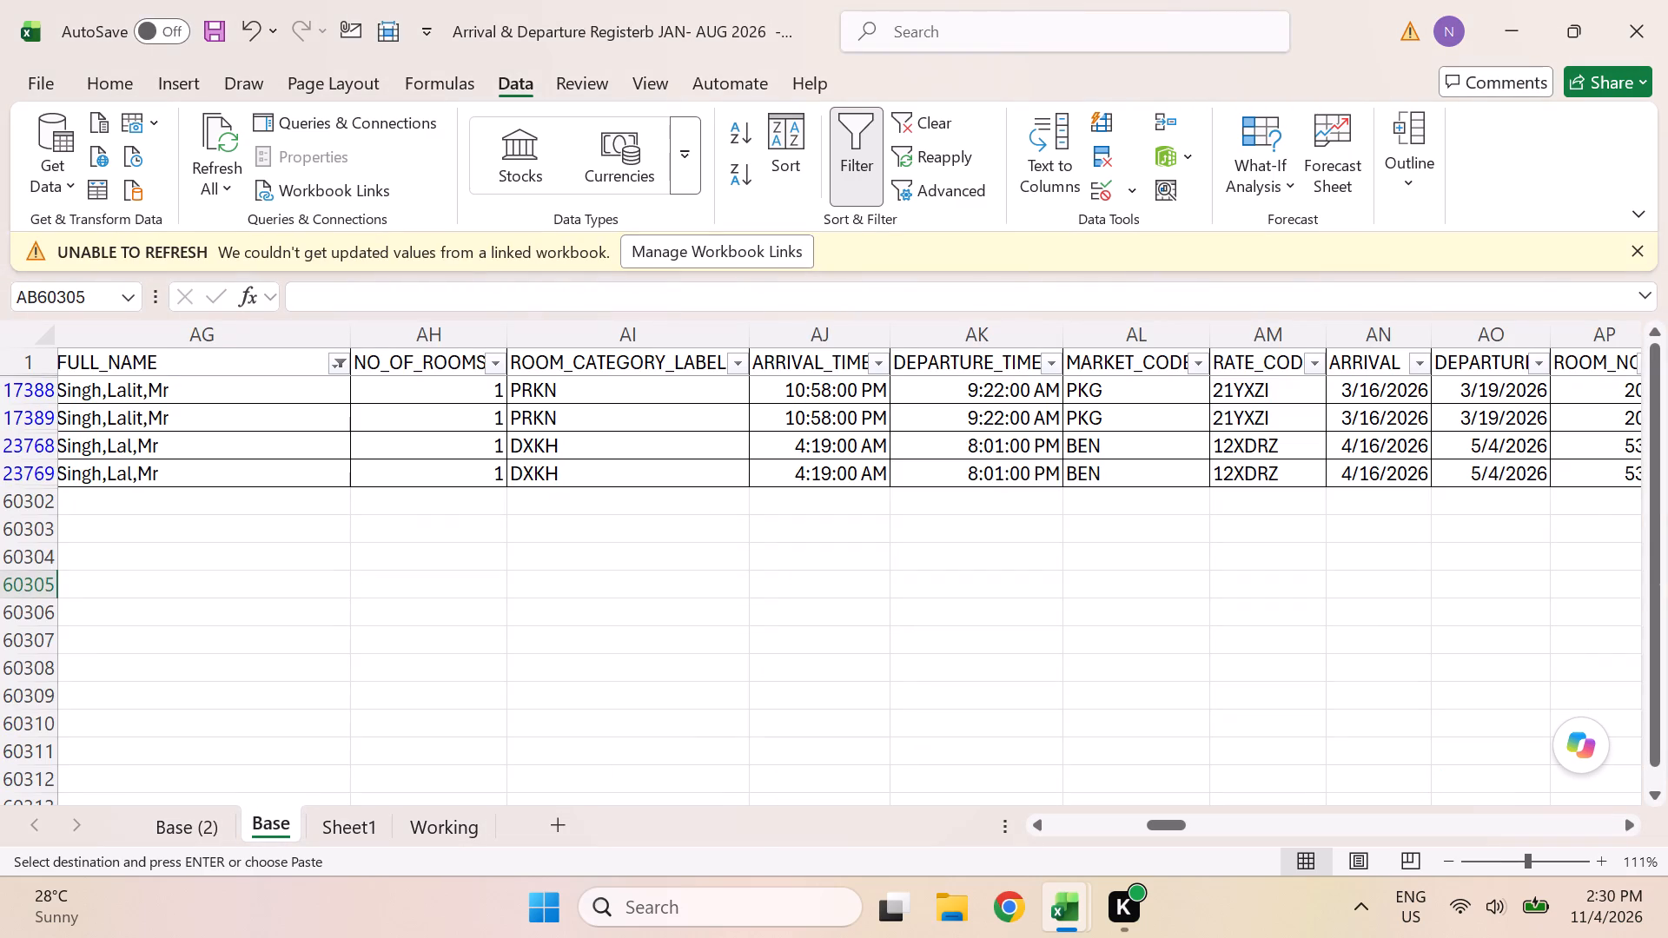
{"action": "scroll", "coordinate": [341, 562], "scroll_direction": "up", "scroll_amount": 1}
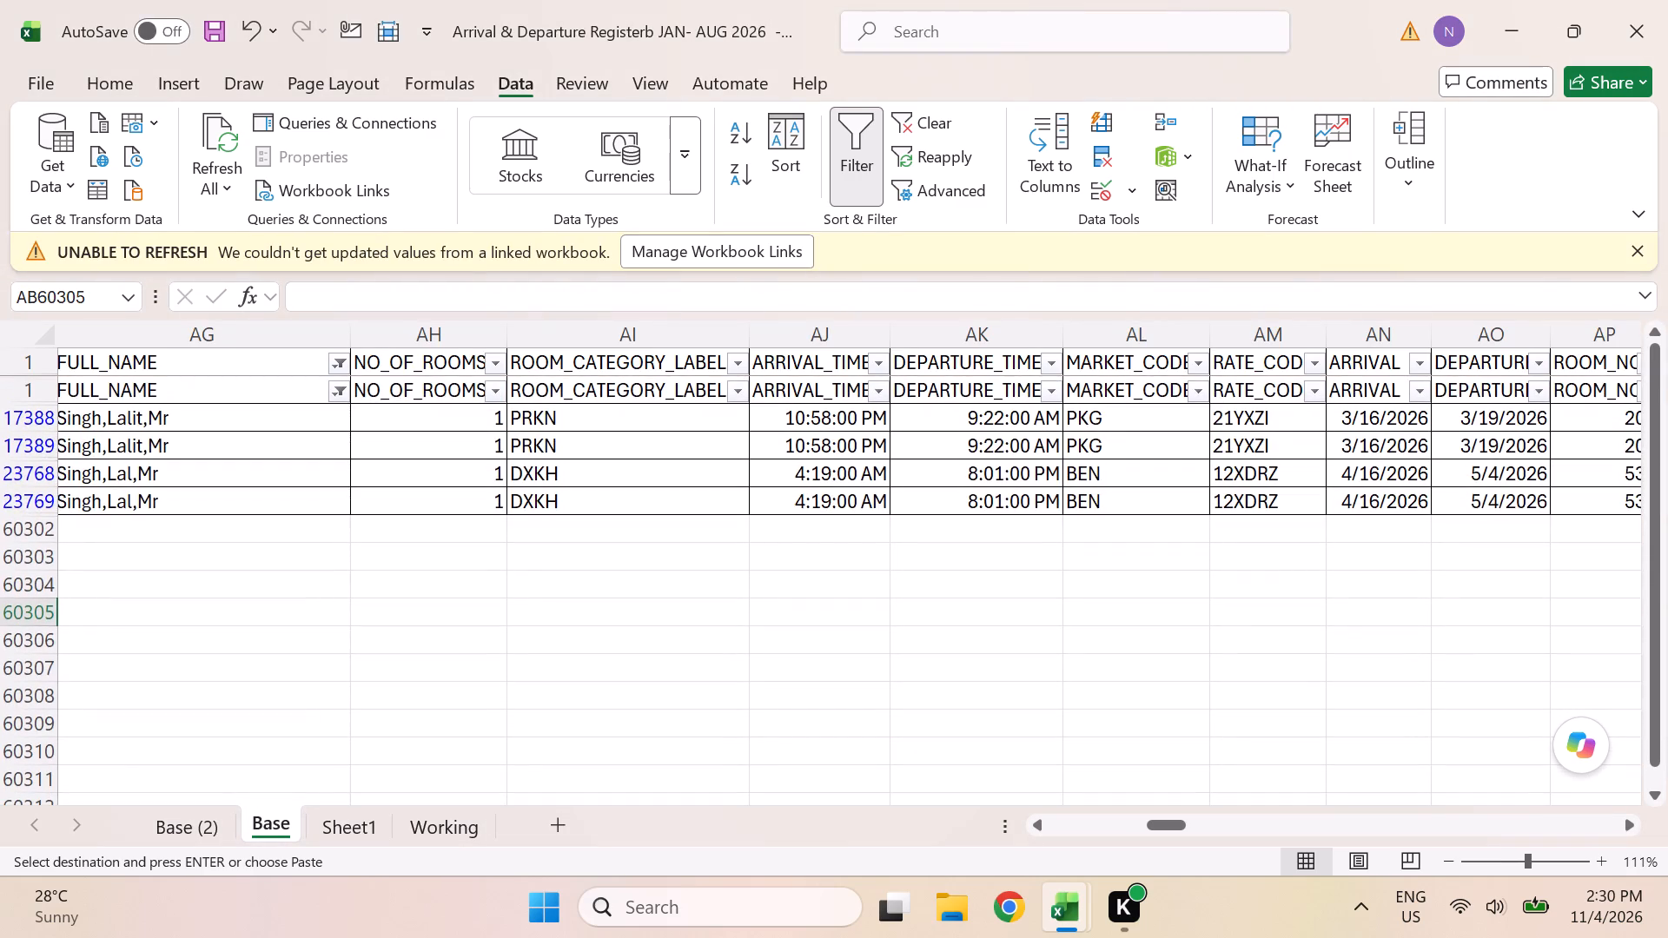
{"action": "key", "text": "alt+Tab"}
{"action": "key", "text": "alt+Tab"}
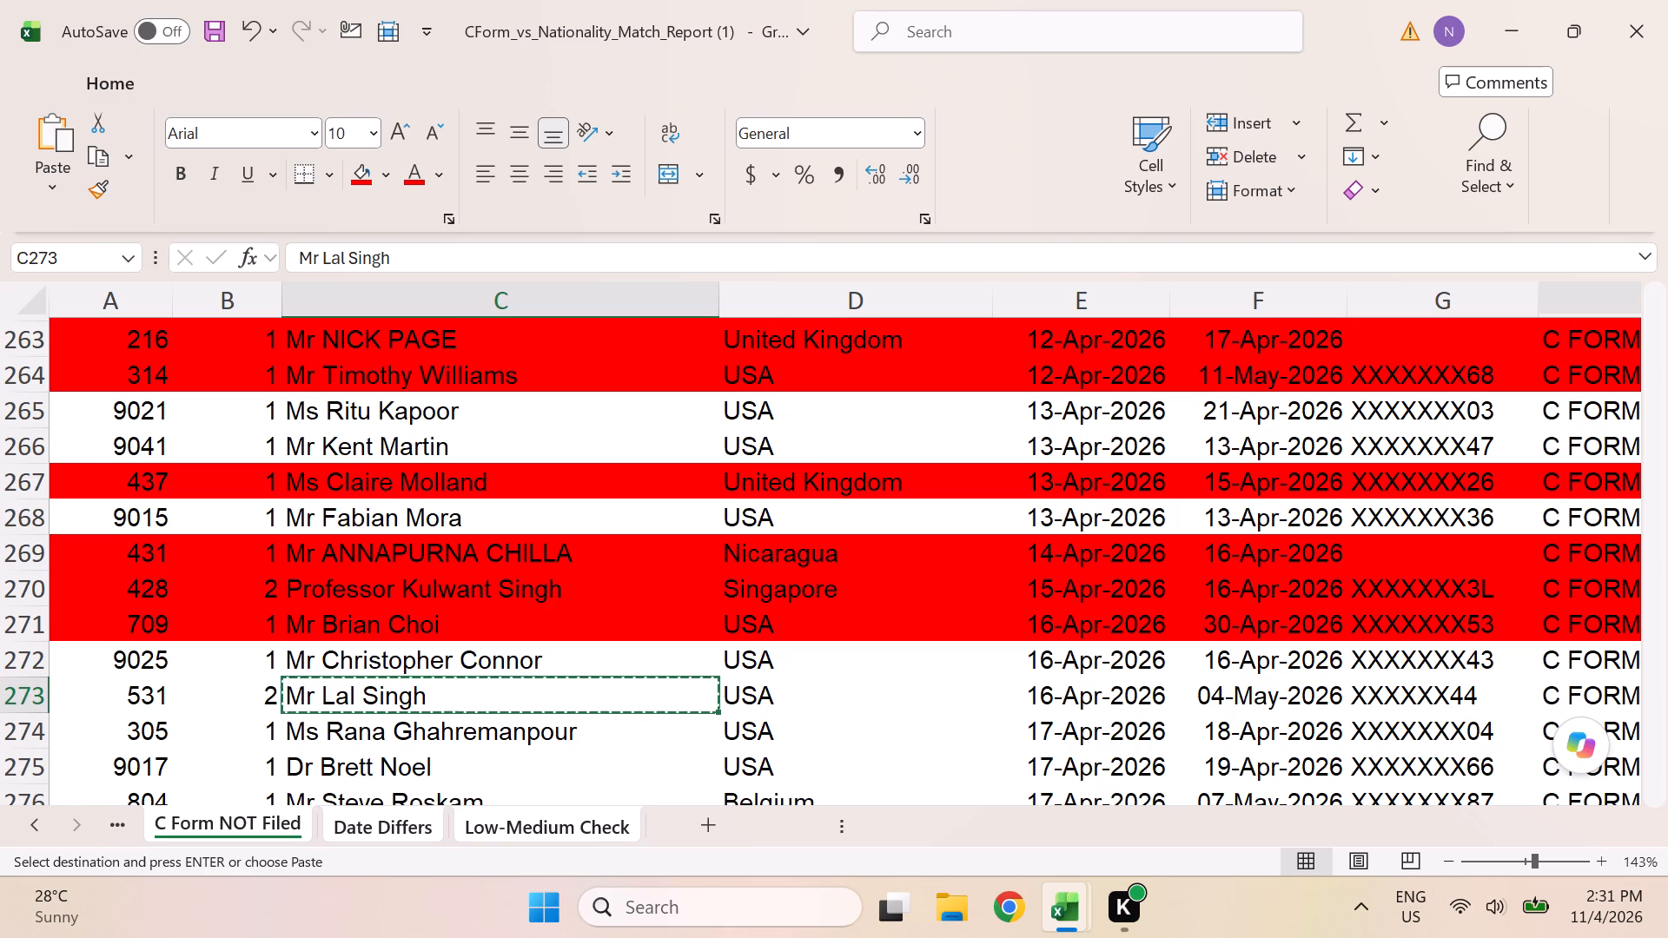
{"action": "key", "text": "alt+Tab"}
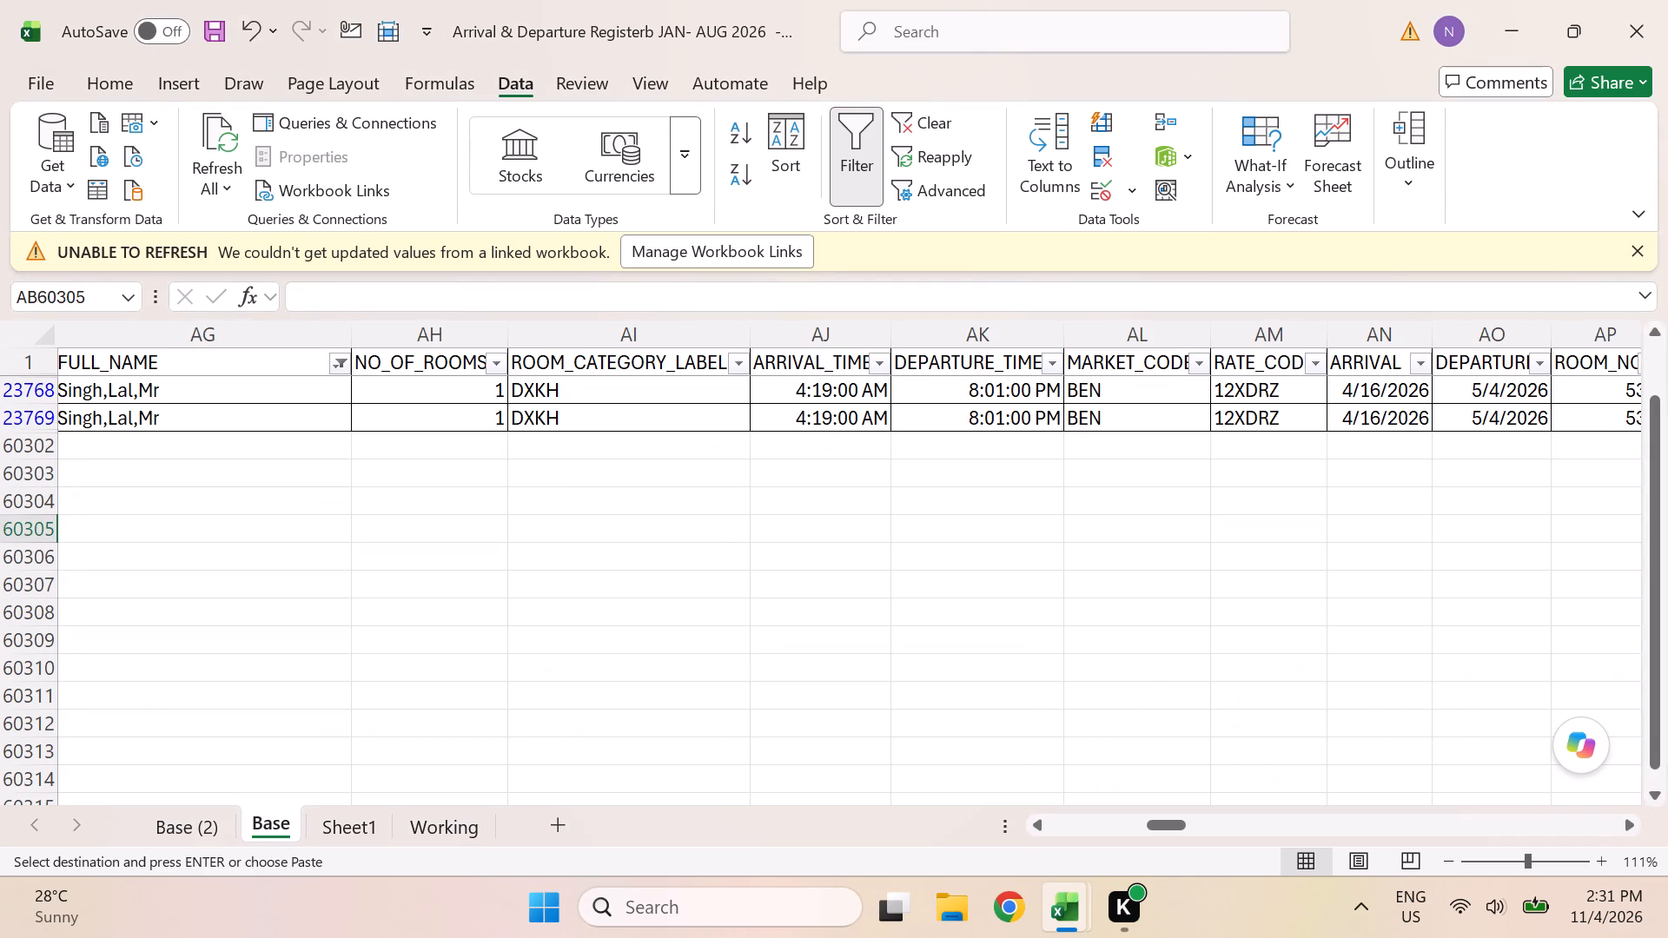
{"action": "left_click", "coordinate": [718, 524]}
{"action": "left_click", "coordinate": [718, 524]}
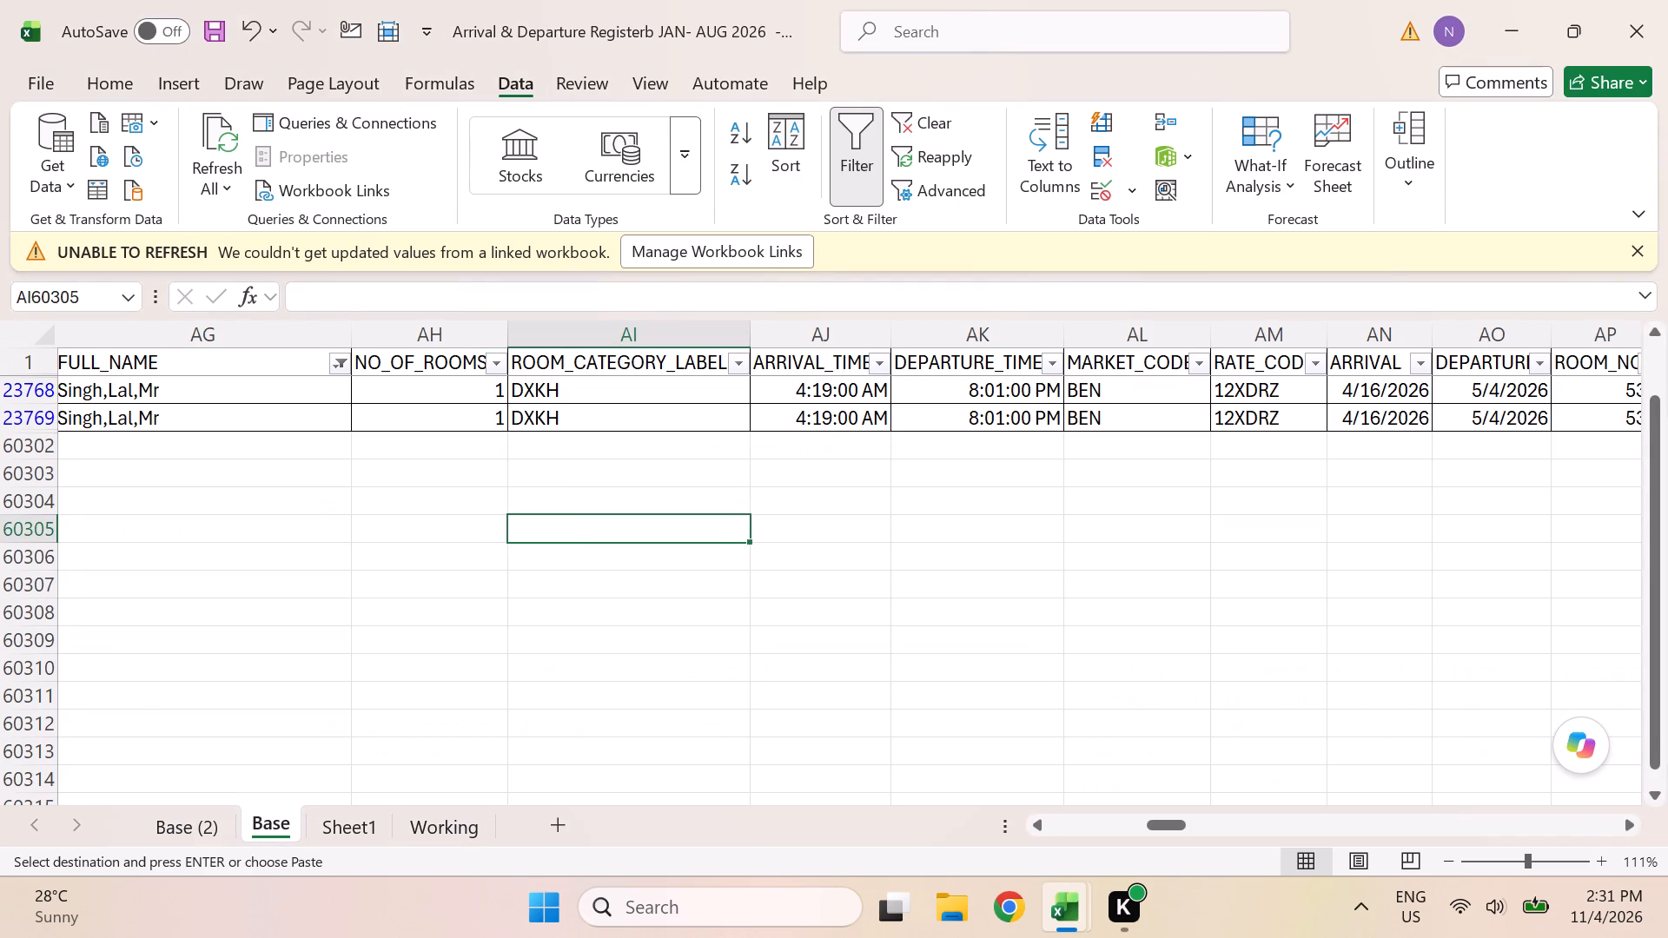
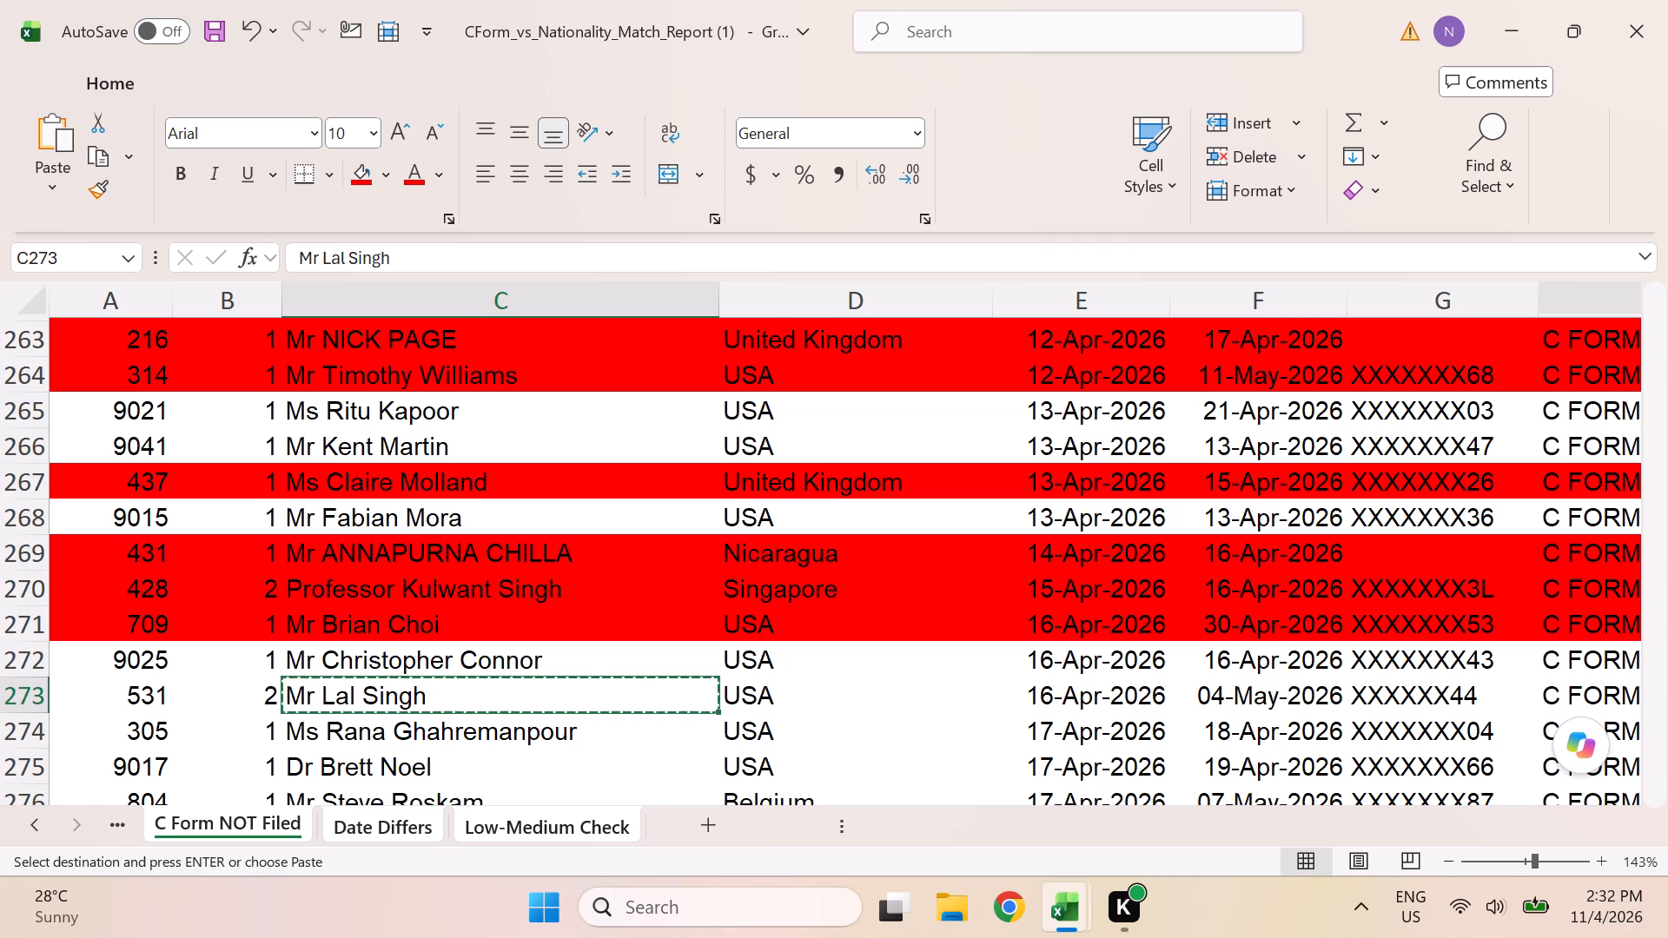
Recheck the row 273 guest's room and stay dates against the filtered Arrival & Departure Register and Form C Departures entries.
{"action": "key", "text": "alt+Tab"}
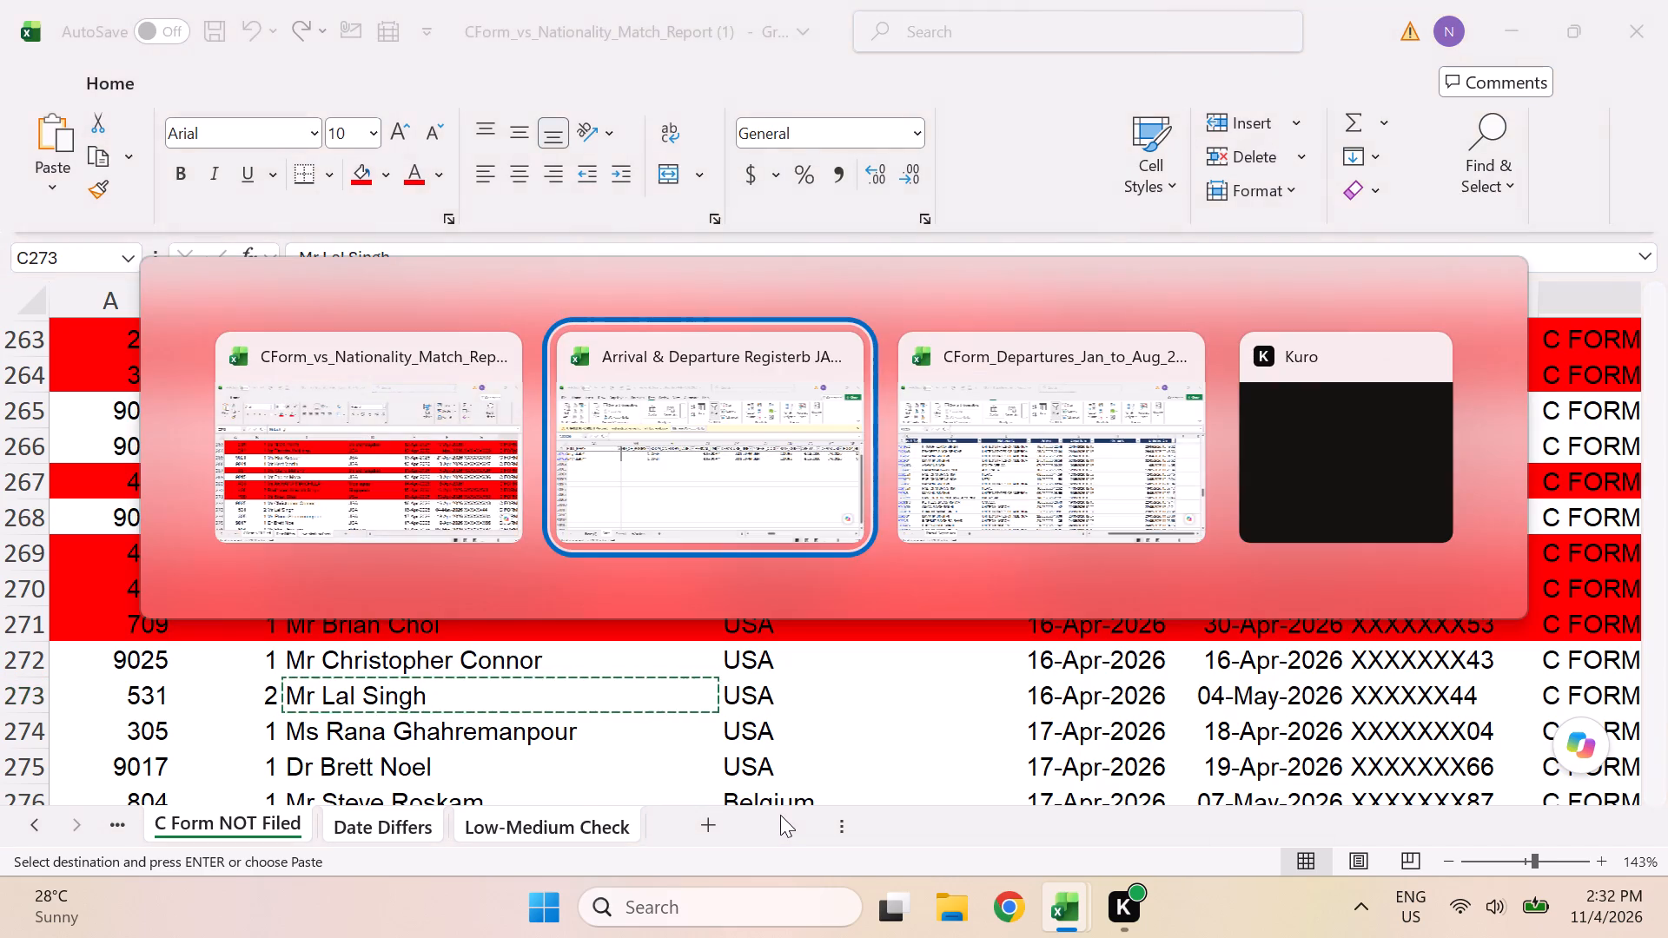
{"action": "scroll", "coordinate": [635, 748], "scroll_direction": "left", "scroll_amount": 1}
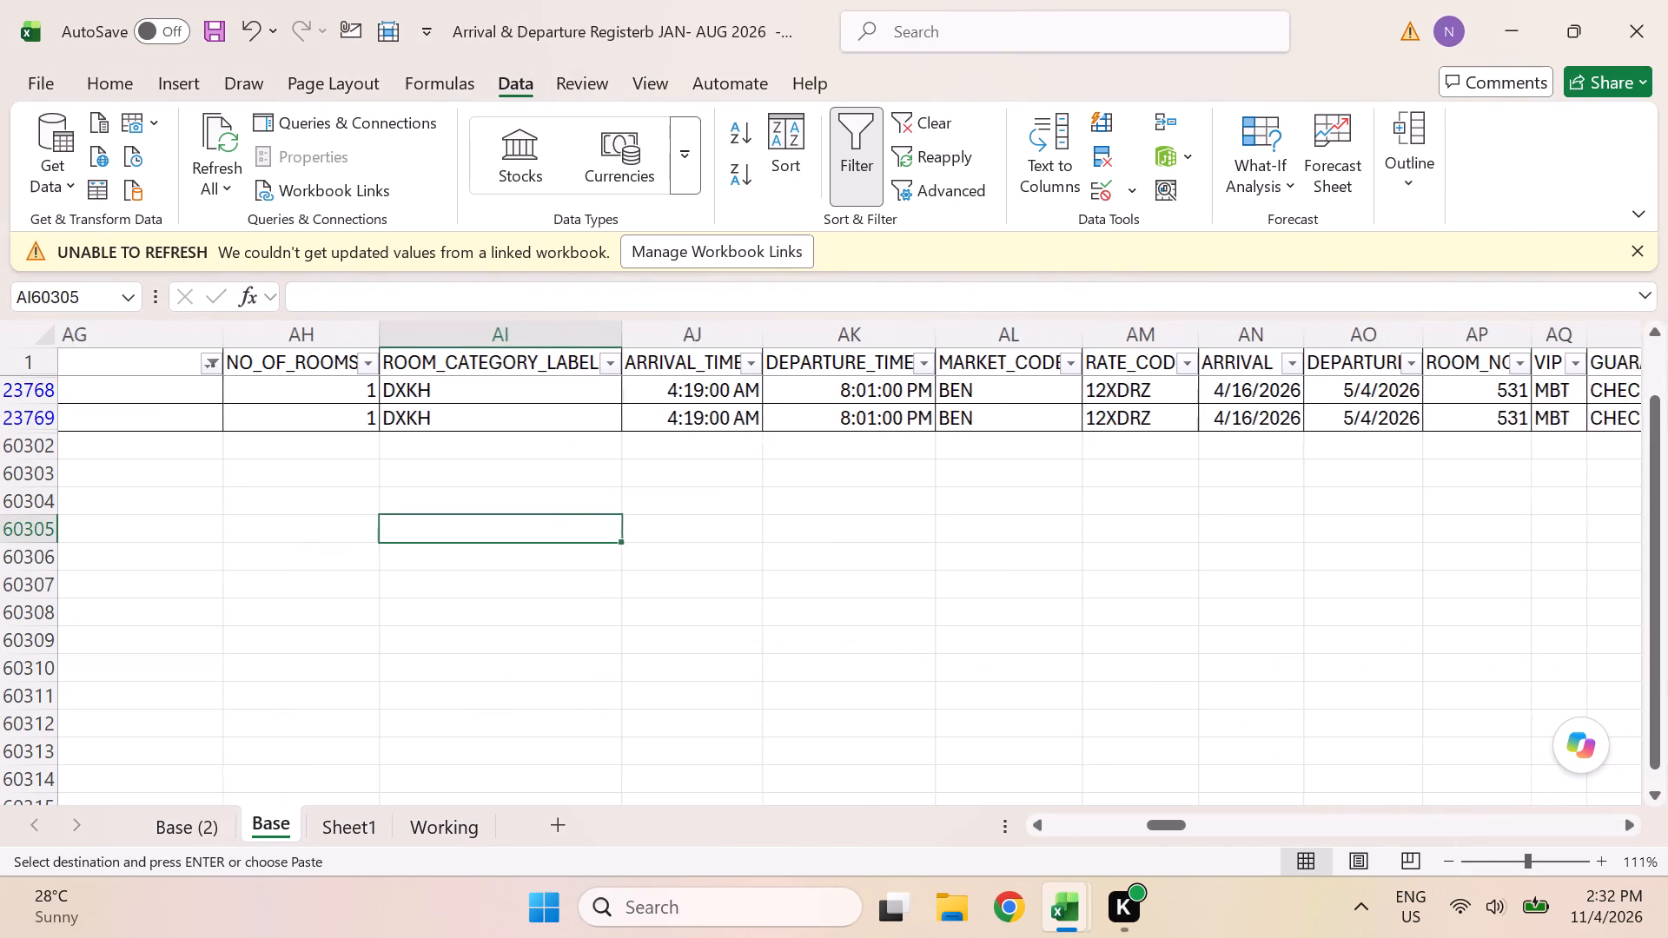
{"action": "scroll", "coordinate": [635, 748], "scroll_direction": "left", "scroll_amount": 1}
{"action": "scroll", "coordinate": [635, 748], "scroll_direction": "up", "scroll_amount": 1}
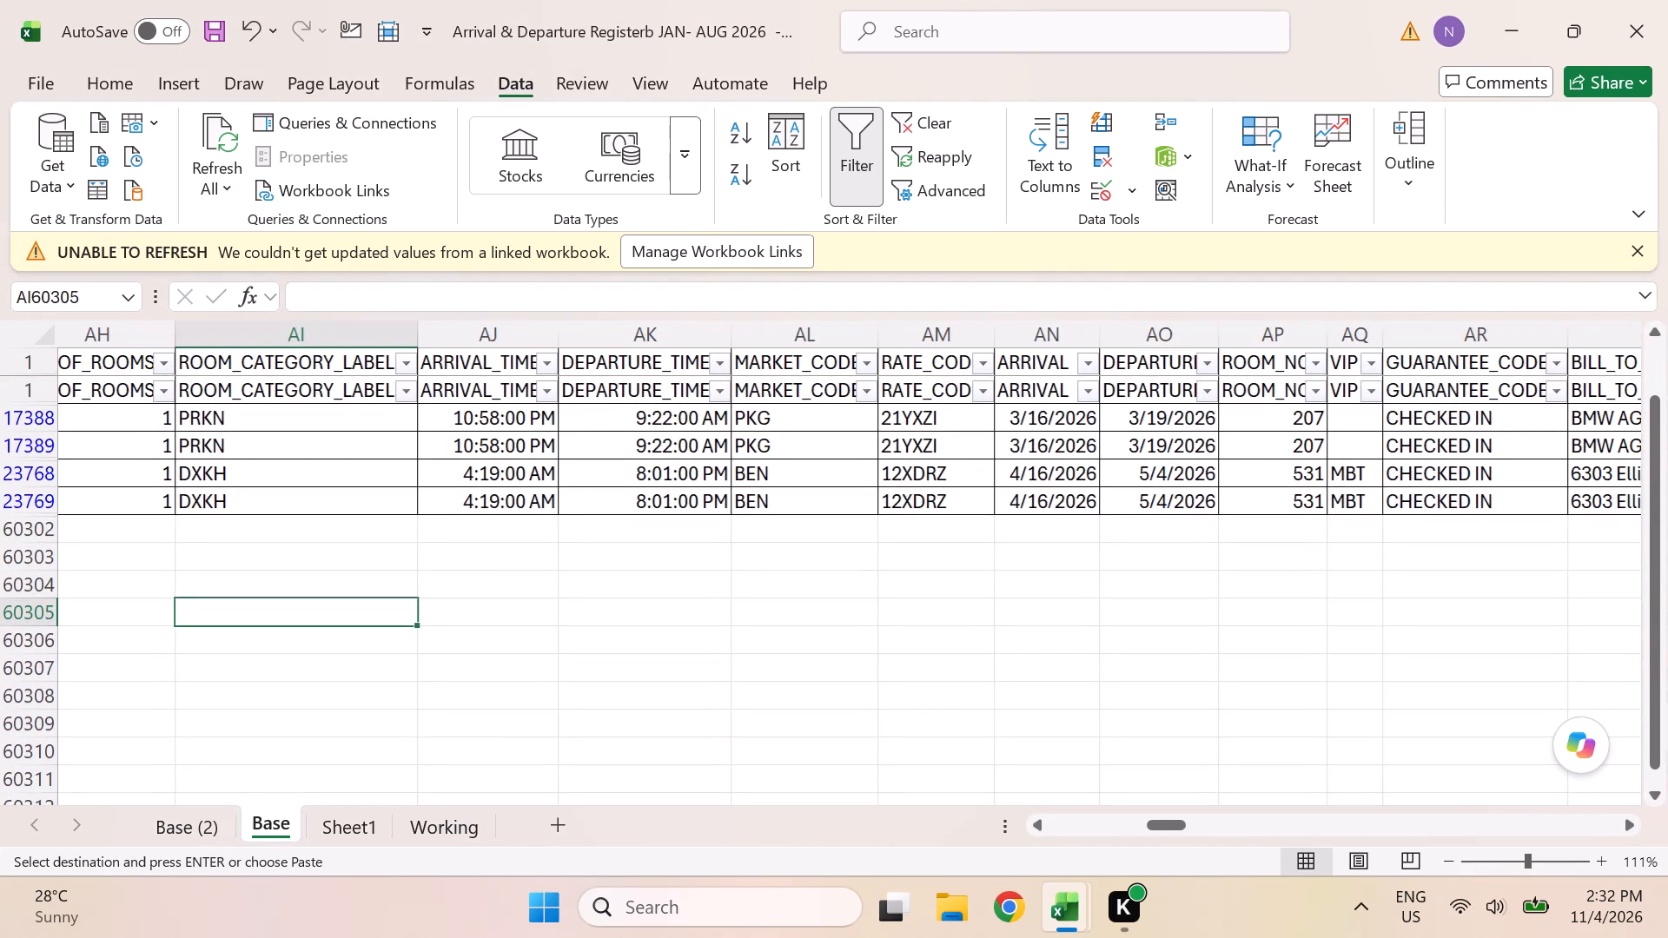
{"action": "key", "text": "alt+Tab"}
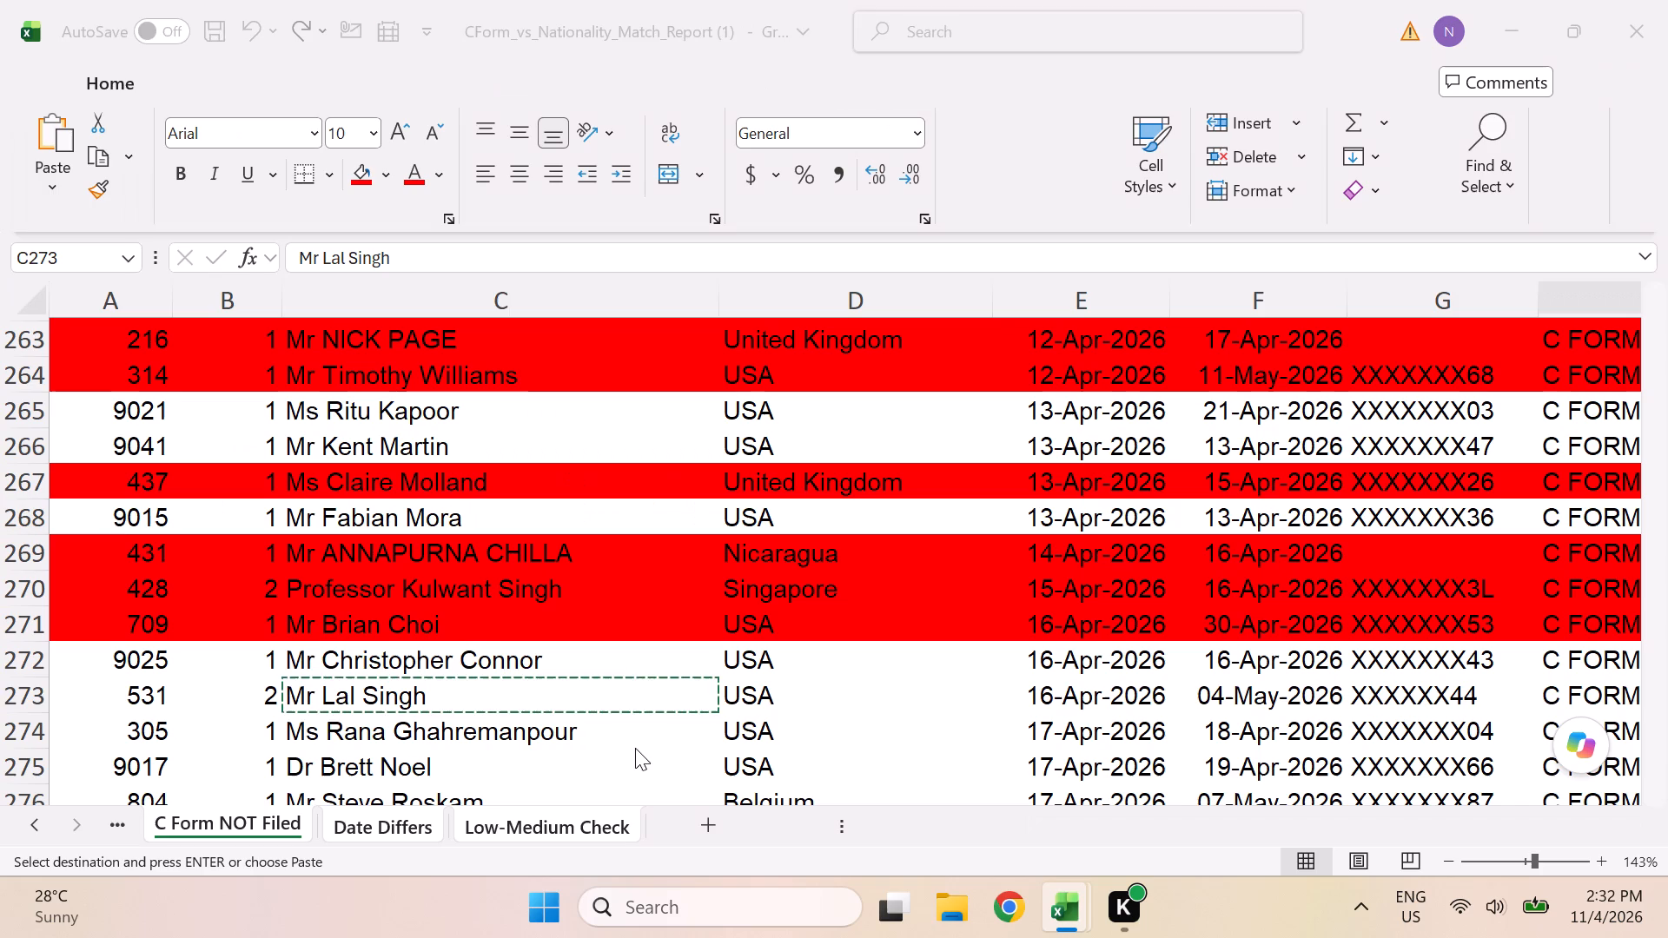
{"action": "key", "text": "alt+Tab"}
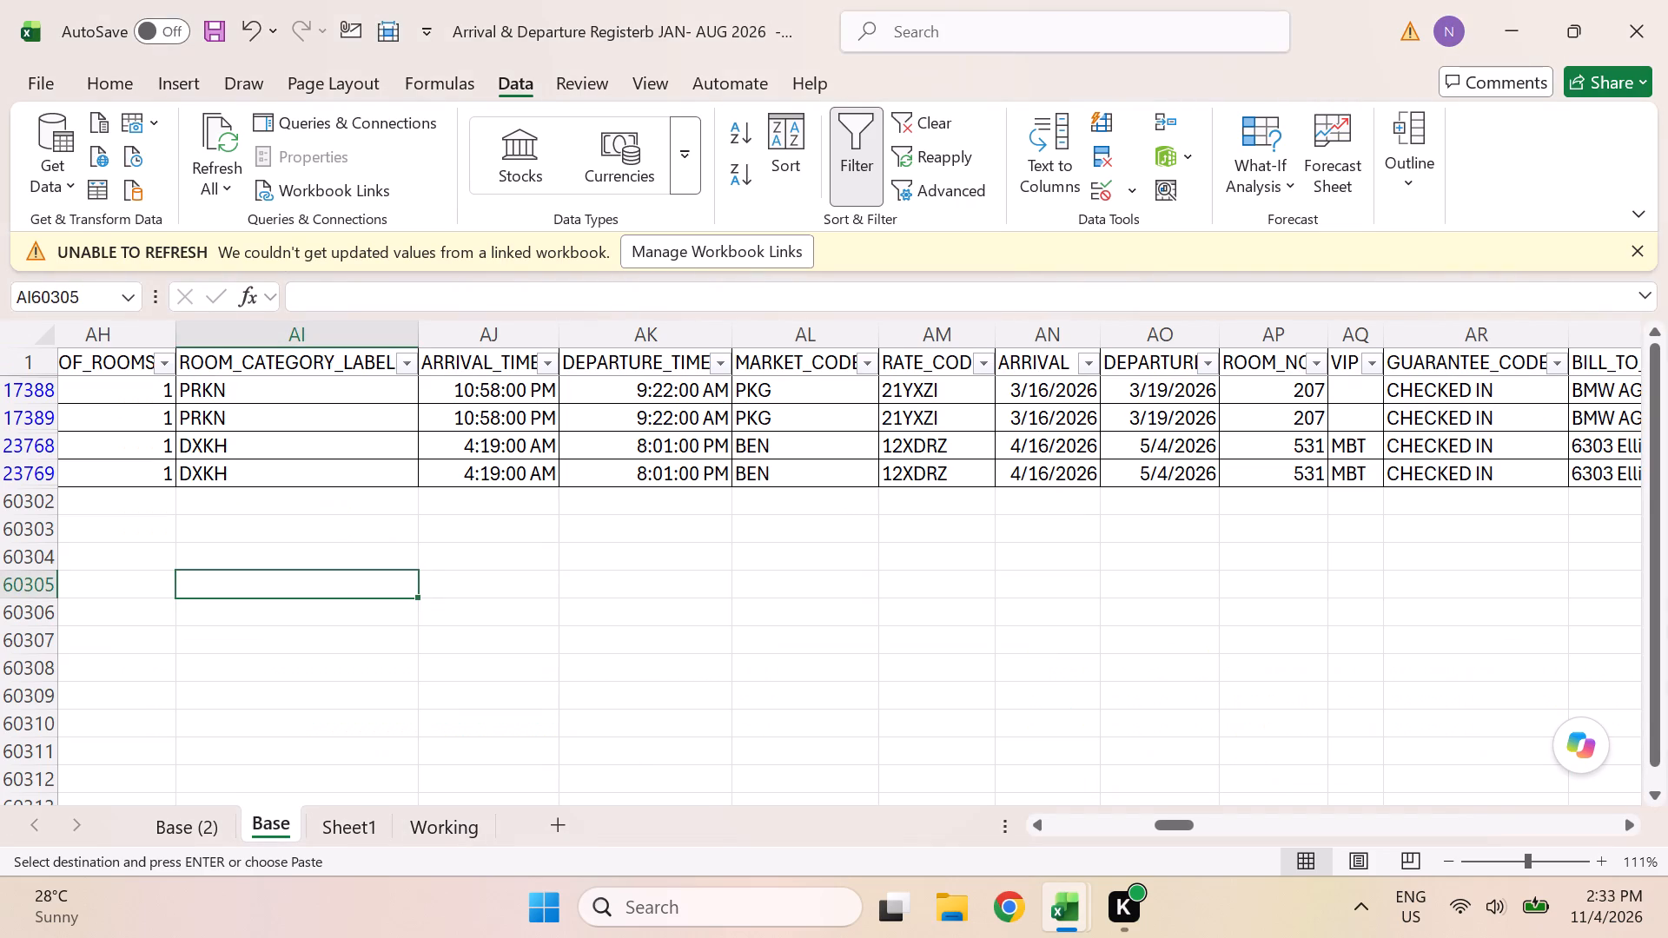
{"action": "key", "text": "alt+Tab"}
{"action": "key", "text": "alt+Tab"}
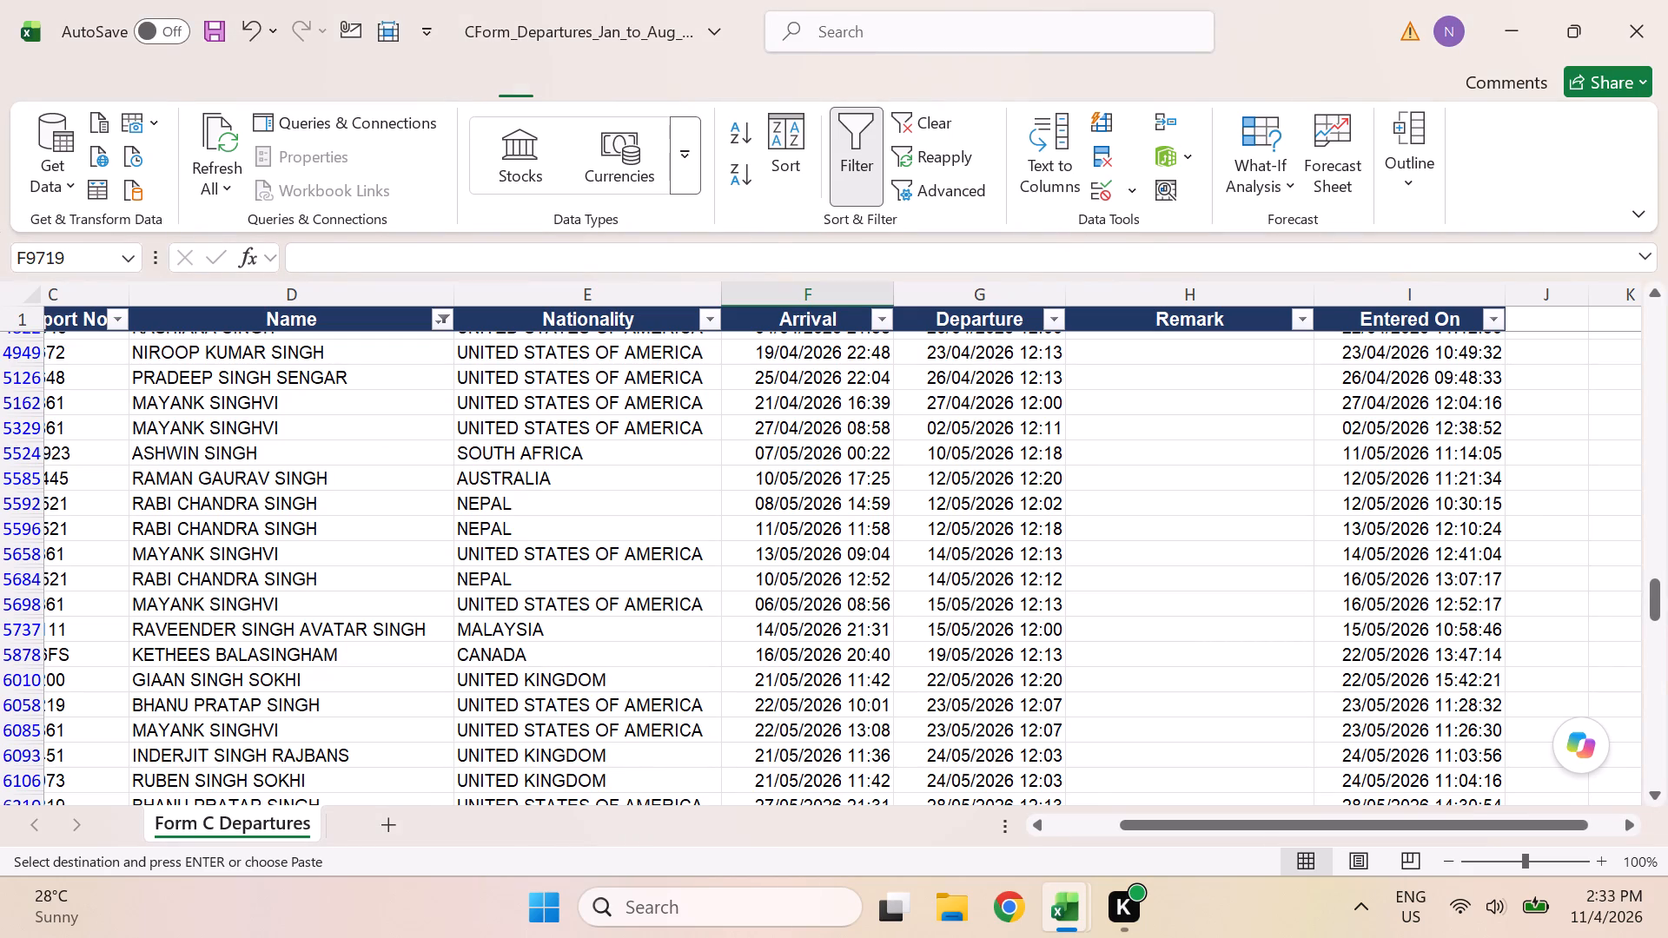
Fill the whole of row 273 on the C Form NOT Filed sheet with red.
{"action": "key", "text": "alt+Tab"}
{"action": "key", "text": "alt+Tab"}
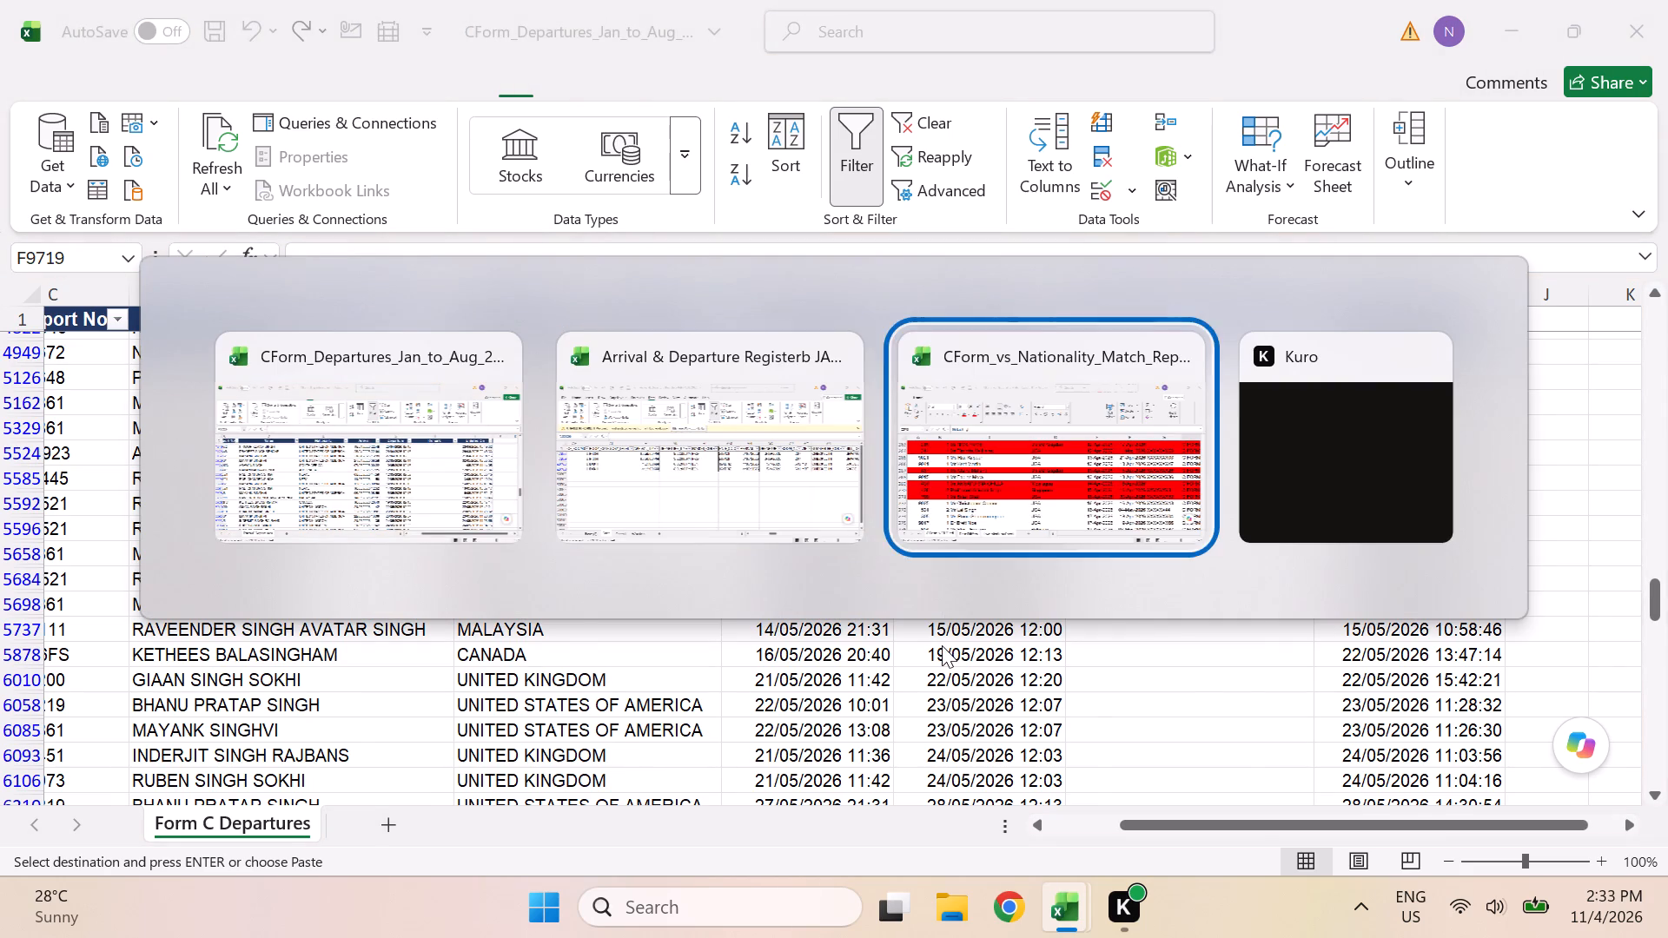
{"action": "key", "text": "Return"}
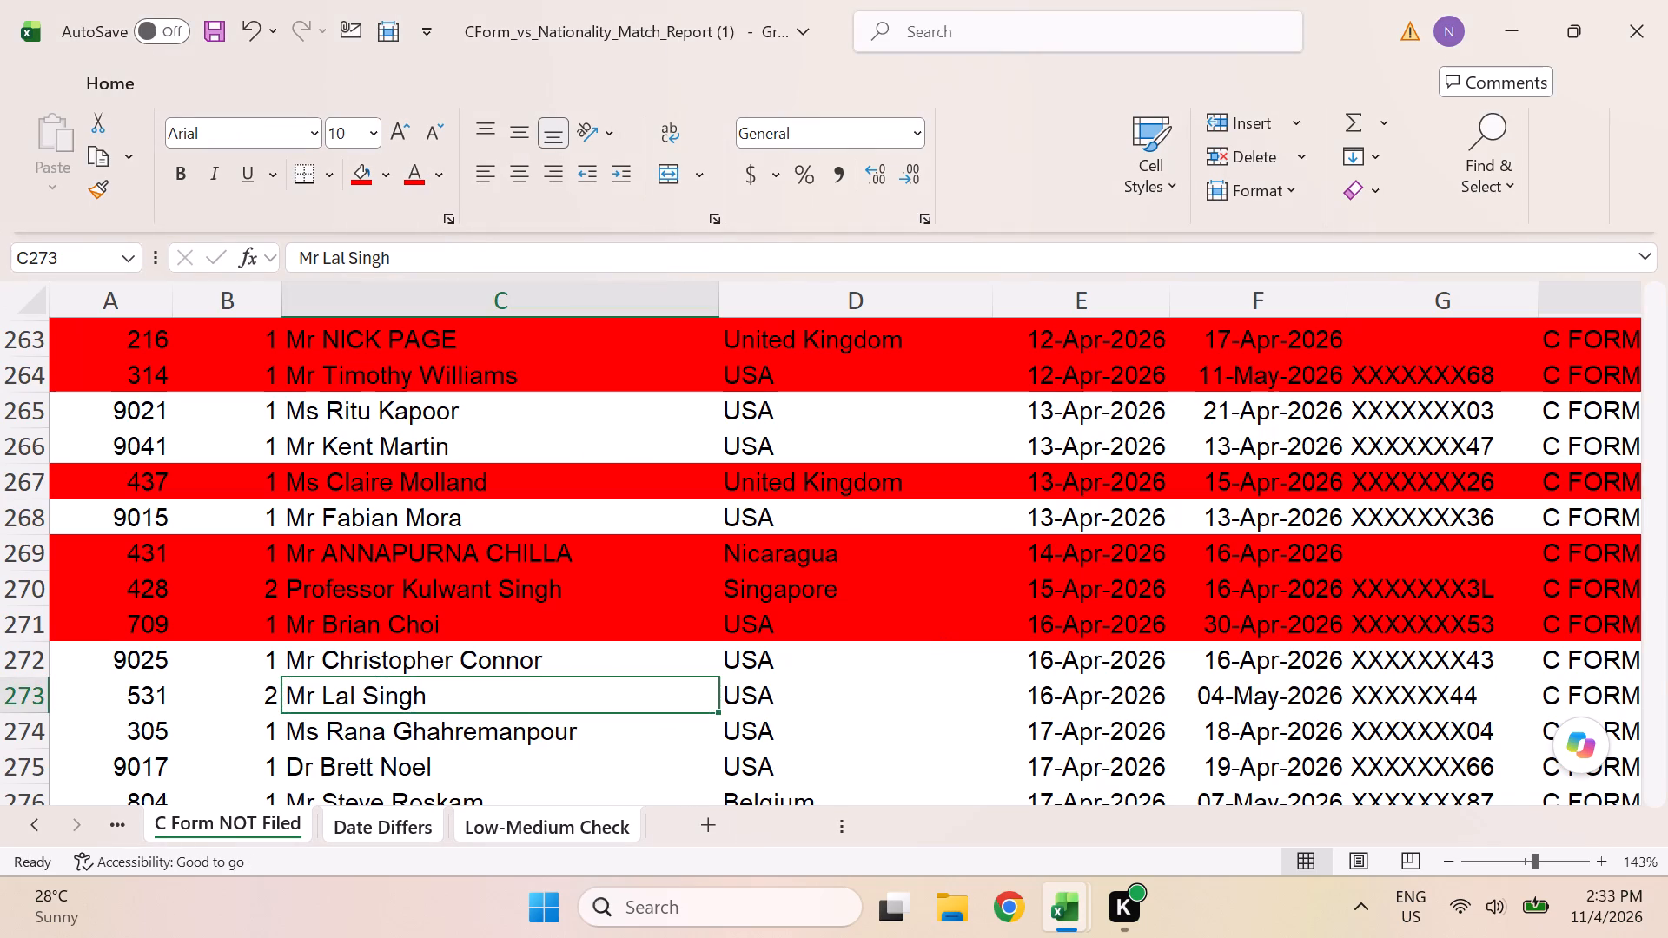
{"action": "key", "text": "Left"}
{"action": "key", "text": "Left"}
{"action": "key", "text": "ctrl+shift+Right"}
{"action": "key", "text": "ctrl+shift+Right"}
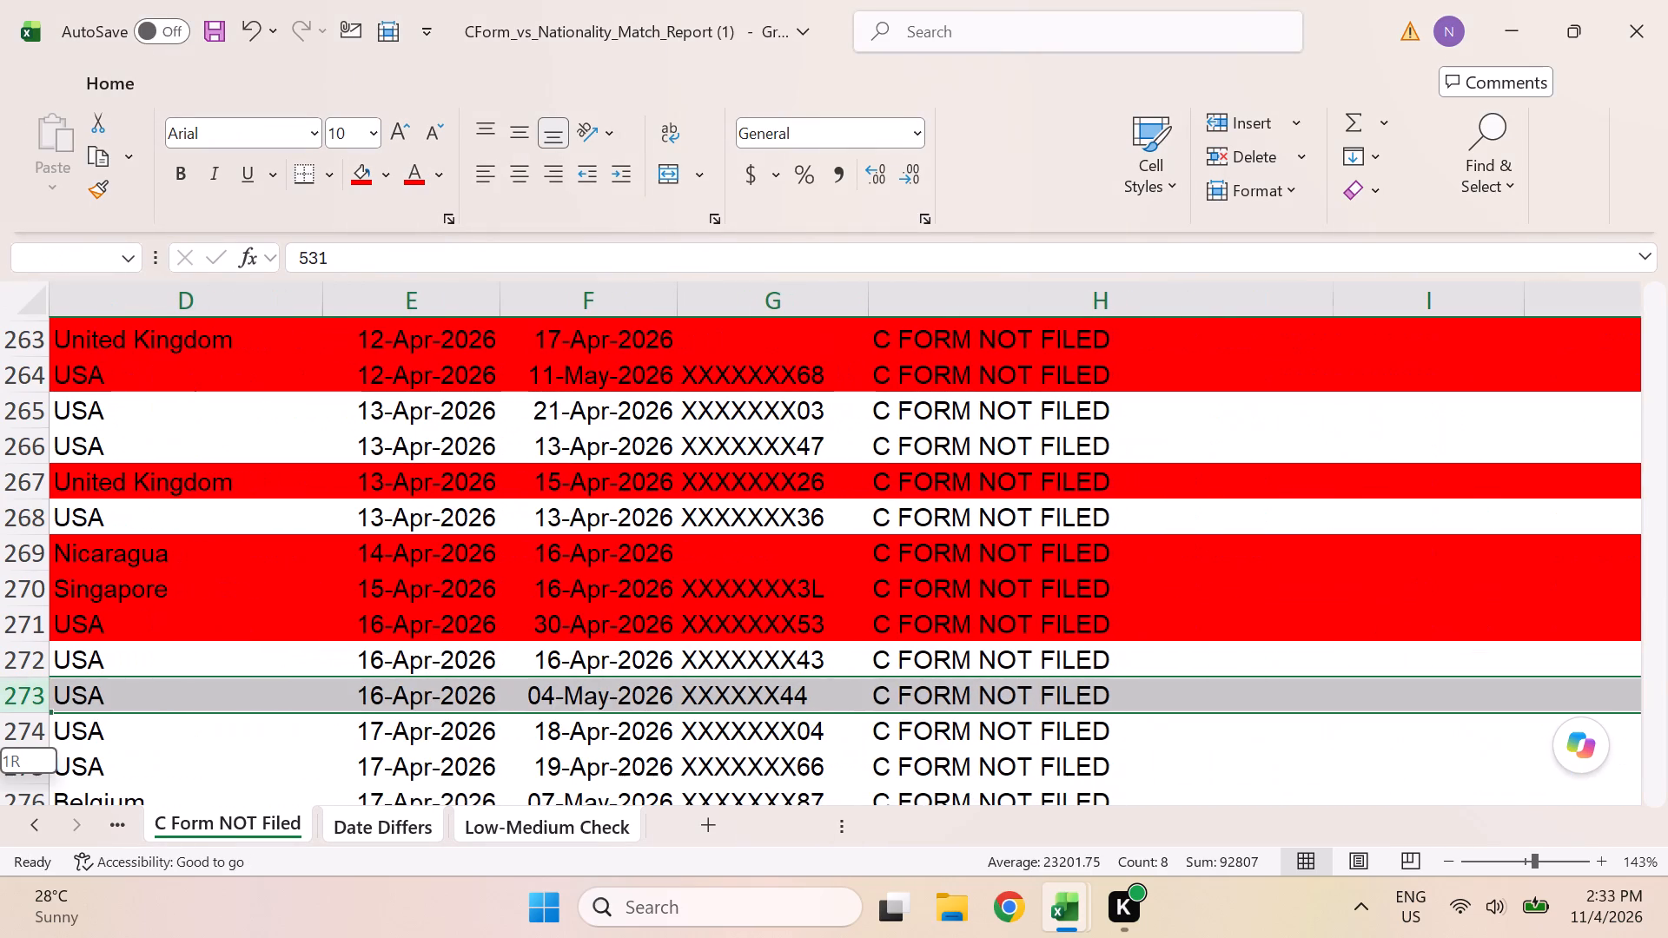
{"action": "key", "text": "ctrl+shift+Right"}
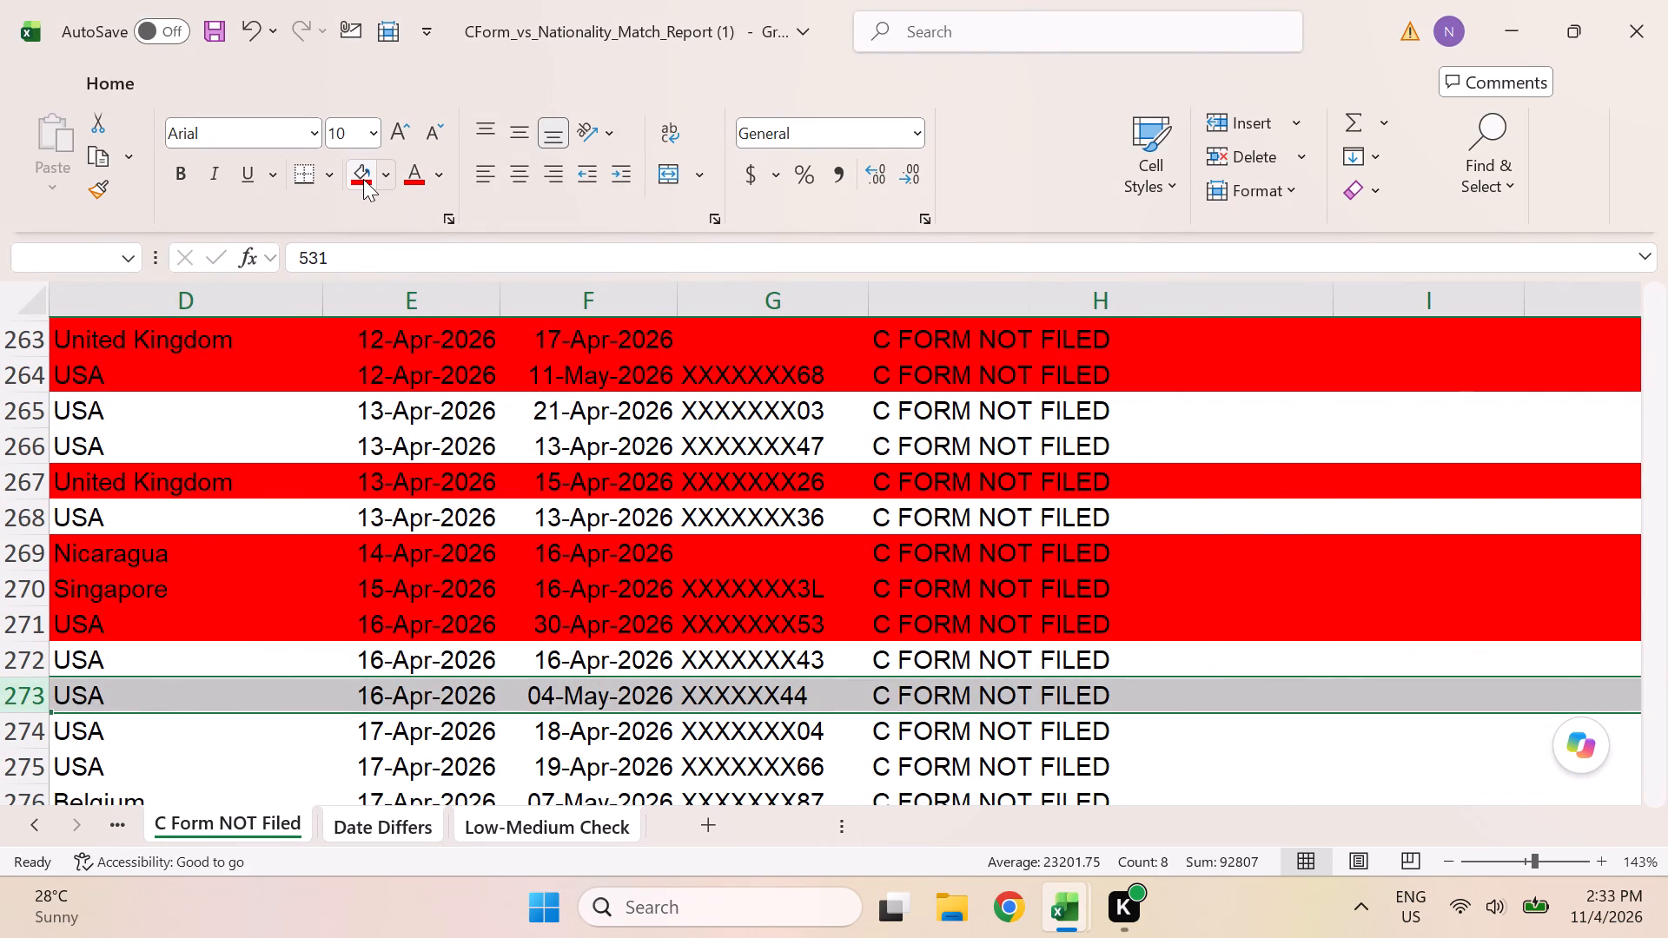
{"action": "left_click", "coordinate": [363, 179]}
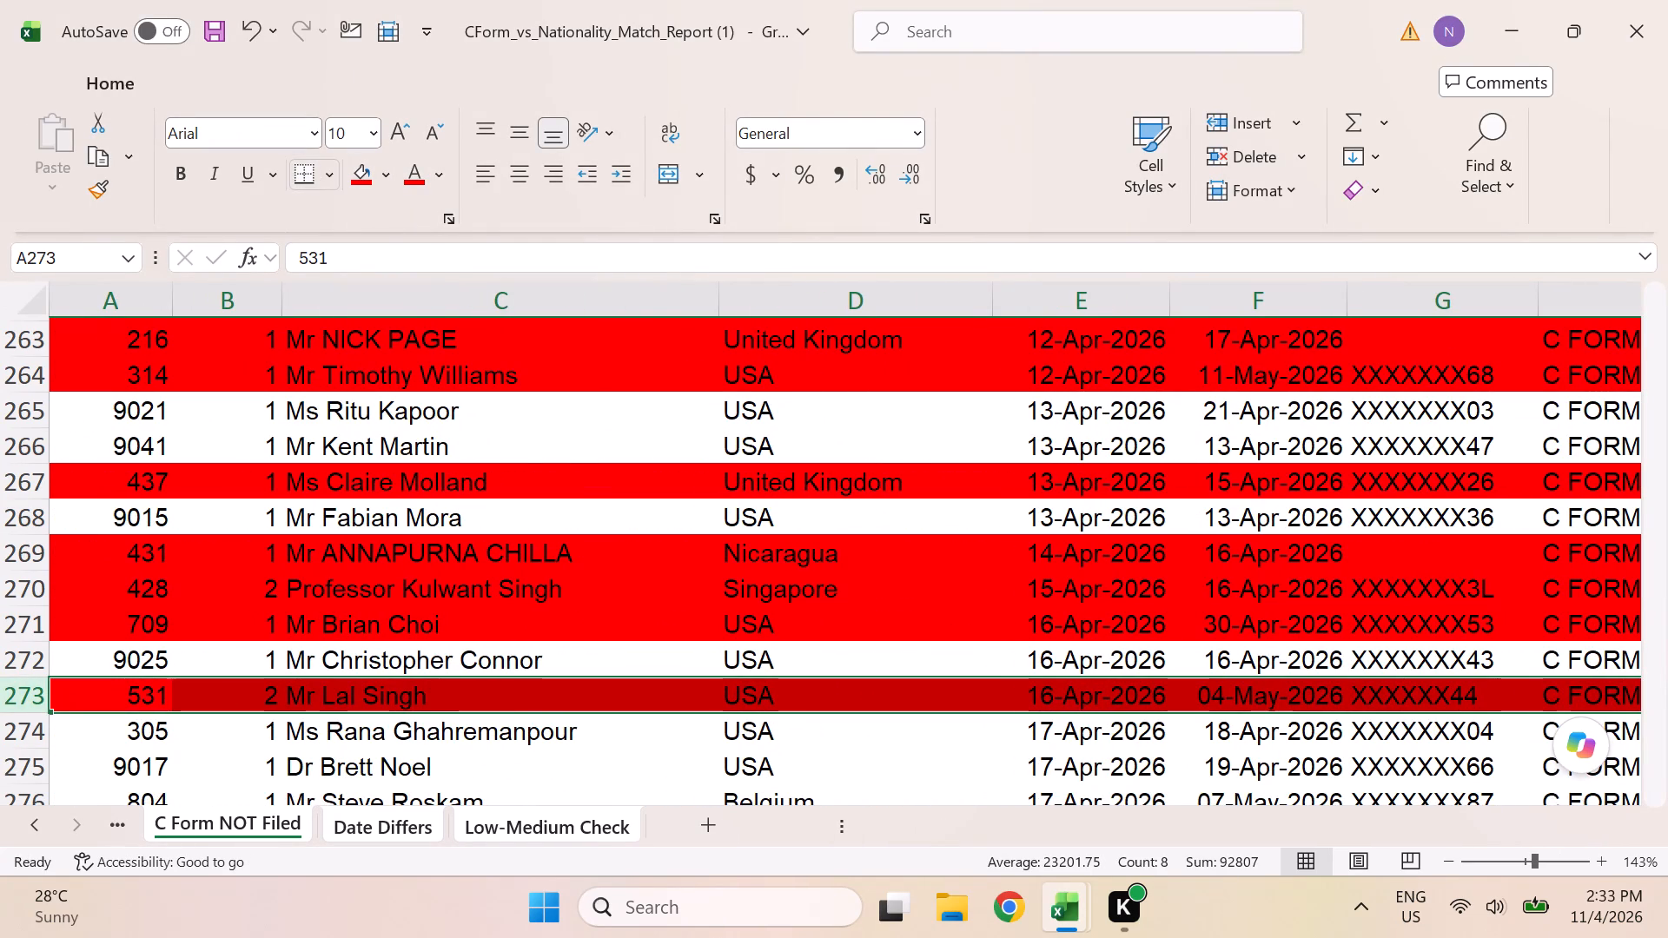
Filter the Name column of the Form C Departures sheet for the row 274 guest's name without the title Ms.
{"action": "left_click", "coordinate": [541, 737]}
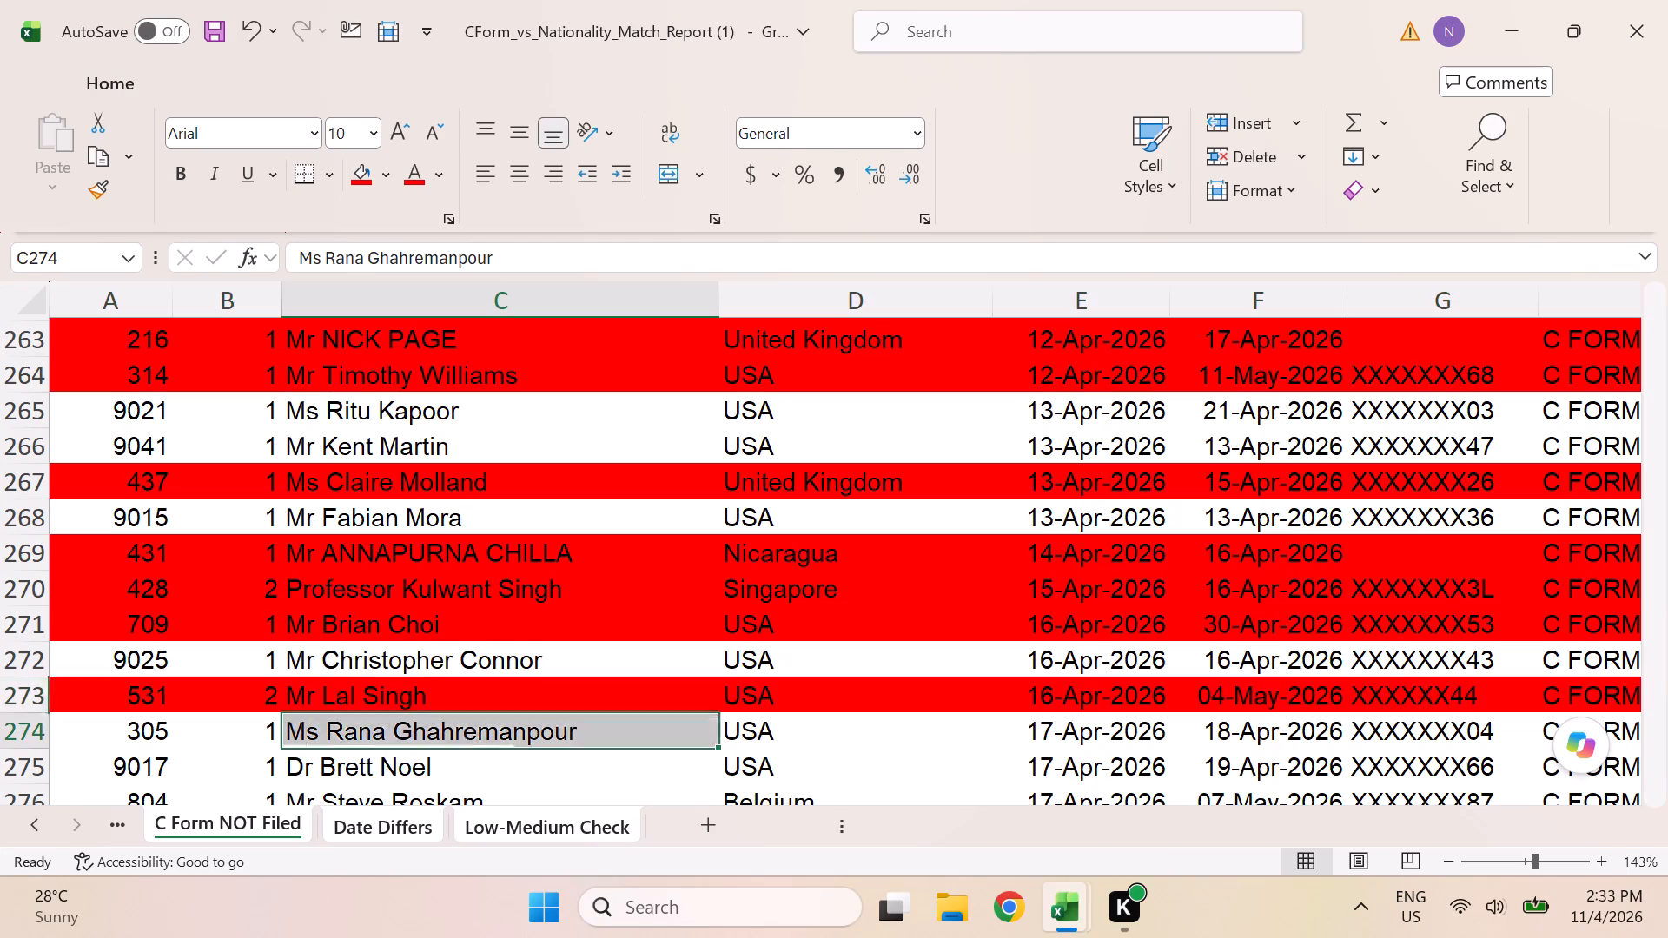
{"action": "key", "text": "ctrl+c"}
{"action": "key", "text": "alt+Tab"}
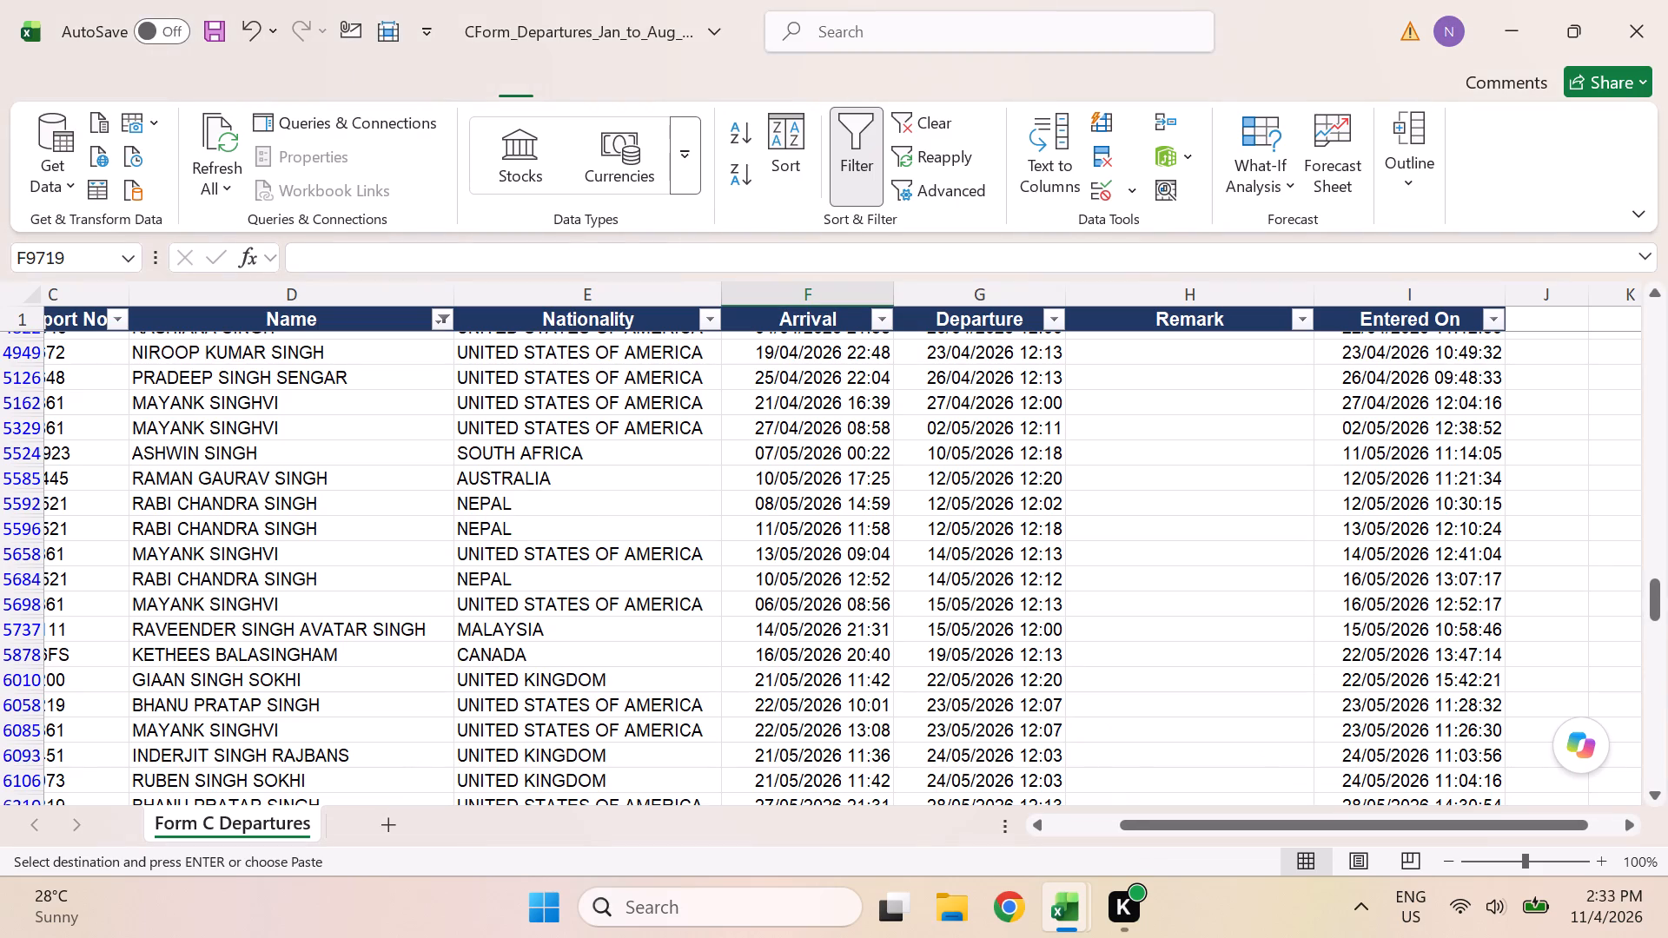
{"action": "left_click", "coordinate": [444, 315]}
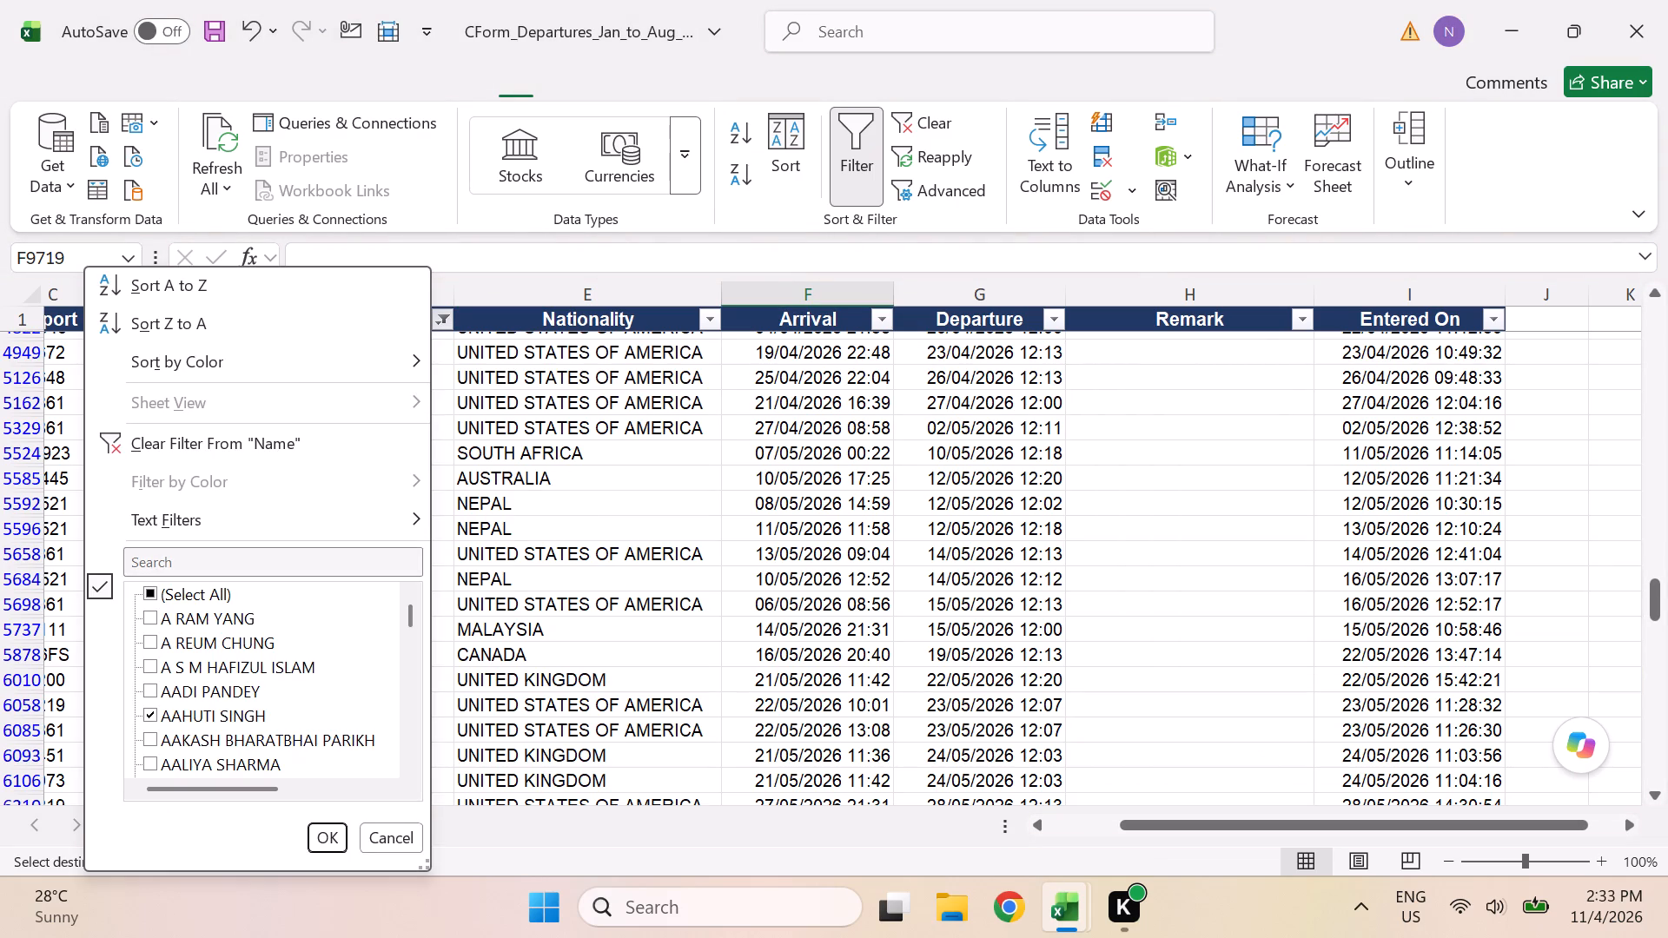
{"action": "left_click", "coordinate": [327, 556]}
{"action": "key", "text": "ctrl+v"}
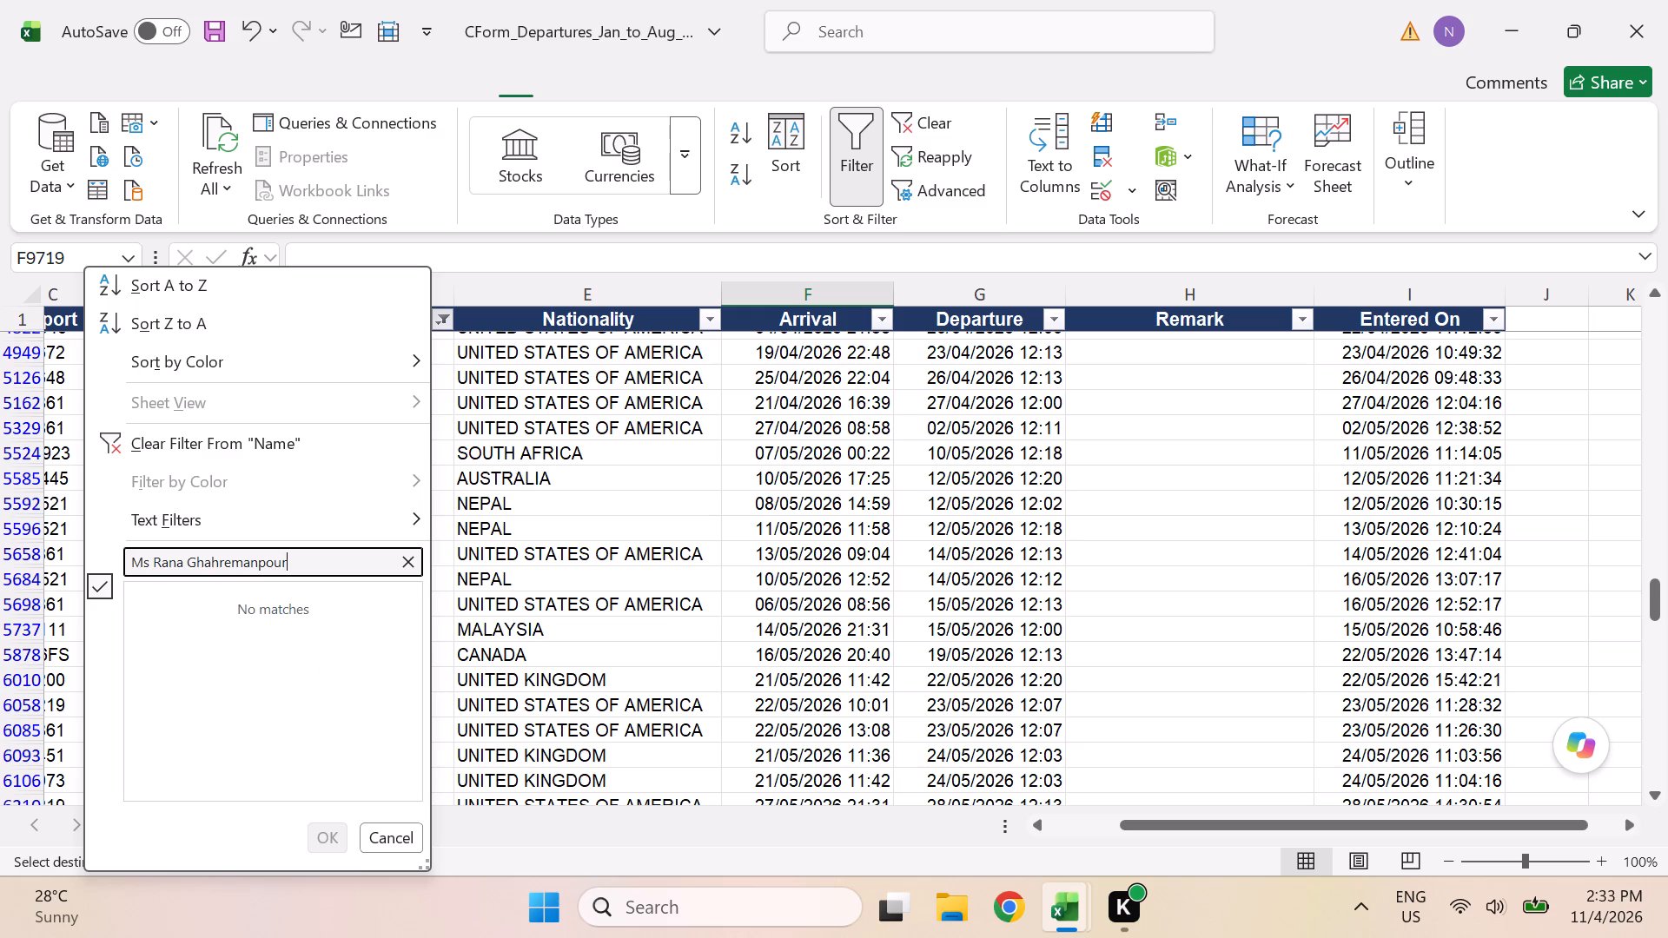
{"action": "left_click", "coordinate": [162, 563]}
{"action": "key", "text": "Left"}
{"action": "key", "text": "Left"}
{"action": "key", "text": "Left"}
{"action": "key", "text": "Left"}
{"action": "key", "text": "Right"}
{"action": "key", "text": "Right"}
{"action": "key", "text": "Right"}
{"action": "key", "text": "BackSpace"}
{"action": "key", "text": "BackSpace"}
{"action": "key", "text": "BackSpace"}
{"action": "key", "text": "BackSpace"}
{"action": "key", "text": "BackSpace"}
{"action": "key", "text": "BackSpace"}
{"action": "key", "text": "BackSpace"}
{"action": "key", "text": "BackSpace"}
{"action": "key", "text": "BackSpace"}
{"action": "key", "text": "BackSpace"}
{"action": "key", "text": "BackSpace"}
{"action": "key", "text": "BackSpace"}
{"action": "key", "text": "BackSpace"}
{"action": "key", "text": "Right"}
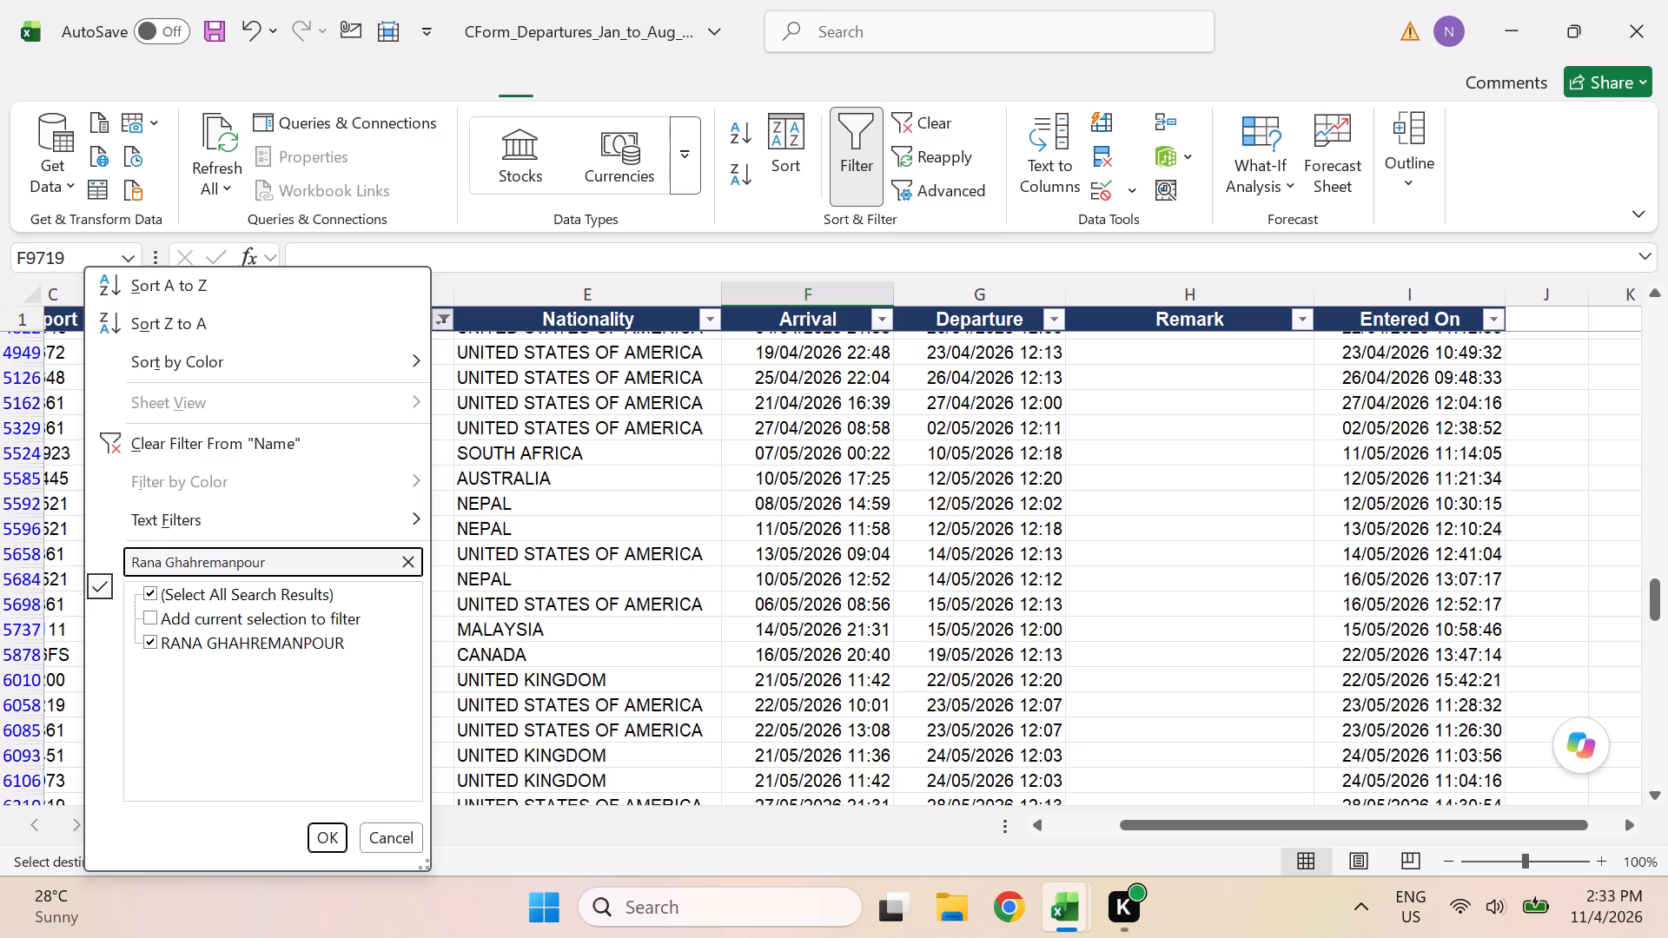
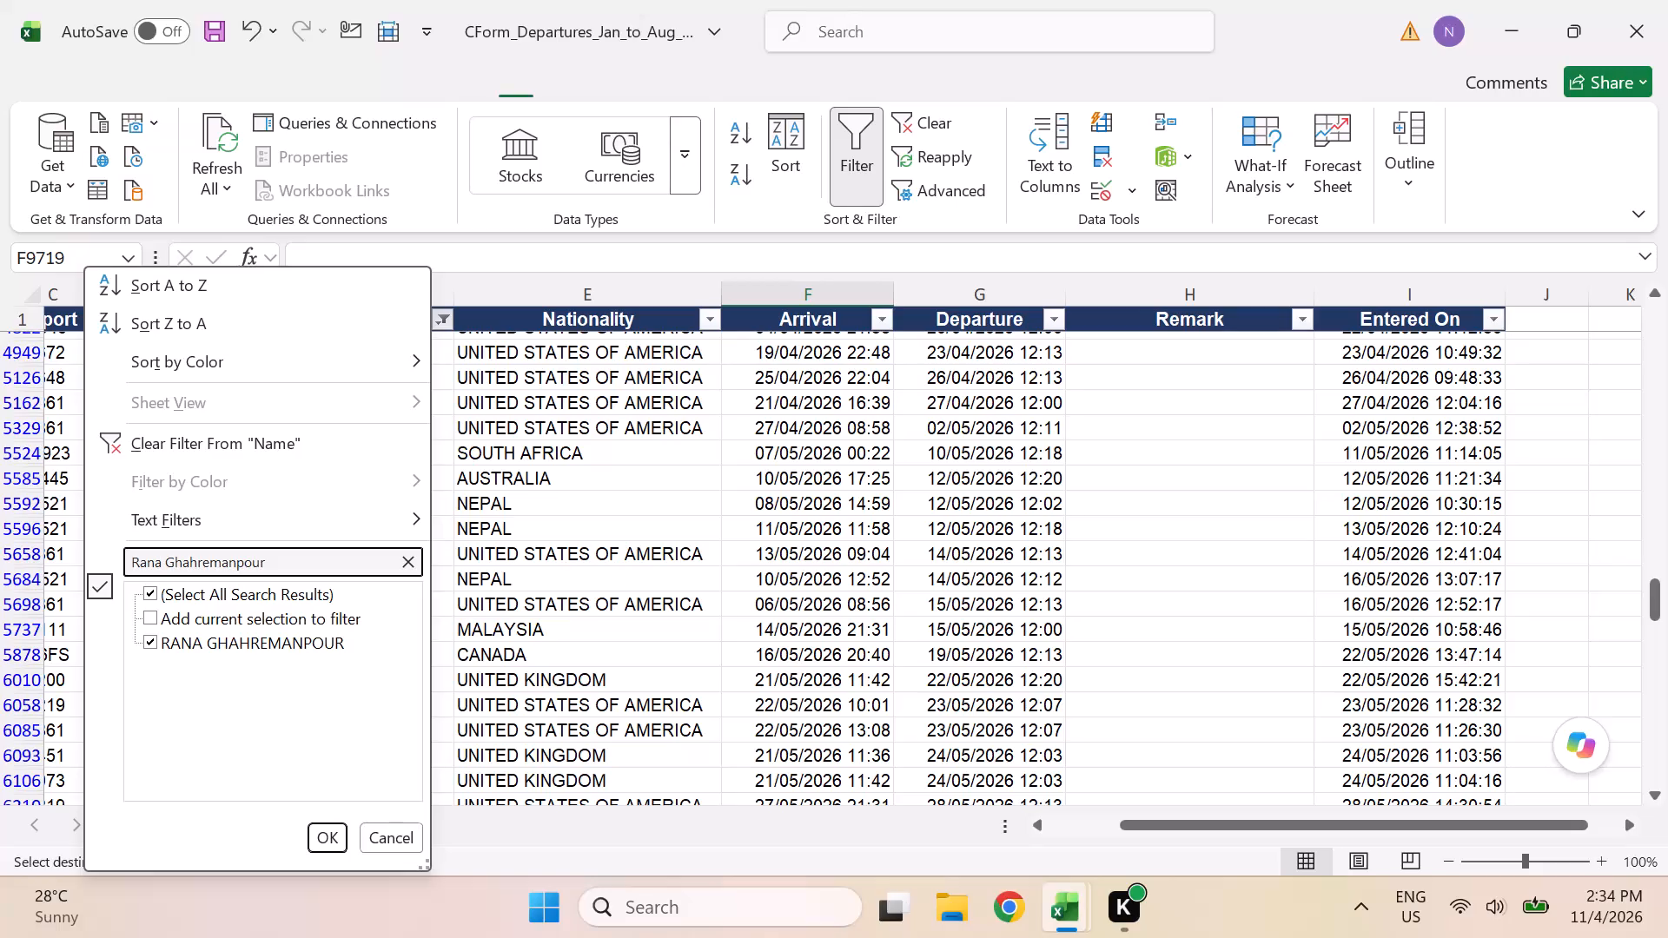
Start editing the row 274 guest's name in the Name column's filter search, just after the first name.
{"action": "left_click", "coordinate": [162, 563]}
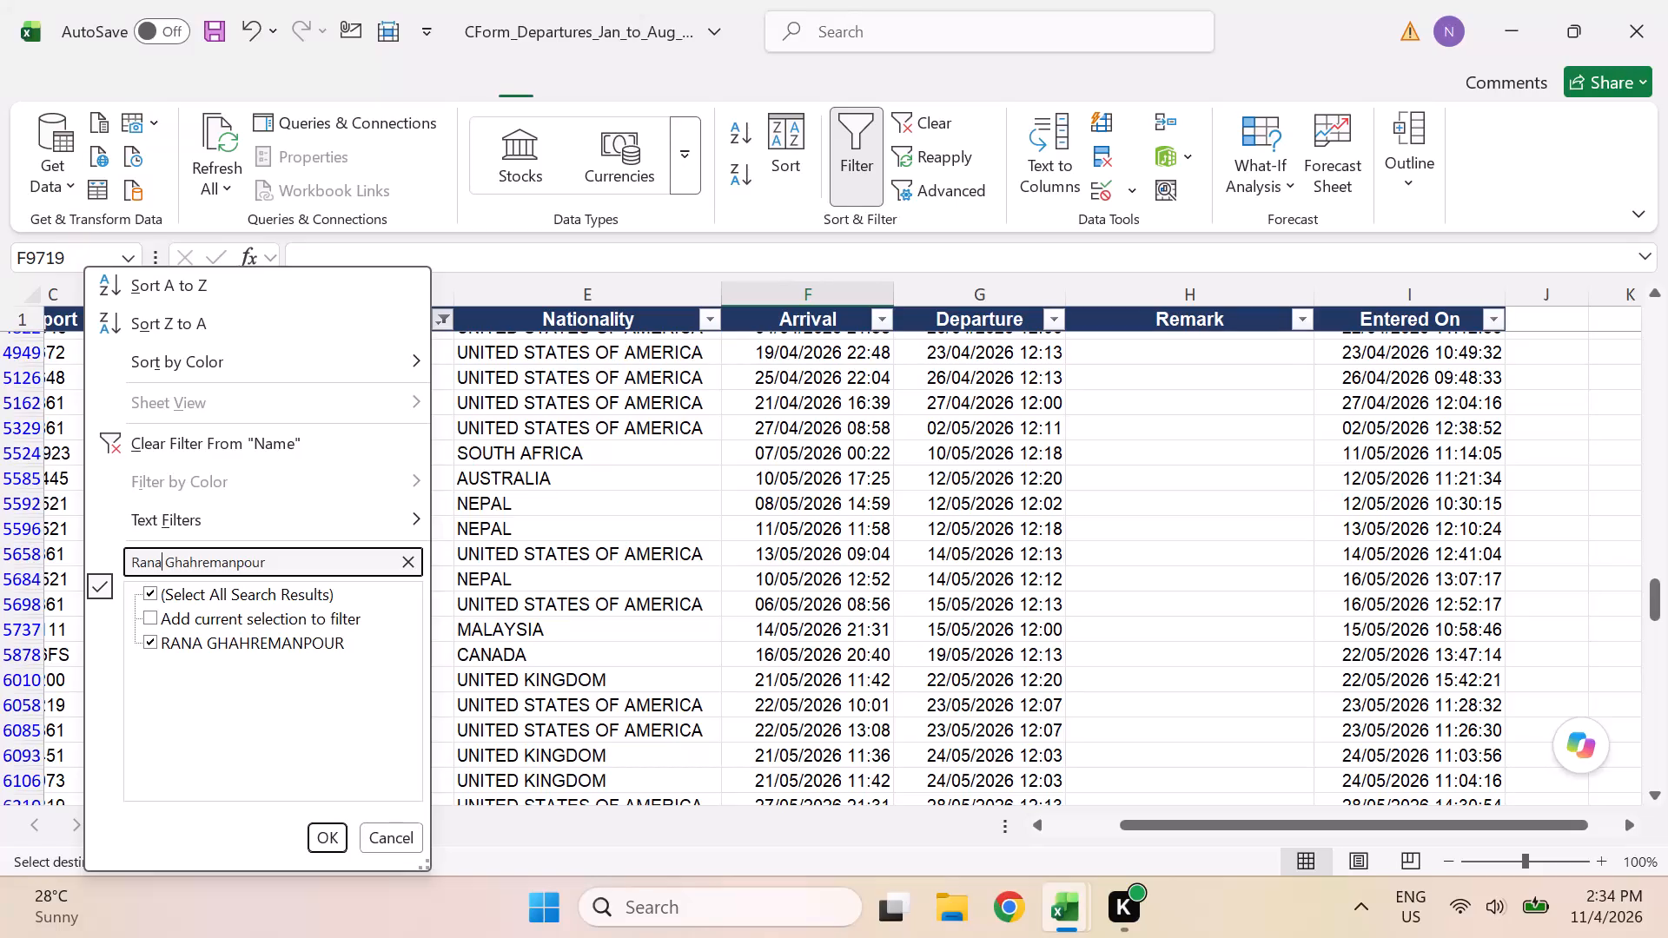
{"action": "left_click", "coordinate": [162, 563]}
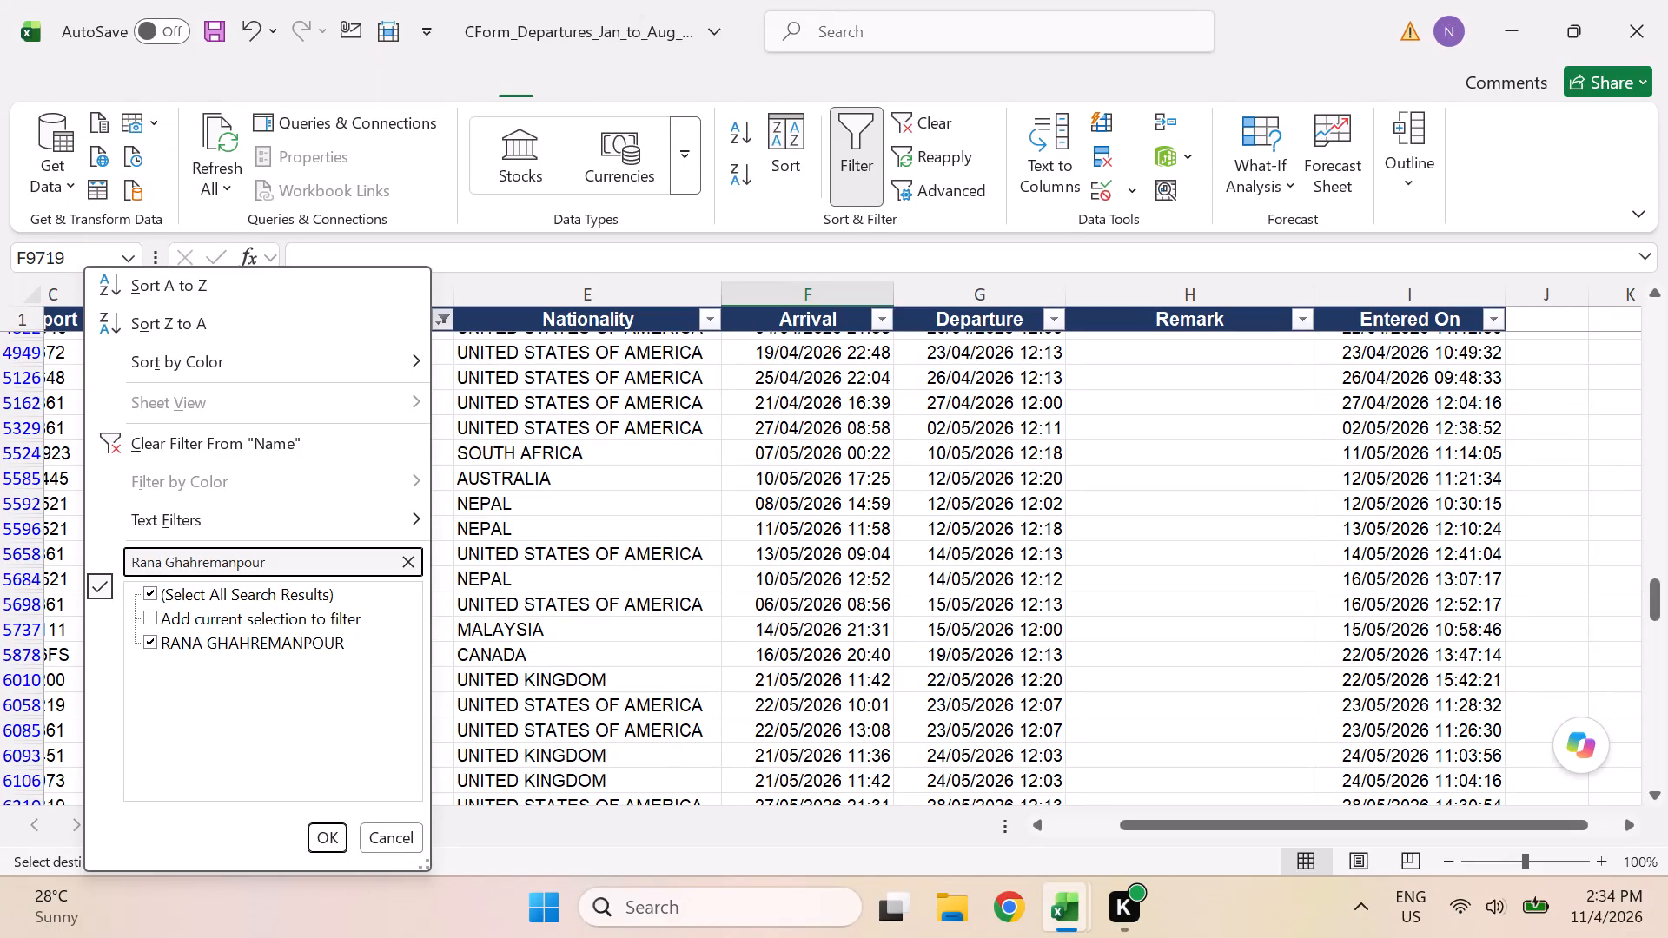
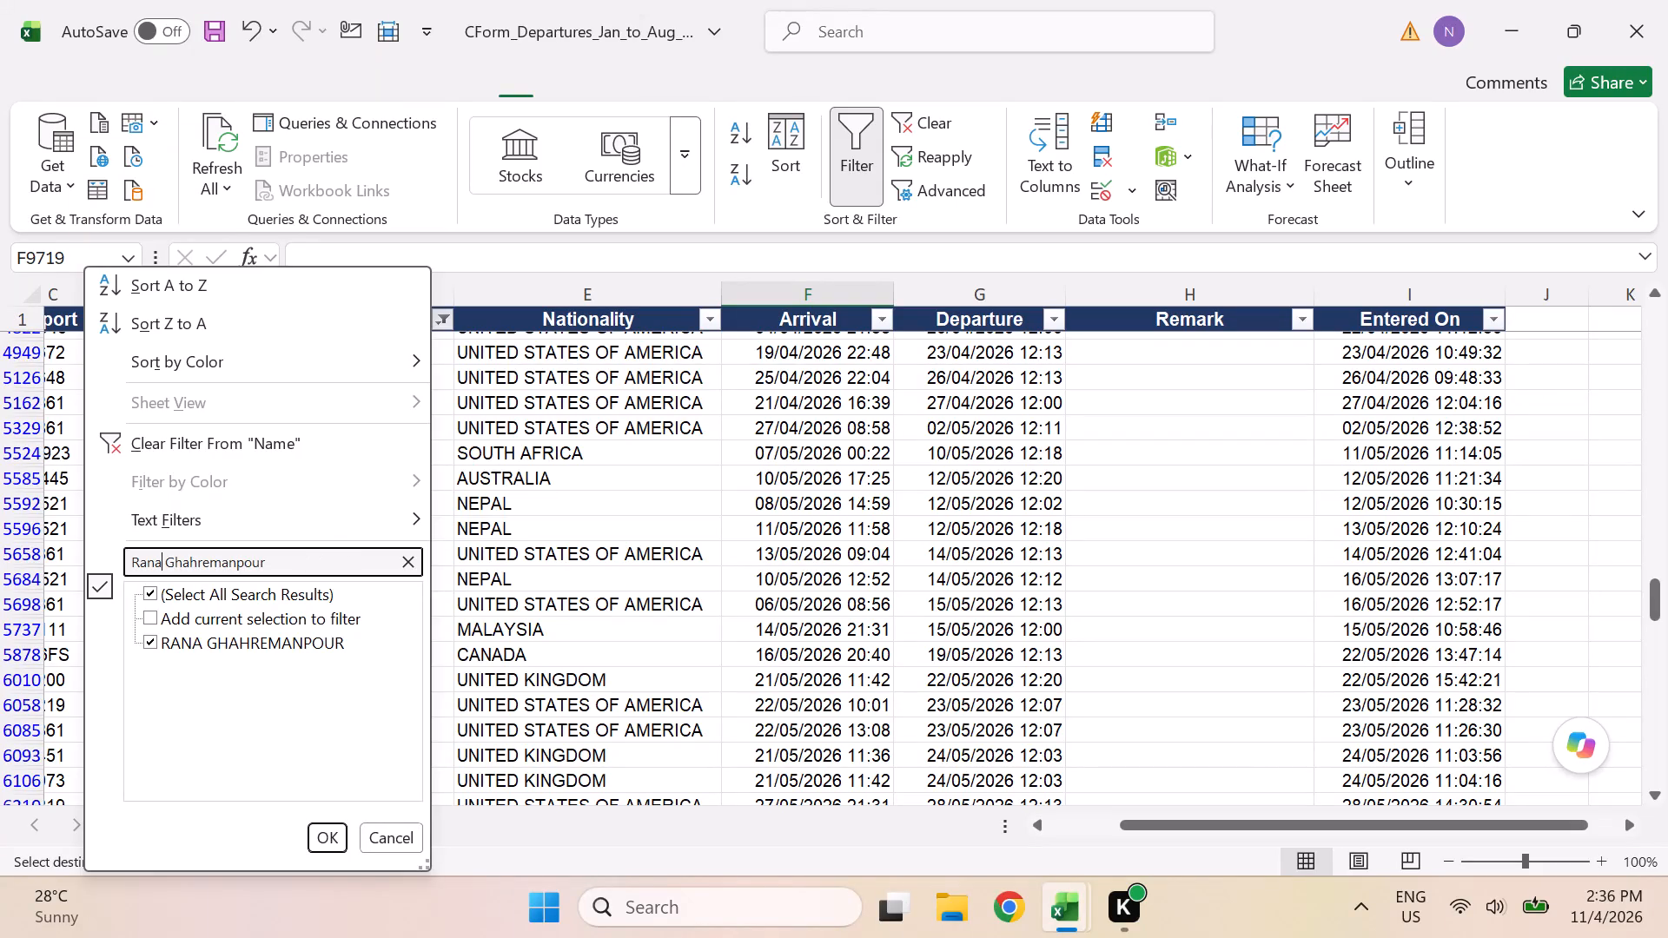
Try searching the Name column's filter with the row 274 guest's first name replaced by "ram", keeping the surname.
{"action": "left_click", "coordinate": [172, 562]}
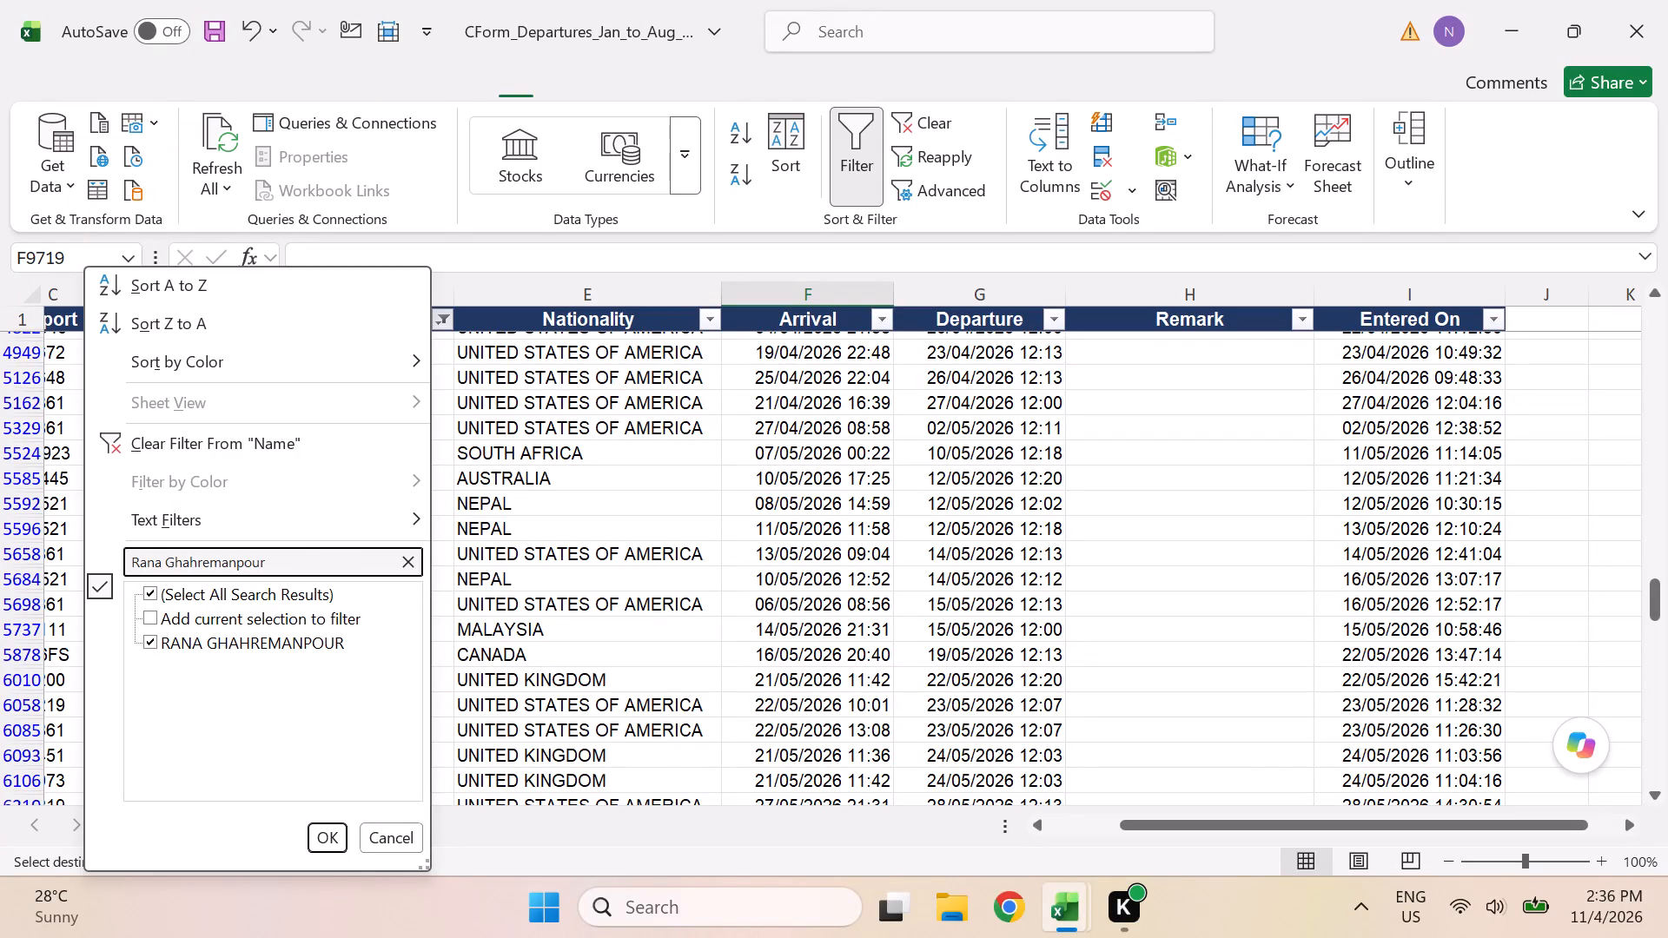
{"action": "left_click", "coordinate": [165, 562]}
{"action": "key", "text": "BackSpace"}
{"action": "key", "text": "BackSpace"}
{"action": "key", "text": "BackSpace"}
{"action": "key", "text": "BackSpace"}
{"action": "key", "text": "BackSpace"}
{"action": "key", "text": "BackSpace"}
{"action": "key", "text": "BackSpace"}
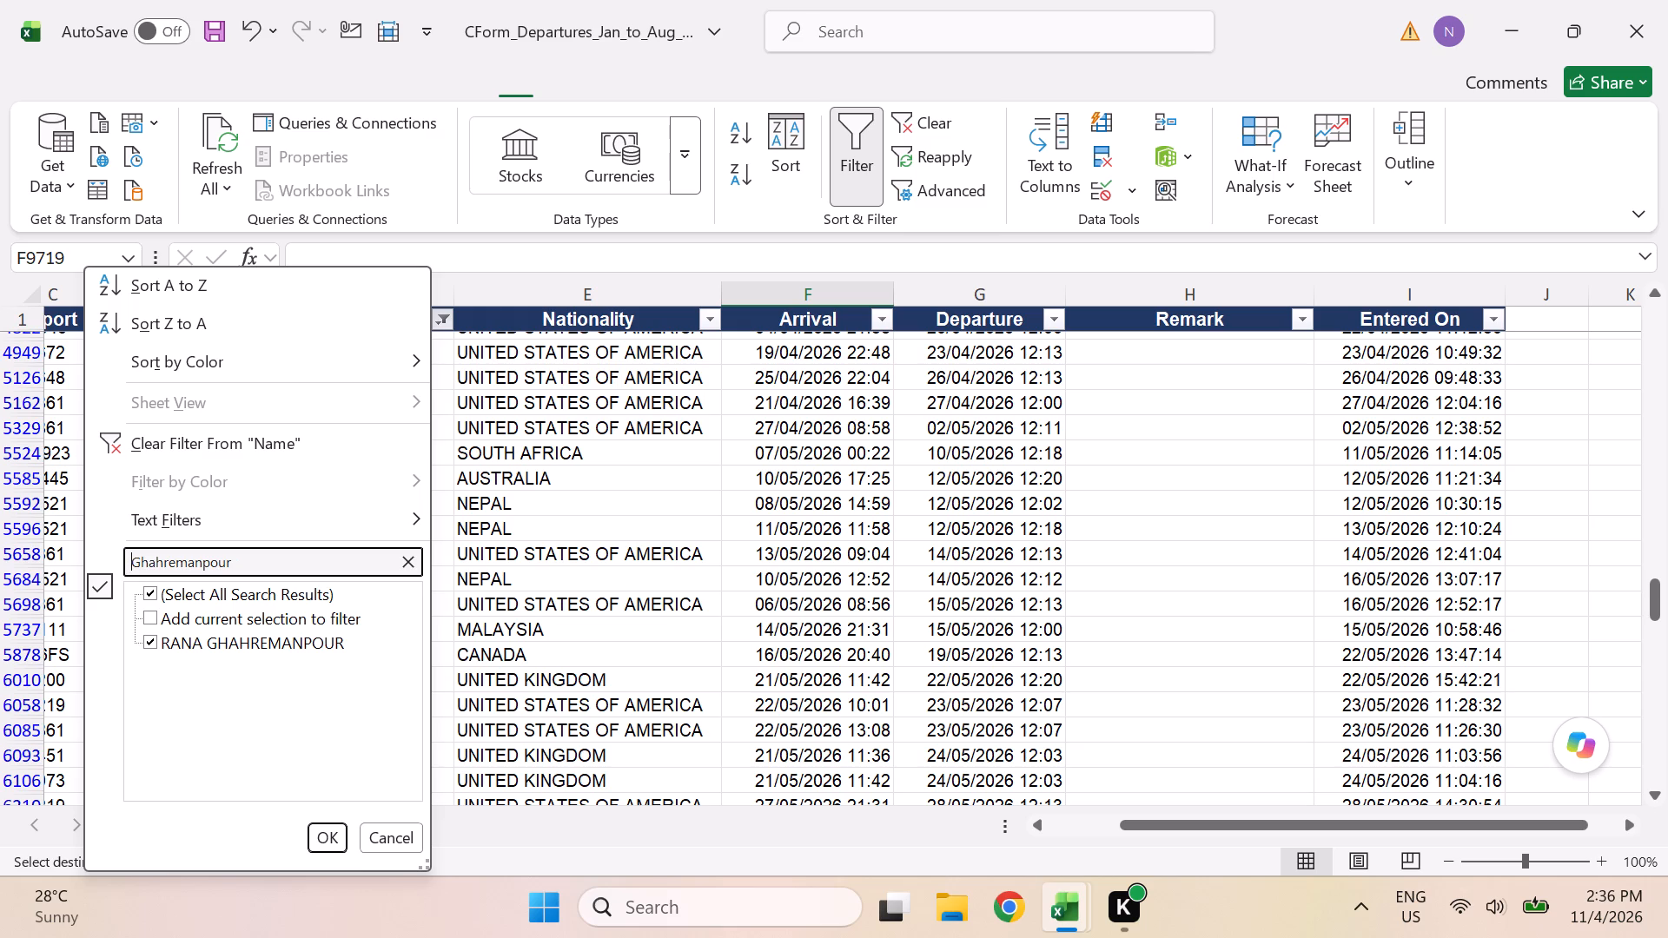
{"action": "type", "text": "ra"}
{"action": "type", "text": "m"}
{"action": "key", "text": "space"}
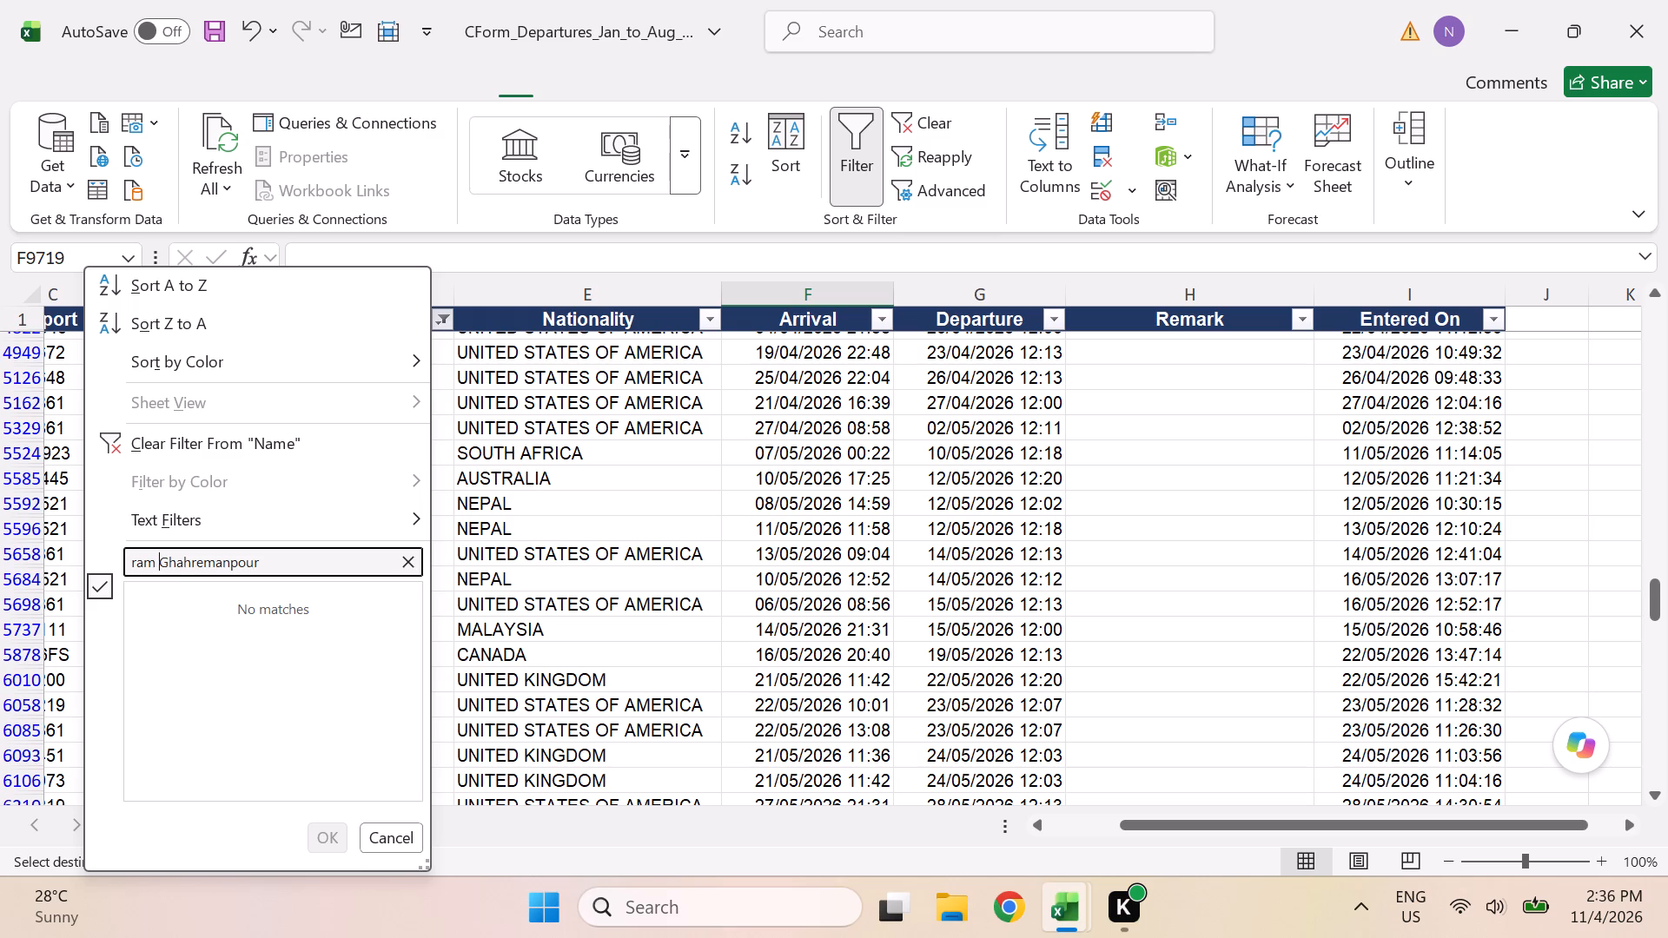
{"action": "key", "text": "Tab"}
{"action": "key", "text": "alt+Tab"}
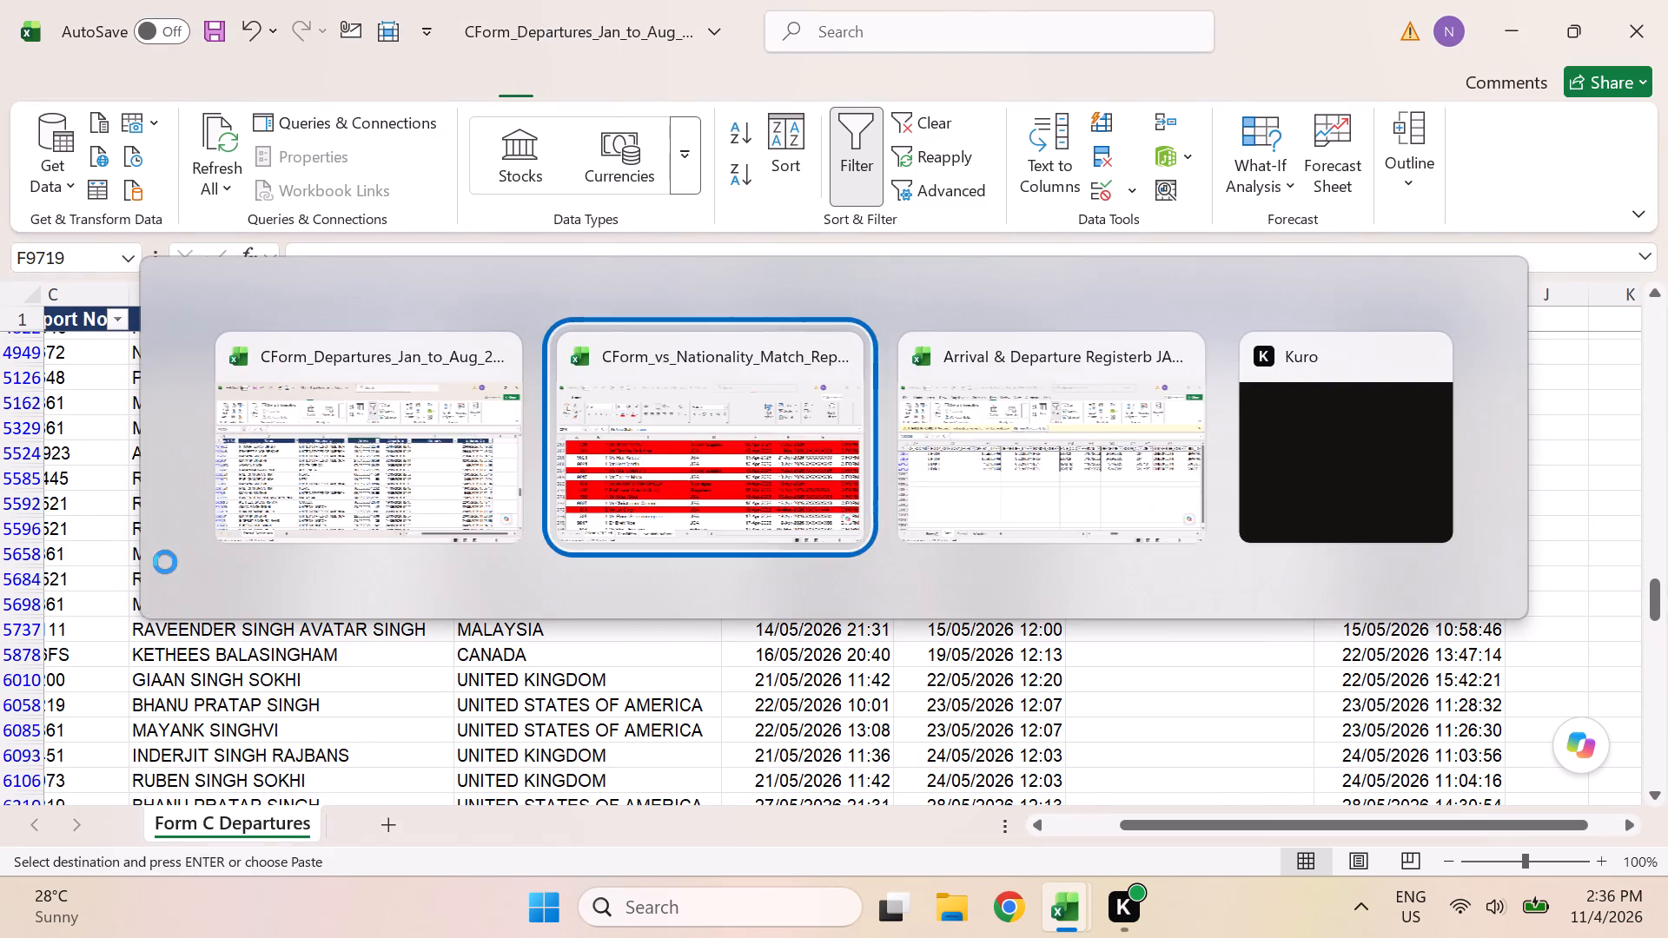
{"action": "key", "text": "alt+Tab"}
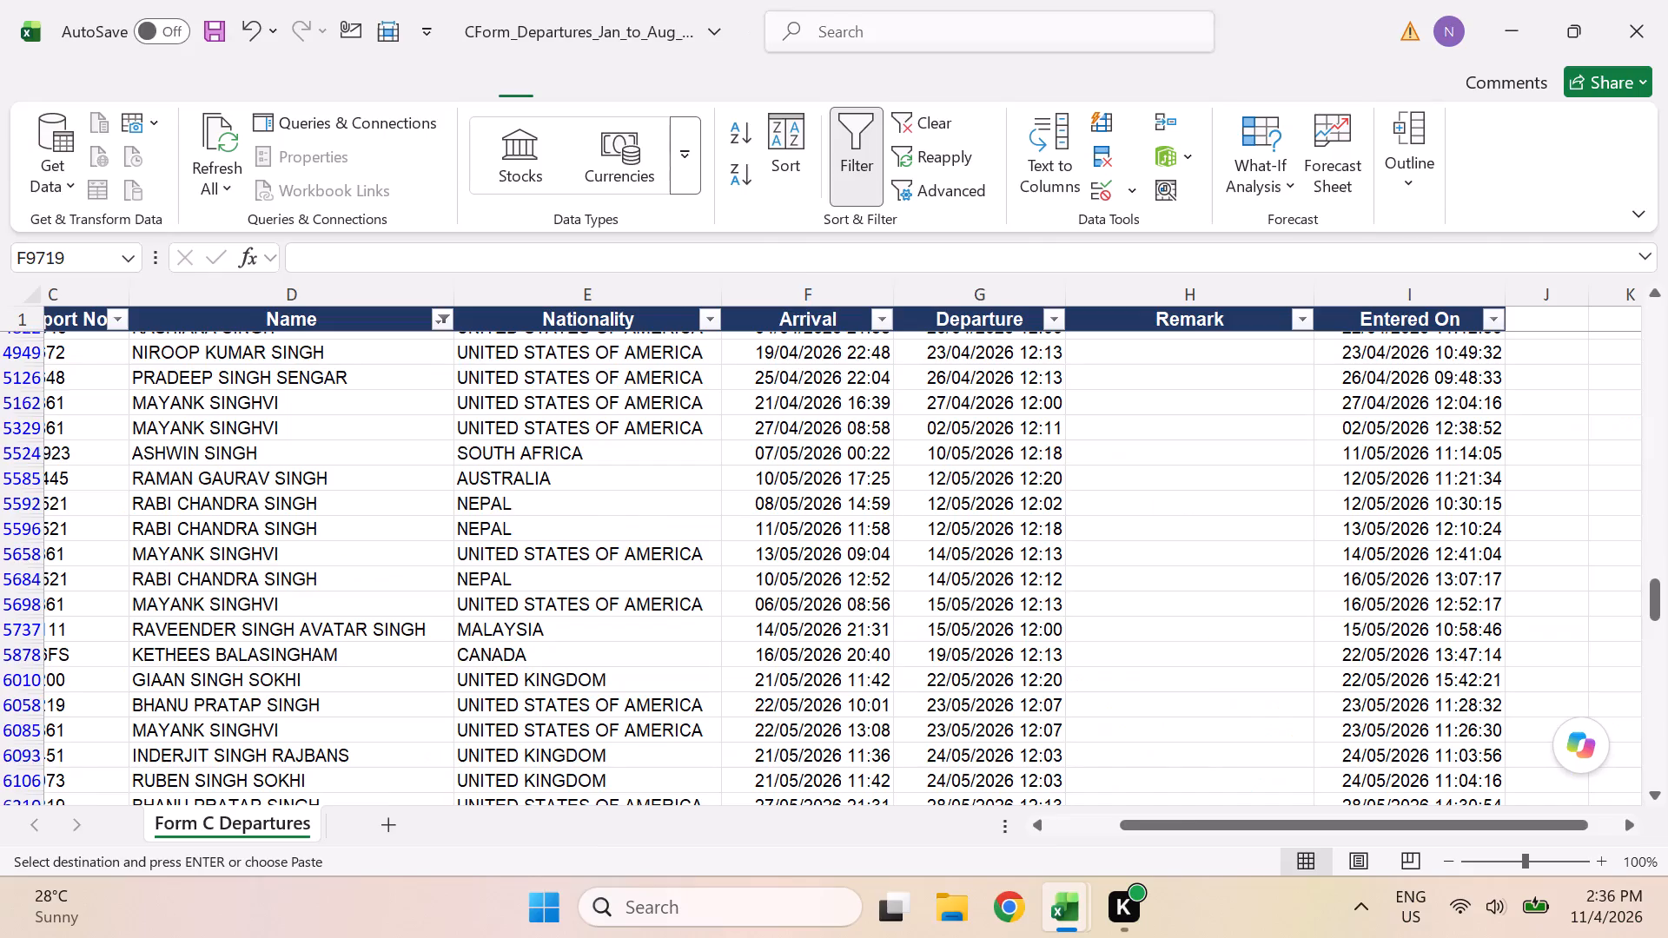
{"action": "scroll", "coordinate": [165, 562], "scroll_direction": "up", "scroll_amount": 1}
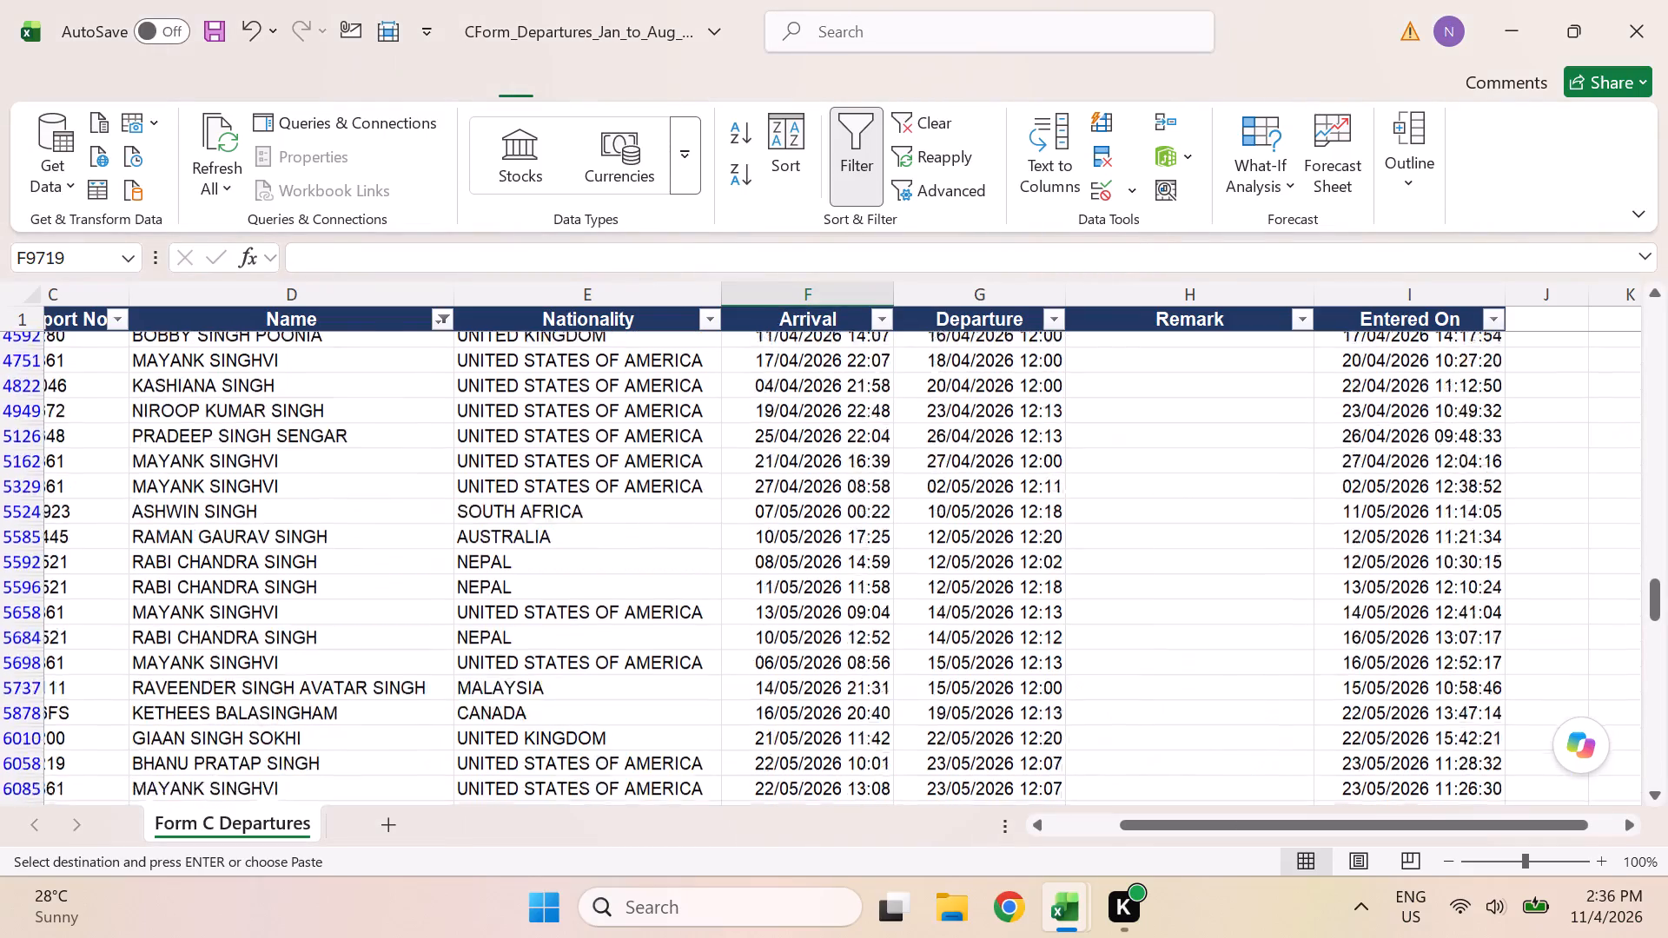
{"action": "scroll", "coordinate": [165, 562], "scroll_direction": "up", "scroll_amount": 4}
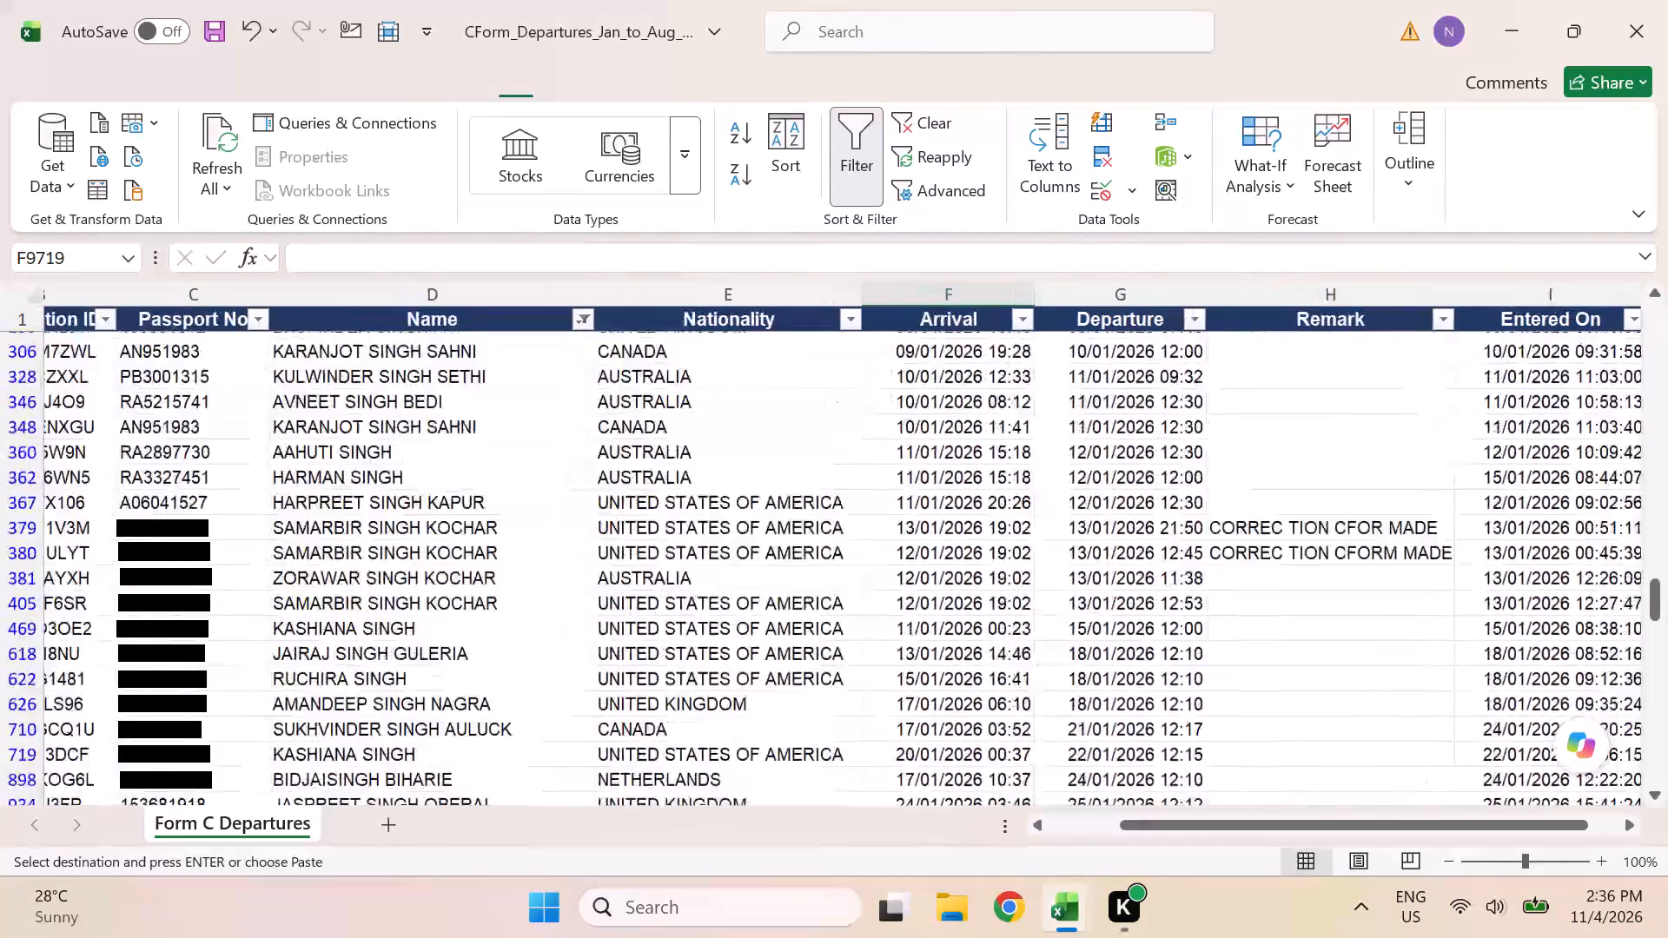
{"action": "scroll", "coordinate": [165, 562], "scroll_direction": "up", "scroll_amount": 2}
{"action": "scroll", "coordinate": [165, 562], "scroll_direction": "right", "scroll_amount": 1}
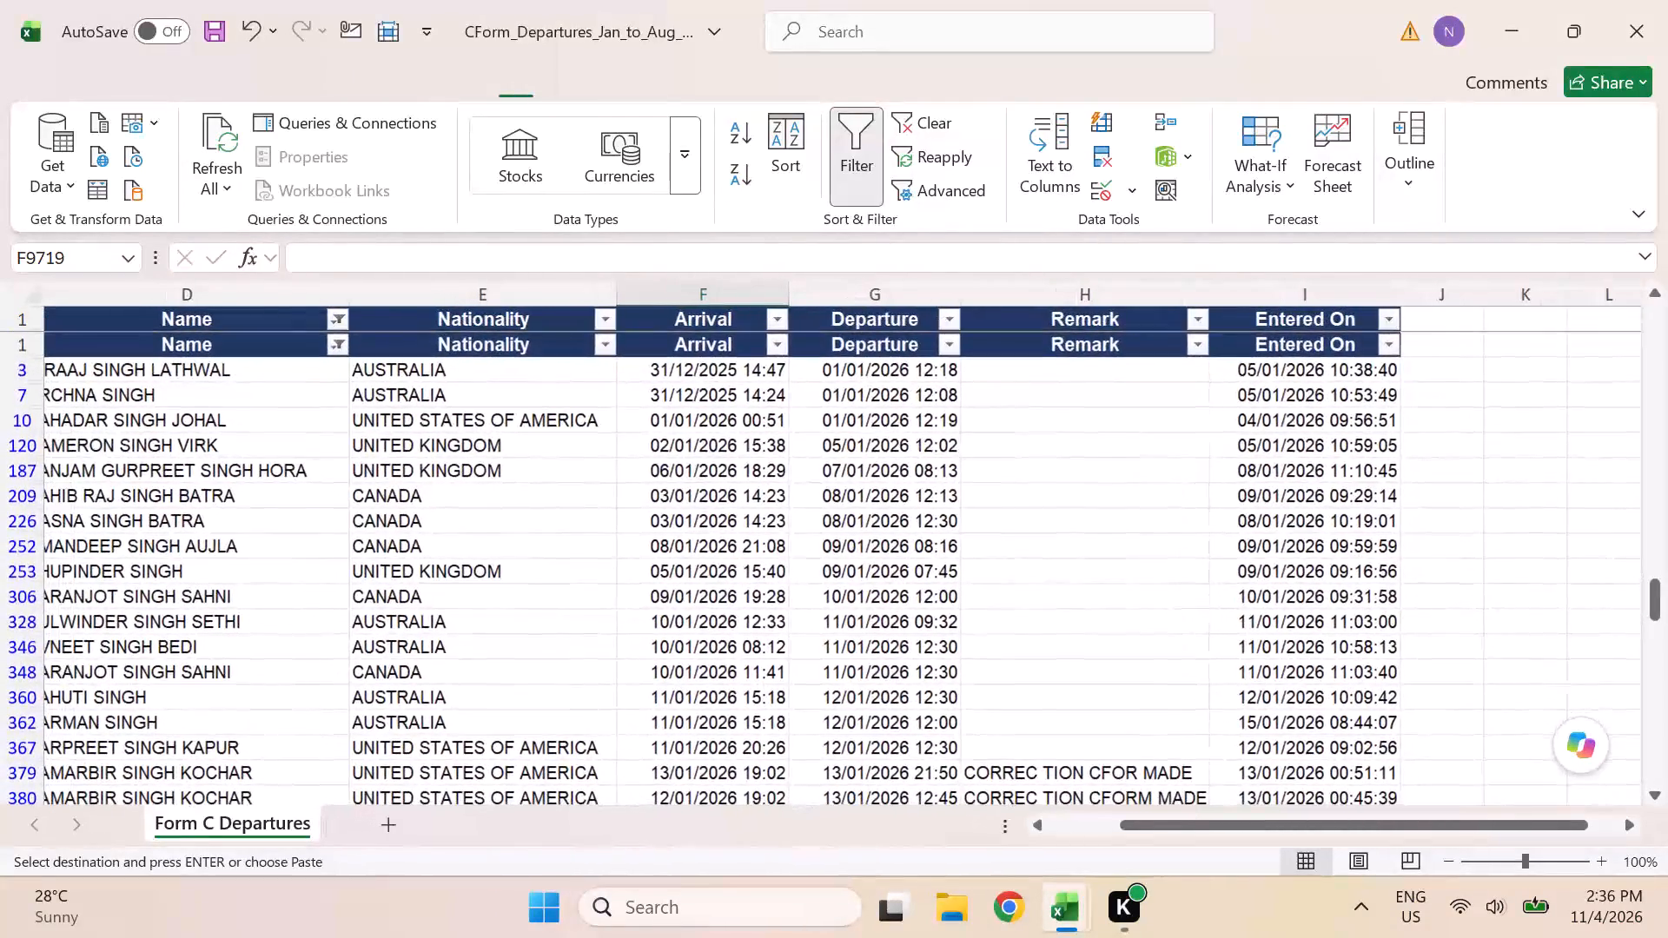
Switch to the Arrival & Departure Register and filter FULL_NAME by the row 274 guest's surname only, without title and first name.
{"action": "key", "text": "alt+Tab"}
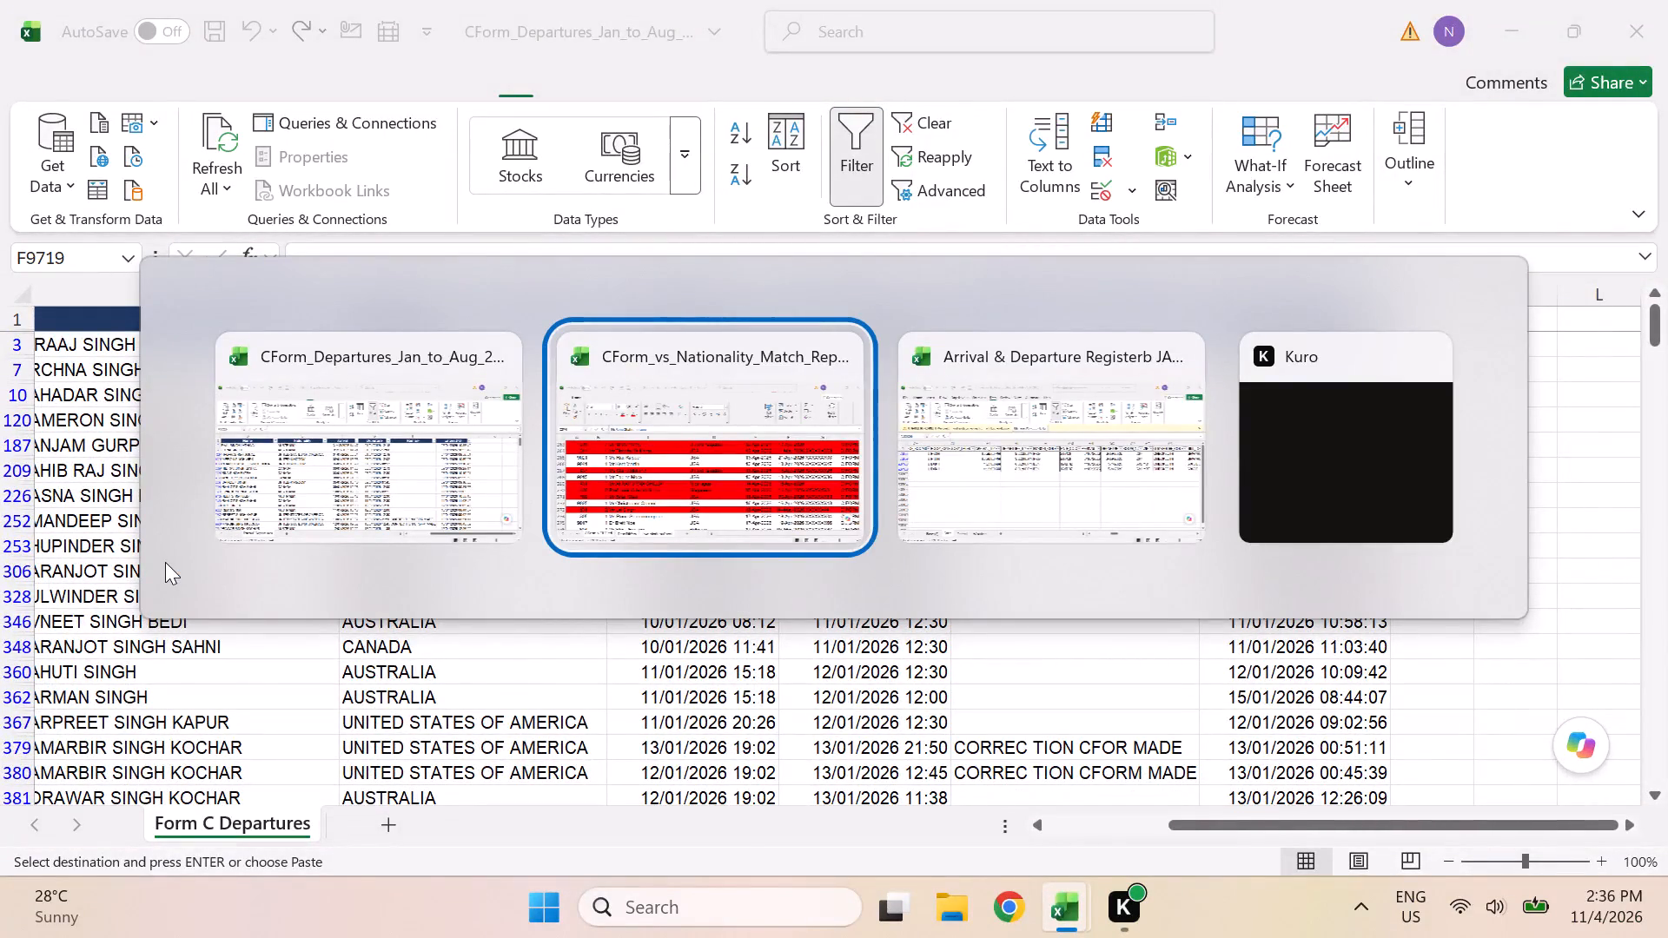
{"action": "key", "text": "alt+Tab"}
{"action": "scroll", "coordinate": [165, 562], "scroll_direction": "up", "scroll_amount": 1}
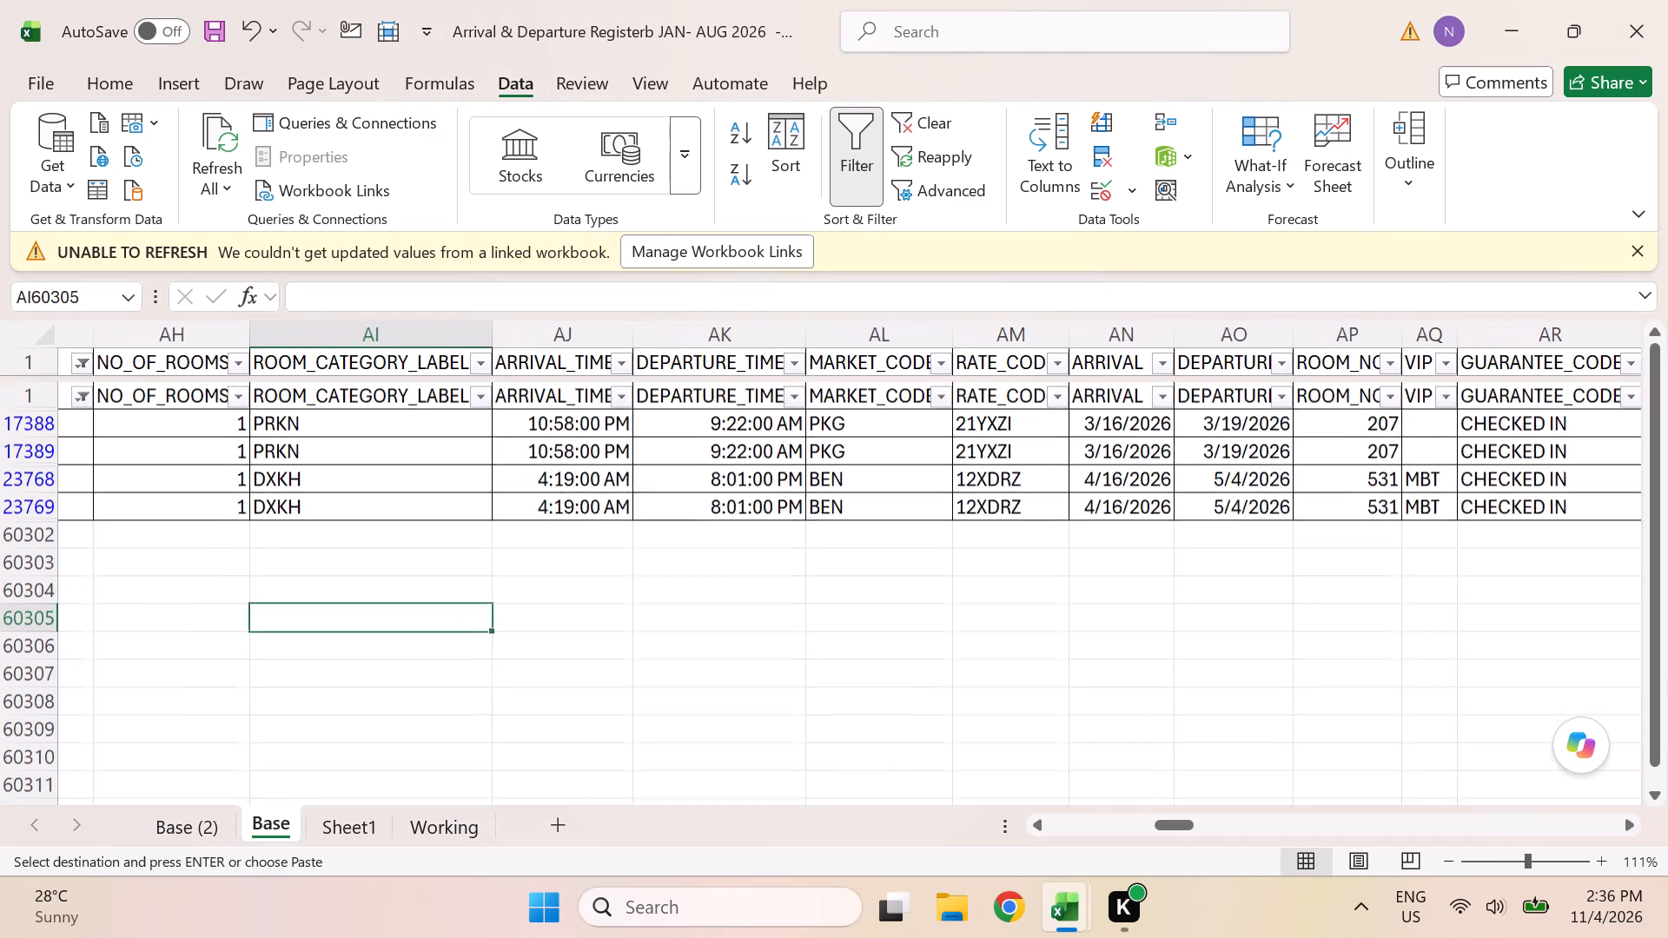
{"action": "scroll", "coordinate": [165, 562], "scroll_direction": "right", "scroll_amount": 1}
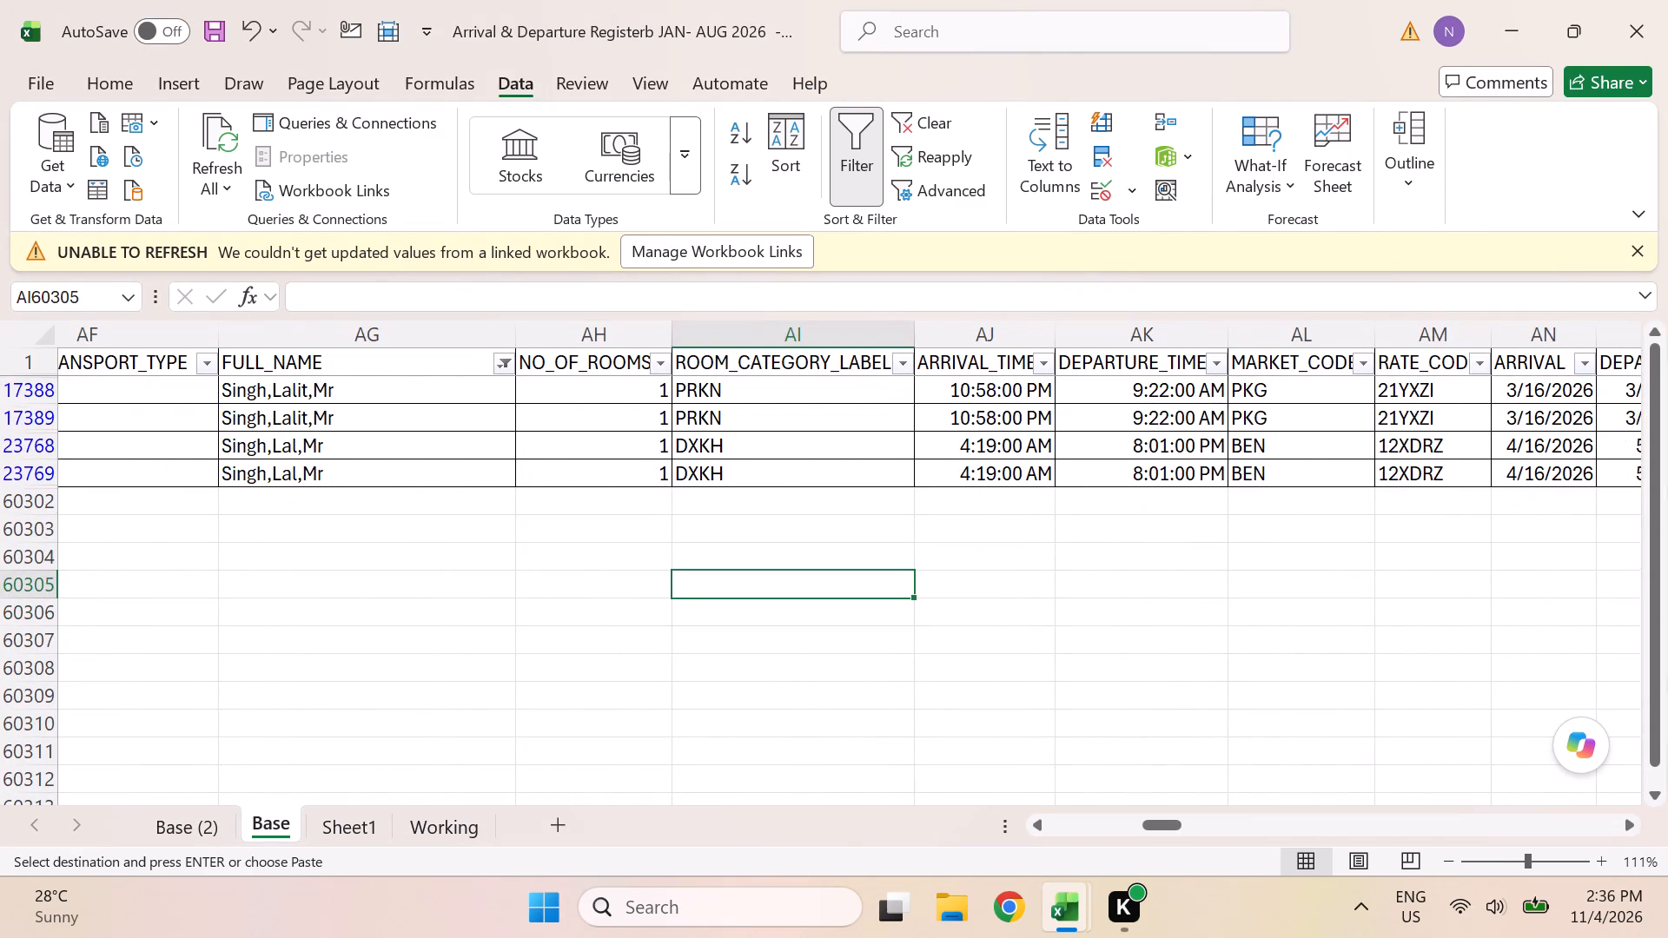
{"action": "left_click", "coordinate": [506, 364]}
{"action": "left_click", "coordinate": [332, 569]}
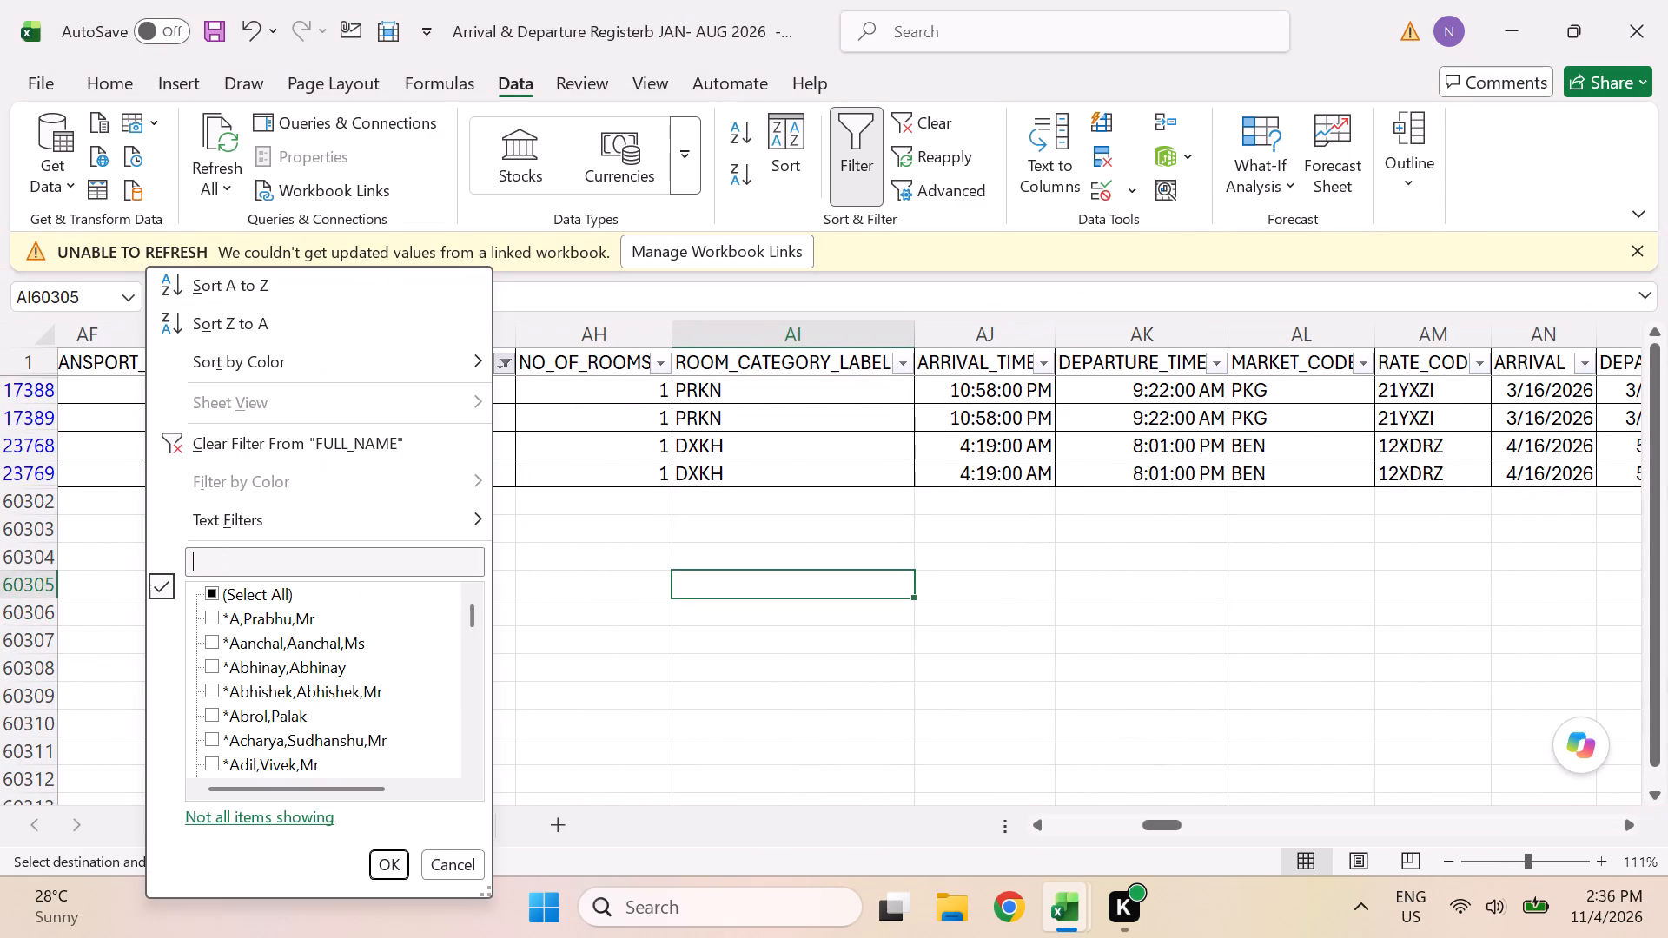
{"action": "key", "text": "ctrl+v"}
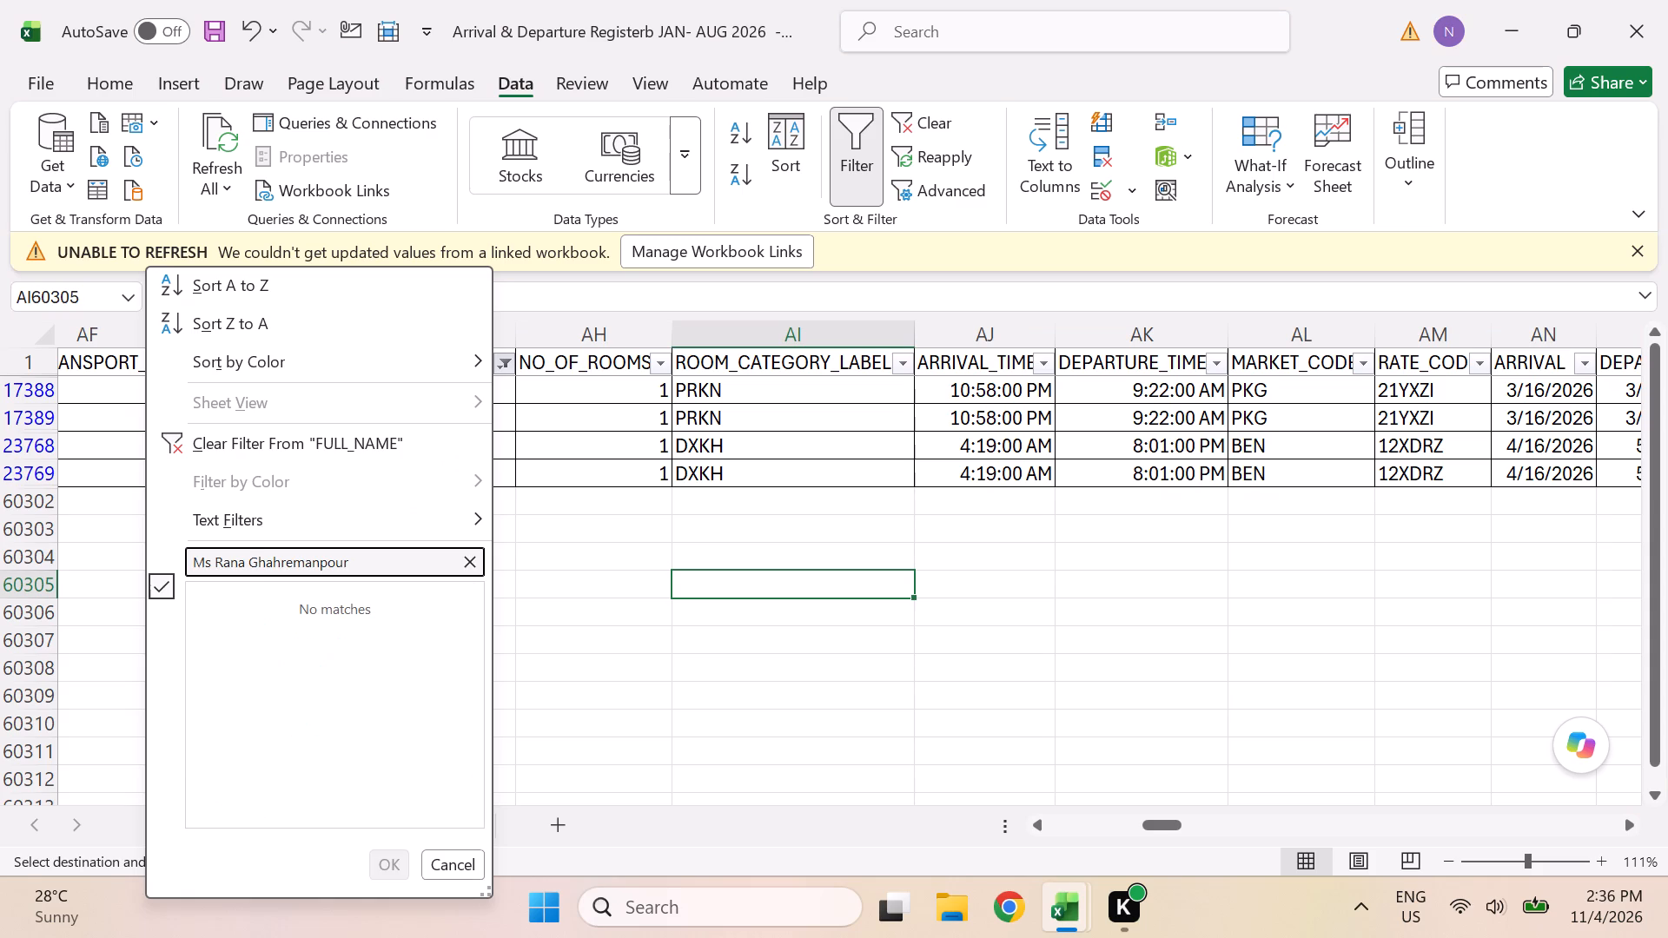
{"action": "left_click", "coordinate": [253, 556]}
{"action": "key", "text": "BackSpace"}
{"action": "key", "text": "BackSpace"}
{"action": "key", "text": "BackSpace"}
{"action": "key", "text": "BackSpace"}
{"action": "key", "text": "BackSpace"}
{"action": "key", "text": "BackSpace"}
{"action": "key", "text": "BackSpace"}
{"action": "key", "text": "BackSpace"}
{"action": "key", "text": "BackSpace"}
{"action": "key", "text": "BackSpace"}
{"action": "key", "text": "BackSpace"}
{"action": "key", "text": "BackSpace"}
{"action": "key", "text": "Right"}
{"action": "key", "text": "Right"}
{"action": "key", "text": "Right"}
{"action": "key", "text": "Right"}
{"action": "key", "text": "Right"}
{"action": "key", "text": "Right"}
{"action": "key", "text": "Right"}
{"action": "key", "text": "Right"}
{"action": "key", "text": "Right"}
{"action": "key", "text": "Right"}
{"action": "key", "text": "Right"}
{"action": "key", "text": "Right"}
{"action": "key", "text": "Right"}
{"action": "key", "text": "Right"}
{"action": "key", "text": "Right"}
{"action": "key", "text": "Right"}
{"action": "key", "text": "Right"}
{"action": "key", "text": "Right"}
{"action": "key", "text": "Right"}
{"action": "key", "text": "Right"}
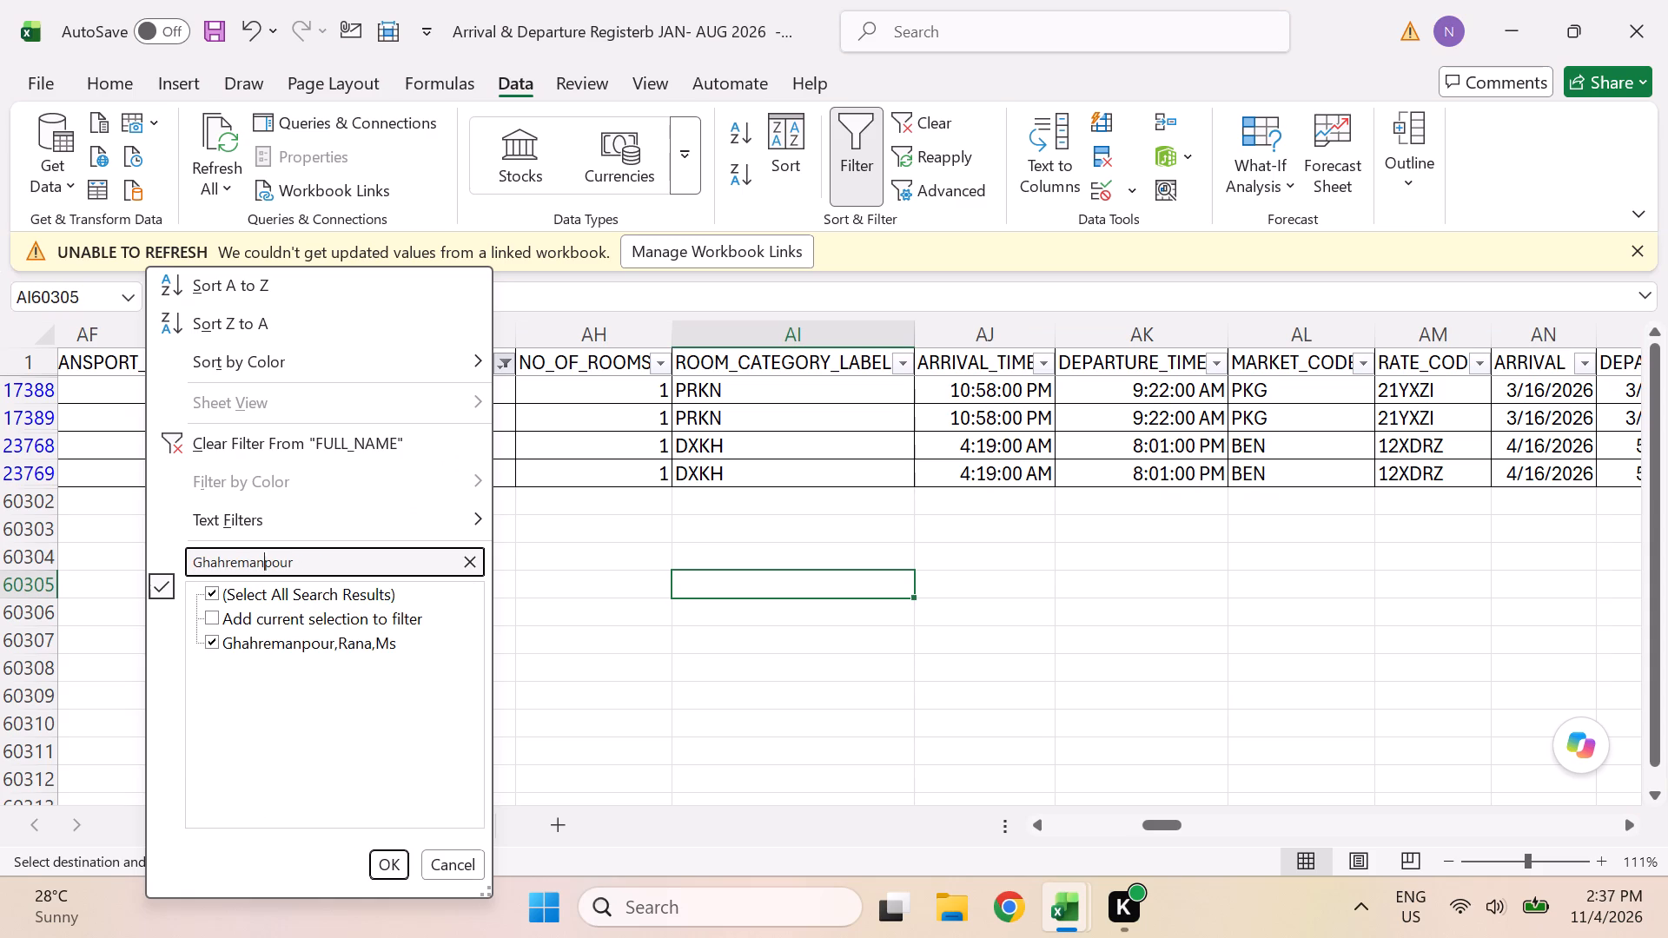
{"action": "key", "text": "Return"}
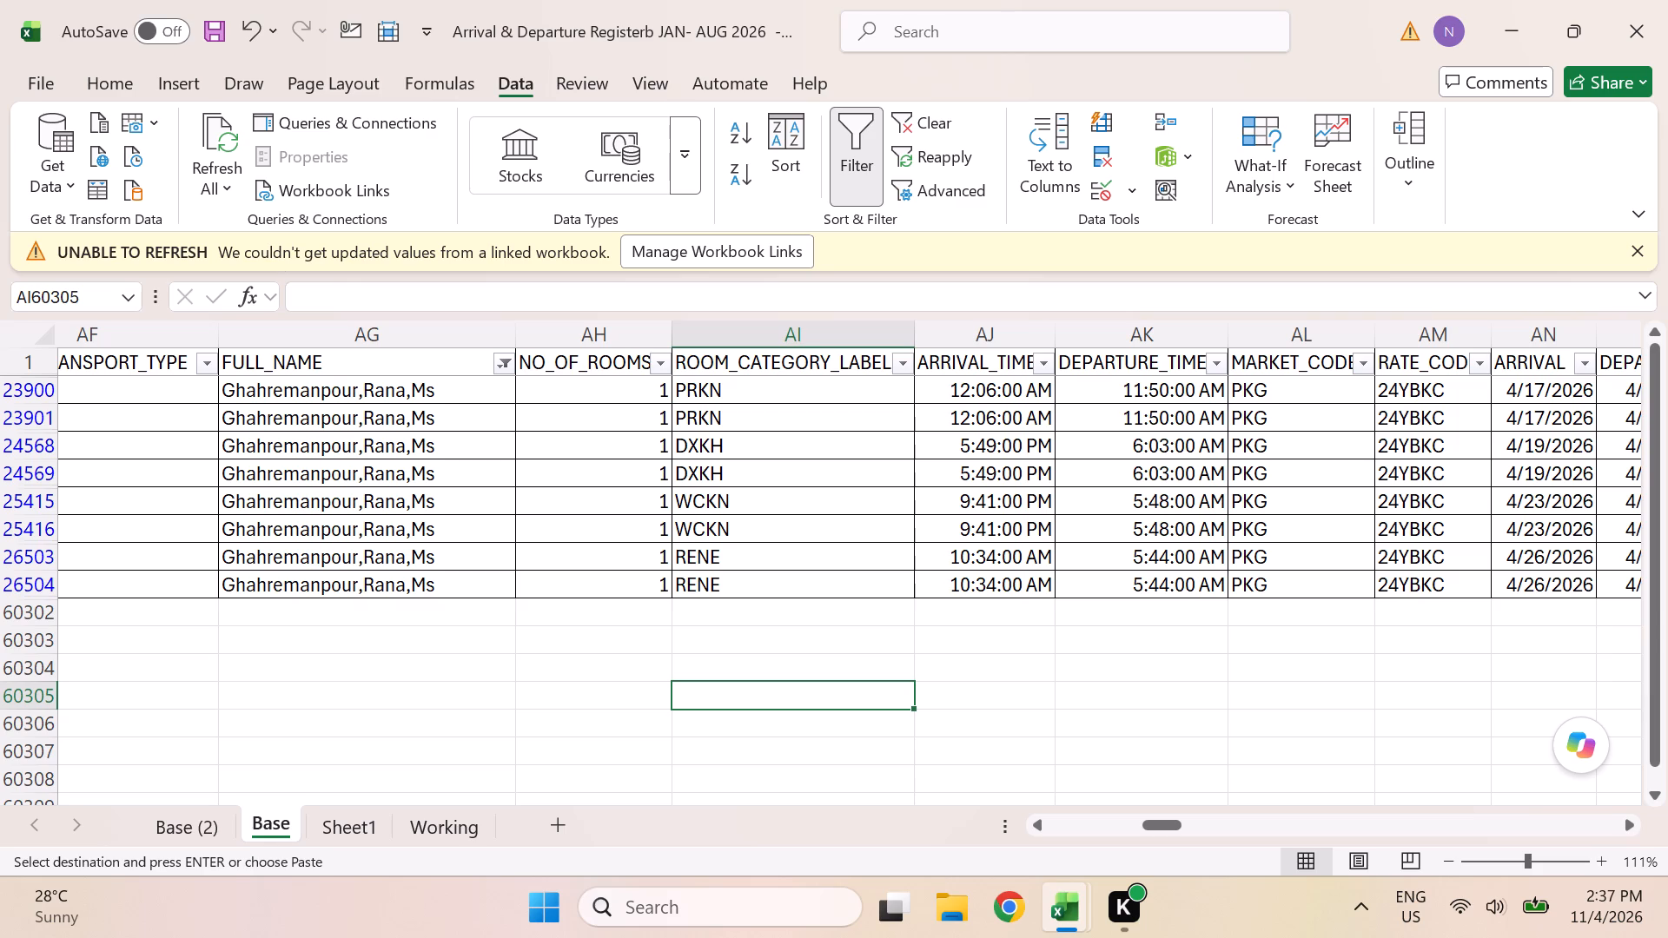
Switch to the CForm_Departures workbook and filter the Name column by the row 274 guest's first name and surname, without the title "Ms".
{"action": "key", "text": "alt+Tab"}
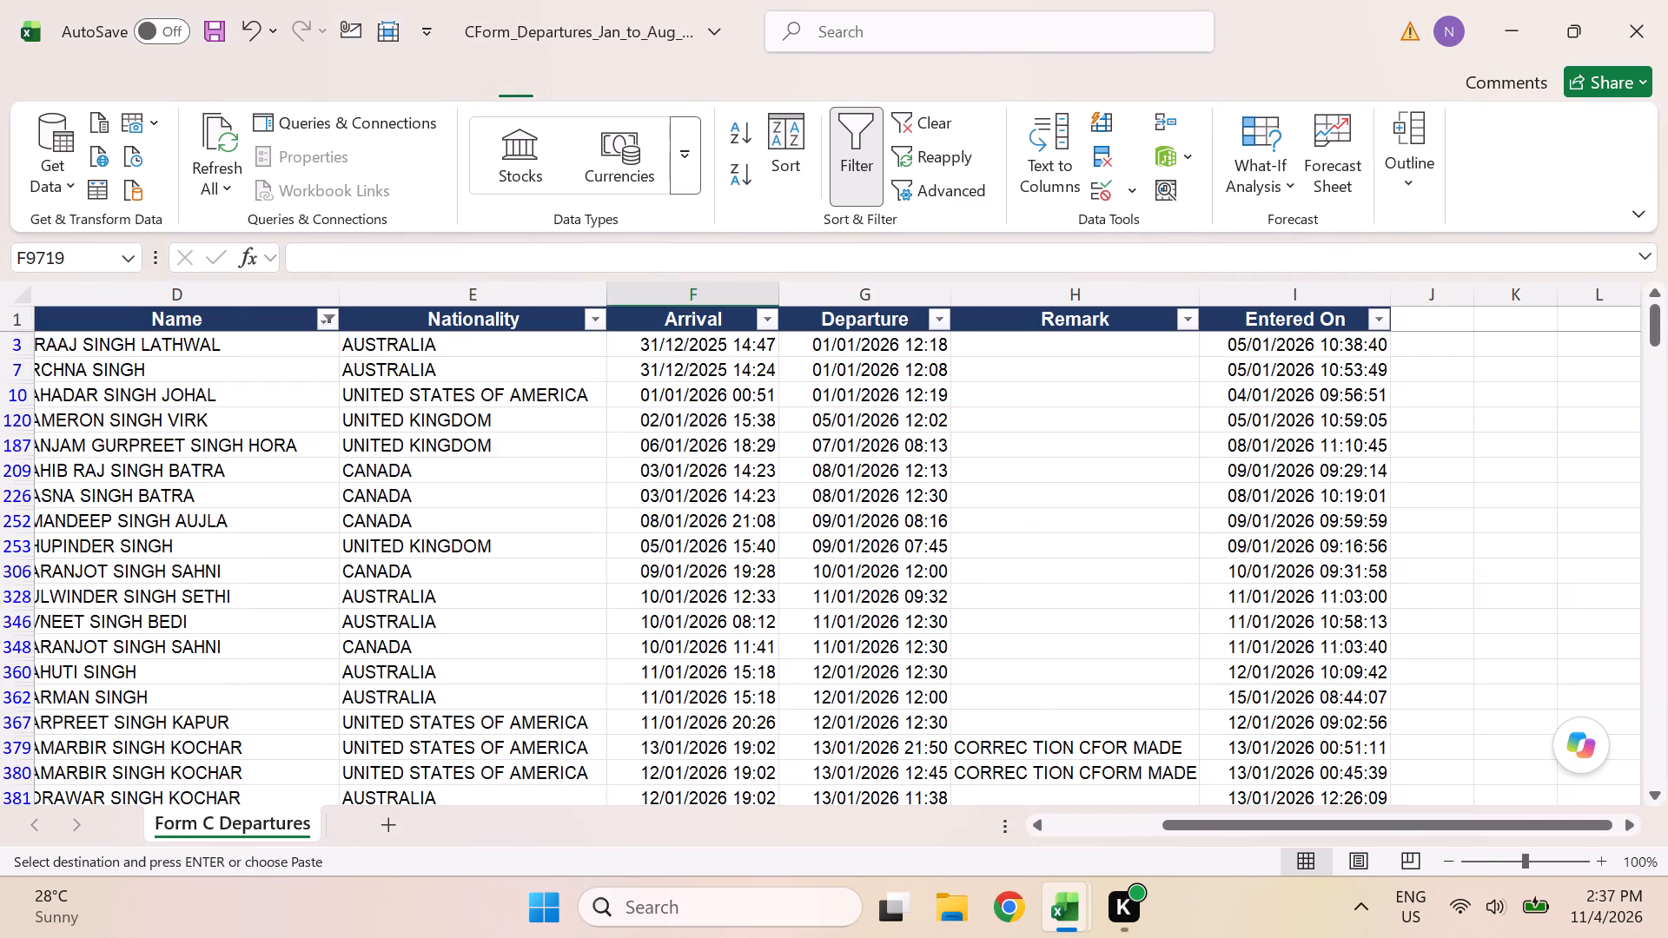
{"action": "scroll", "coordinate": [253, 556], "scroll_direction": "right", "scroll_amount": 1}
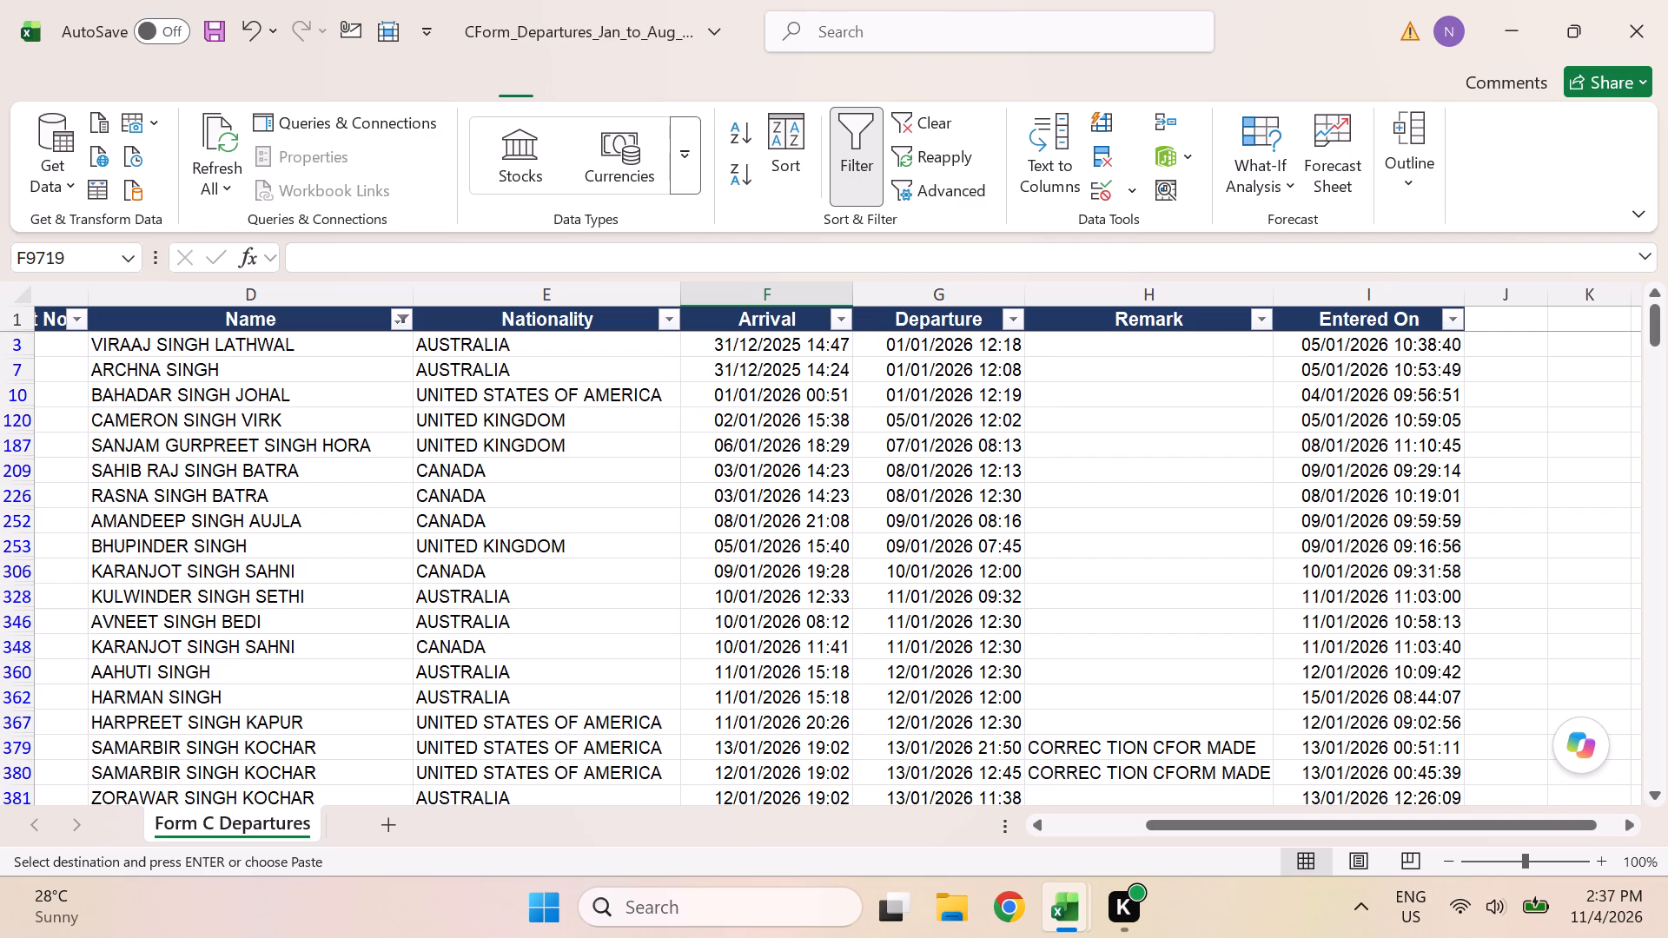
{"action": "scroll", "coordinate": [368, 448], "scroll_direction": "up", "scroll_amount": 1}
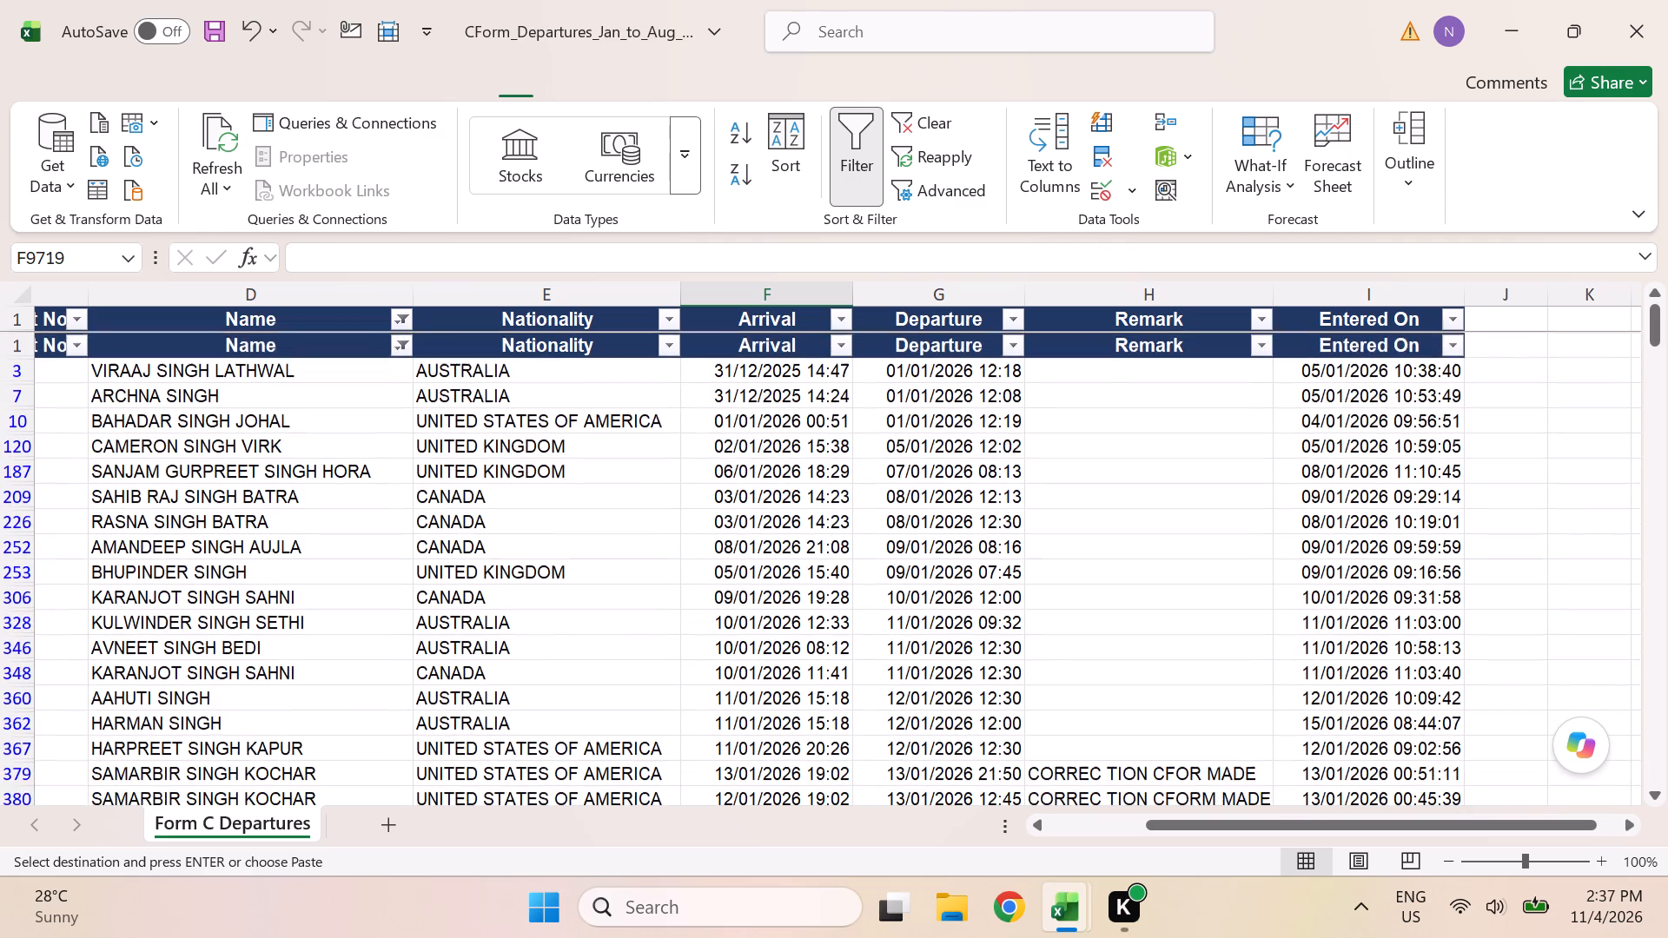
{"action": "left_click", "coordinate": [406, 320]}
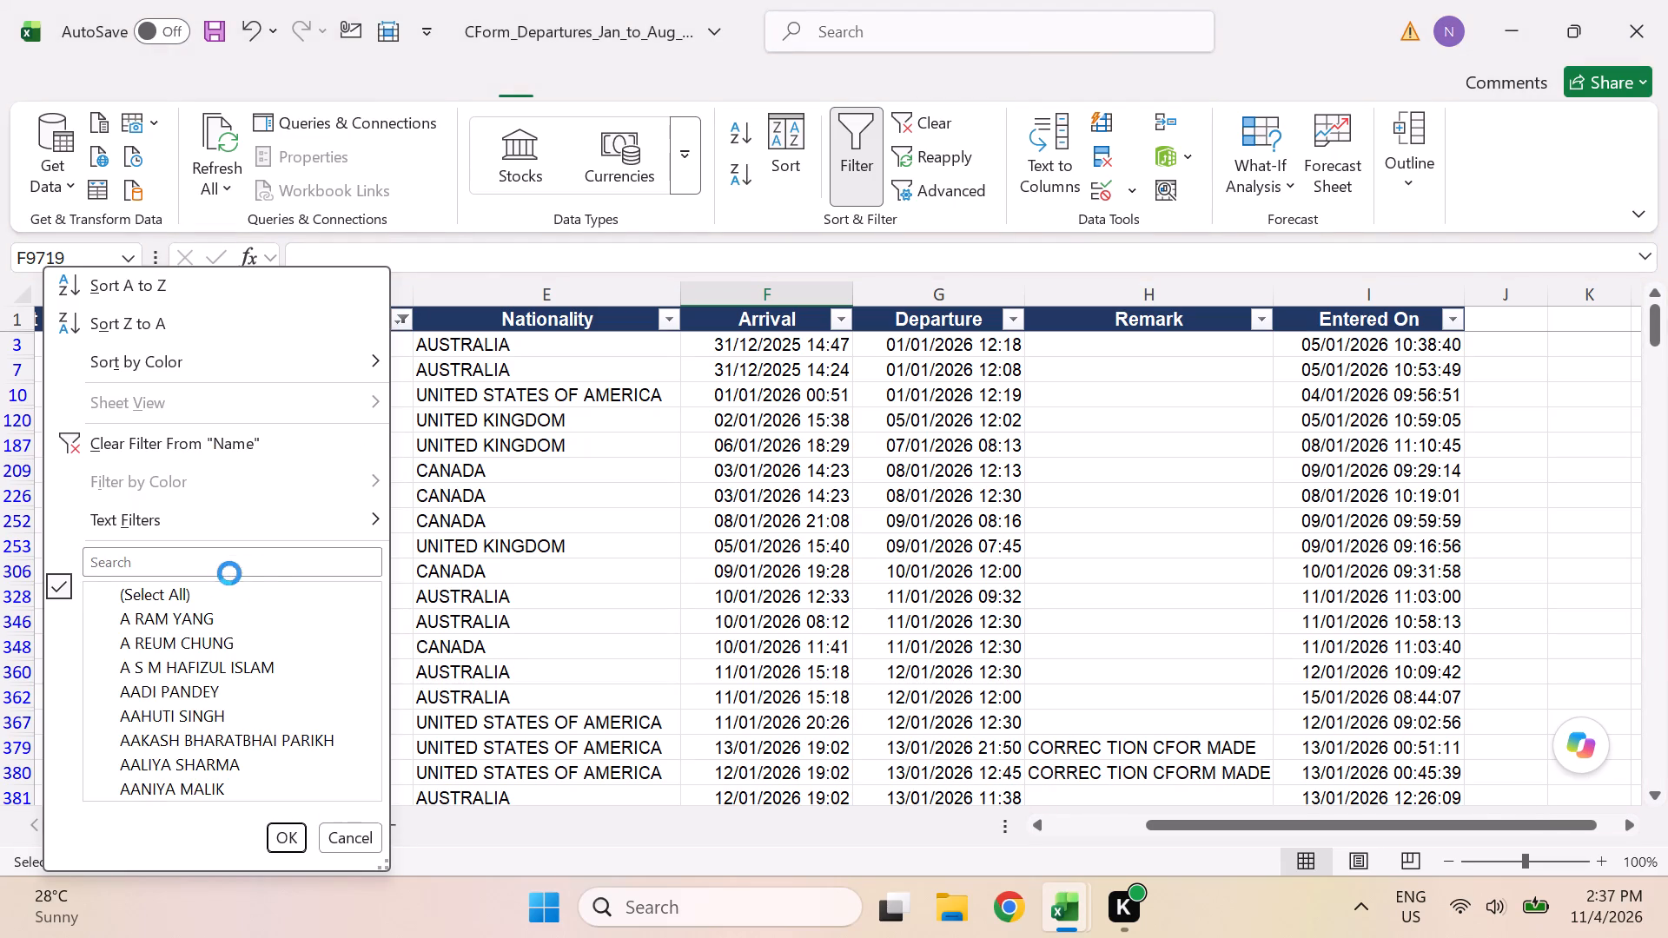
{"action": "left_click", "coordinate": [241, 564]}
{"action": "key", "text": "ctrl+v"}
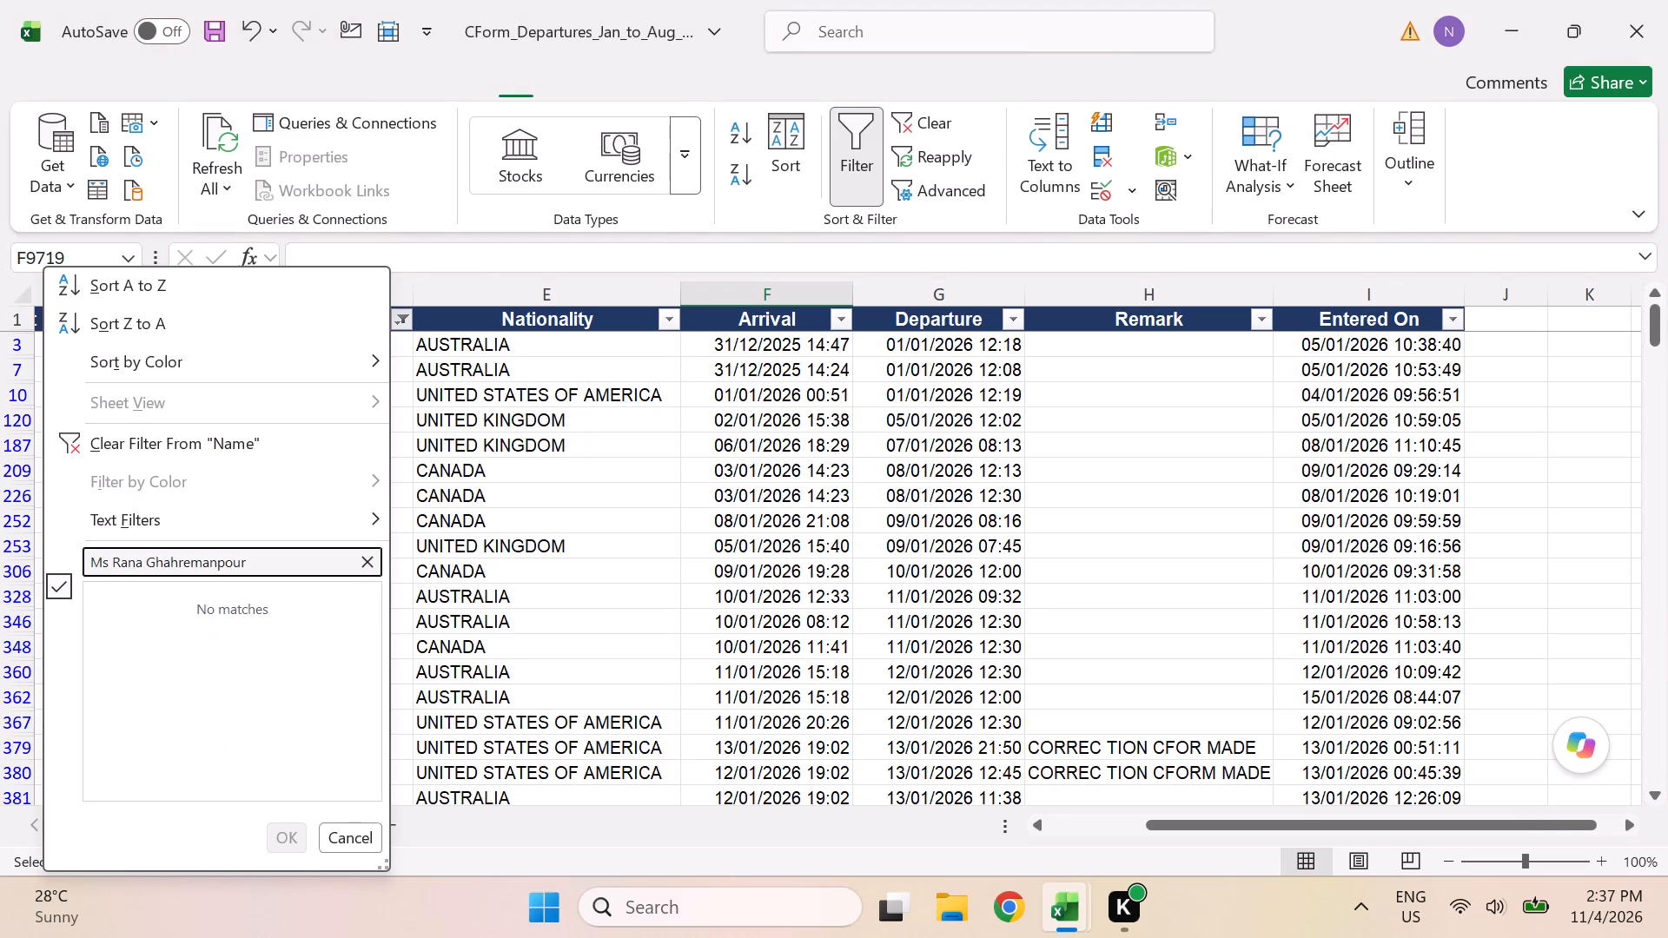
{"action": "left_click", "coordinate": [118, 562]}
{"action": "key", "text": "Left"}
{"action": "key", "text": "BackSpace"}
{"action": "key", "text": "BackSpace"}
{"action": "key", "text": "BackSpace"}
{"action": "key", "text": "BackSpace"}
{"action": "key", "text": "BackSpace"}
{"action": "key", "text": "BackSpace"}
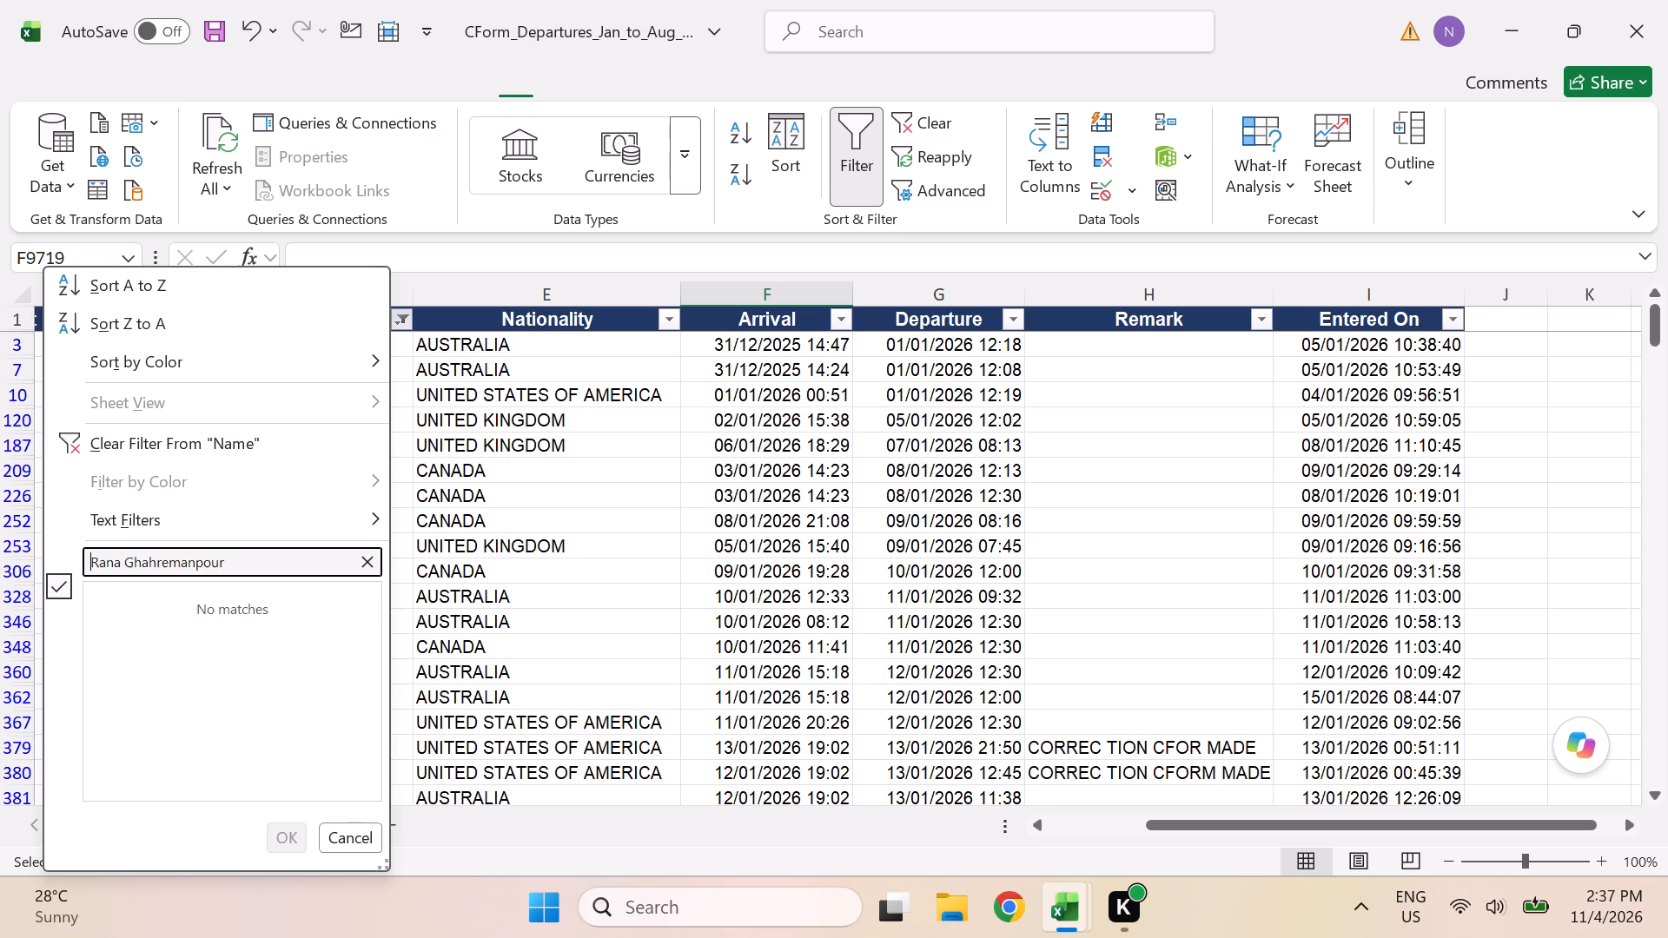
{"action": "key", "text": "Right"}
{"action": "key", "text": "Right"}
{"action": "key", "text": "Right"}
{"action": "key", "text": "Right"}
{"action": "key", "text": "Right"}
{"action": "key", "text": "Right"}
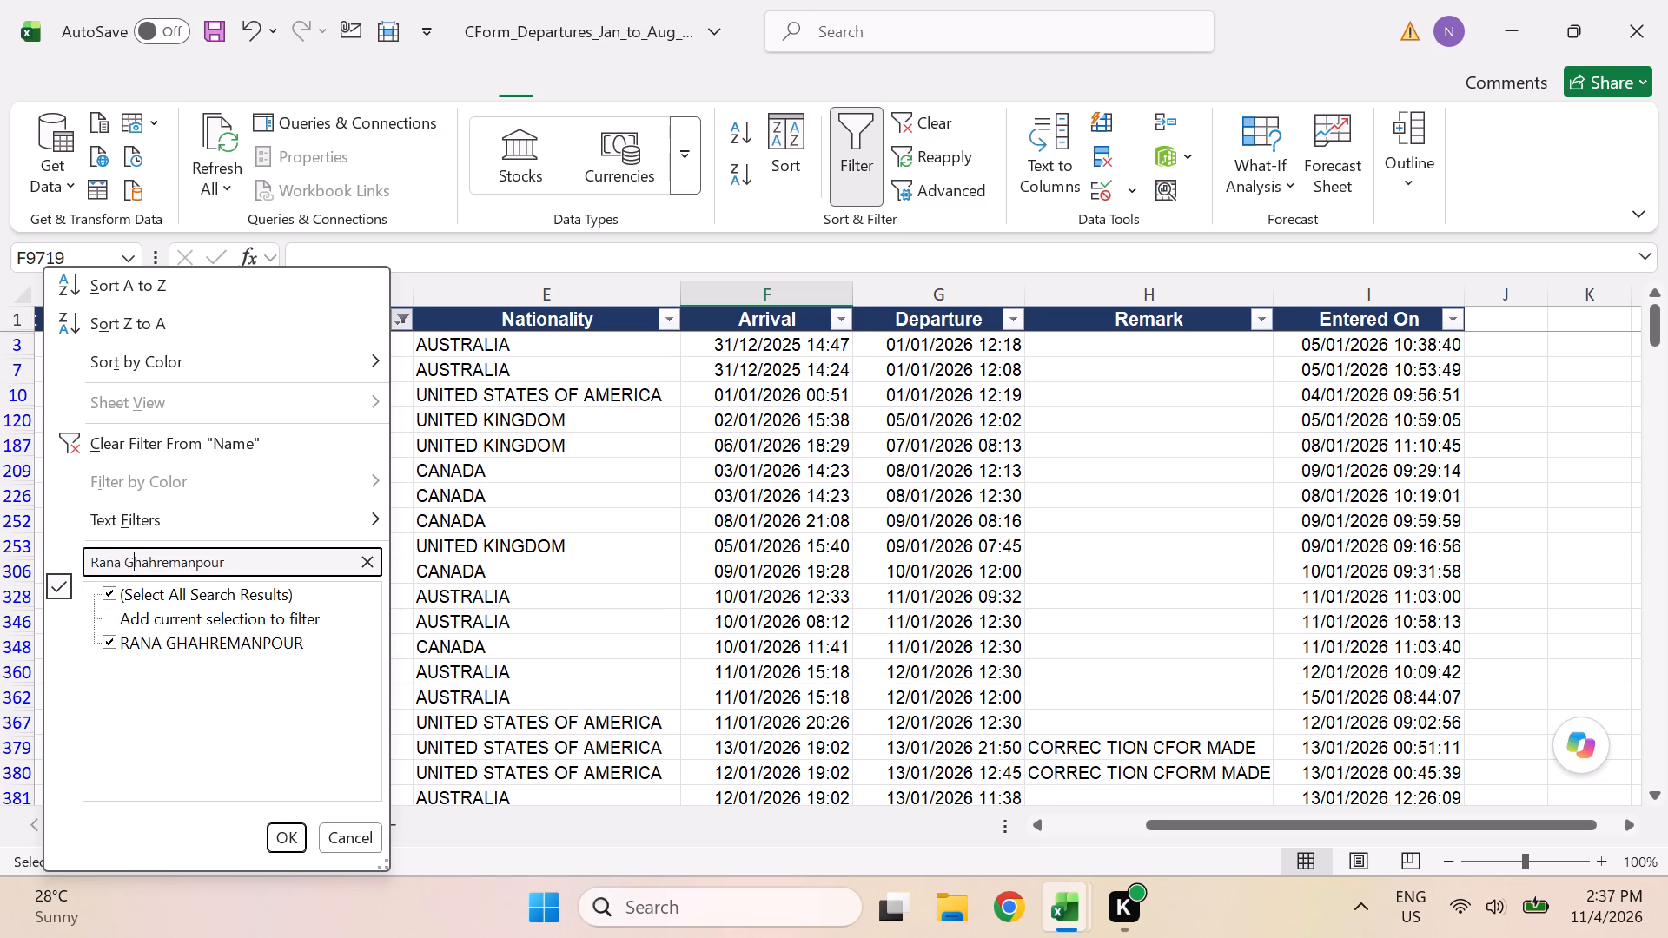
{"action": "key", "text": "Return"}
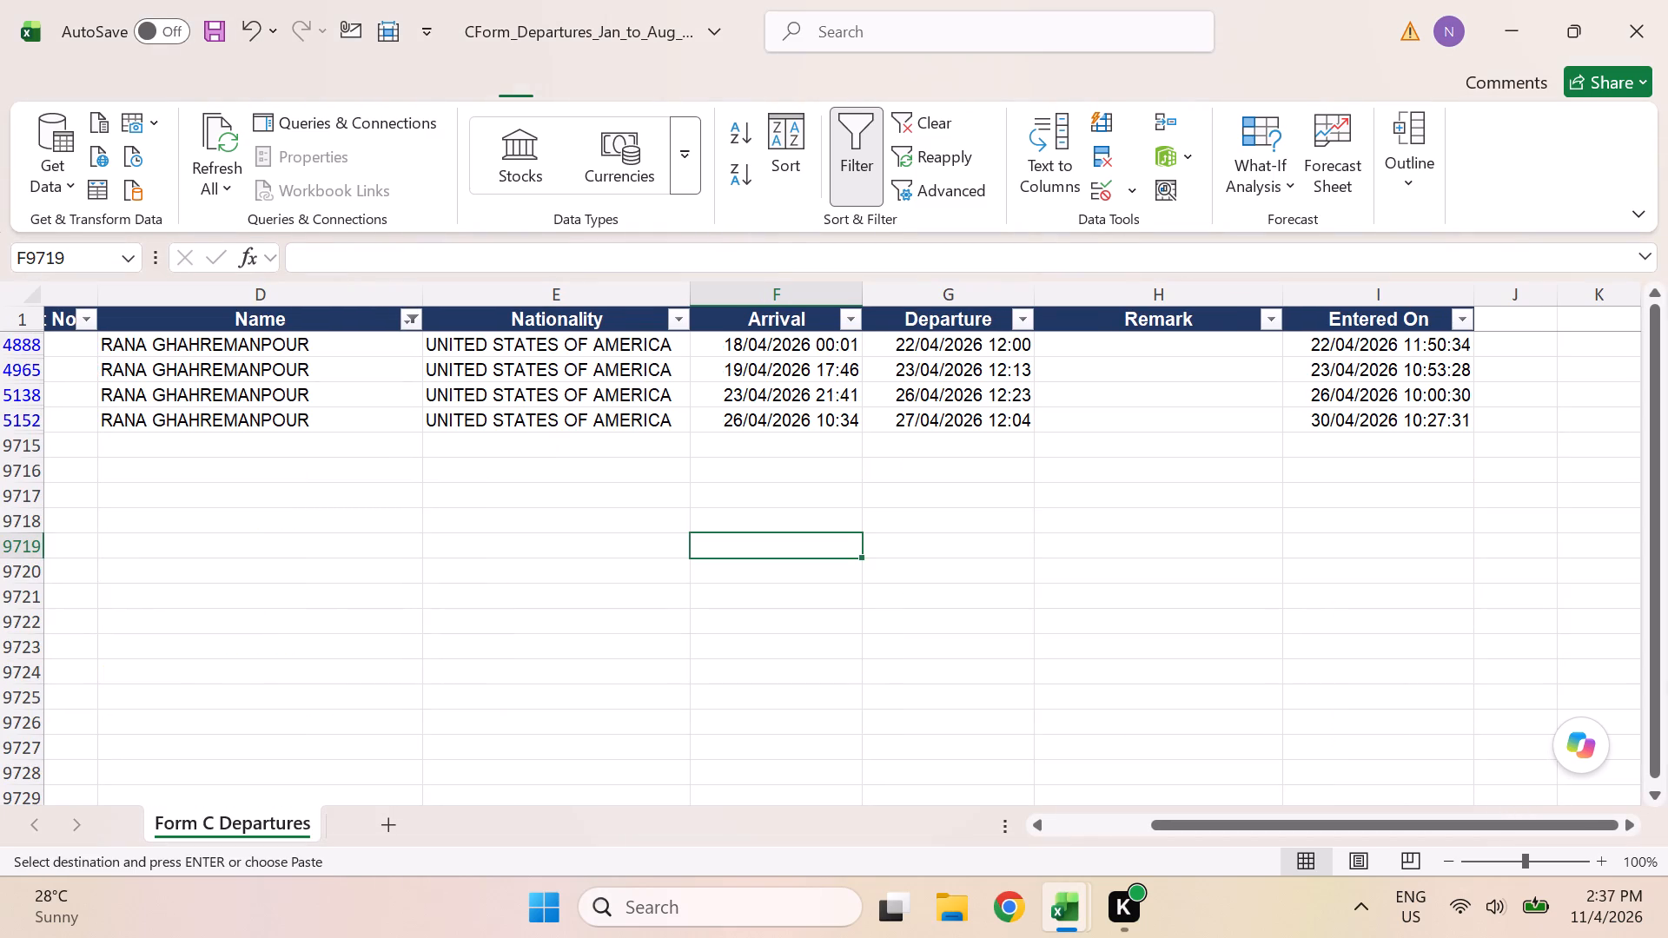
Compare the guest's filtered C-Form arrival, departure and entry dates with row 274 of the C Form NOT Filed sheet.
{"action": "scroll", "coordinate": [118, 562], "scroll_direction": "left", "scroll_amount": 1}
{"action": "scroll", "coordinate": [118, 562], "scroll_direction": "right", "scroll_amount": 1}
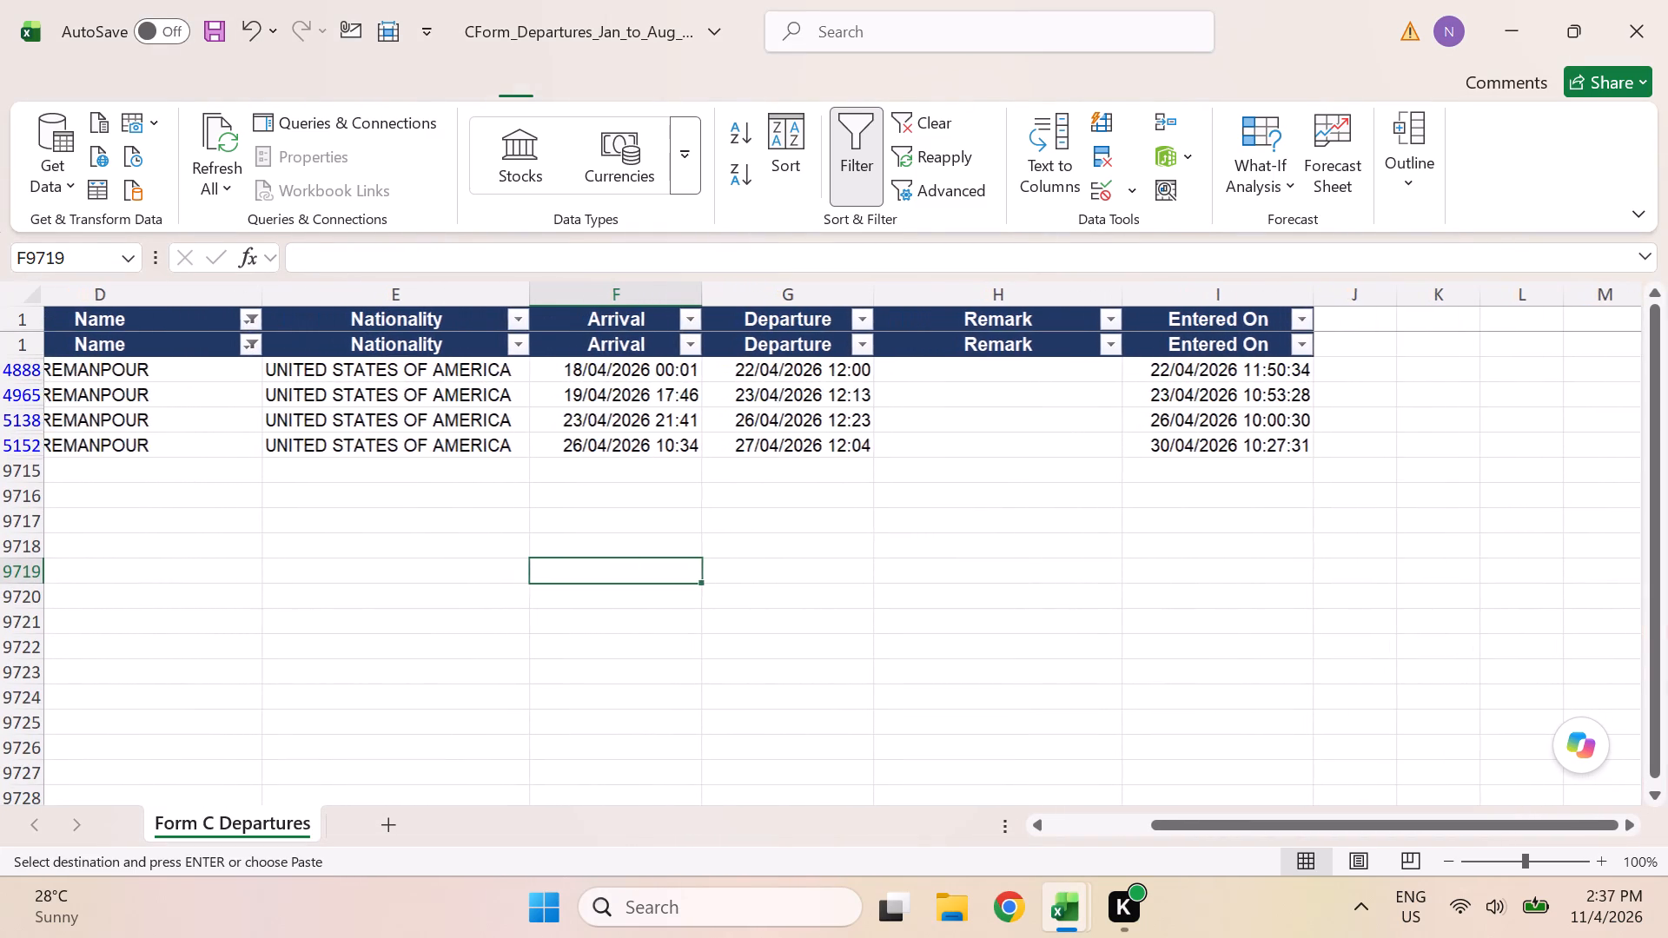
{"action": "scroll", "coordinate": [445, 484], "scroll_direction": "up", "scroll_amount": 6}
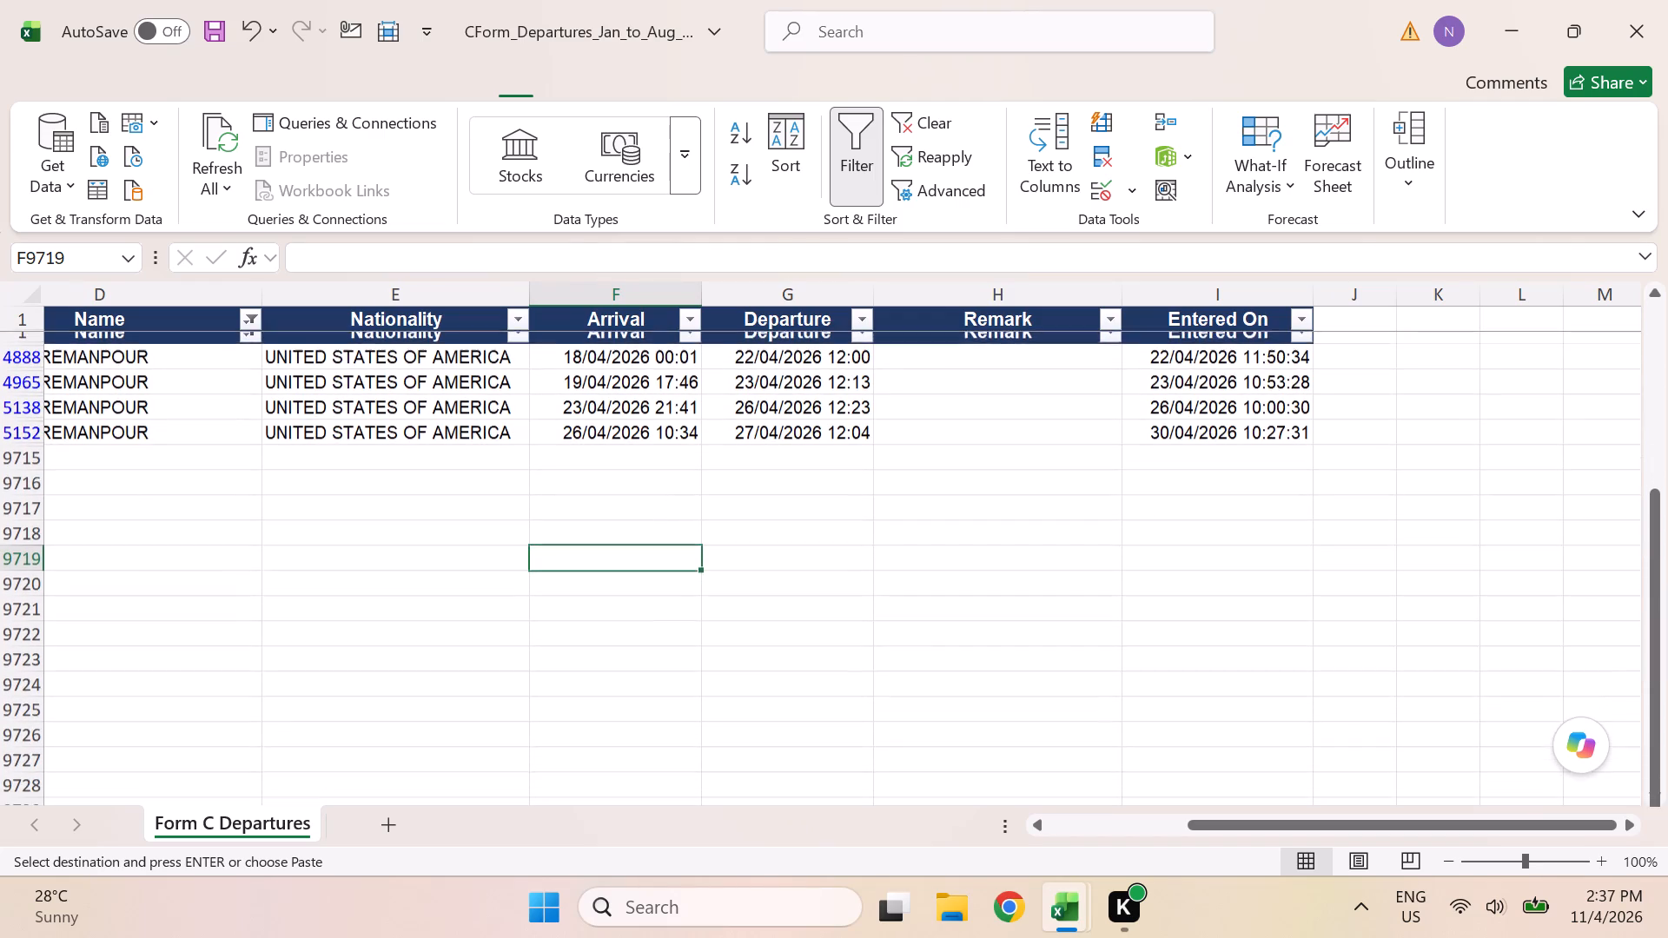
{"action": "scroll", "coordinate": [445, 484], "scroll_direction": "up", "scroll_amount": 2}
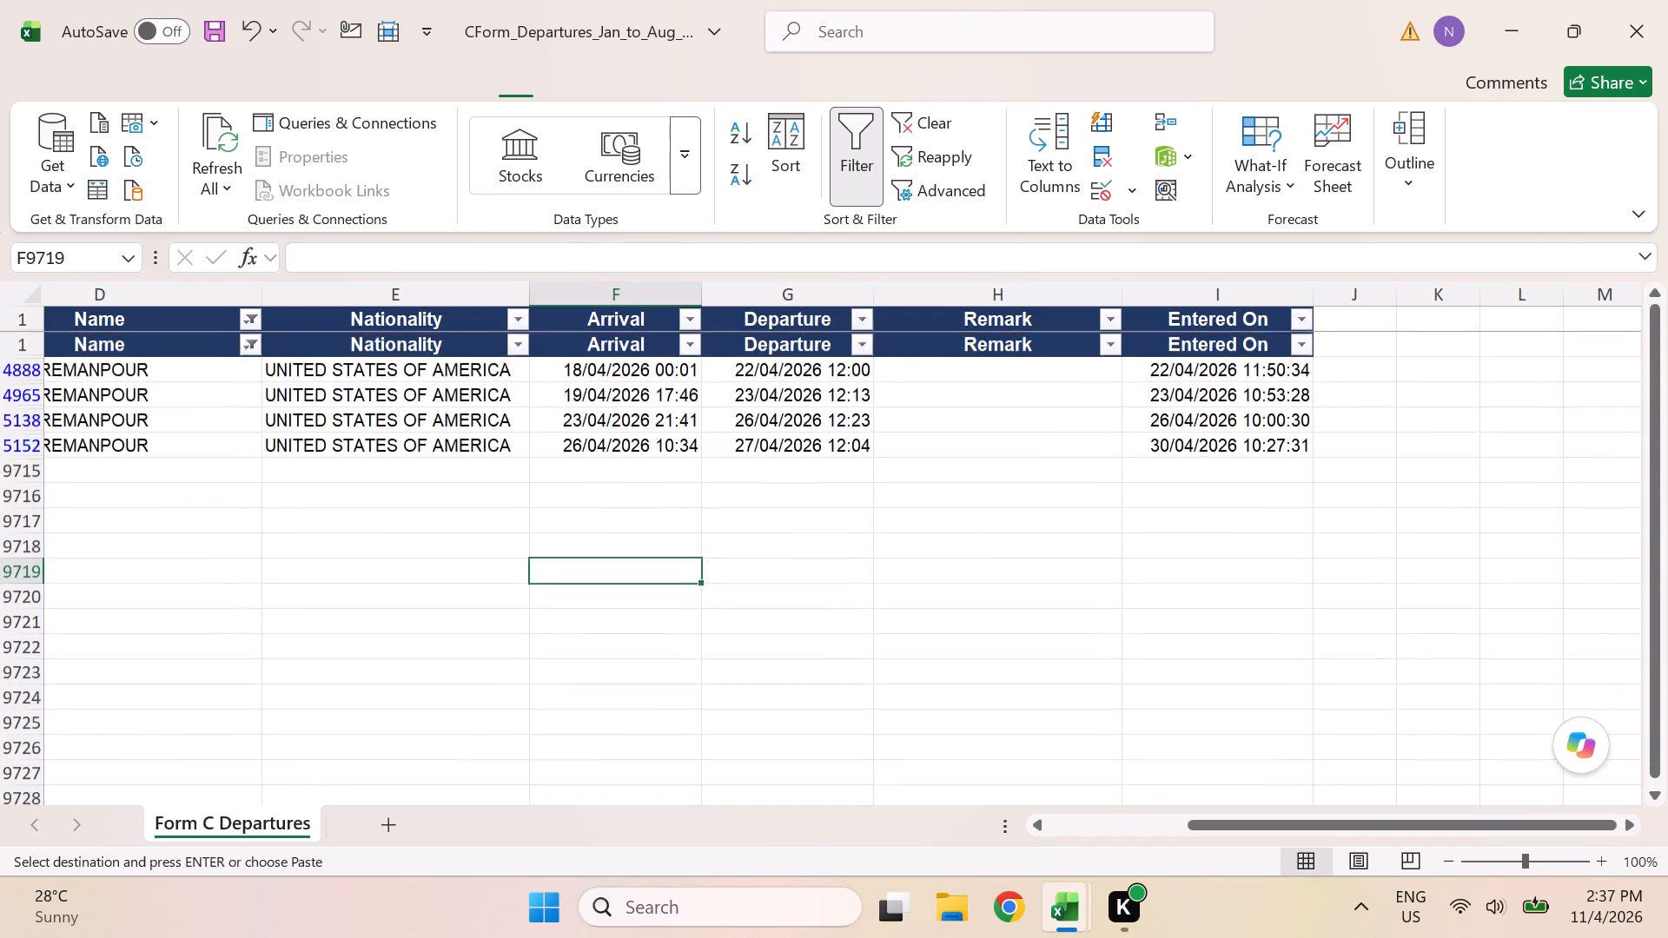
{"action": "scroll", "coordinate": [445, 484], "scroll_direction": "up", "scroll_amount": 1}
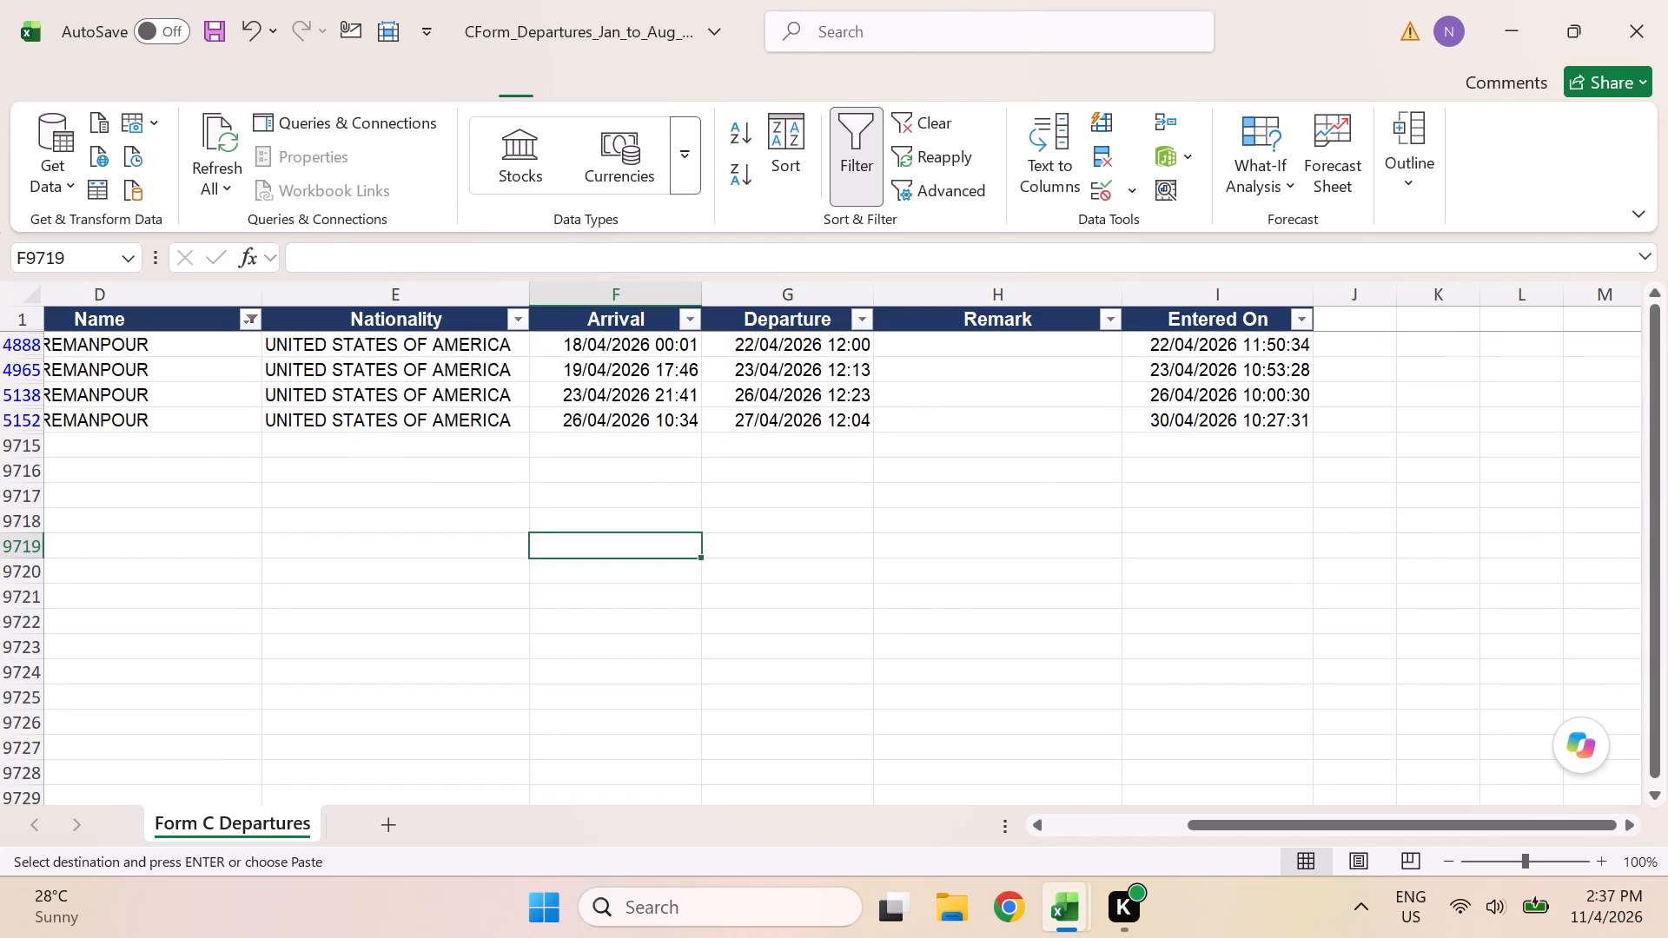
{"action": "key", "text": "alt+Tab"}
{"action": "key", "text": "alt+Tab"}
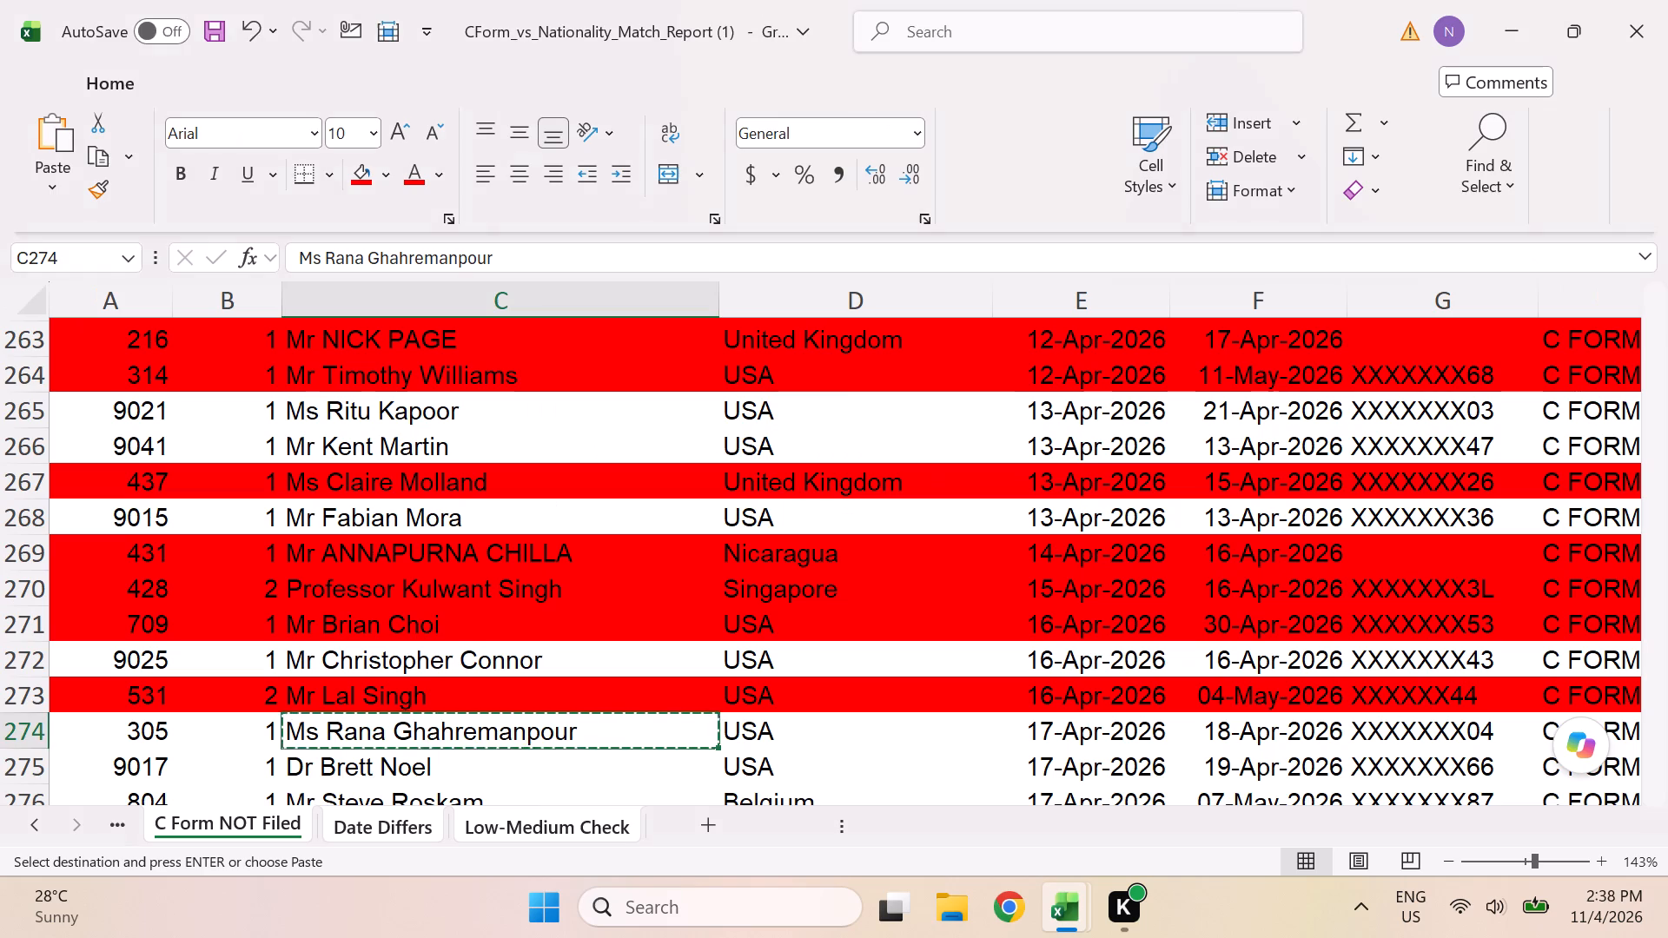
{"action": "key", "text": "alt+Tab"}
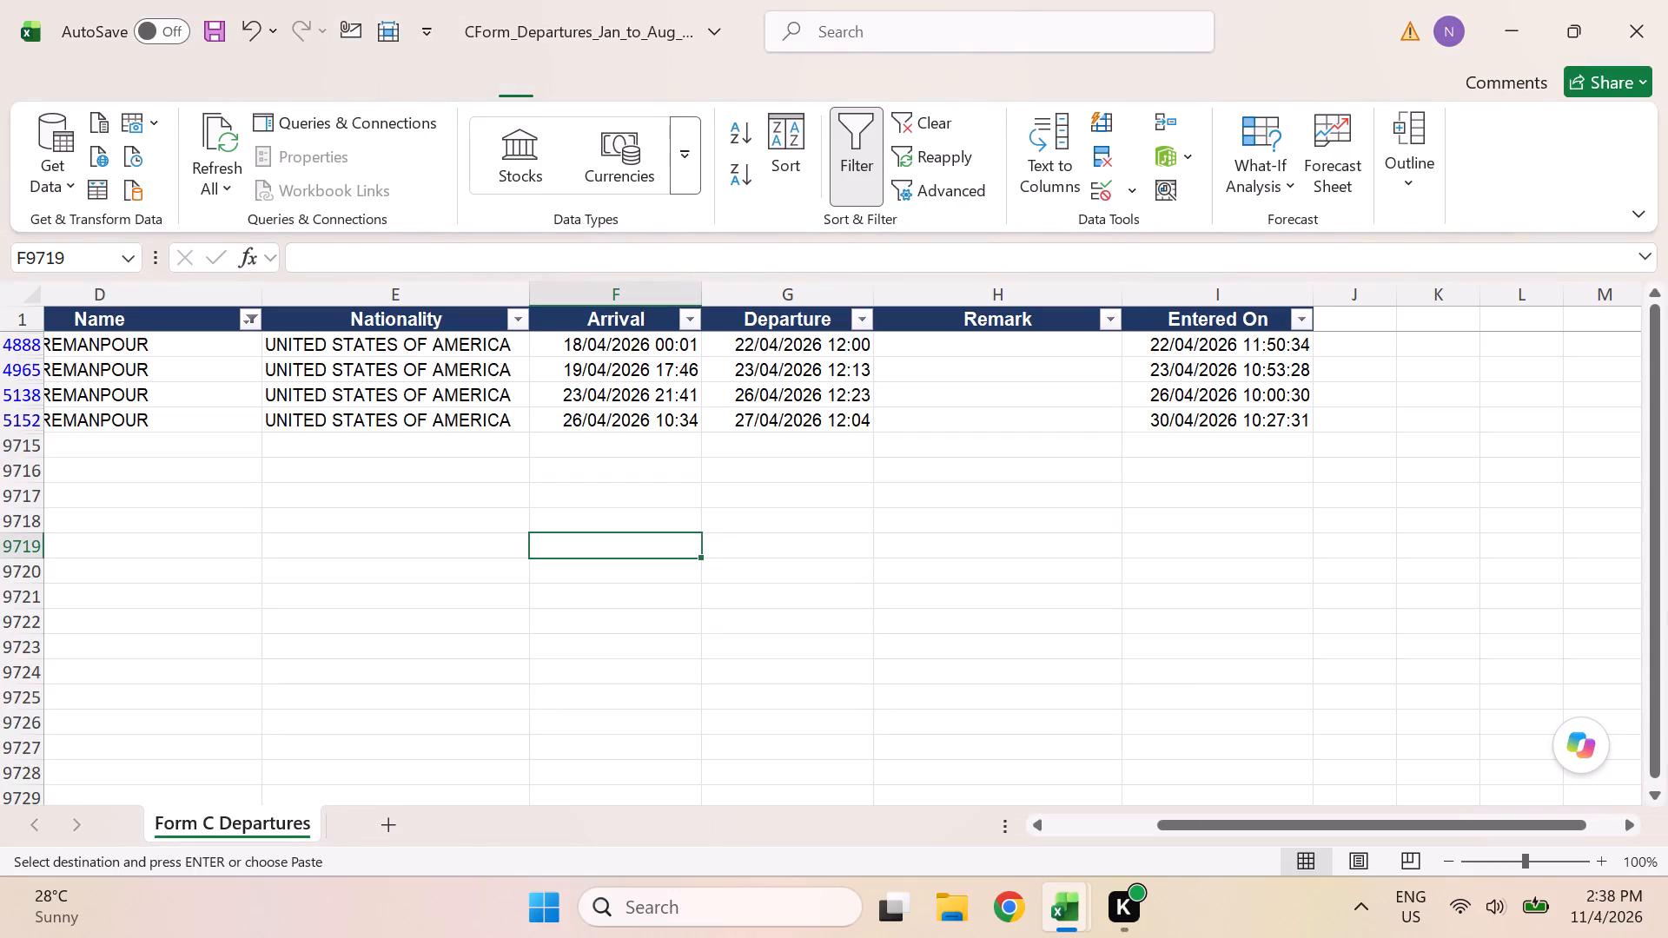
{"action": "scroll", "coordinate": [1393, 722], "scroll_direction": "up", "scroll_amount": 1}
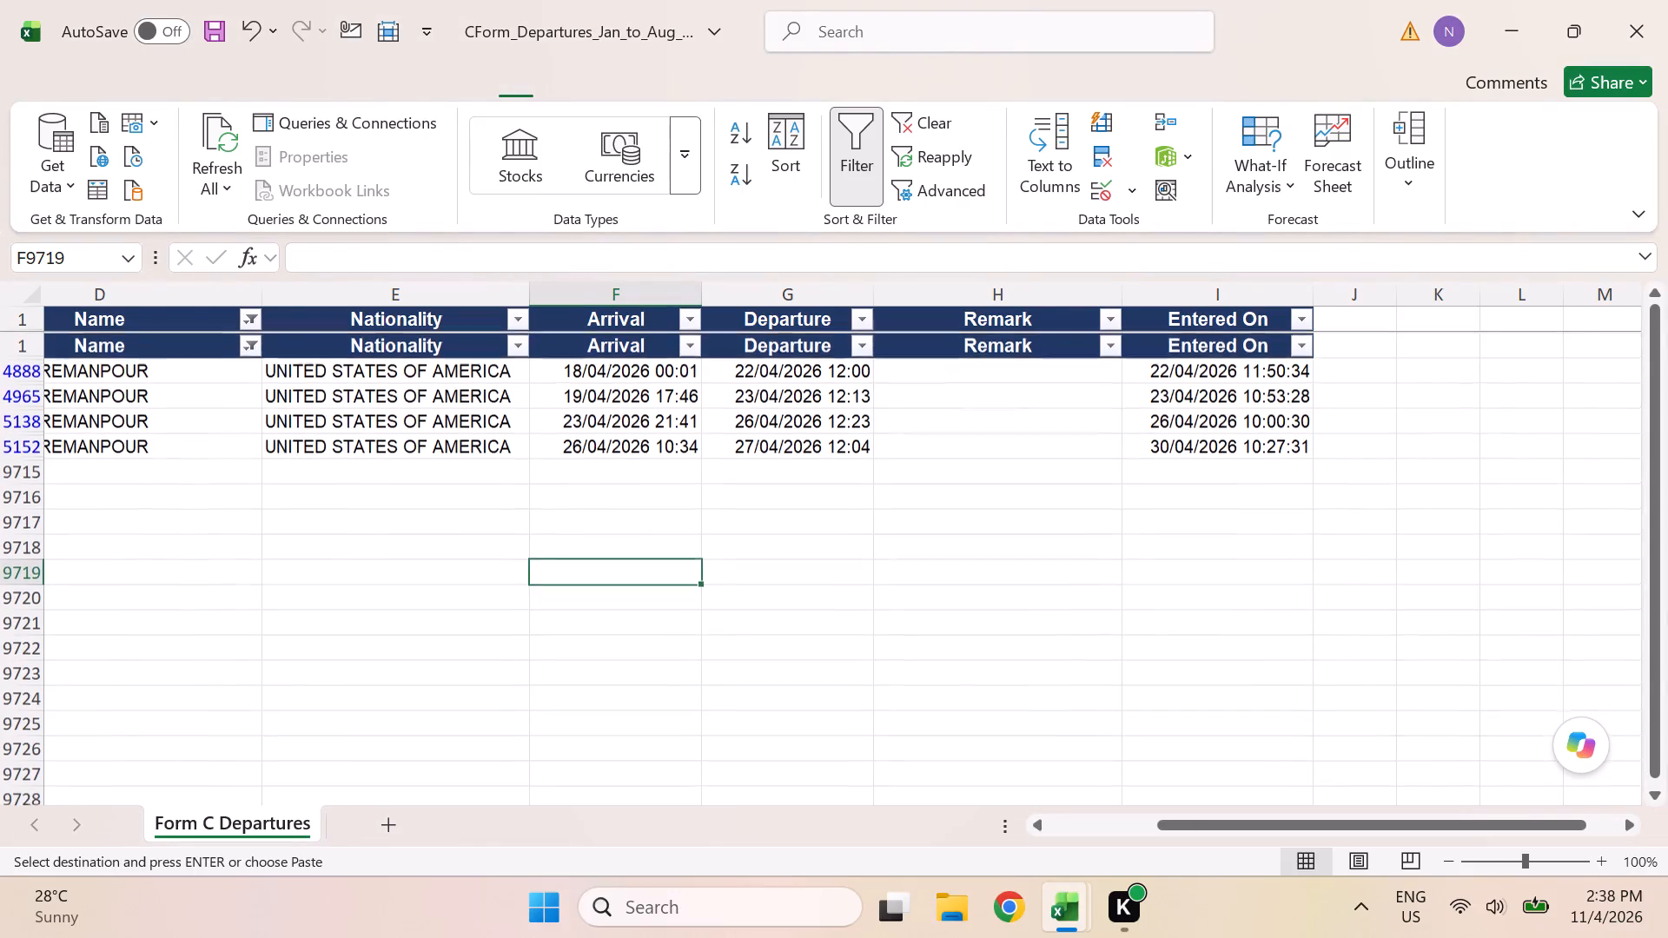
{"action": "scroll", "coordinate": [1393, 722], "scroll_direction": "right", "scroll_amount": 2}
{"action": "scroll", "coordinate": [1393, 722], "scroll_direction": "up", "scroll_amount": 1}
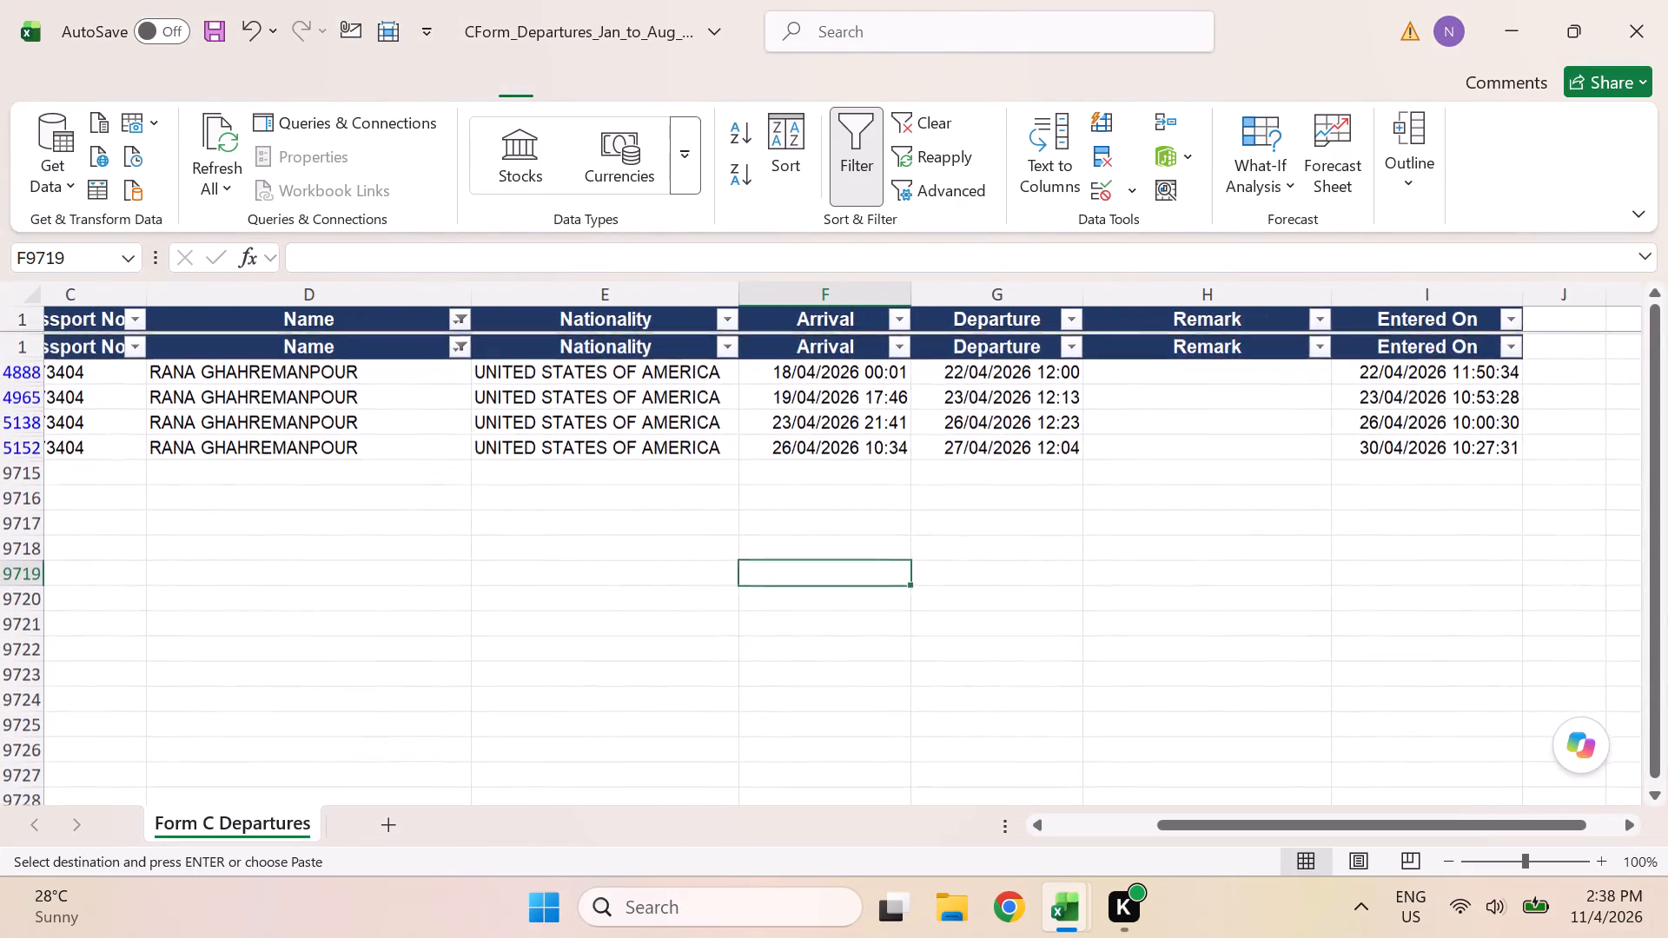
Examine the row 274 guest's filtered arrival dates, departure dates and room numbers in the Arrival & Departure Register.
{"action": "key", "text": "alt+Tab"}
{"action": "key", "text": "alt+Tab"}
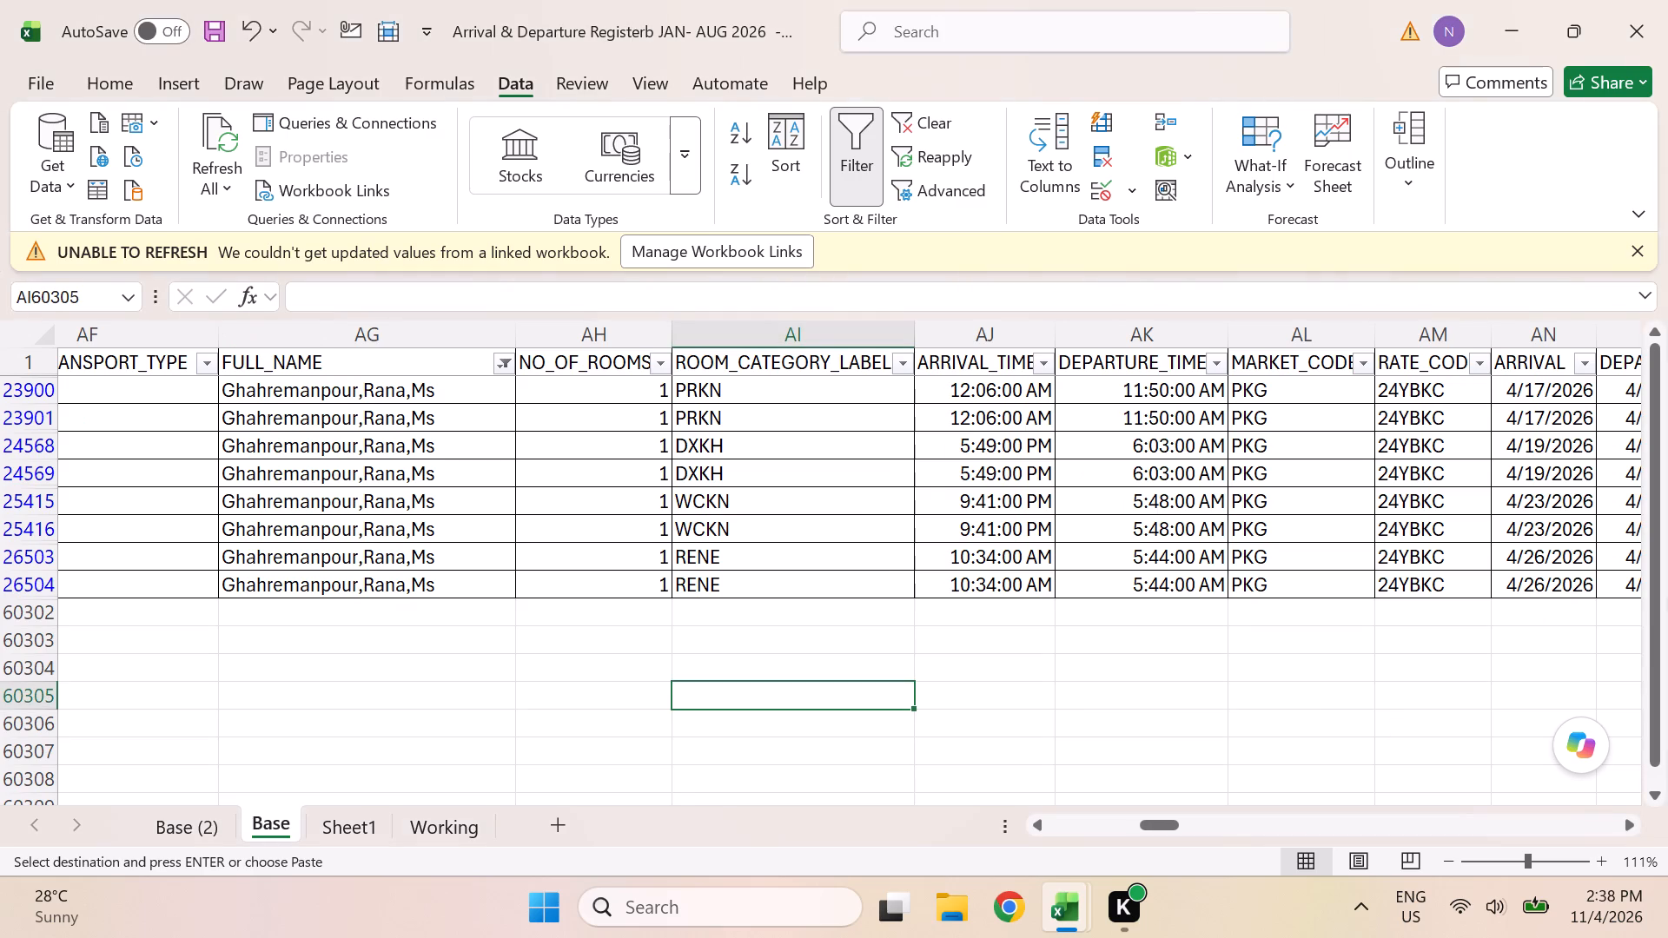
{"action": "scroll", "coordinate": [1307, 663], "scroll_direction": "left", "scroll_amount": 3}
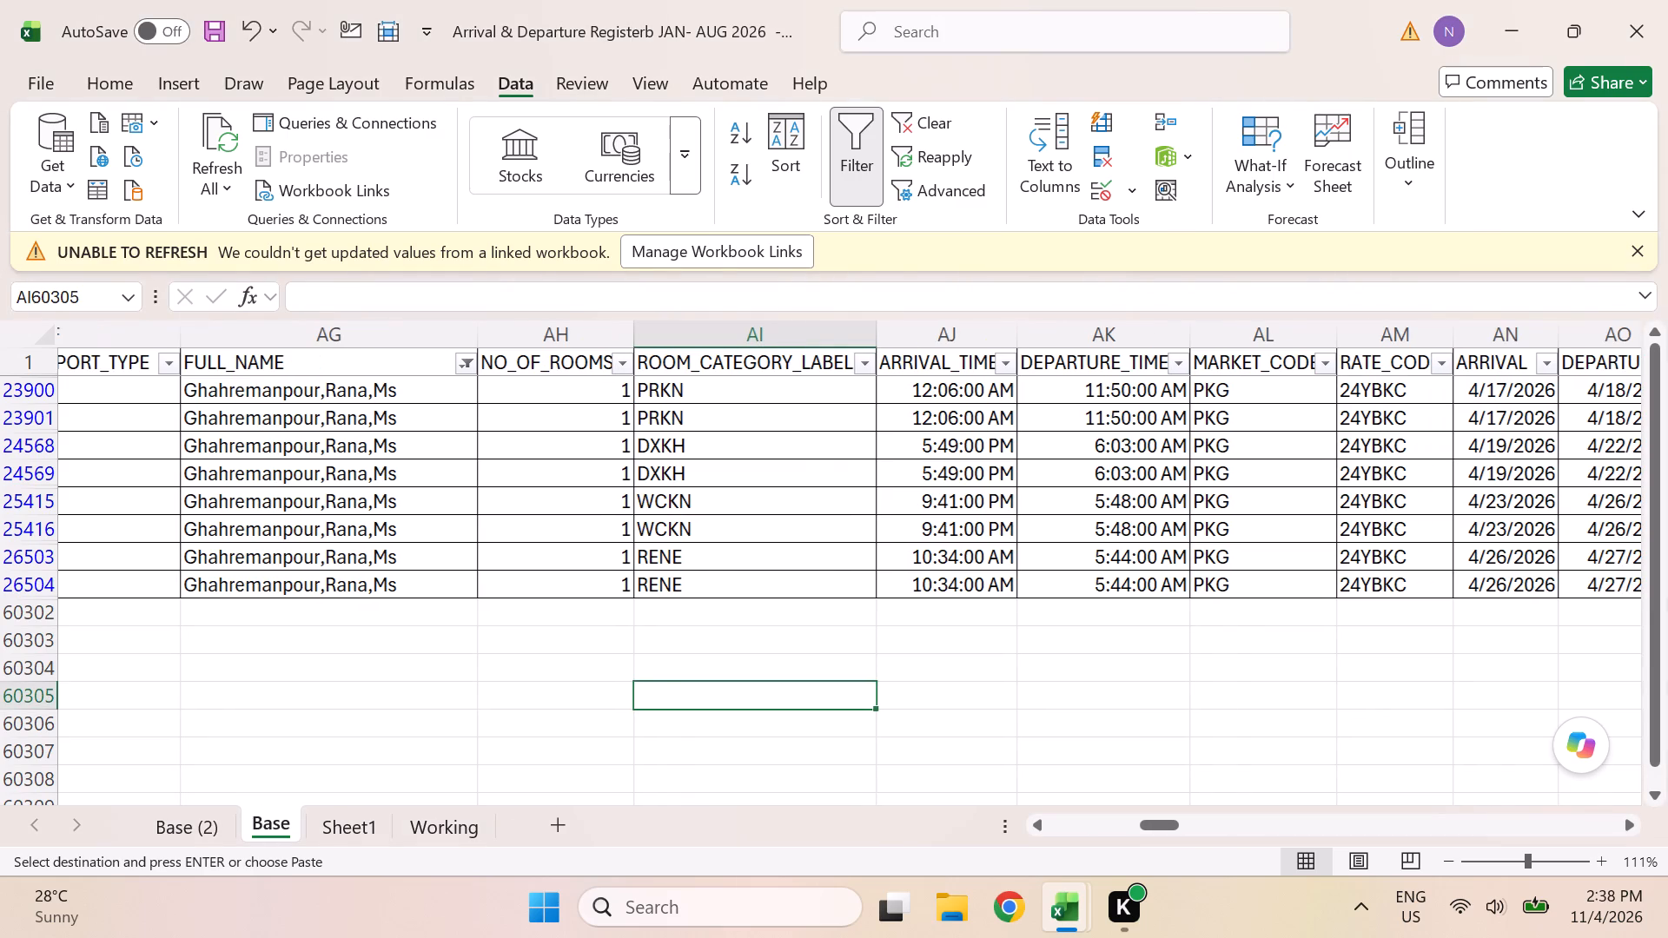
{"action": "scroll", "coordinate": [1307, 663], "scroll_direction": "right", "scroll_amount": 1}
{"action": "scroll", "coordinate": [1307, 663], "scroll_direction": "left", "scroll_amount": 4}
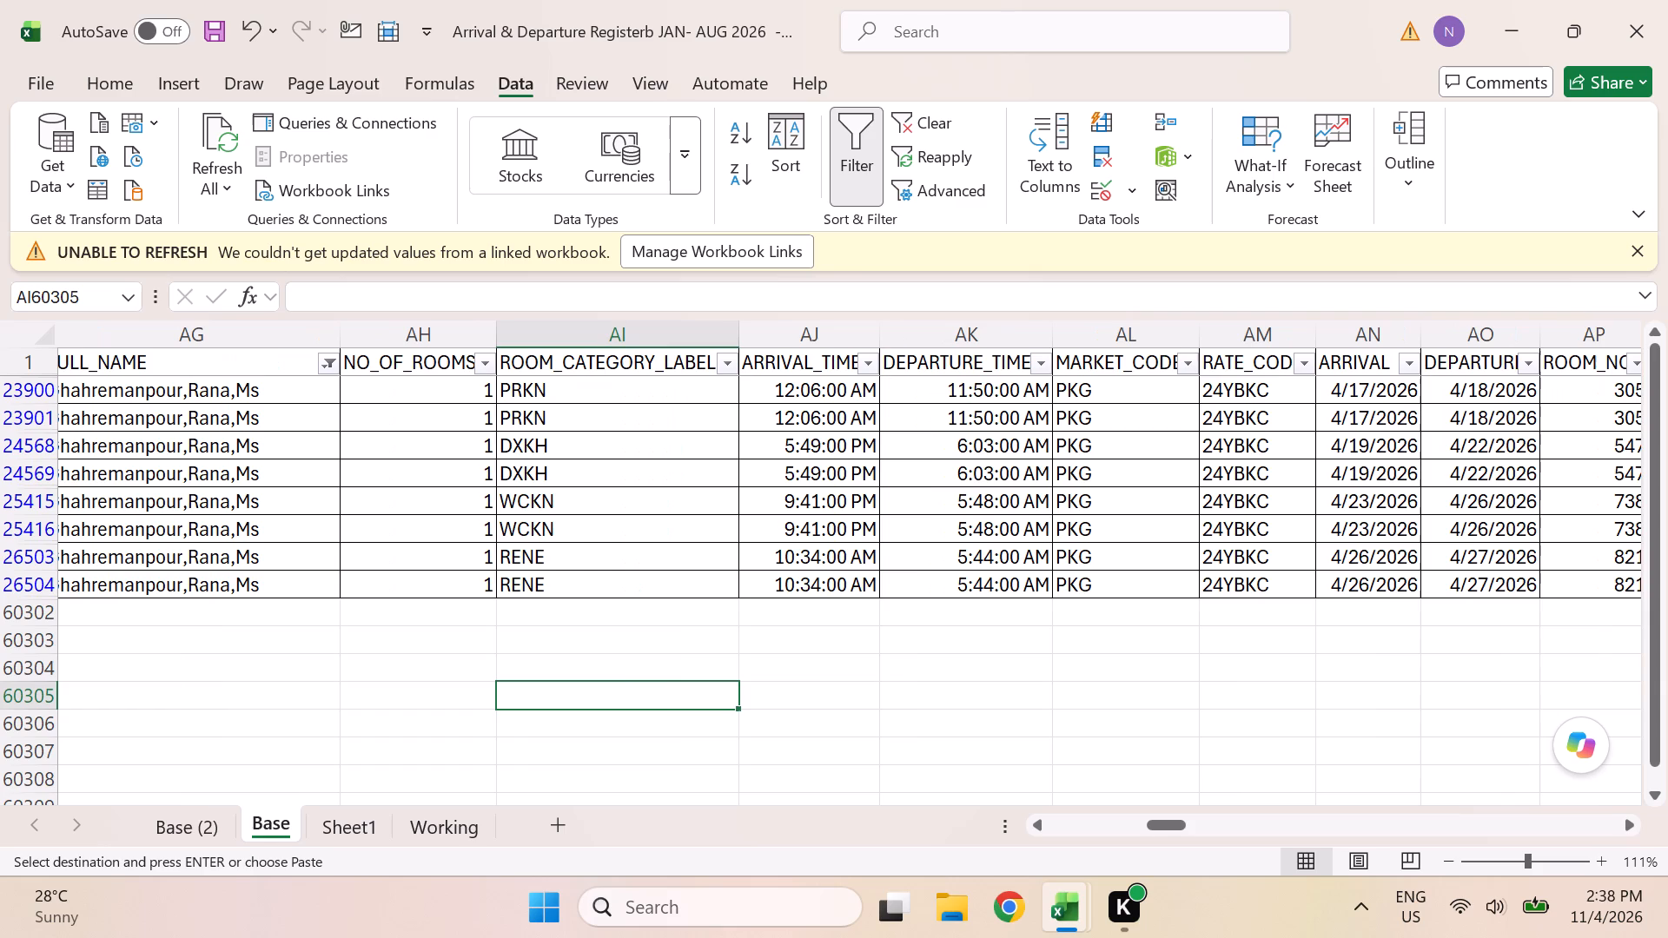
Switch to the CForm_vs_Nationality_Match_Report workbook and fill the whole of row 274 on the C Form NOT Filed sheet with red.
{"action": "key", "text": "alt+Tab"}
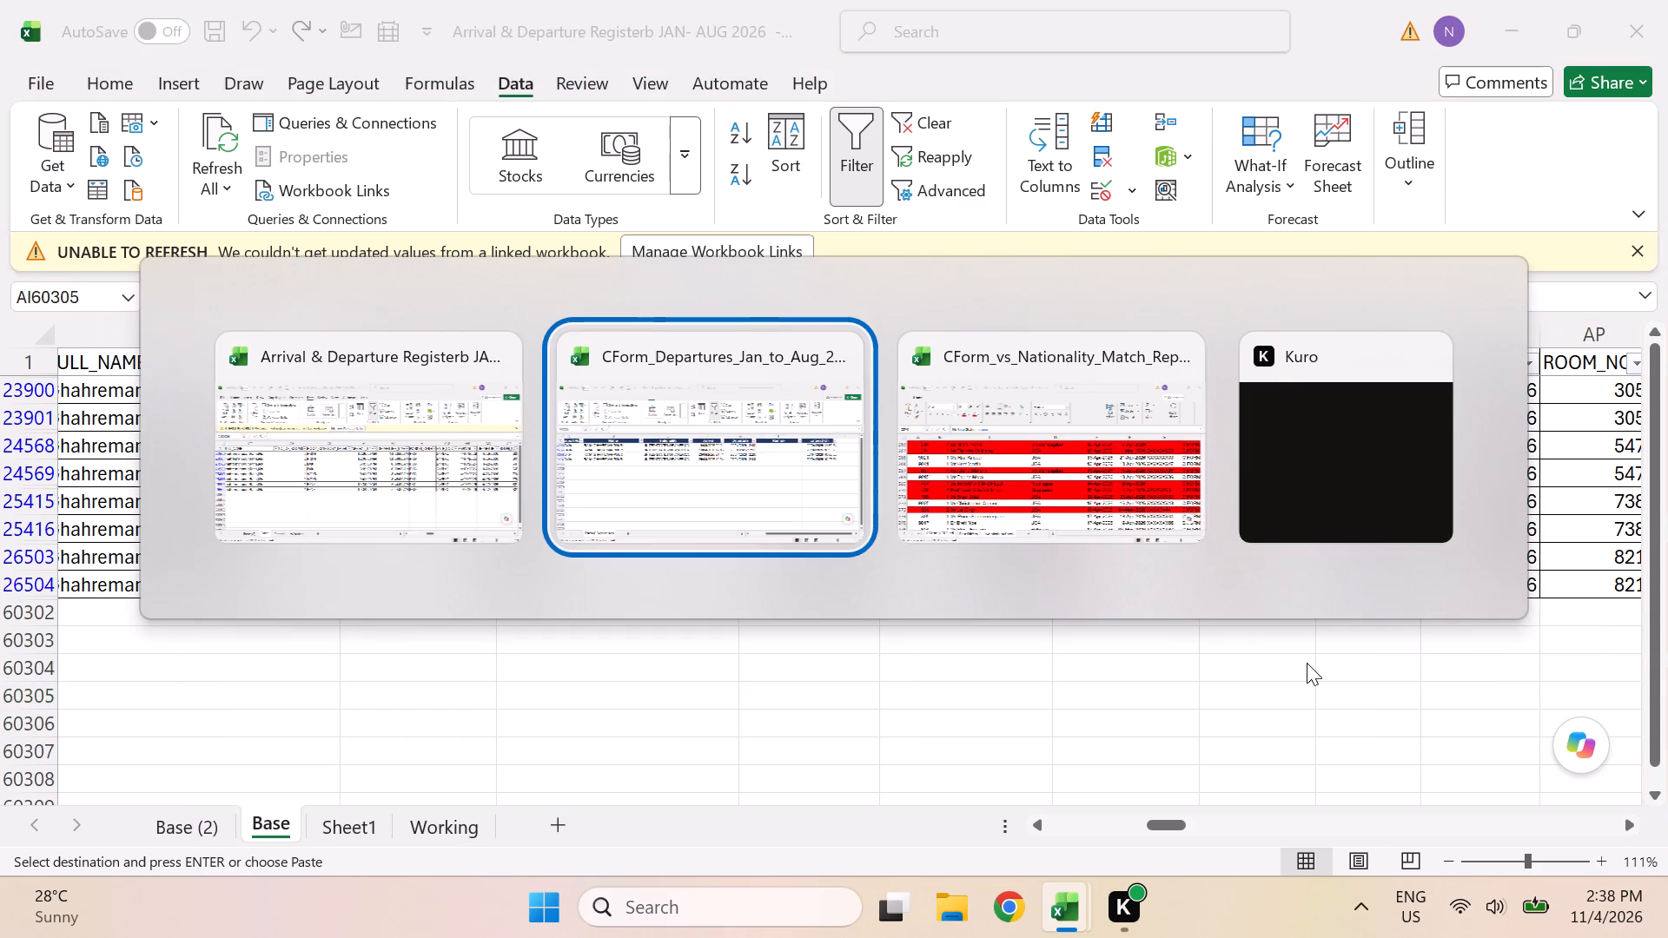
{"action": "key", "text": "alt+Tab"}
{"action": "key", "text": "Return"}
{"action": "key", "text": "Left"}
{"action": "key", "text": "Left"}
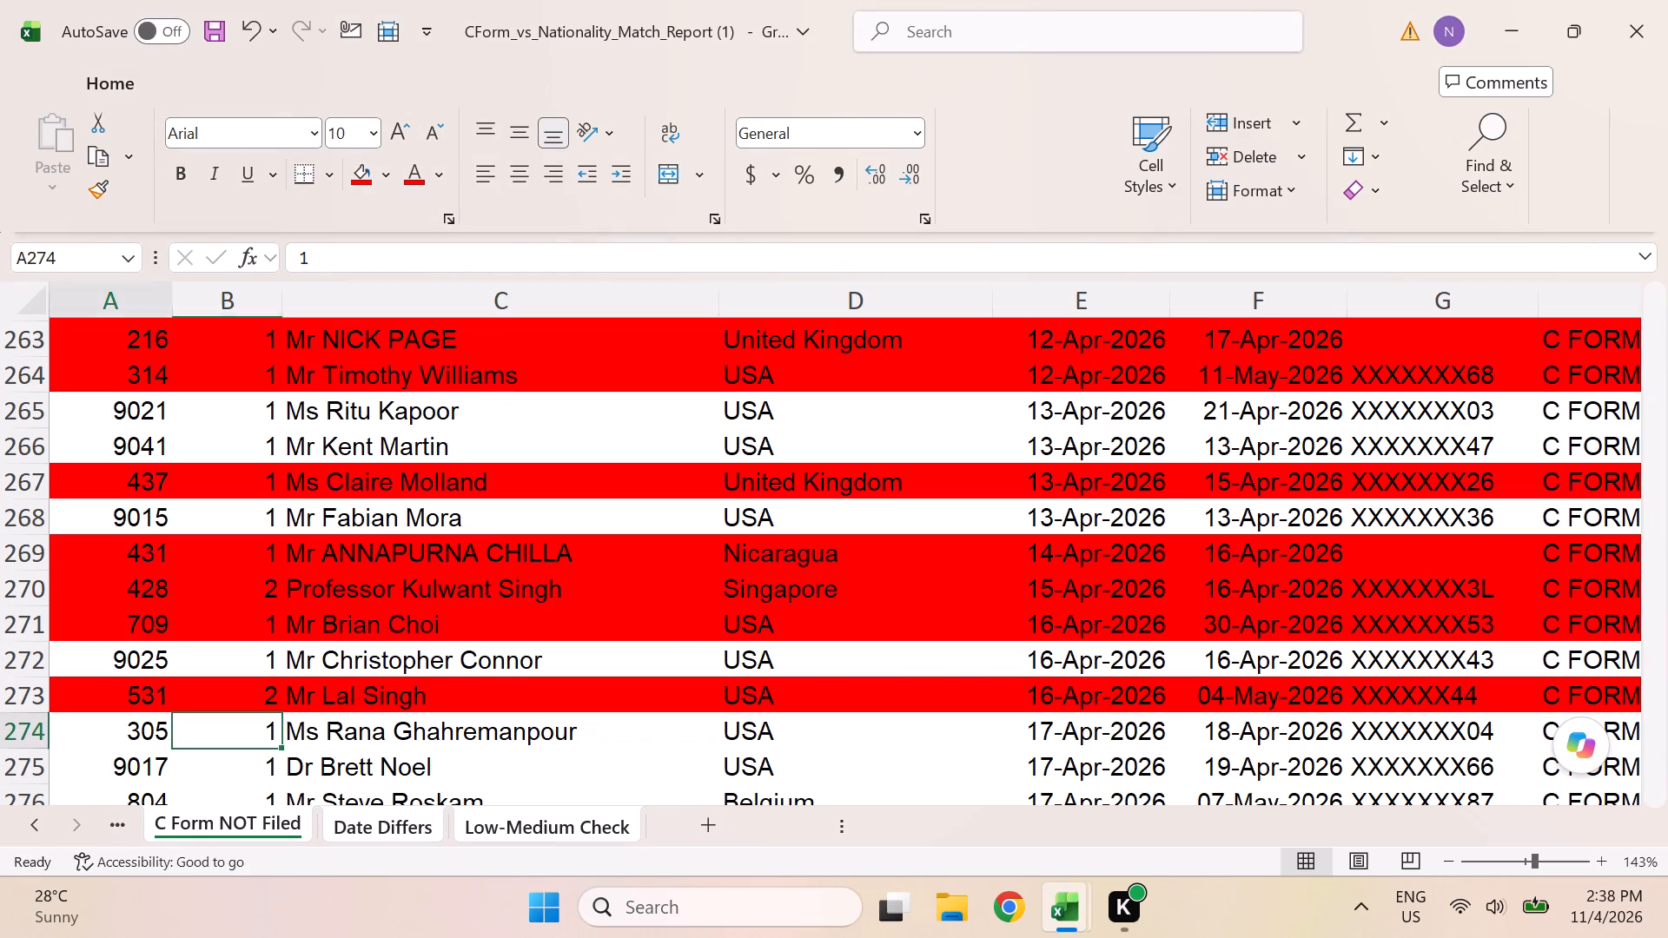
{"action": "key", "text": "Left"}
{"action": "key", "text": "ctrl+shift+Right"}
{"action": "key", "text": "ctrl+shift+Right"}
{"action": "key", "text": "ctrl+shift+Right"}
{"action": "key", "text": "ctrl+shift+Right"}
{"action": "key", "text": "ctrl+shift+Right"}
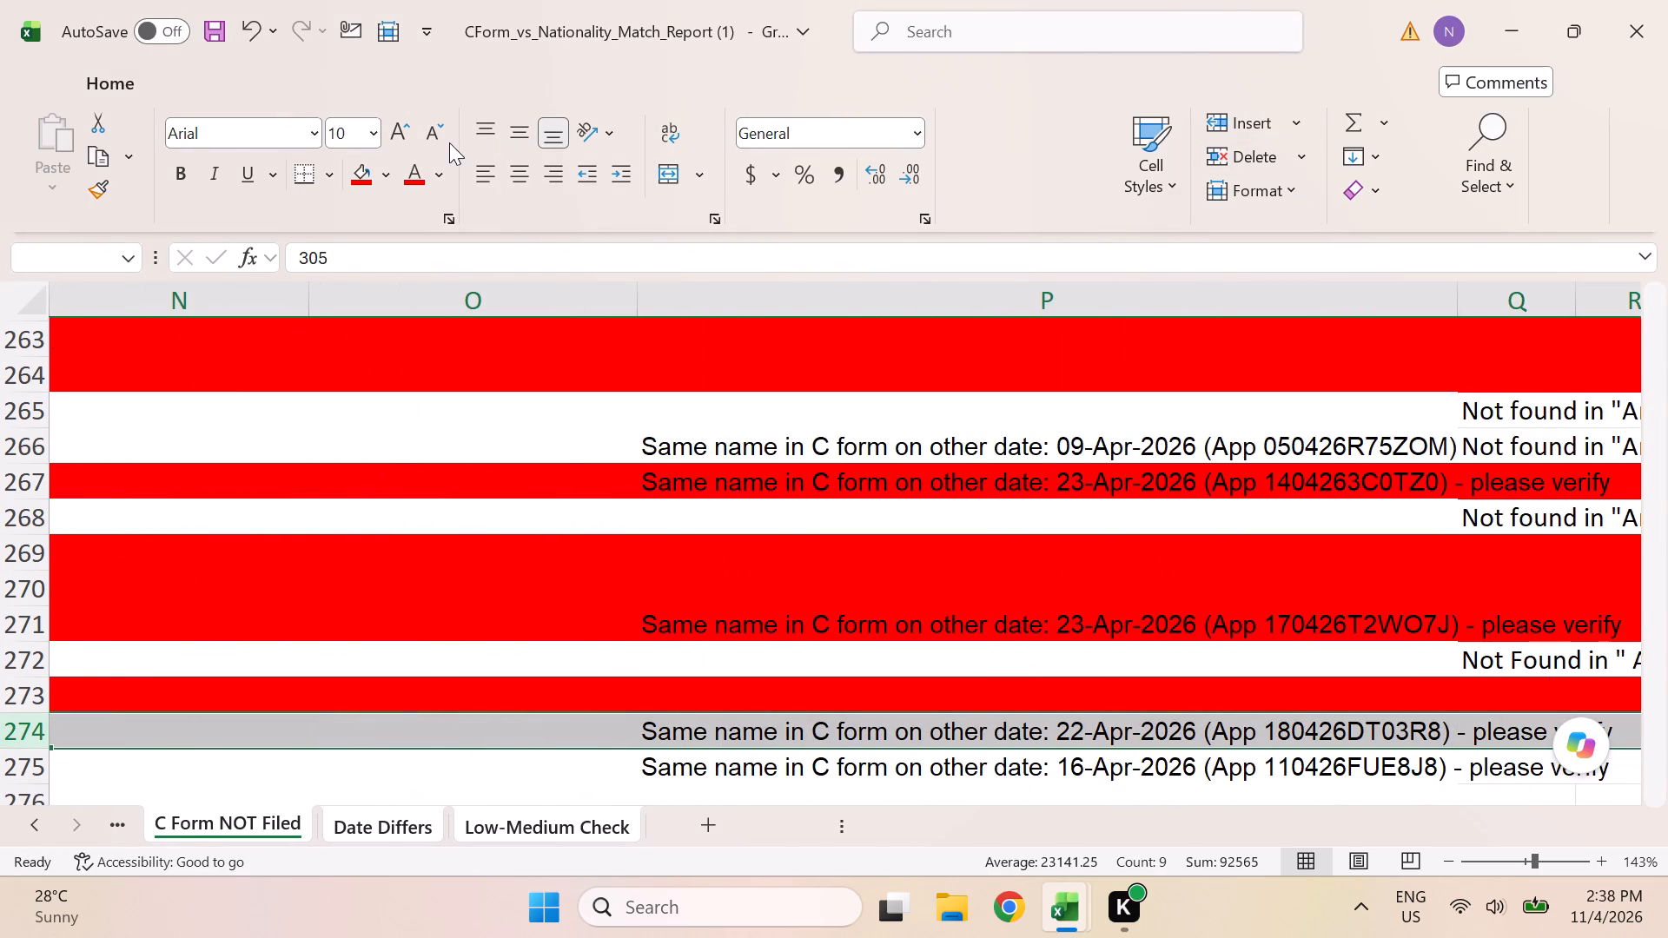
{"action": "left_click", "coordinate": [361, 162]}
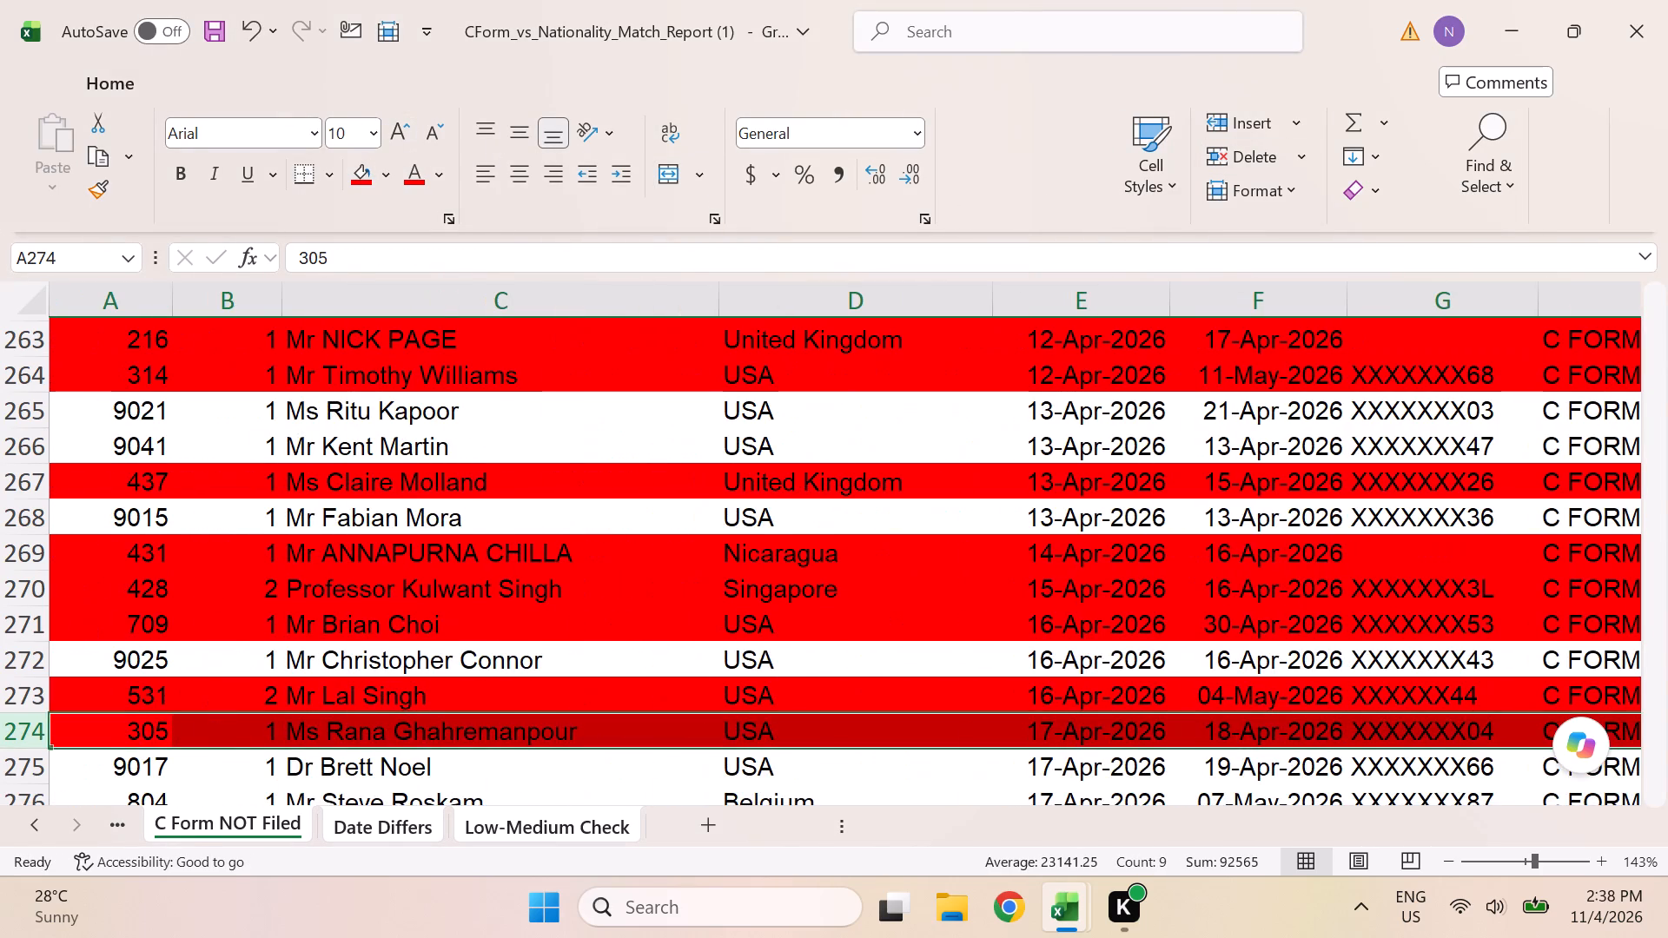
Copy the row 275 guest's name and filter FULL_NAME in the Arrival & Departure Register by the surname only, without title and first name.
{"action": "scroll", "coordinate": [472, 732], "scroll_direction": "down", "scroll_amount": 1}
{"action": "left_click", "coordinate": [416, 690]}
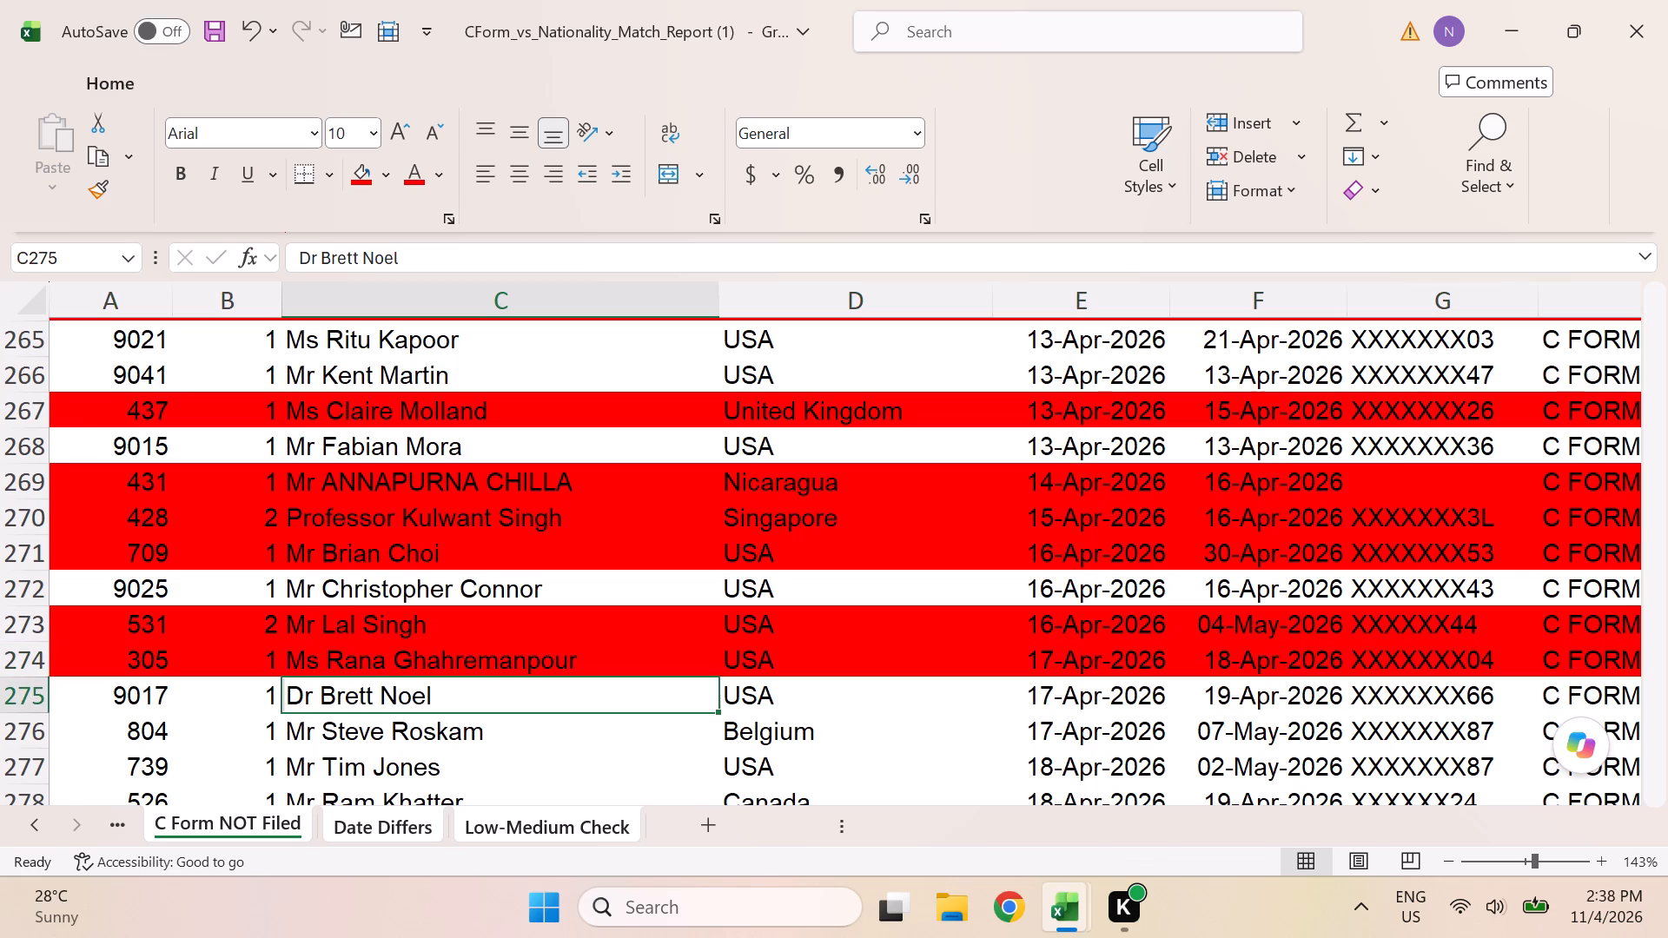
{"action": "key", "text": "ctrl+c"}
{"action": "key", "text": "alt+Tab"}
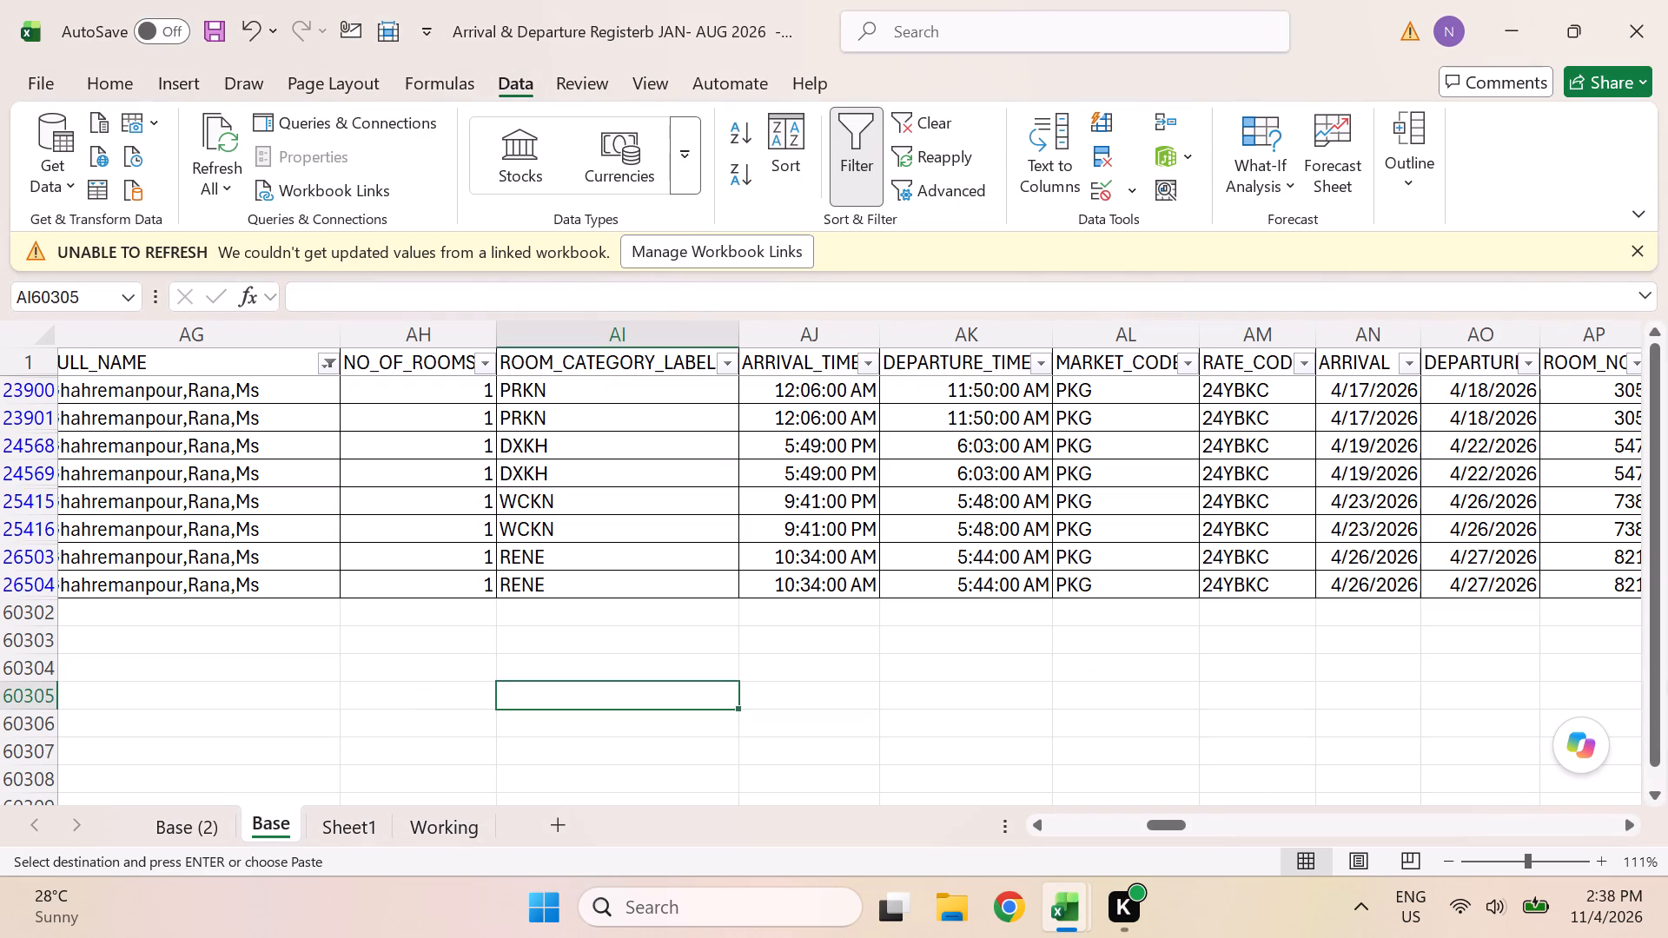
{"action": "left_click", "coordinate": [332, 367]}
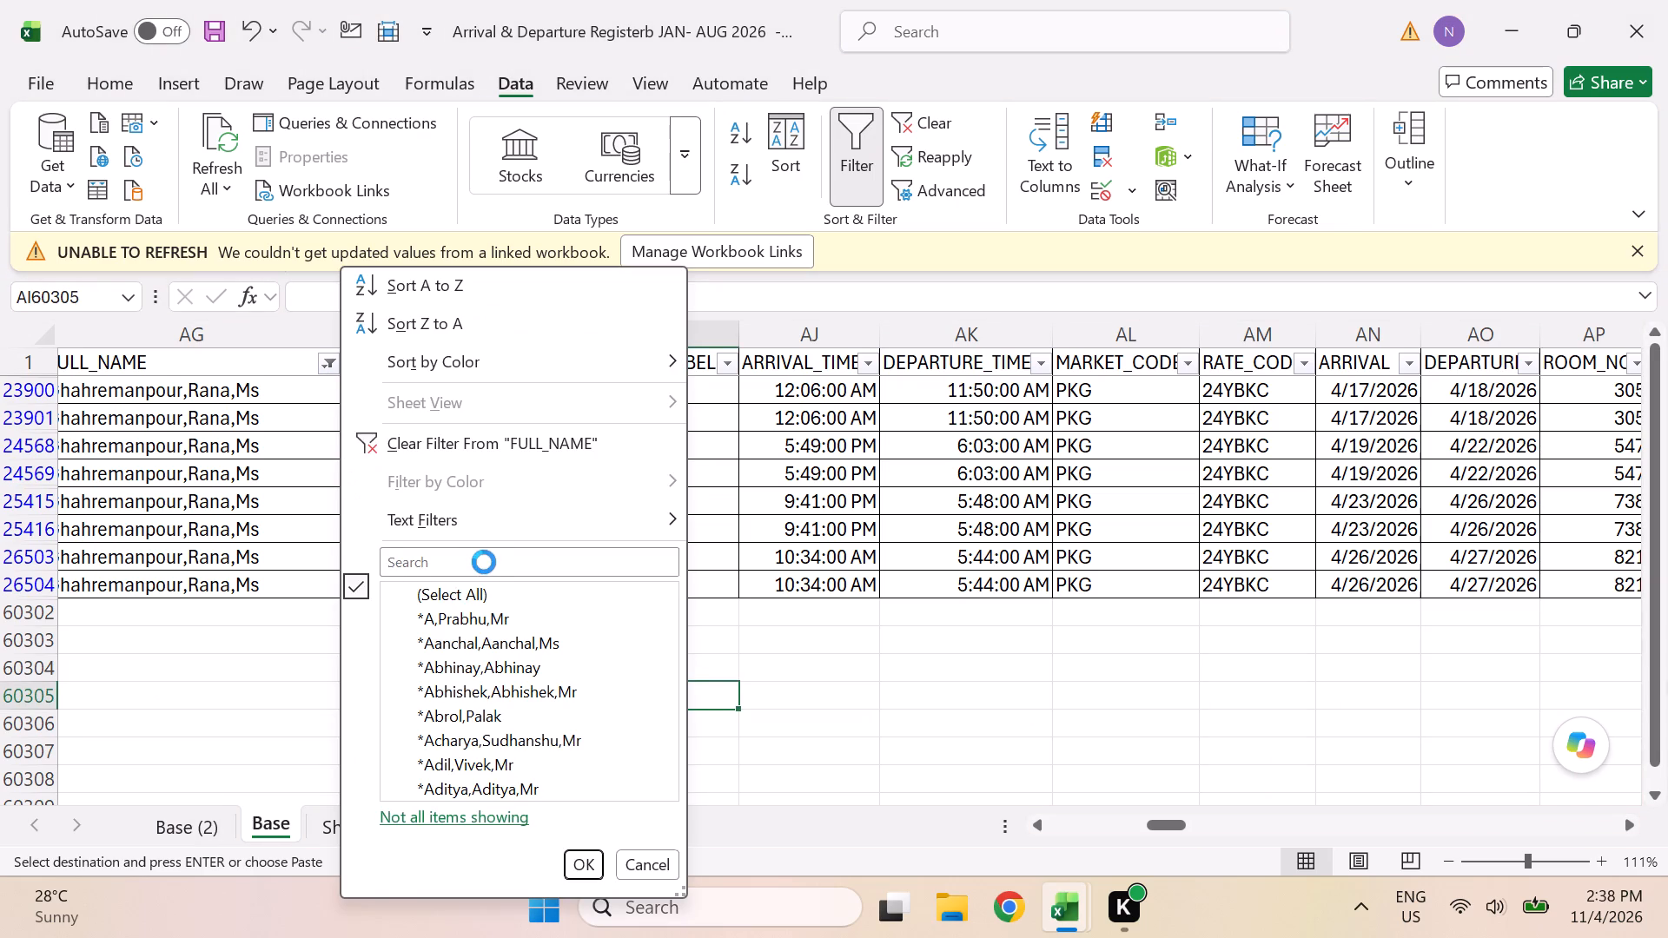
{"action": "left_click", "coordinate": [484, 562]}
{"action": "key", "text": "ctrl+c"}
{"action": "key", "text": "ctrl+v"}
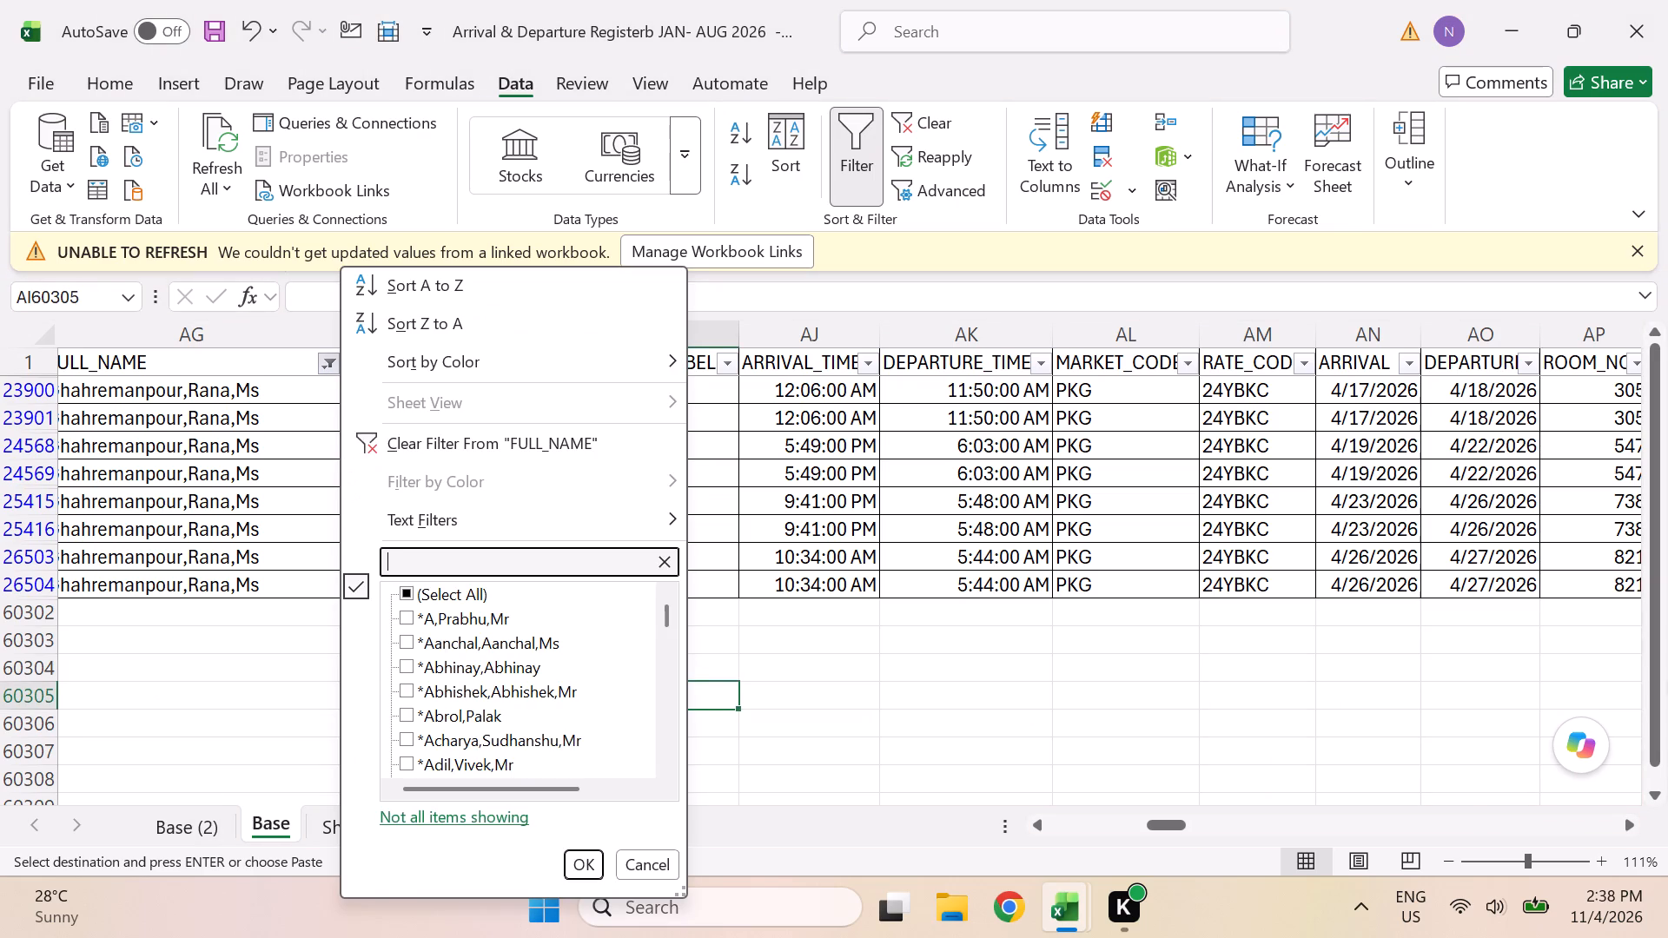
{"action": "left_click", "coordinate": [441, 565]}
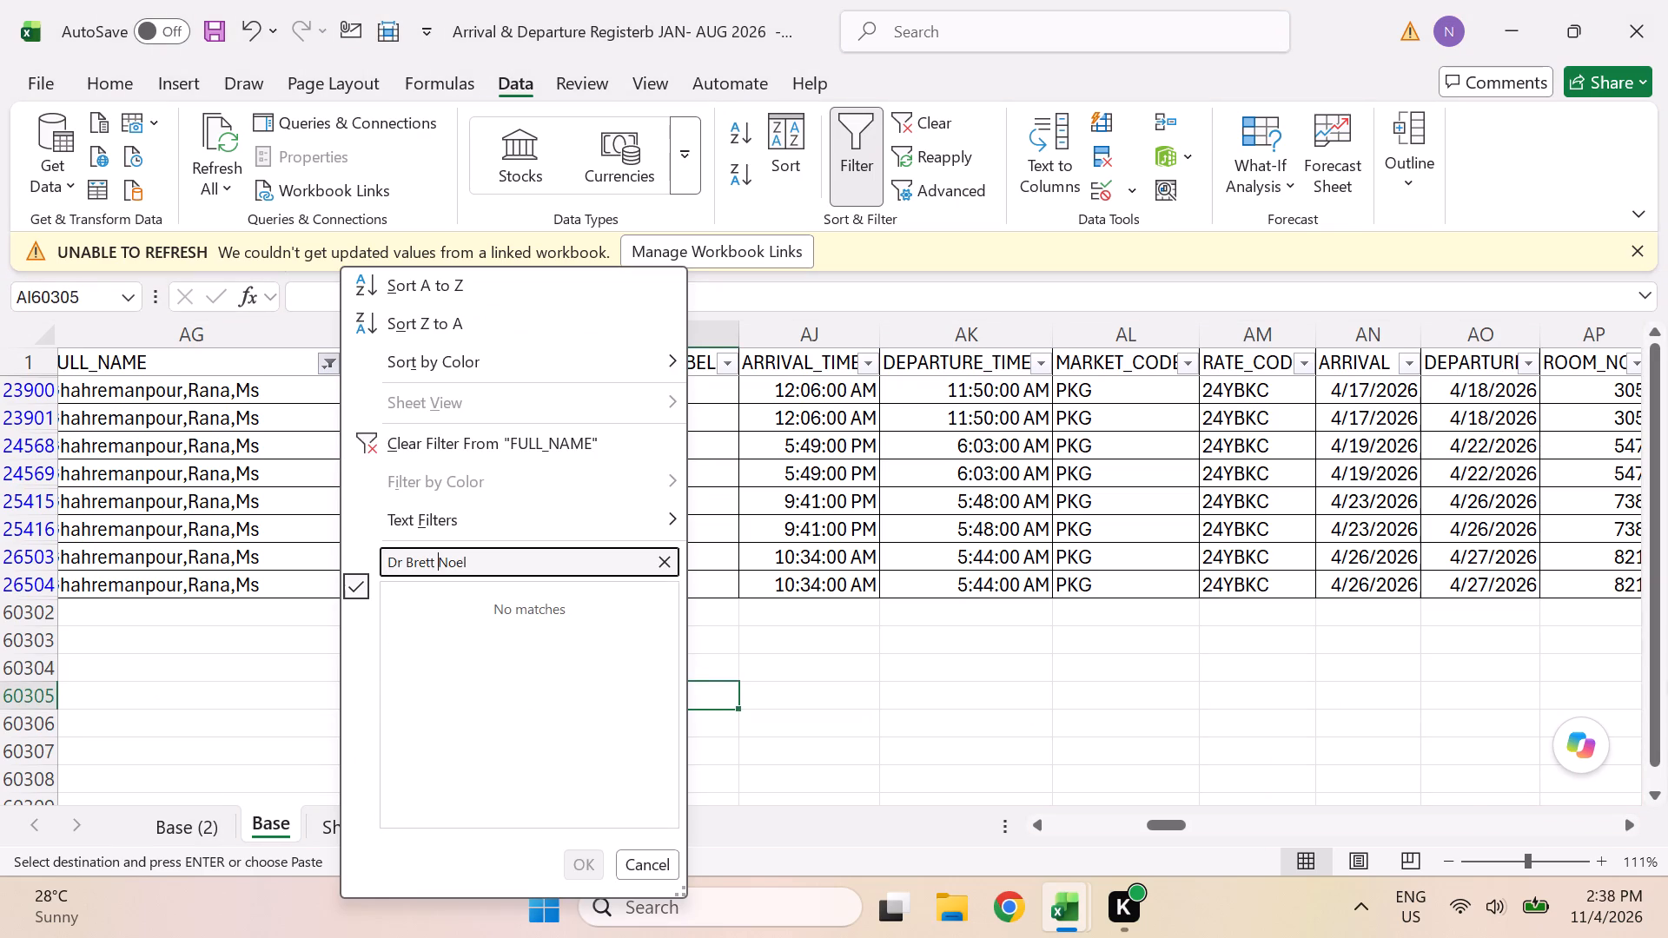
{"action": "key", "text": "BackSpace"}
{"action": "key", "text": "BackSpace"}
{"action": "key", "text": "BackSpace"}
{"action": "key", "text": "BackSpace"}
{"action": "key", "text": "BackSpace"}
{"action": "key", "text": "BackSpace"}
{"action": "key", "text": "BackSpace"}
{"action": "key", "text": "BackSpace"}
{"action": "key", "text": "BackSpace"}
{"action": "key", "text": "BackSpace"}
{"action": "key", "text": "BackSpace"}
{"action": "key", "text": "BackSpace"}
{"action": "key", "text": "BackSpace"}
{"action": "key", "text": "BackSpace"}
{"action": "key", "text": "BackSpace"}
{"action": "key", "text": "BackSpace"}
{"action": "key", "text": "BackSpace"}
{"action": "key", "text": "Right"}
{"action": "key", "text": "Right"}
{"action": "key", "text": "Right"}
{"action": "key", "text": "Right"}
{"action": "key", "text": "Right"}
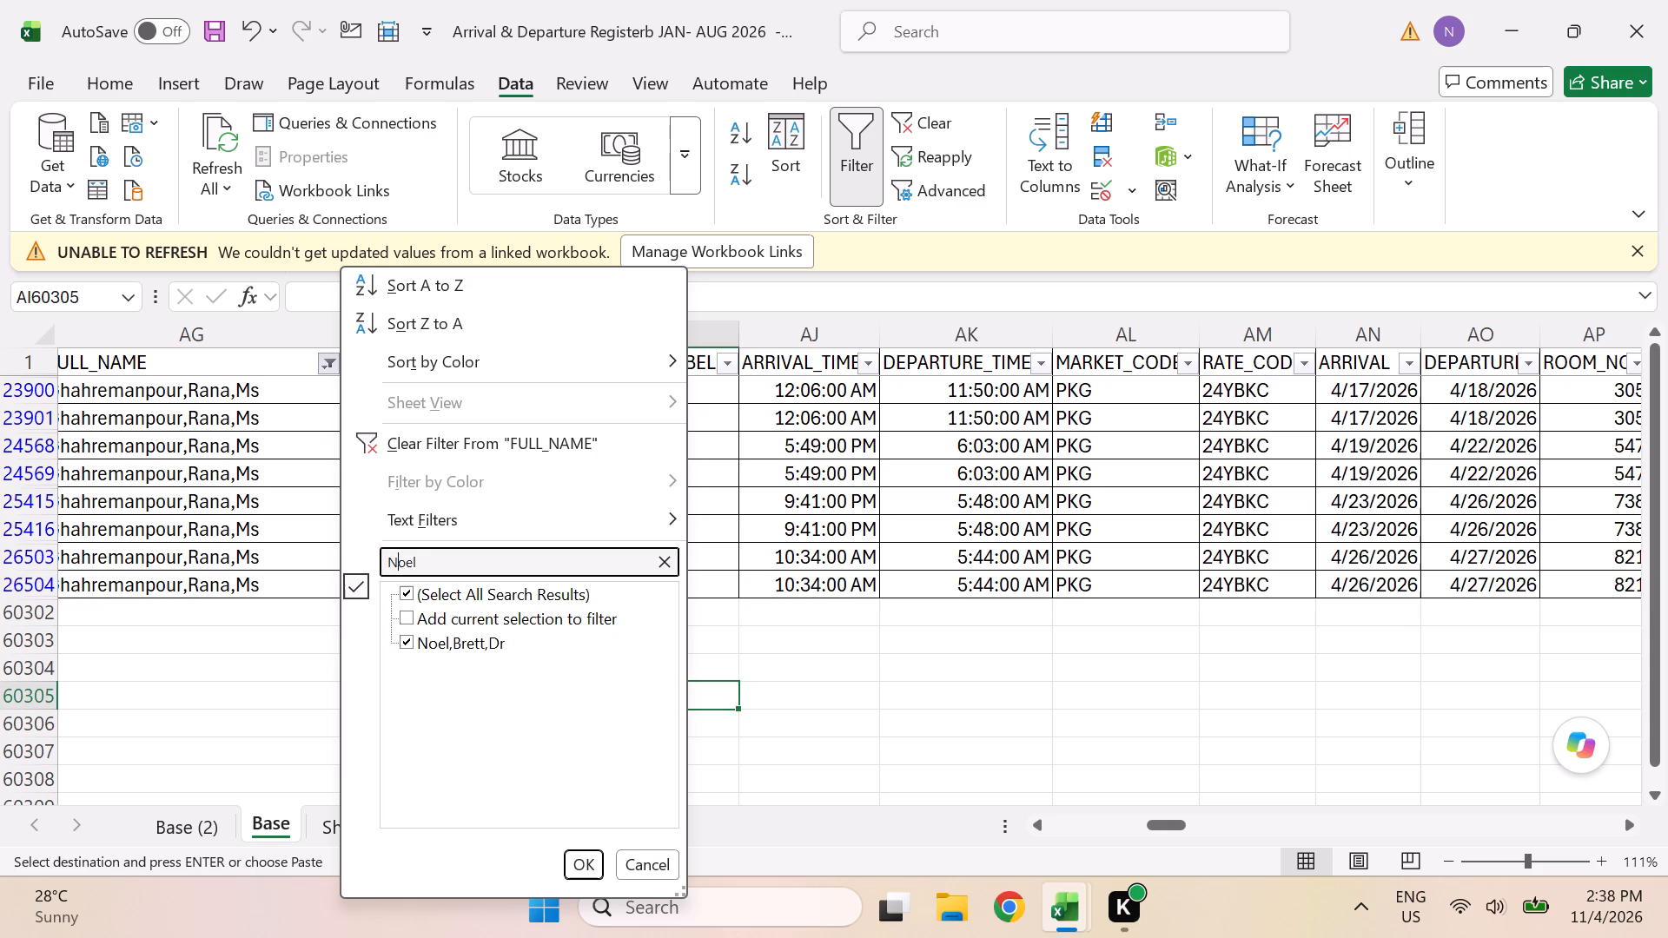
{"action": "key", "text": "Return"}
Switch to the CForm_Departures workbook and filter the Name column by the row 275 guest's surname only.
{"action": "key", "text": "alt+Tab"}
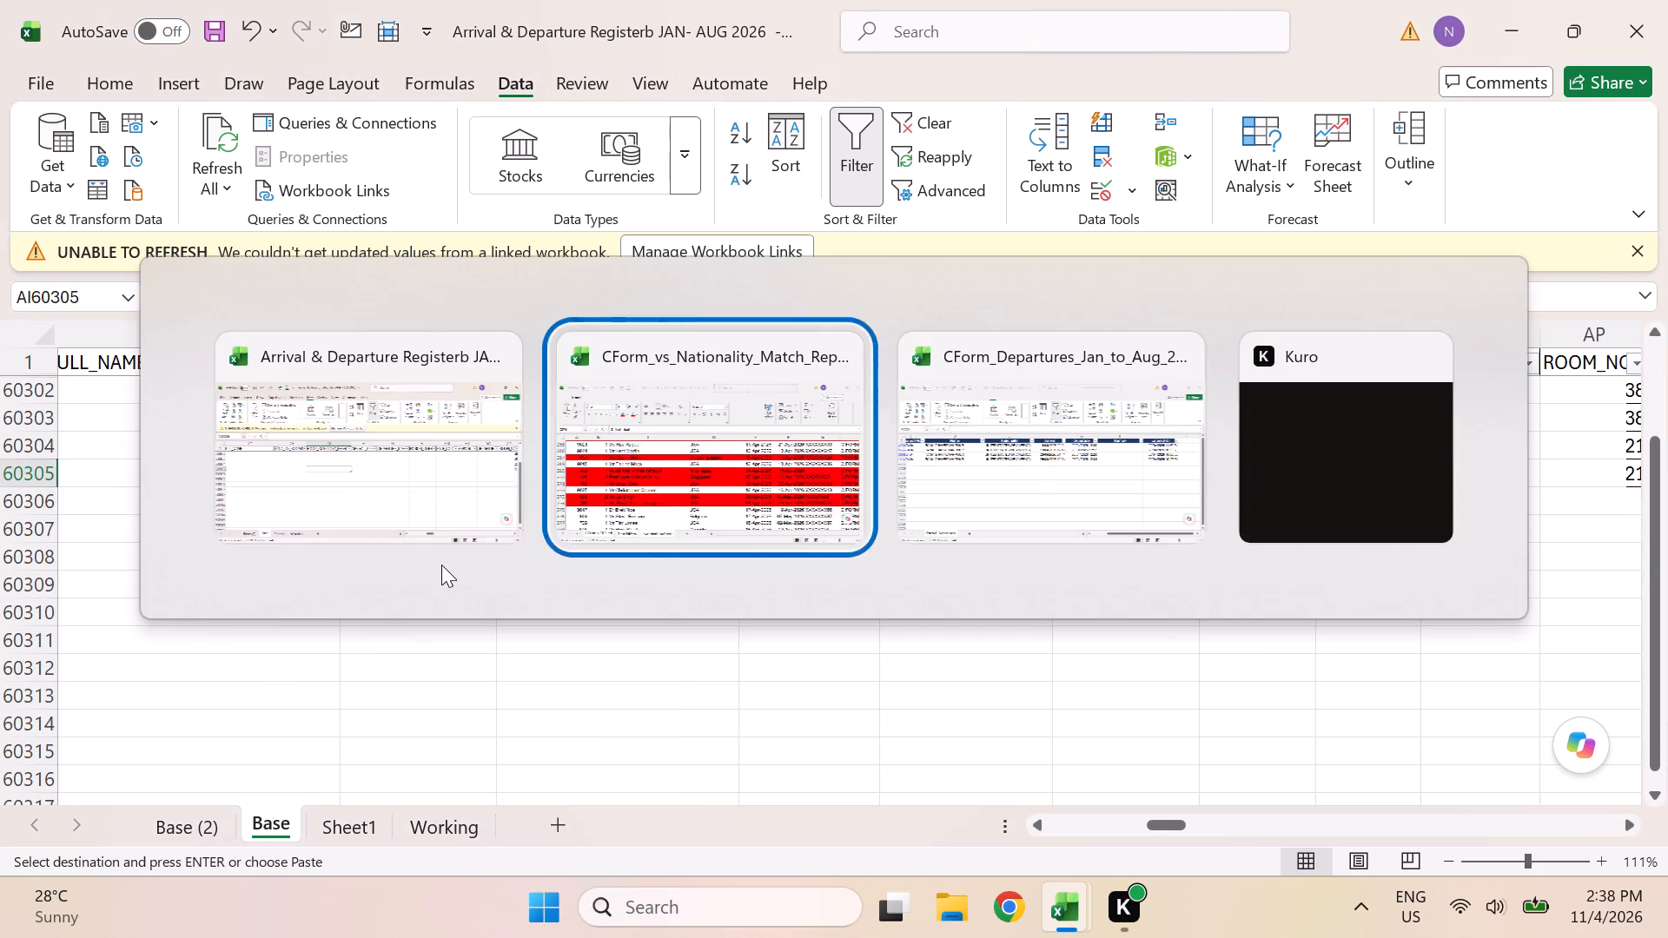
{"action": "key", "text": "alt+Tab"}
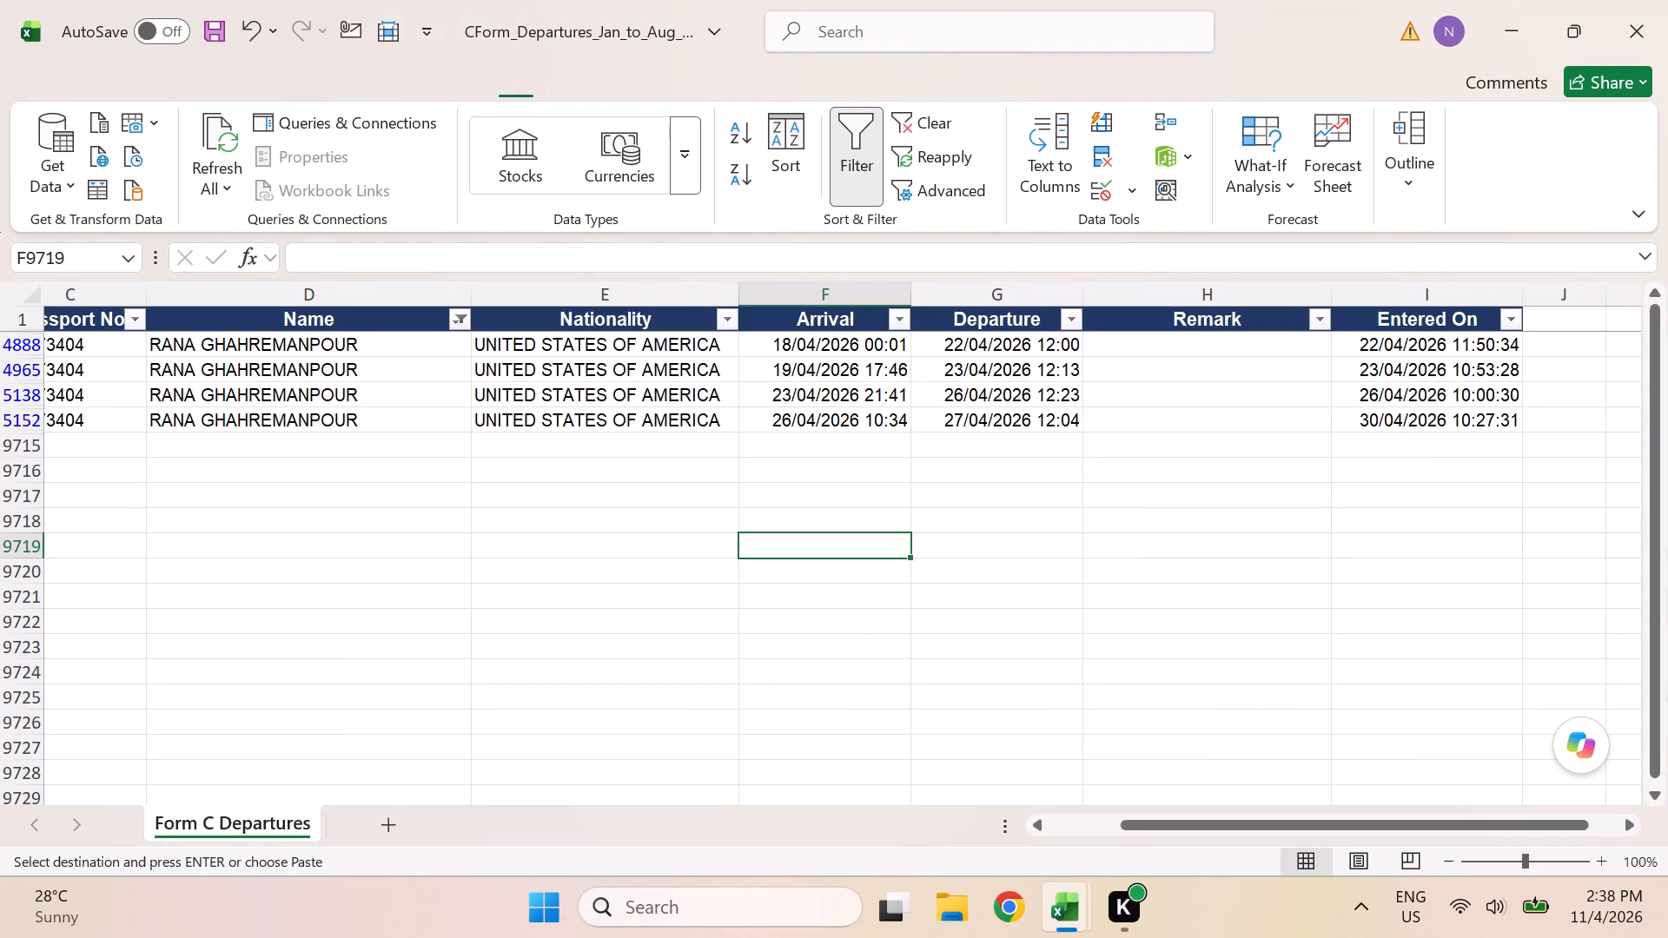
{"action": "left_click", "coordinate": [462, 329]}
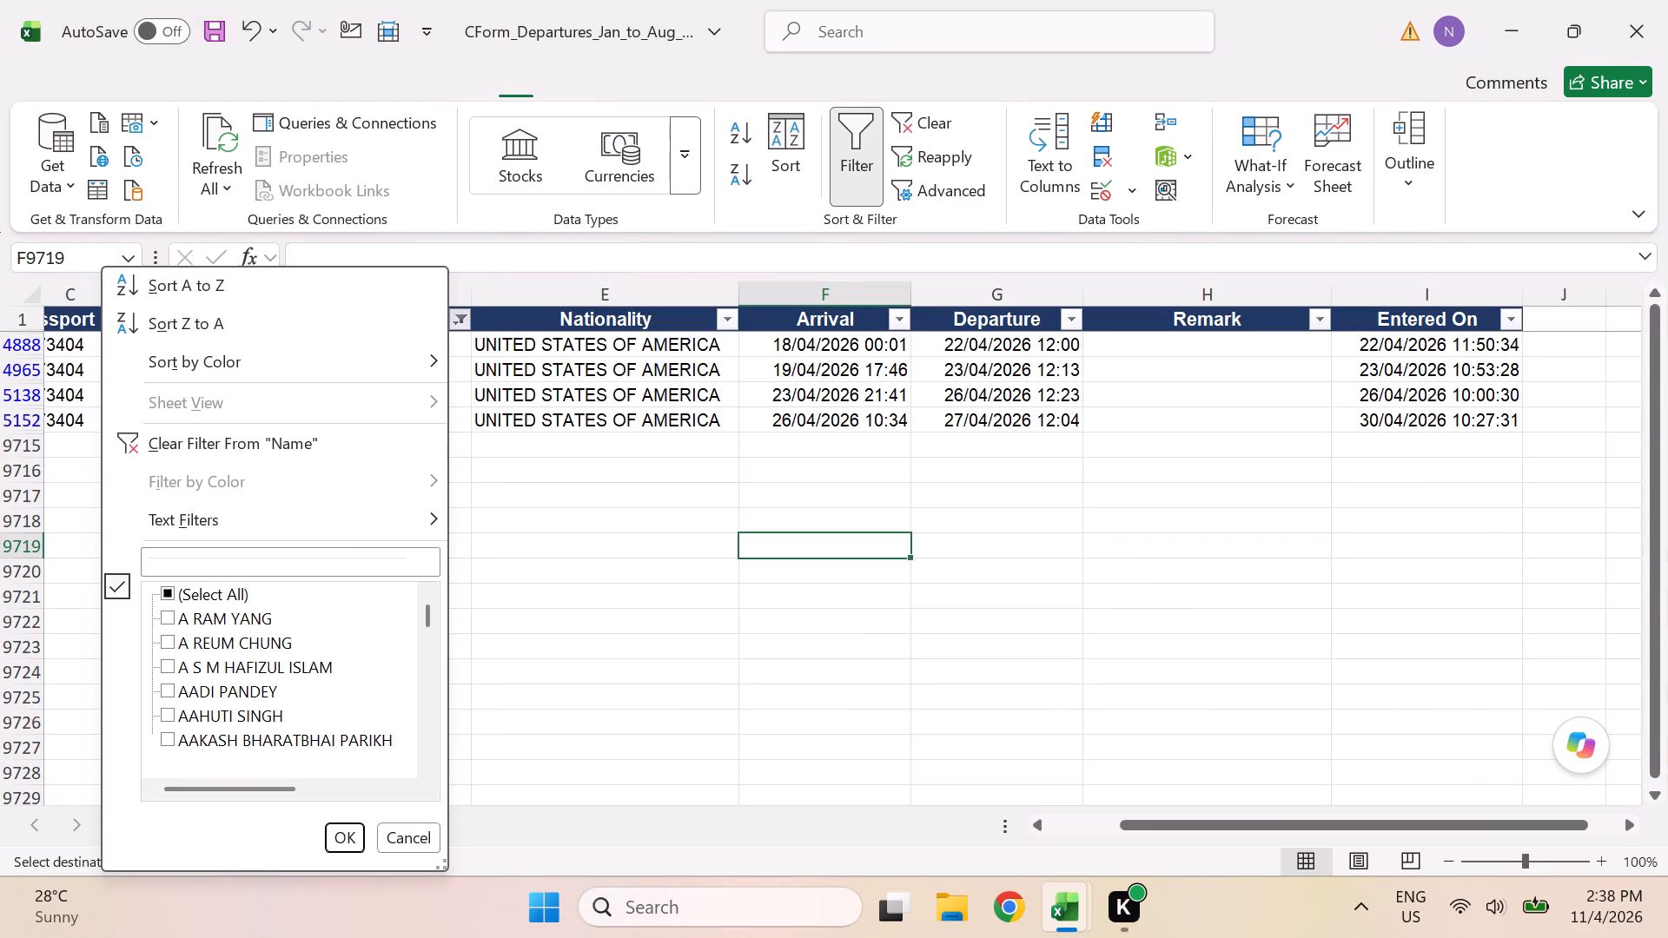
{"action": "left_click", "coordinate": [198, 554]}
{"action": "key", "text": "ctrl+v"}
{"action": "left_click", "coordinate": [172, 565]}
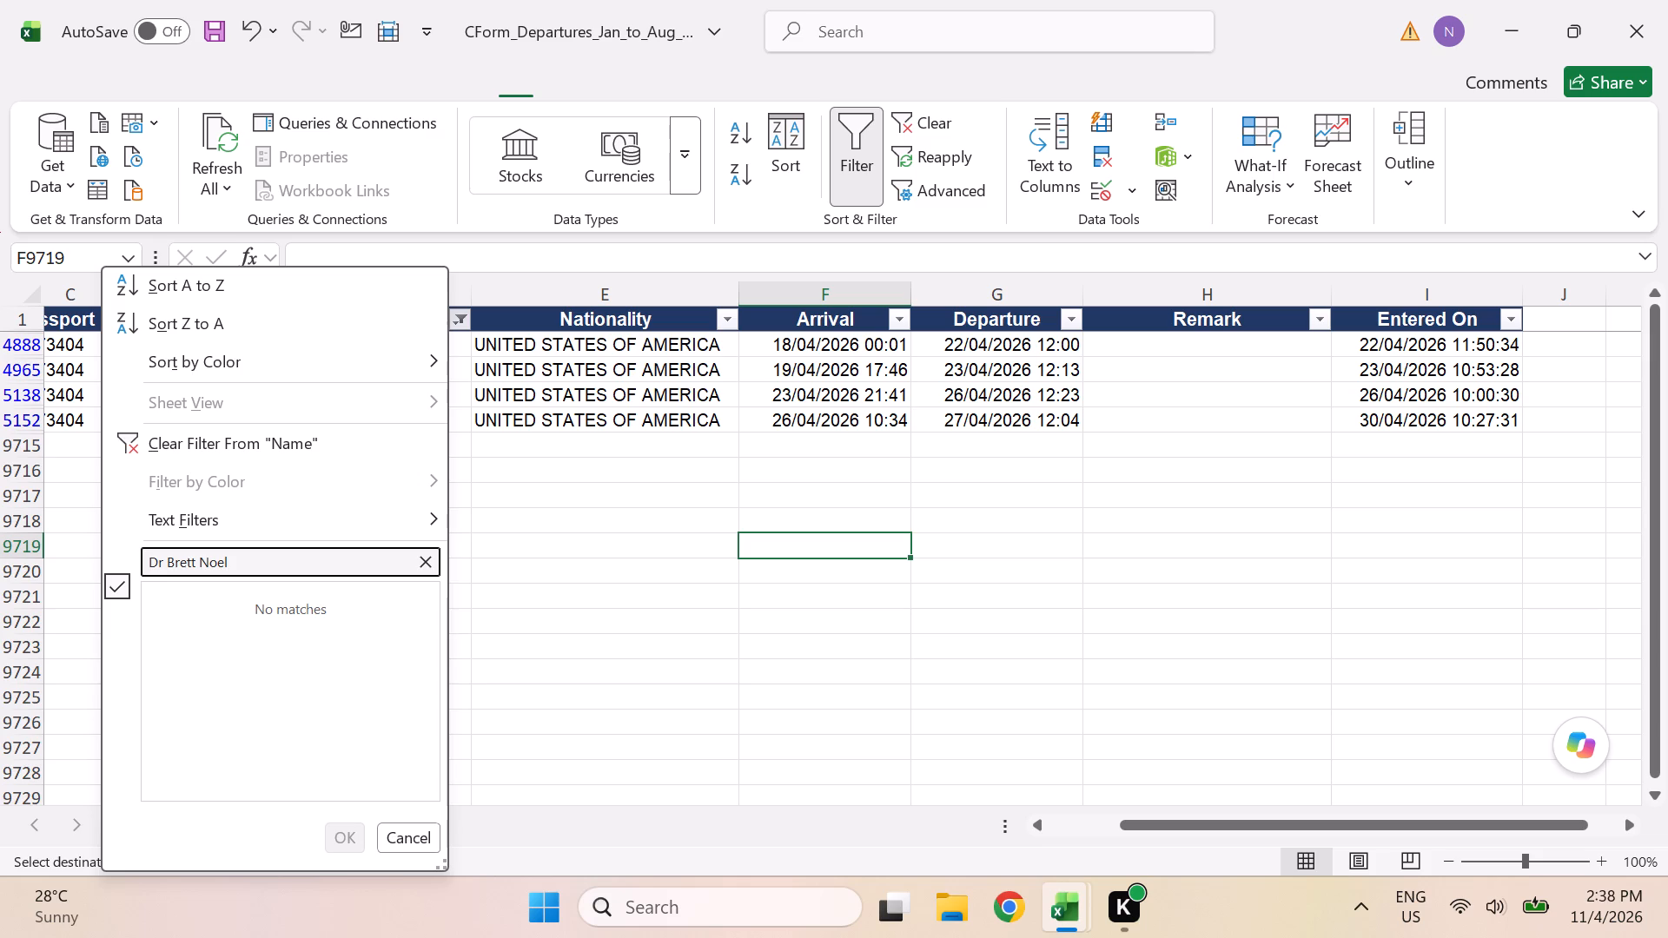
{"action": "key", "text": "Left"}
{"action": "key", "text": "BackSpace"}
{"action": "key", "text": "BackSpace"}
{"action": "key", "text": "BackSpace"}
{"action": "key", "text": "BackSpace"}
{"action": "key", "text": "BackSpace"}
{"action": "key", "text": "BackSpace"}
{"action": "key", "text": "BackSpace"}
{"action": "key", "text": "BackSpace"}
{"action": "key", "text": "BackSpace"}
{"action": "key", "text": "BackSpace"}
{"action": "key", "text": "Right"}
{"action": "key", "text": "Right"}
{"action": "key", "text": "Right"}
{"action": "key", "text": "Right"}
{"action": "key", "text": "Right"}
{"action": "key", "text": "Right"}
{"action": "key", "text": "BackSpace"}
{"action": "key", "text": "BackSpace"}
{"action": "key", "text": "BackSpace"}
{"action": "key", "text": "BackSpace"}
{"action": "key", "text": "BackSpace"}
{"action": "key", "text": "BackSpace"}
{"action": "key", "text": "BackSpace"}
{"action": "key", "text": "BackSpace"}
{"action": "key", "text": "BackSpace"}
{"action": "key", "text": "BackSpace"}
{"action": "key", "text": "Return"}
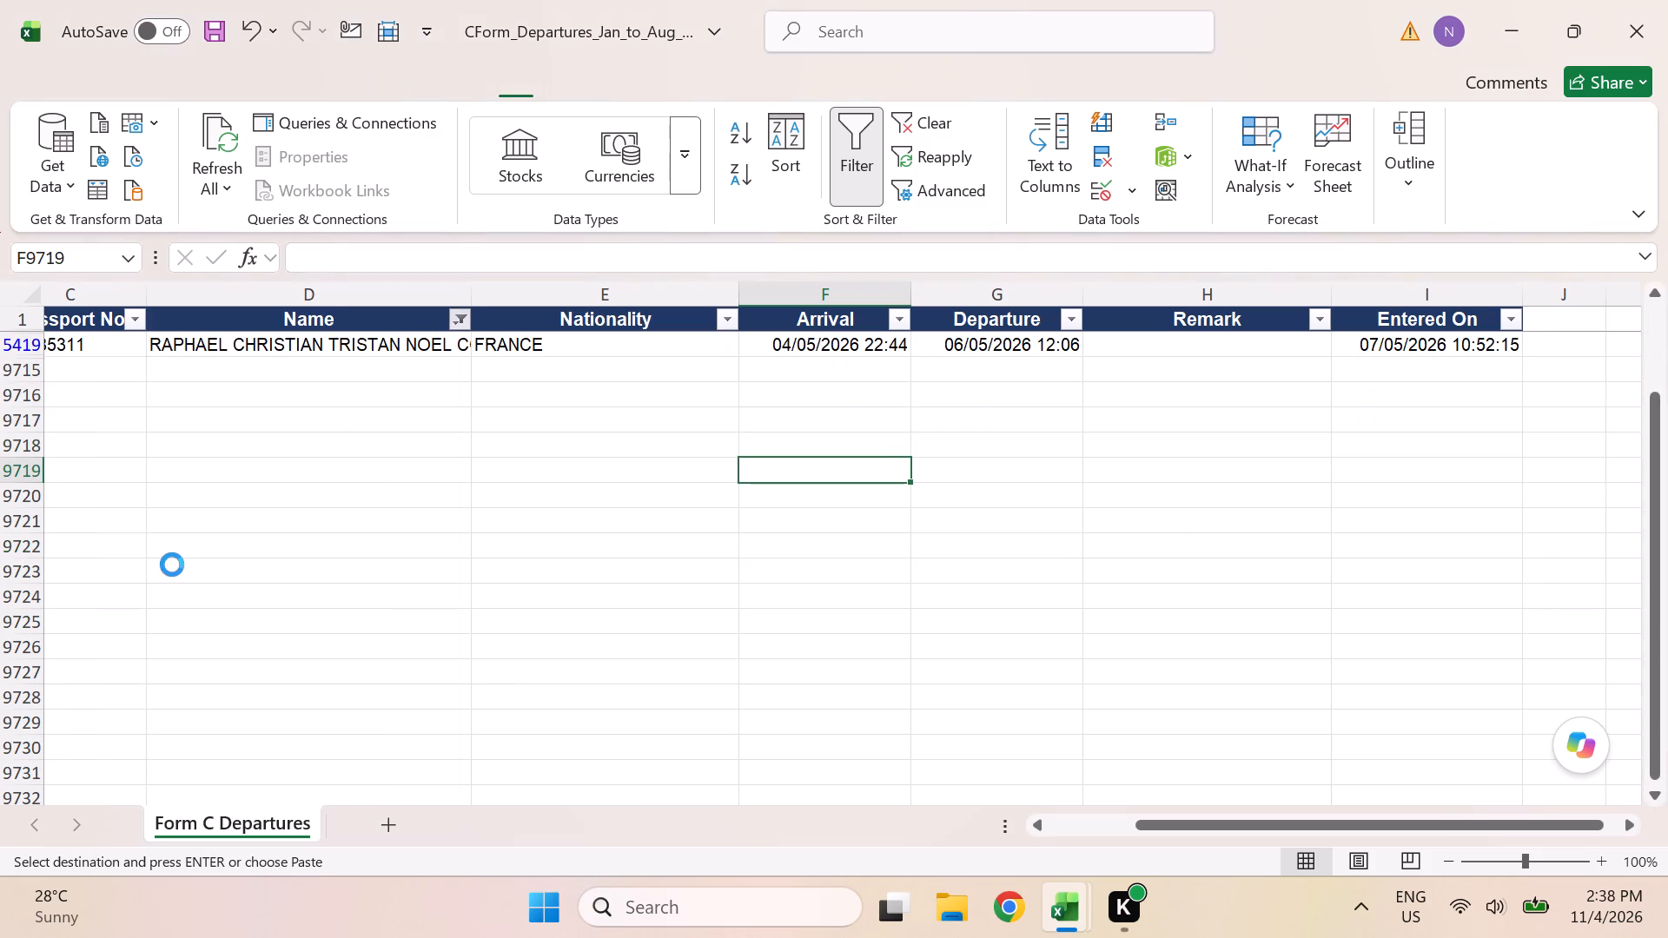
Compare the row 275 guest's arrival and departure dates across the C Form NOT Filed sheet, the C-Form departures and the Arrival & Departure Register.
{"action": "key", "text": "alt+Tab"}
{"action": "key", "text": "alt+Tab"}
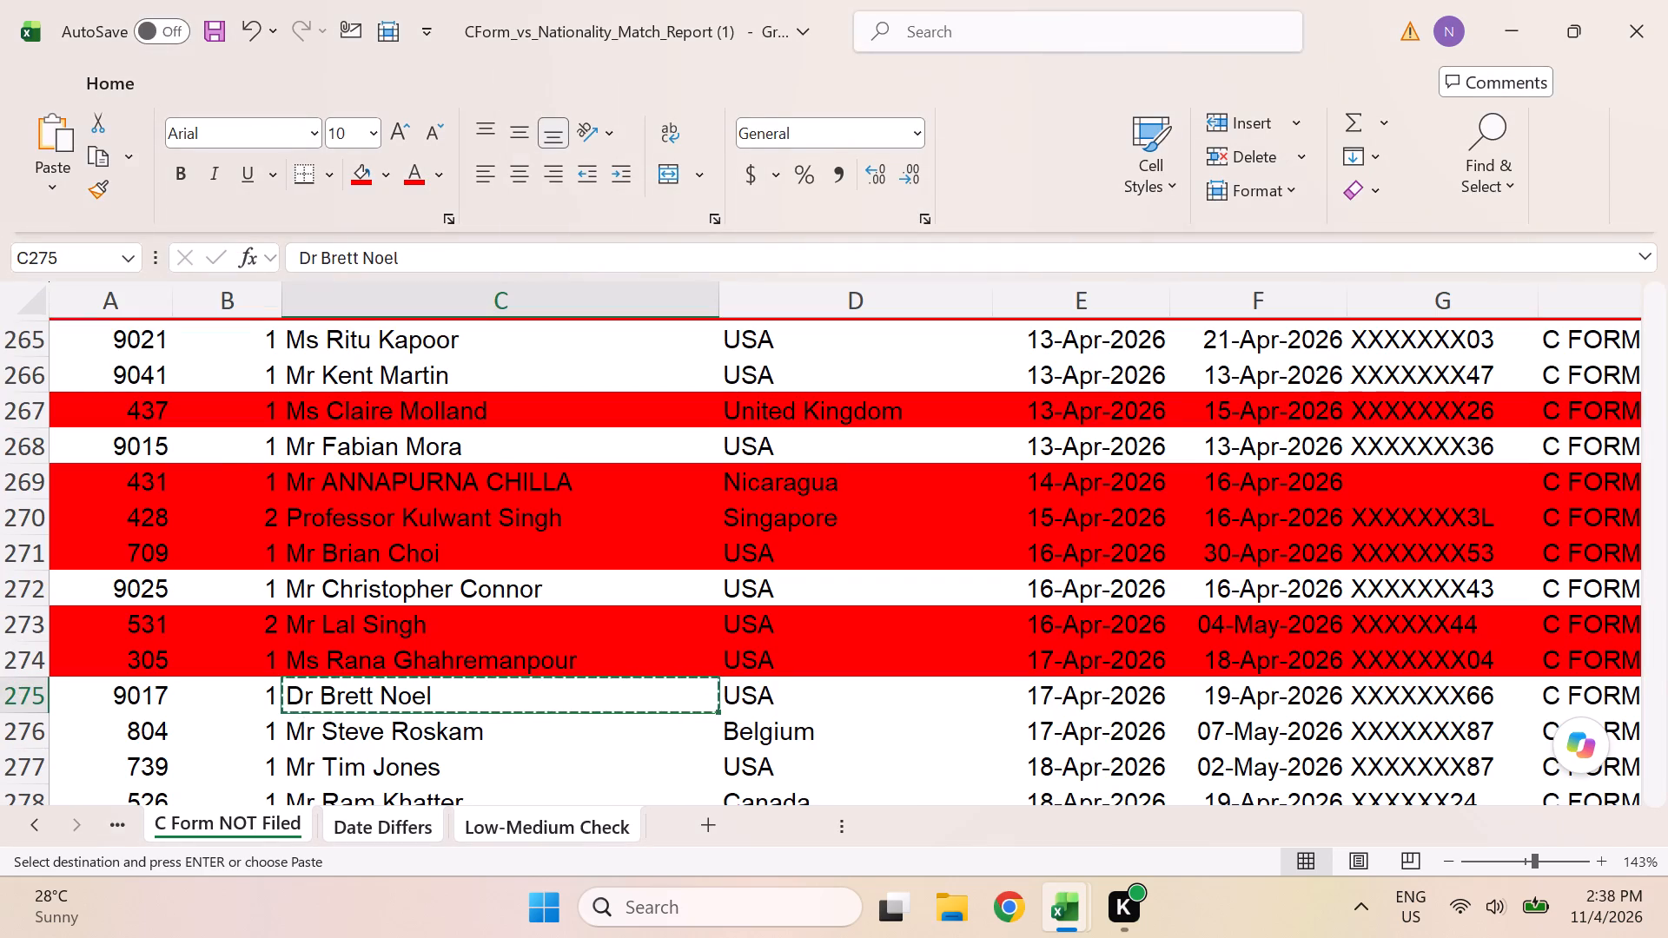
{"action": "key", "text": "alt+Tab"}
{"action": "scroll", "coordinate": [172, 565], "scroll_direction": "up", "scroll_amount": 1}
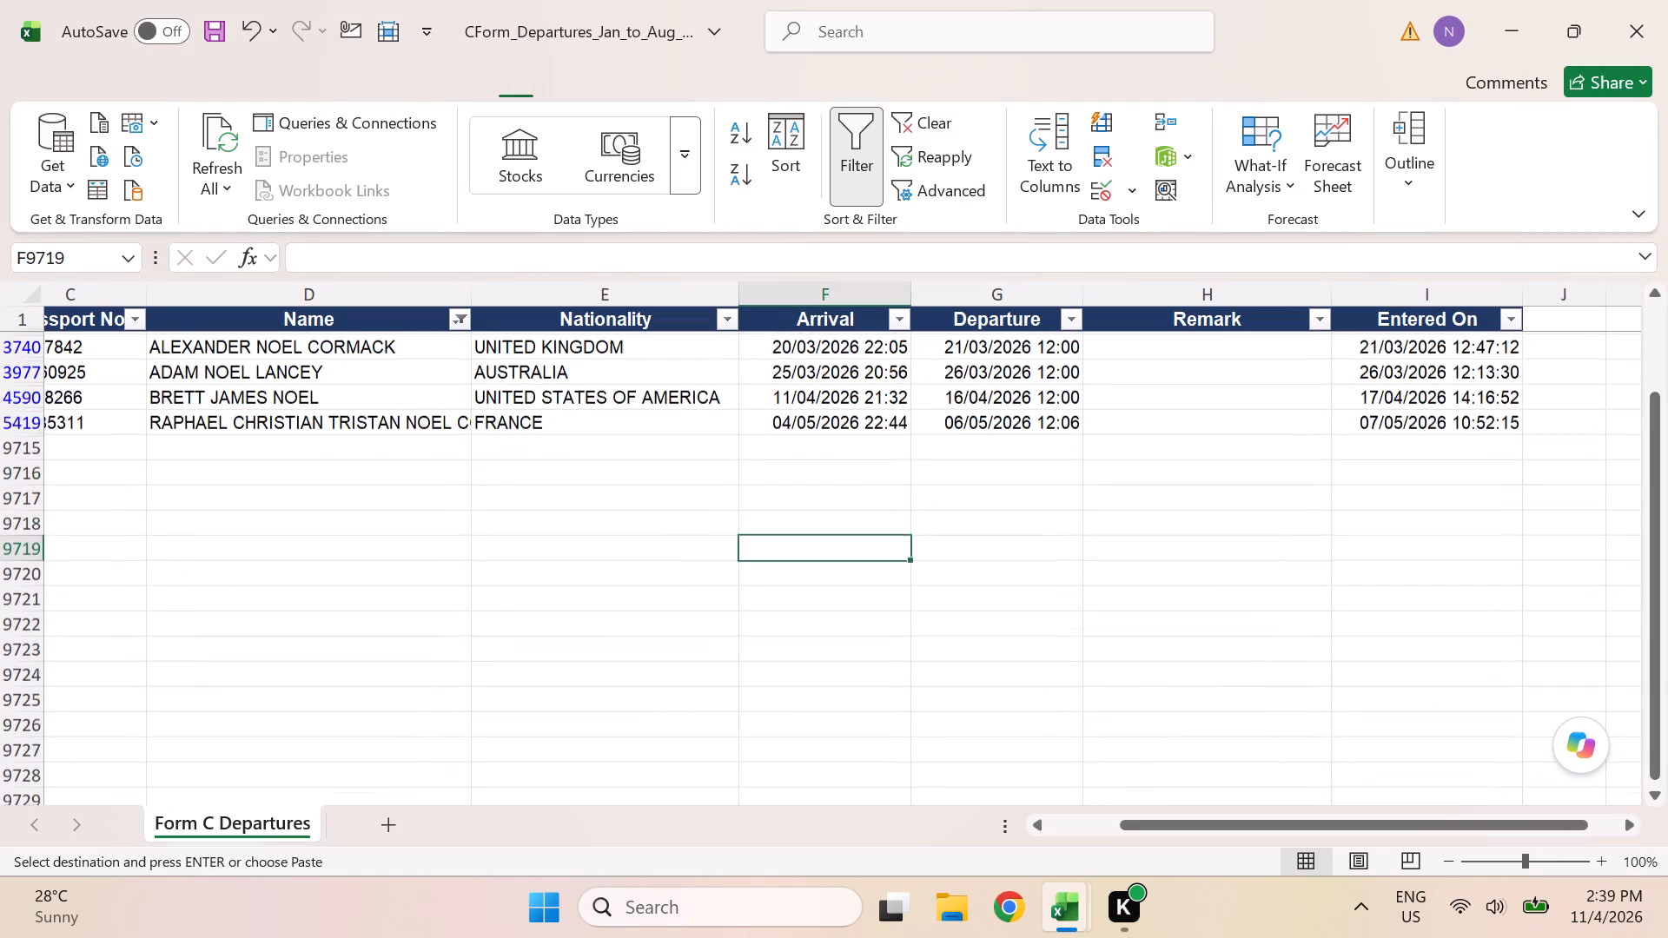
{"action": "key", "text": "alt+Tab"}
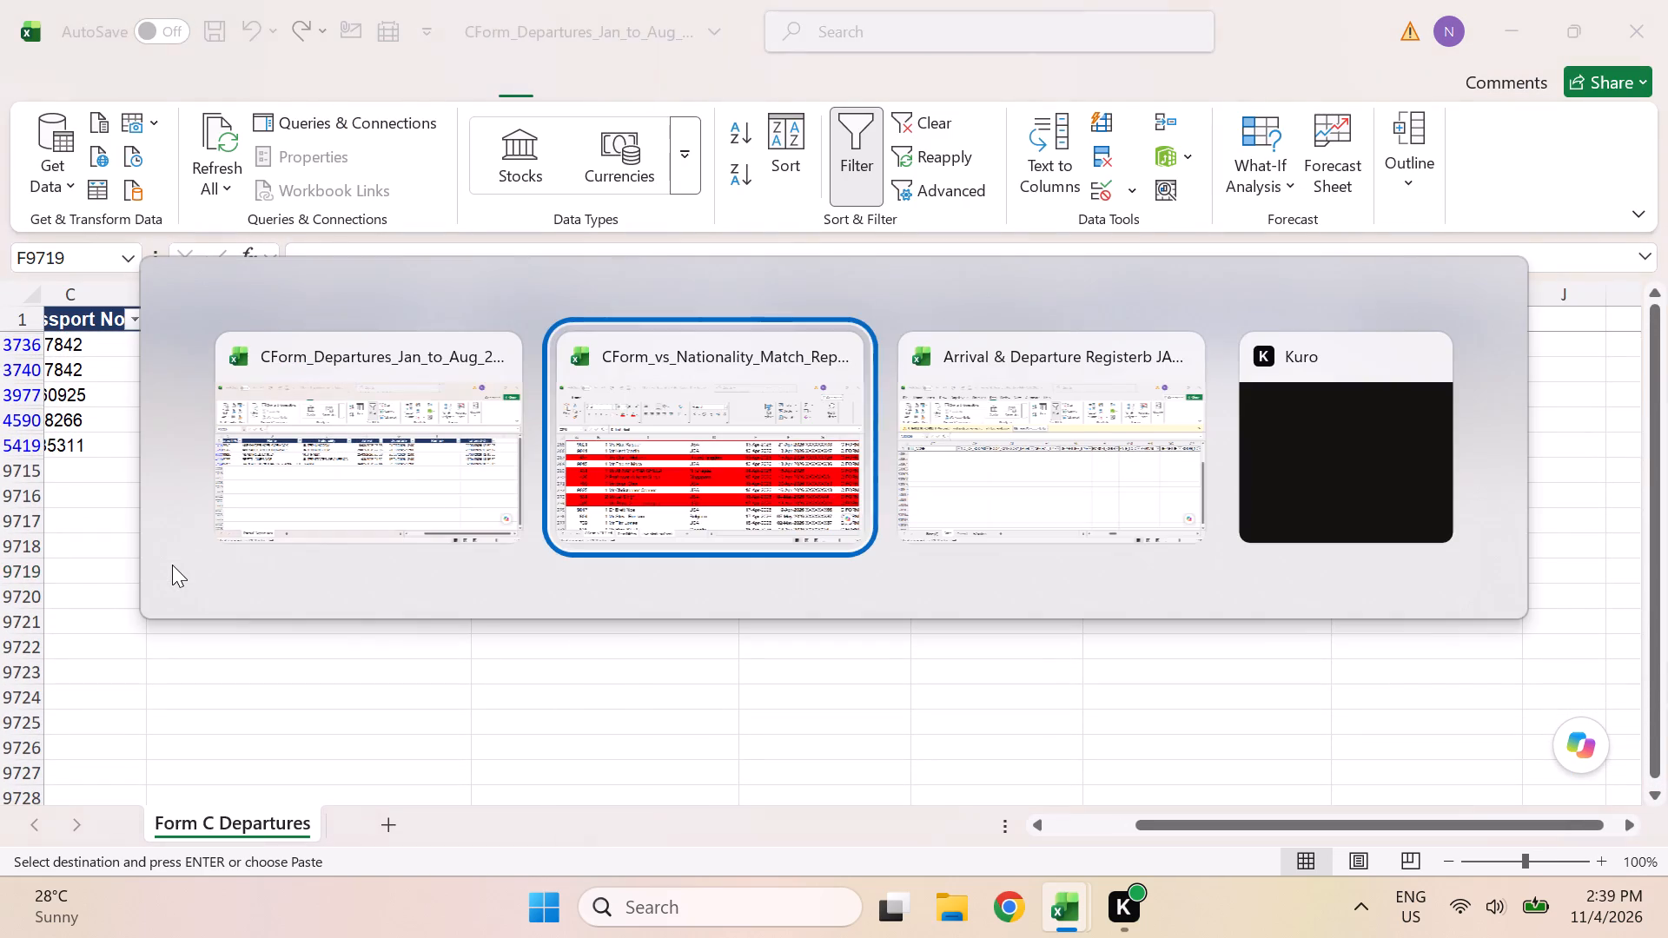
{"action": "key", "text": "alt+Tab"}
{"action": "scroll", "coordinate": [335, 598], "scroll_direction": "up", "scroll_amount": 1}
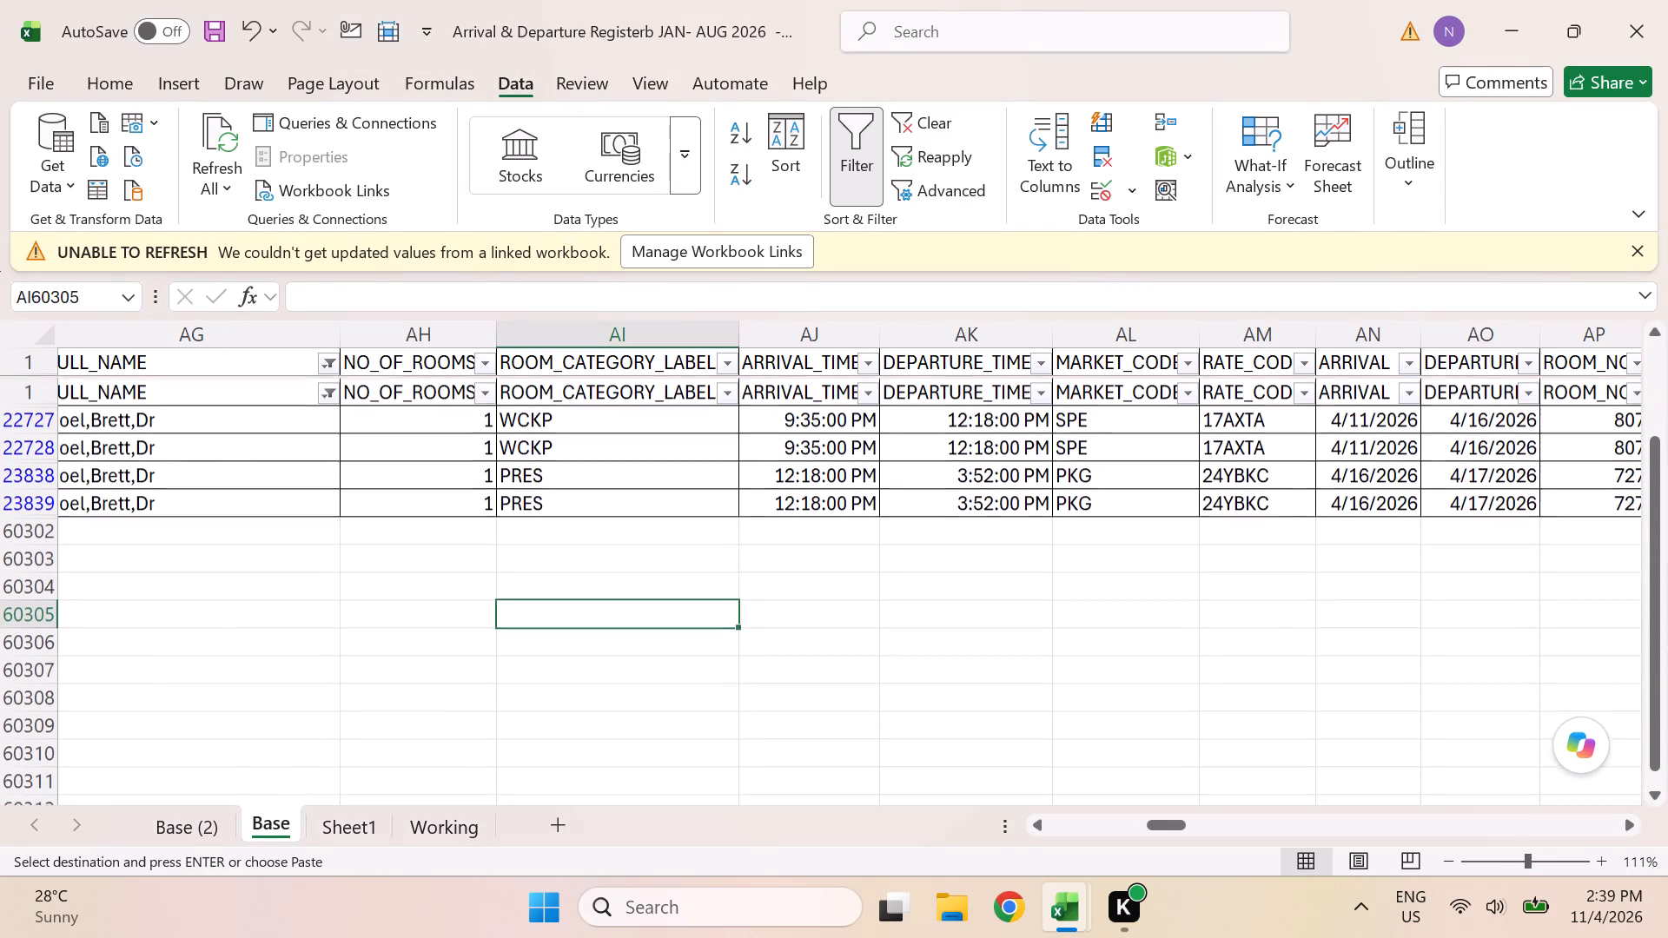
{"action": "scroll", "coordinate": [335, 598], "scroll_direction": "up", "scroll_amount": 1}
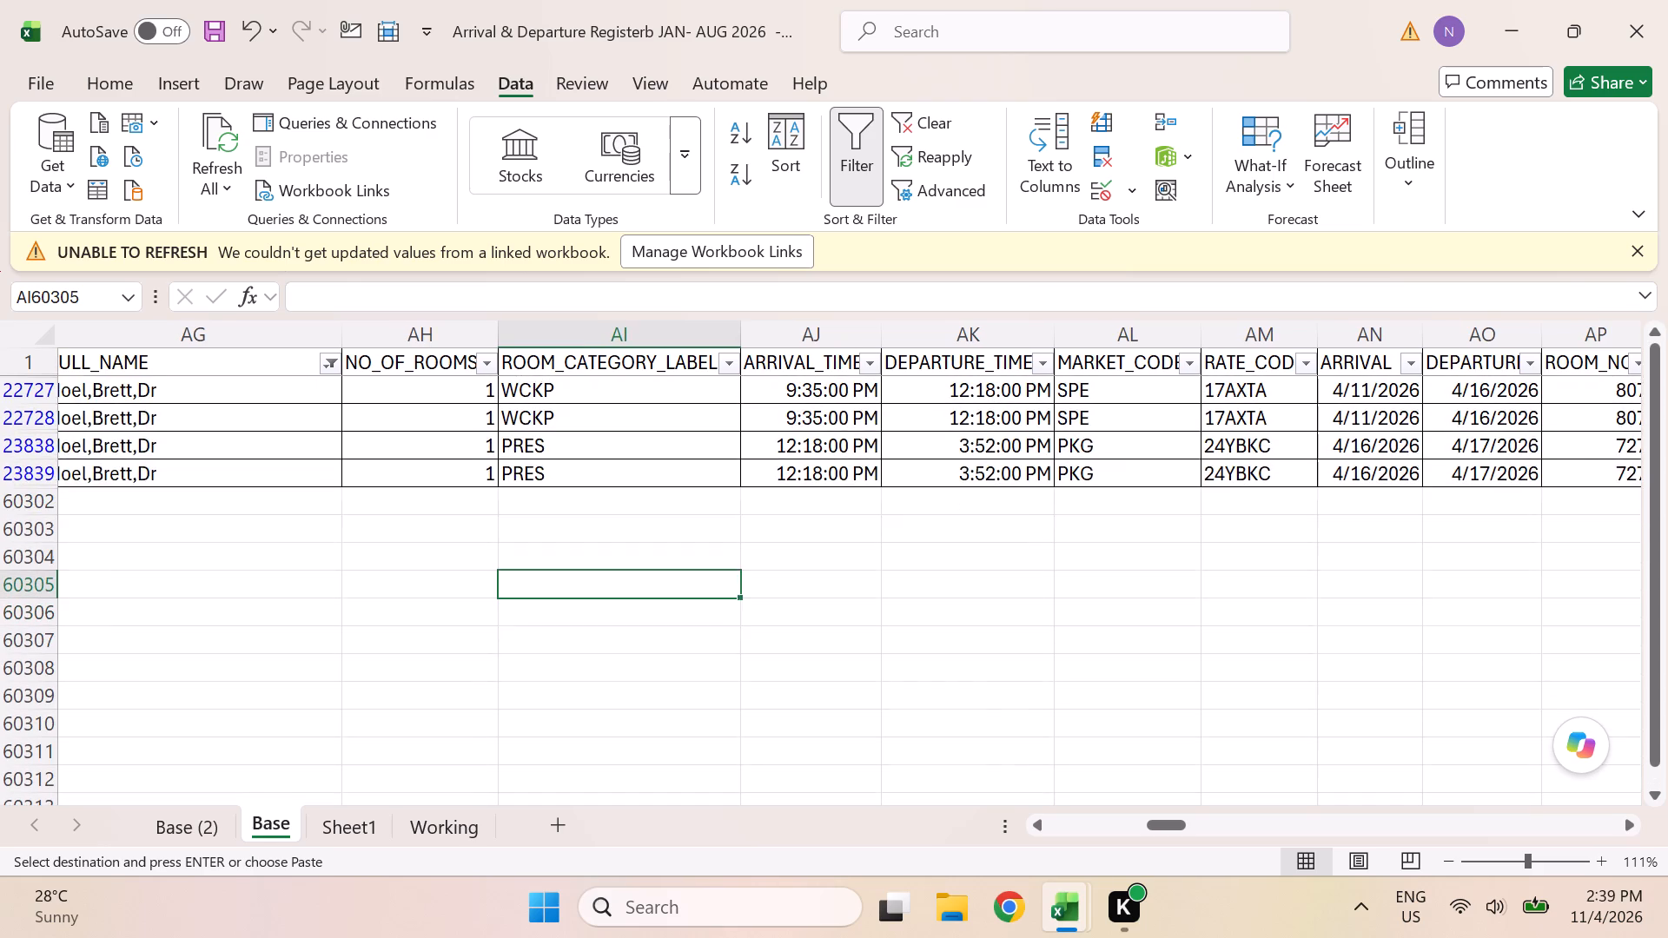
{"action": "scroll", "coordinate": [335, 598], "scroll_direction": "left", "scroll_amount": 2}
{"action": "scroll", "coordinate": [335, 598], "scroll_direction": "up", "scroll_amount": 2}
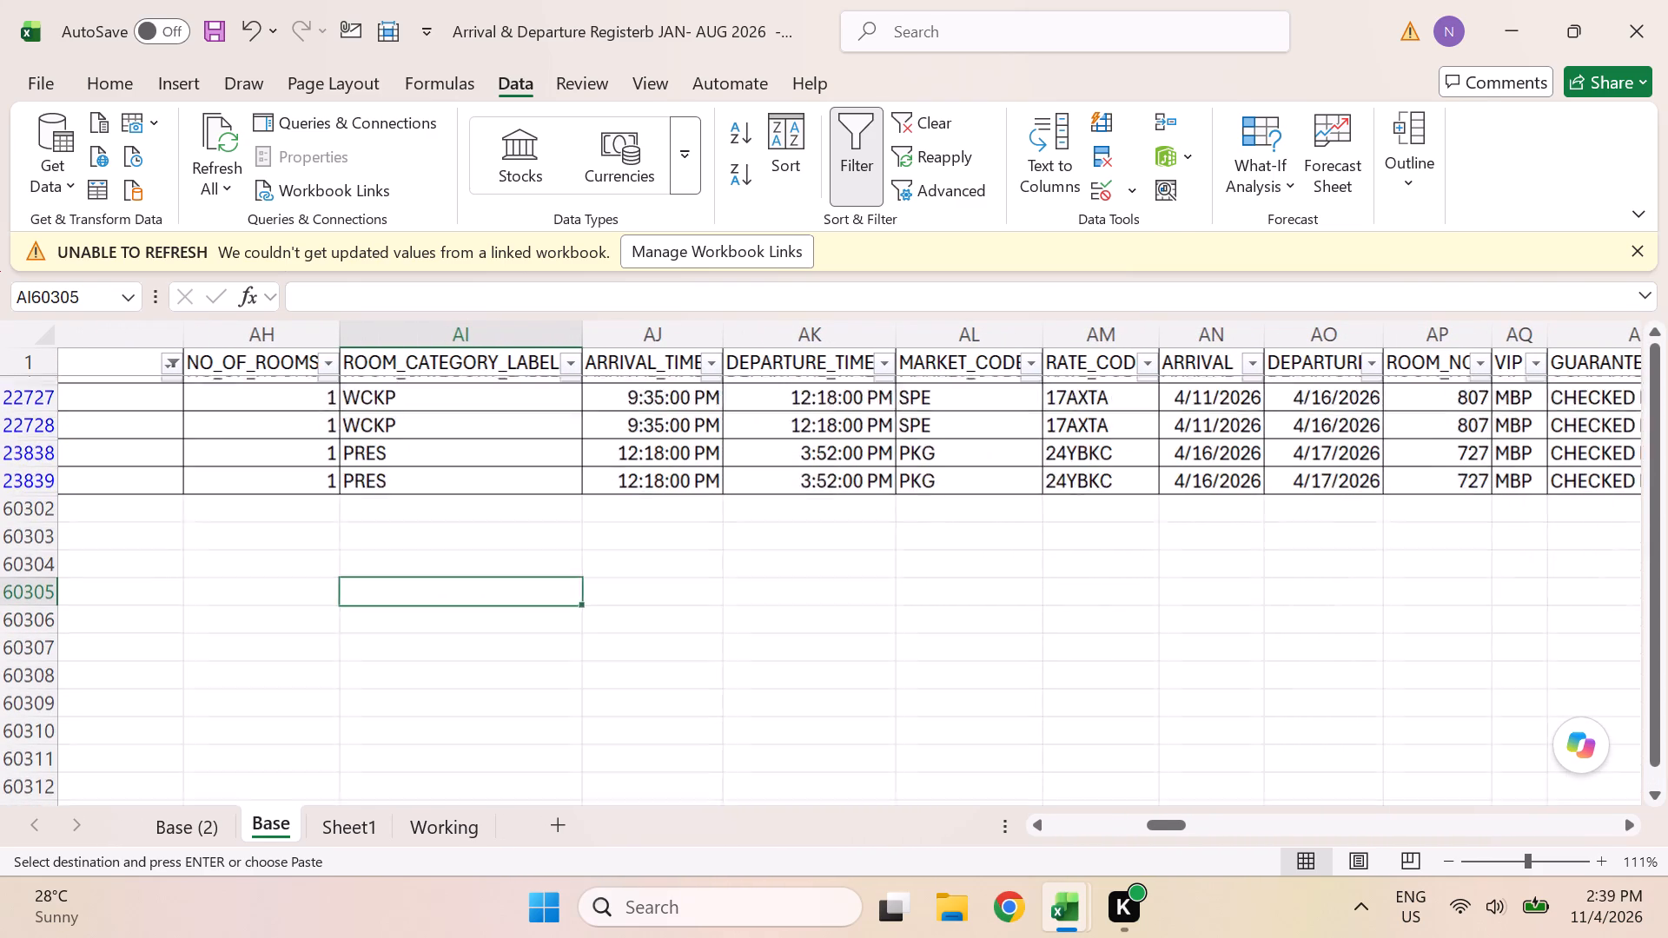
{"action": "scroll", "coordinate": [335, 598], "scroll_direction": "up", "scroll_amount": 1}
{"action": "key", "text": "alt+Tab"}
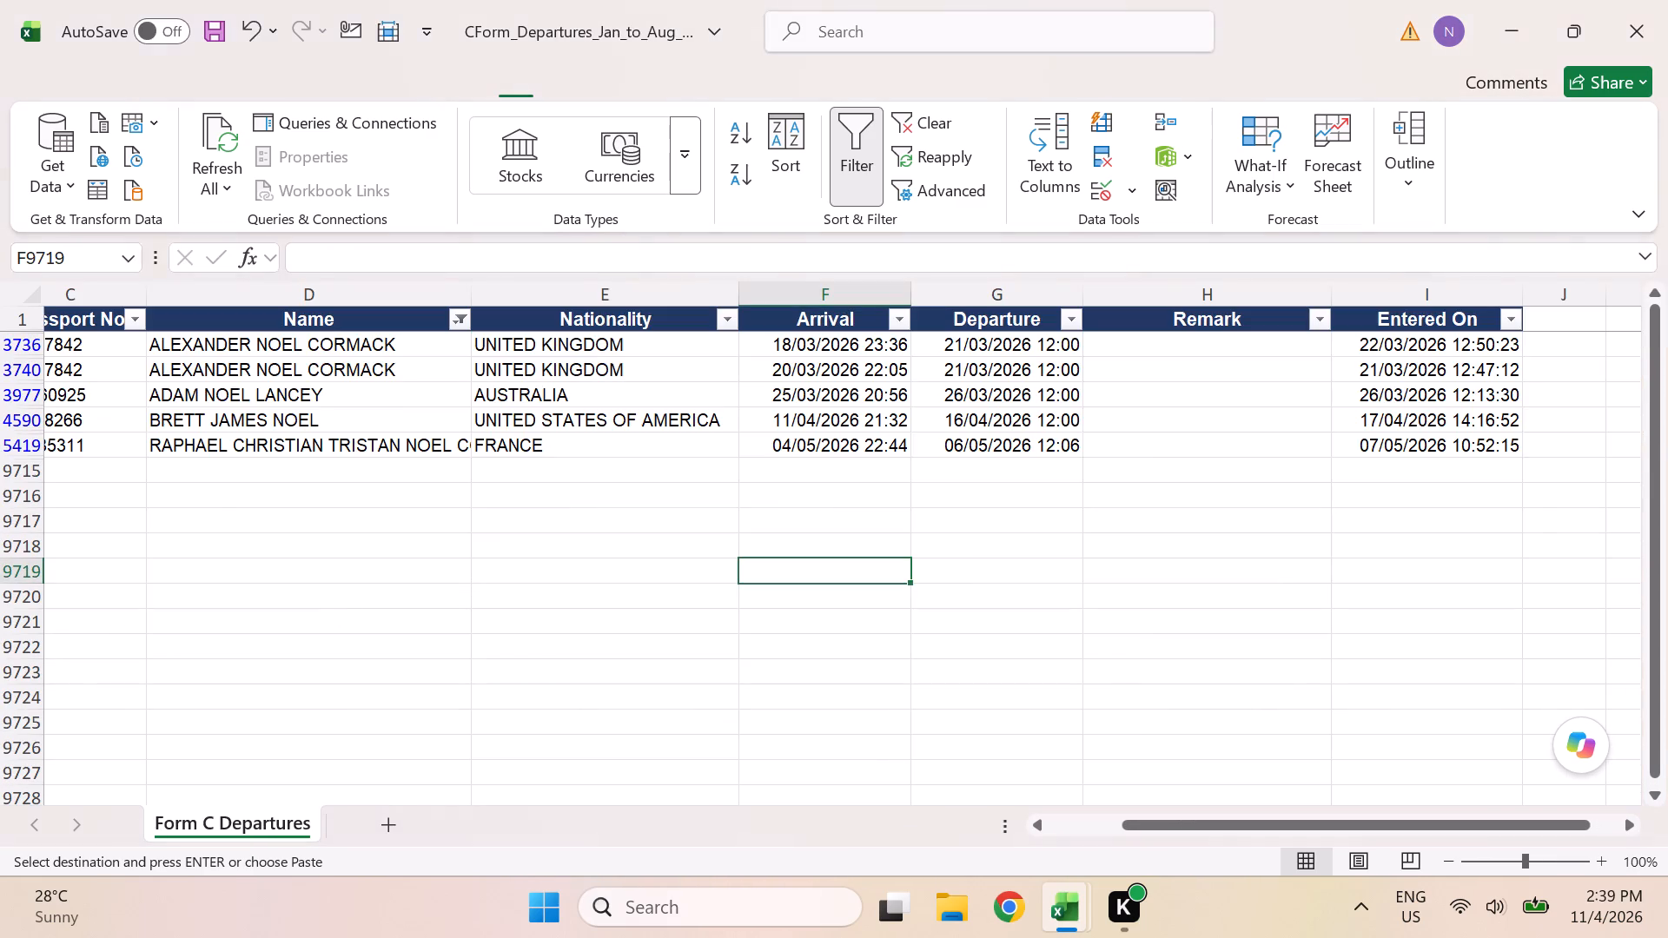
{"action": "key", "text": "alt+Tab"}
{"action": "key", "text": "alt+Tab"}
{"action": "key", "text": "alt+Tab"}
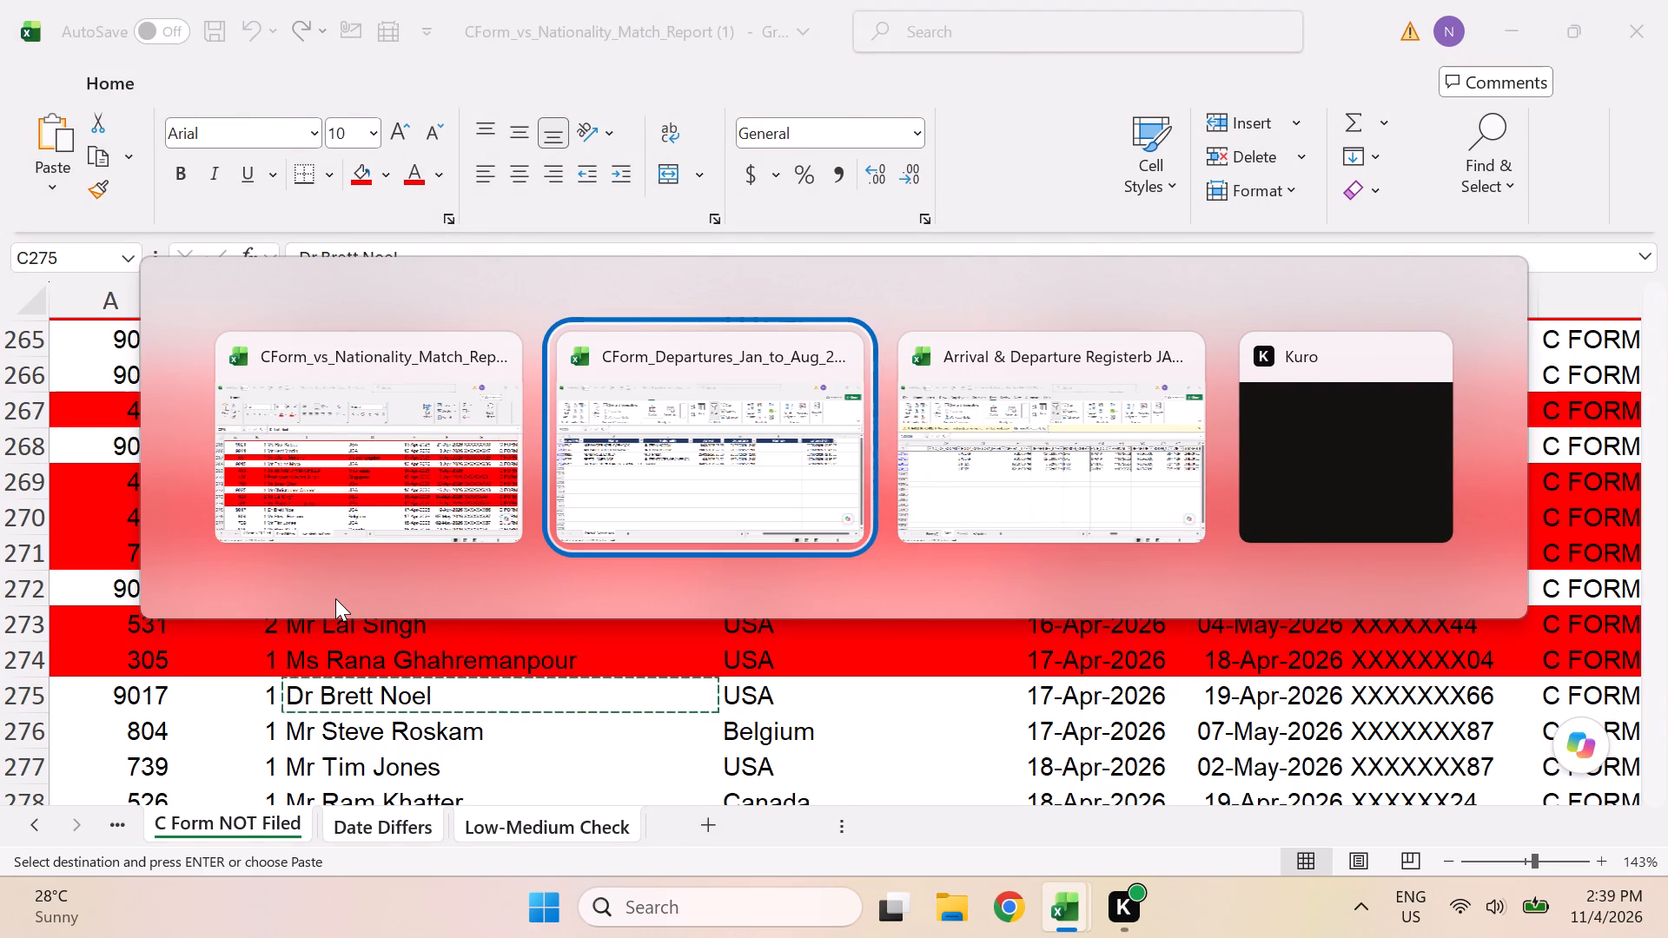
{"action": "key", "text": "alt+Tab"}
{"action": "scroll", "coordinate": [335, 598], "scroll_direction": "up", "scroll_amount": 1}
{"action": "scroll", "coordinate": [335, 598], "scroll_direction": "right", "scroll_amount": 1}
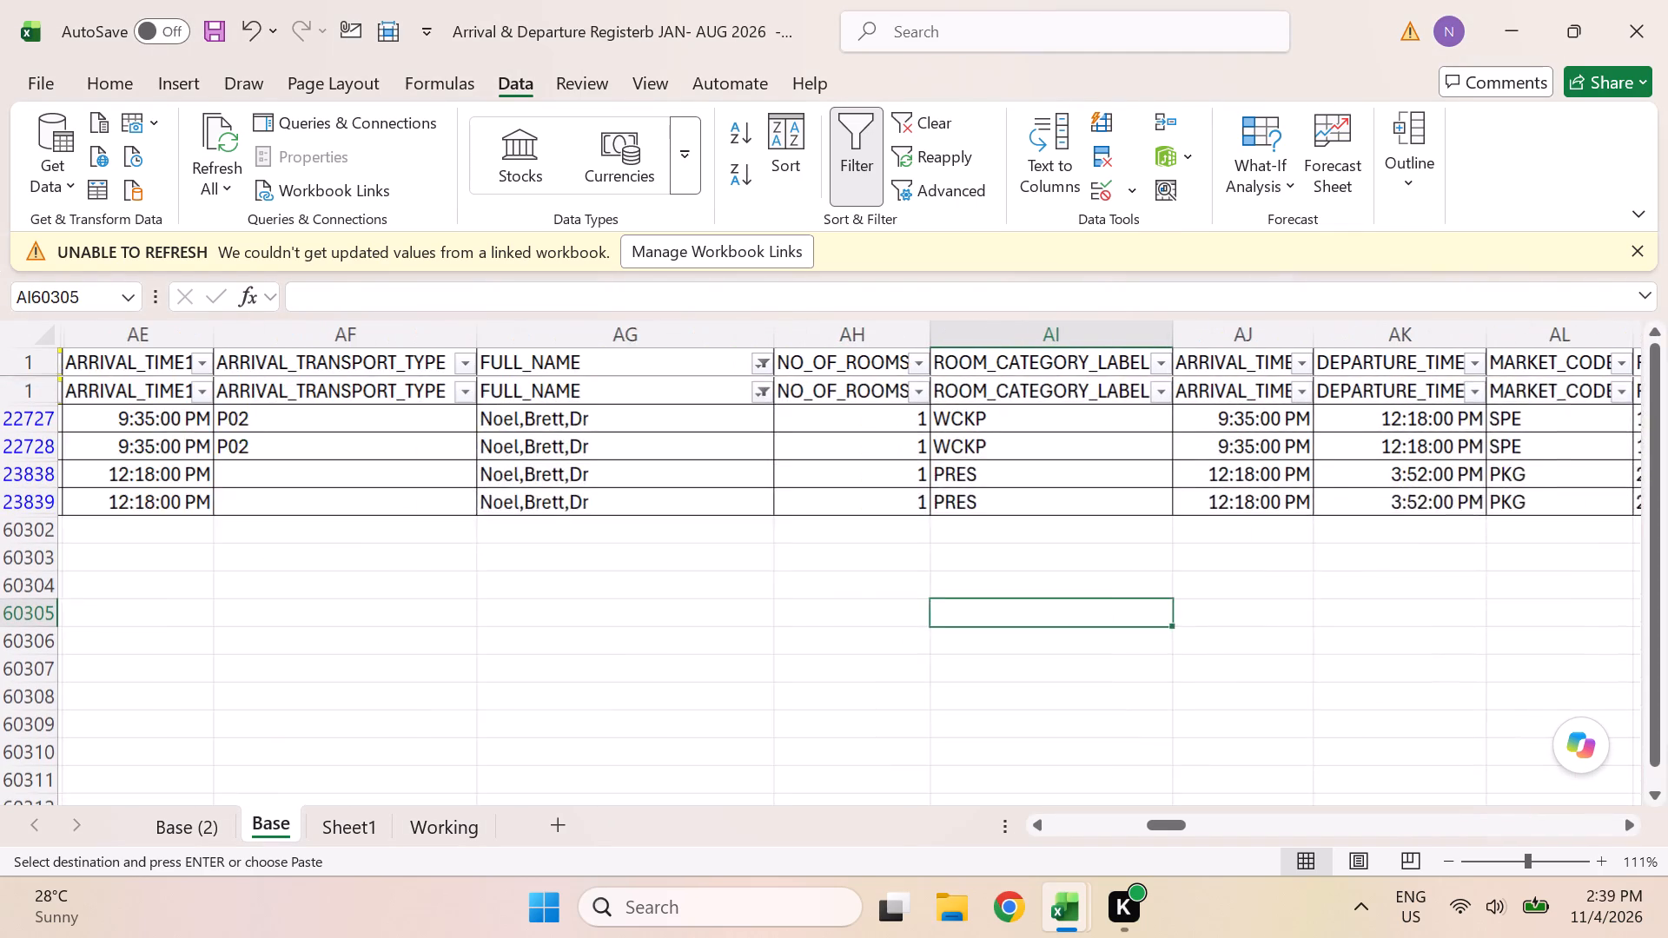
{"action": "scroll", "coordinate": [335, 598], "scroll_direction": "left", "scroll_amount": 1}
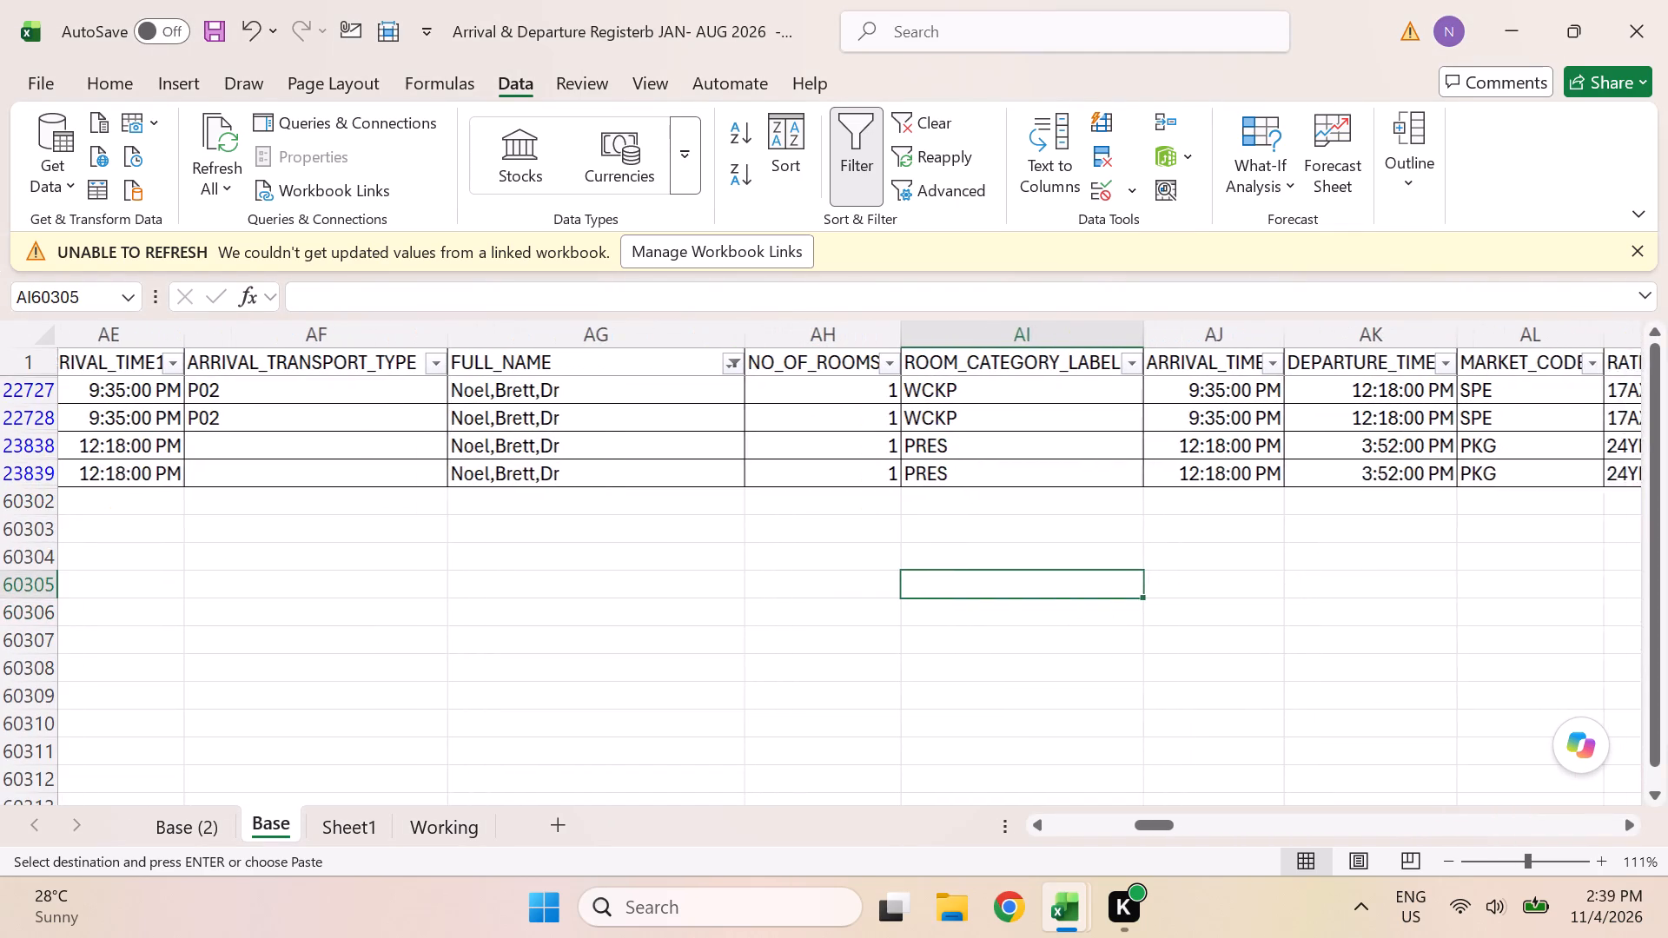
{"action": "scroll", "coordinate": [335, 598], "scroll_direction": "left", "scroll_amount": 2}
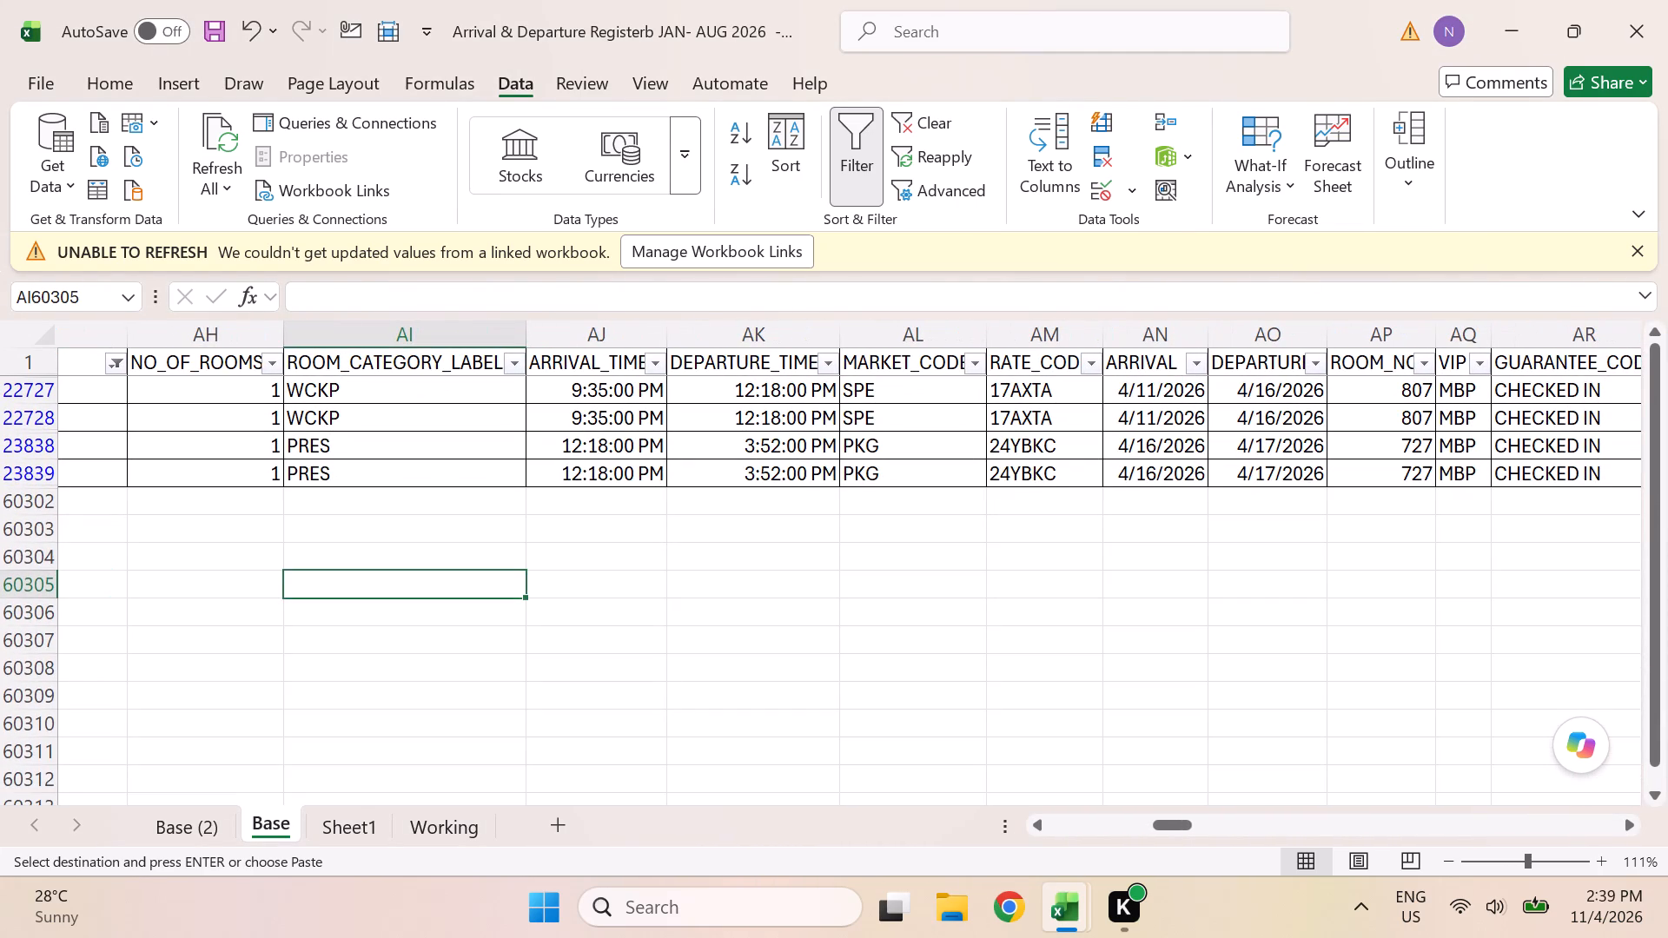
{"action": "scroll", "coordinate": [335, 598], "scroll_direction": "up", "scroll_amount": 1}
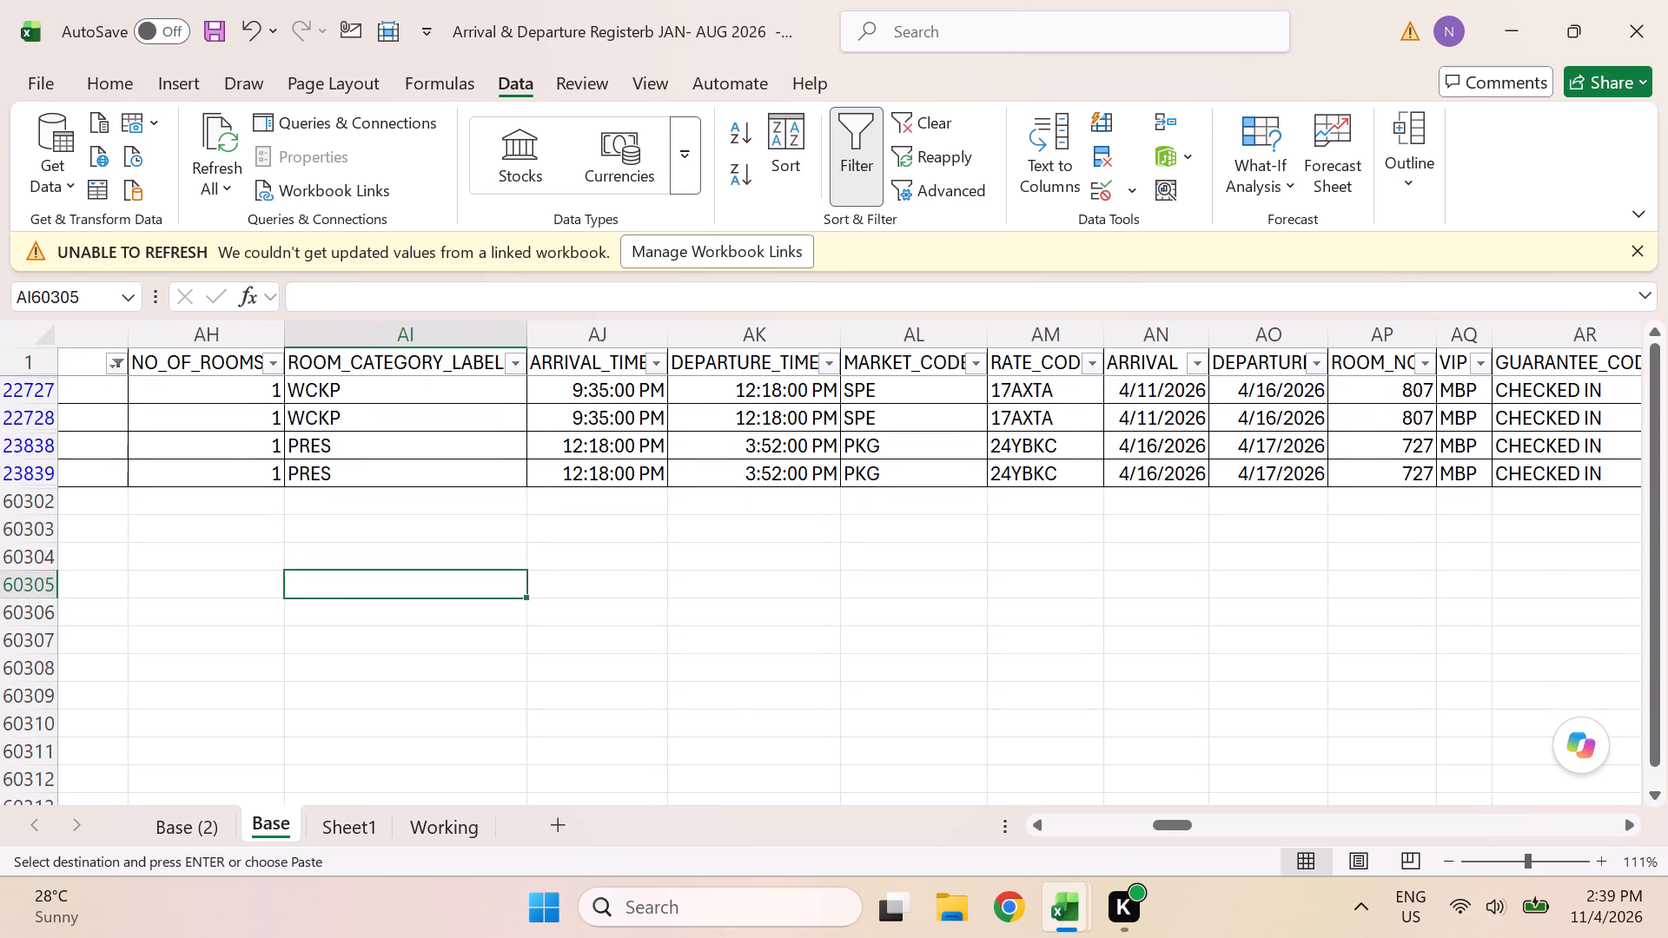
{"action": "key", "text": "alt+Tab"}
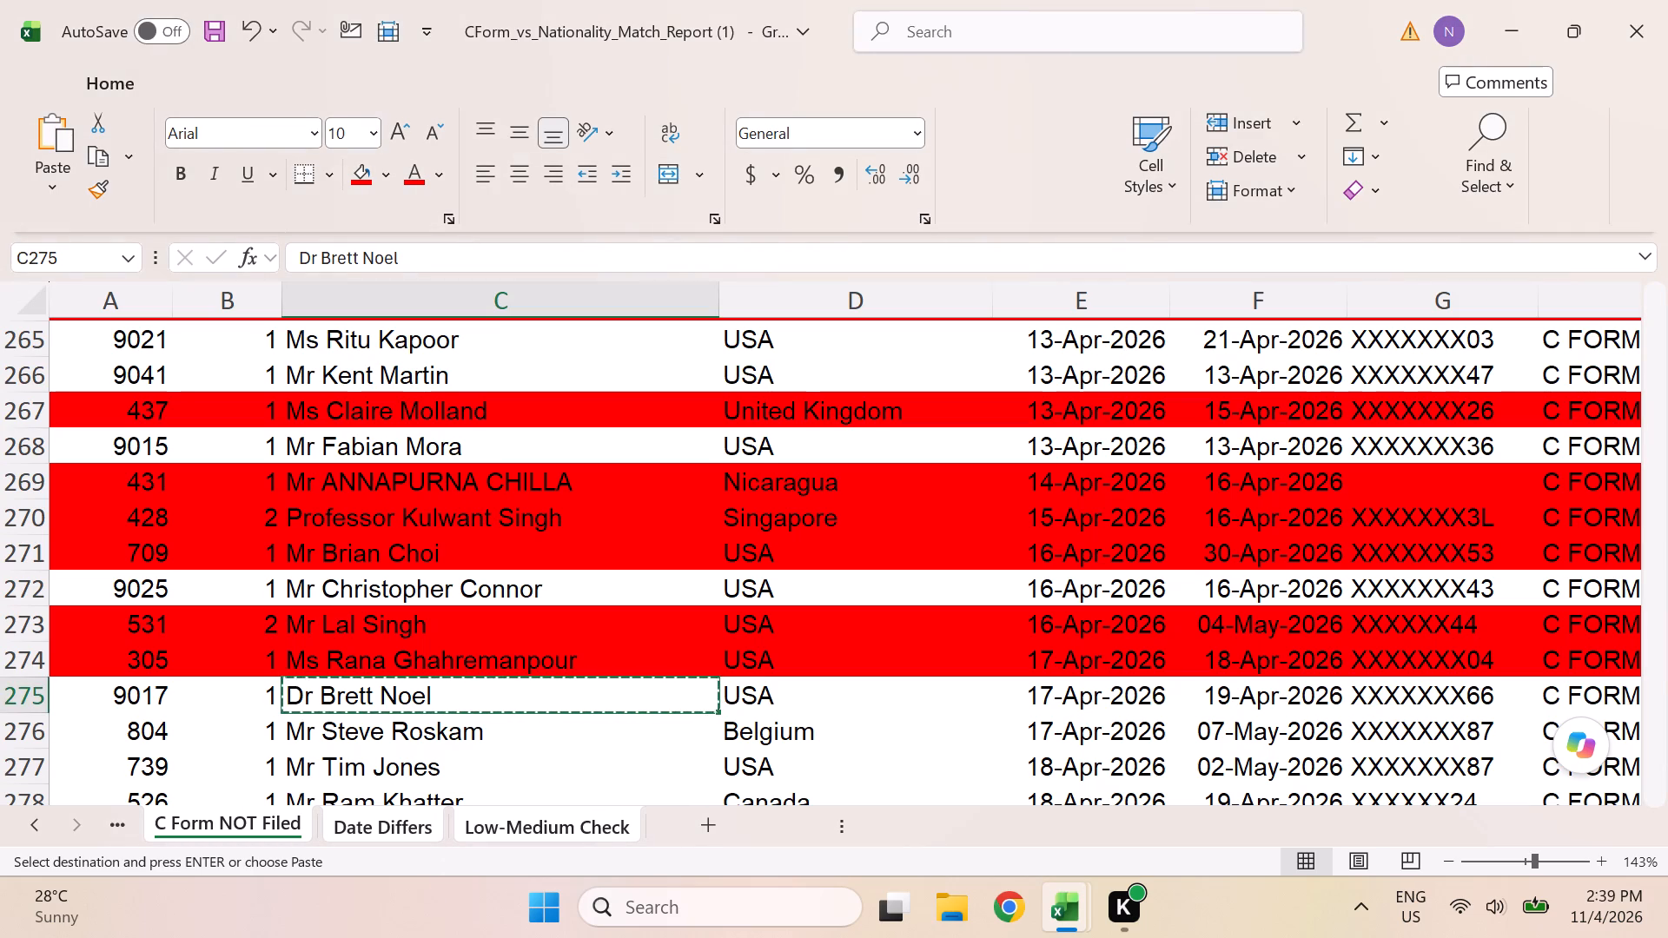
Copy the remark Not Found in " Arrival and Departure" report from row 272 into column Q of row 275.
{"action": "left_click", "coordinate": [466, 687]}
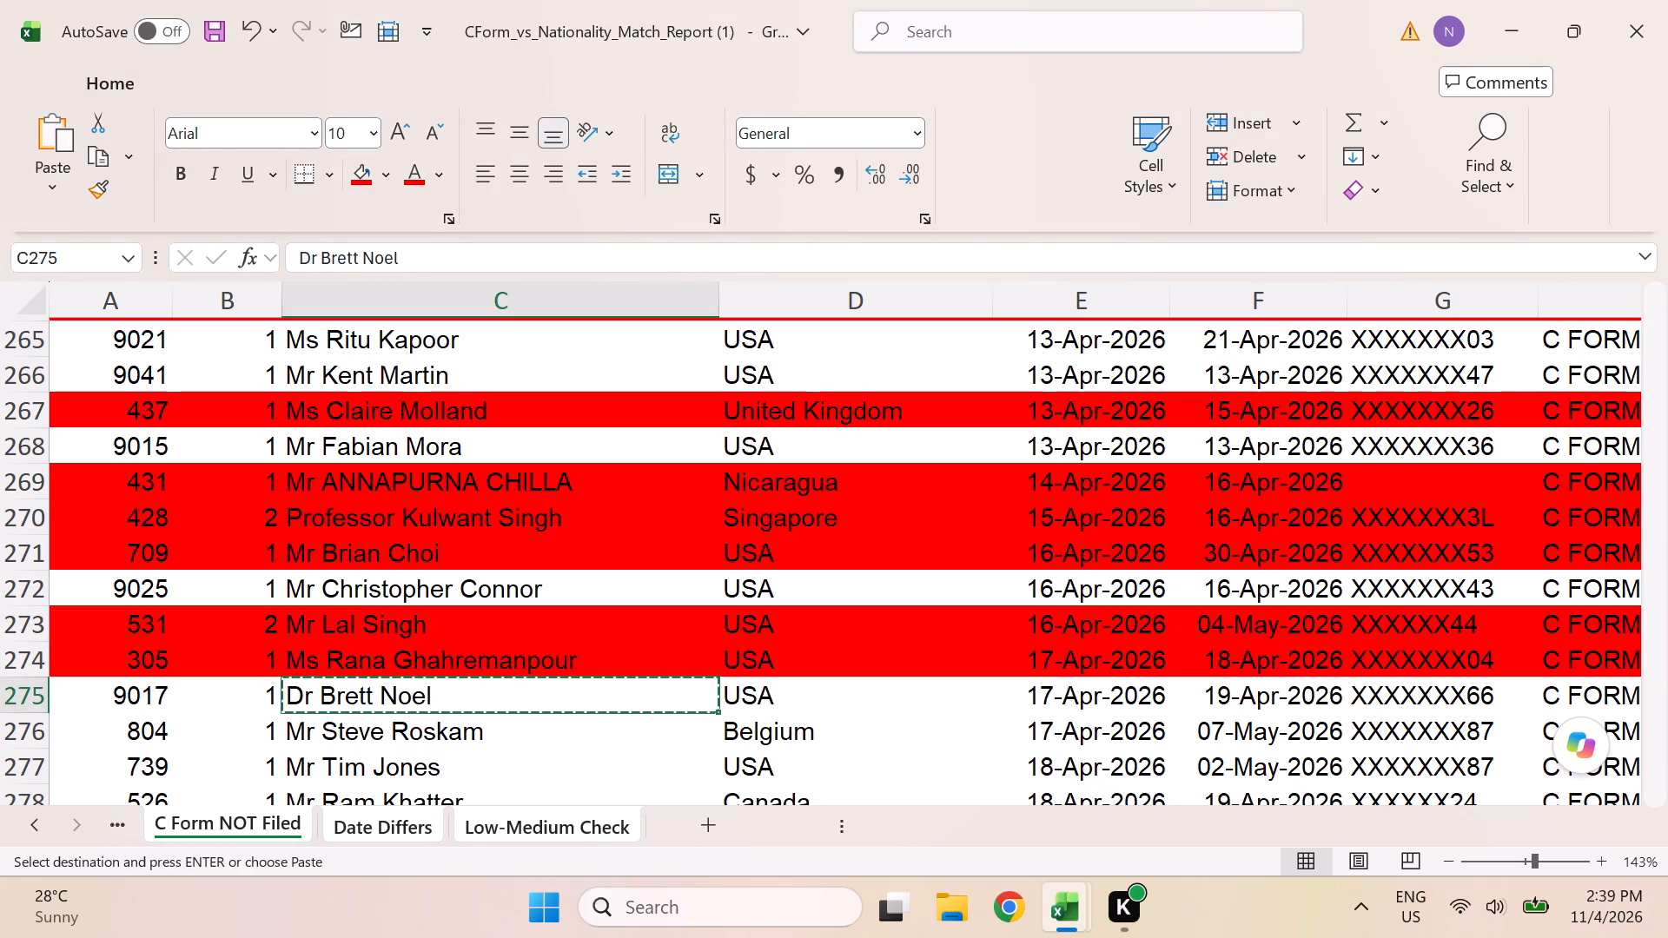
{"action": "key", "text": "Return"}
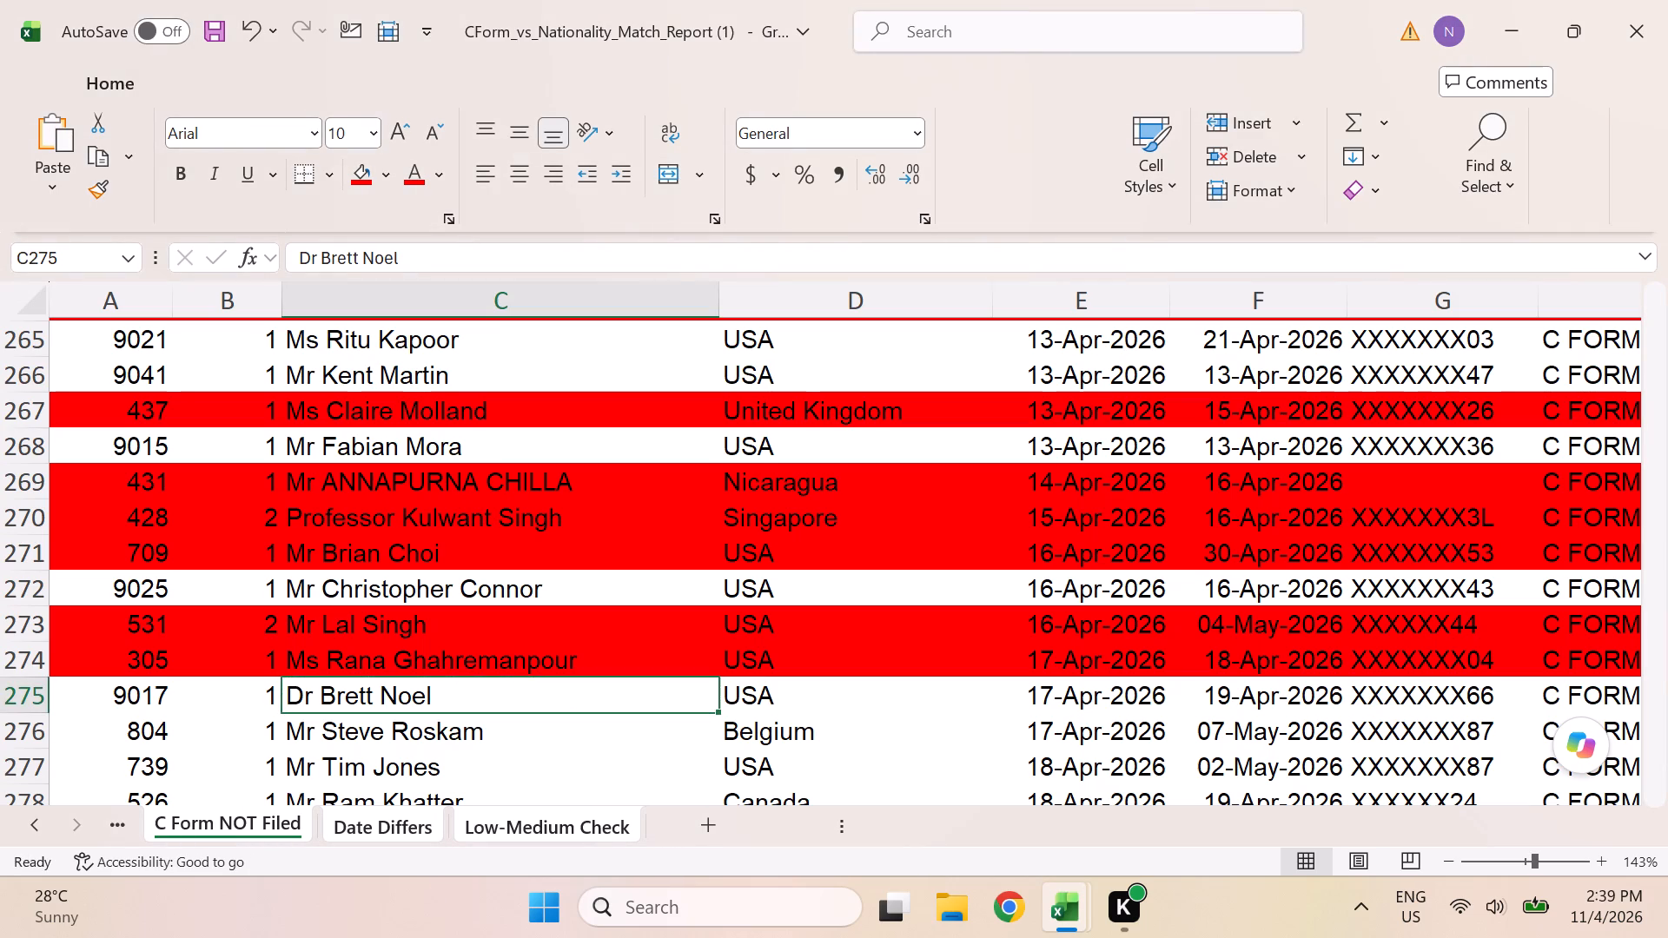
{"action": "key", "text": "Right"}
{"action": "key", "text": "Right"}
{"action": "key", "text": "Right"}
{"action": "key", "text": "Right"}
{"action": "key", "text": "Right"}
{"action": "key", "text": "Right"}
{"action": "key", "text": "Right"}
{"action": "key", "text": "Right"}
{"action": "key", "text": "Right"}
{"action": "key", "text": "Right"}
{"action": "key", "text": "Right"}
{"action": "key", "text": "Right"}
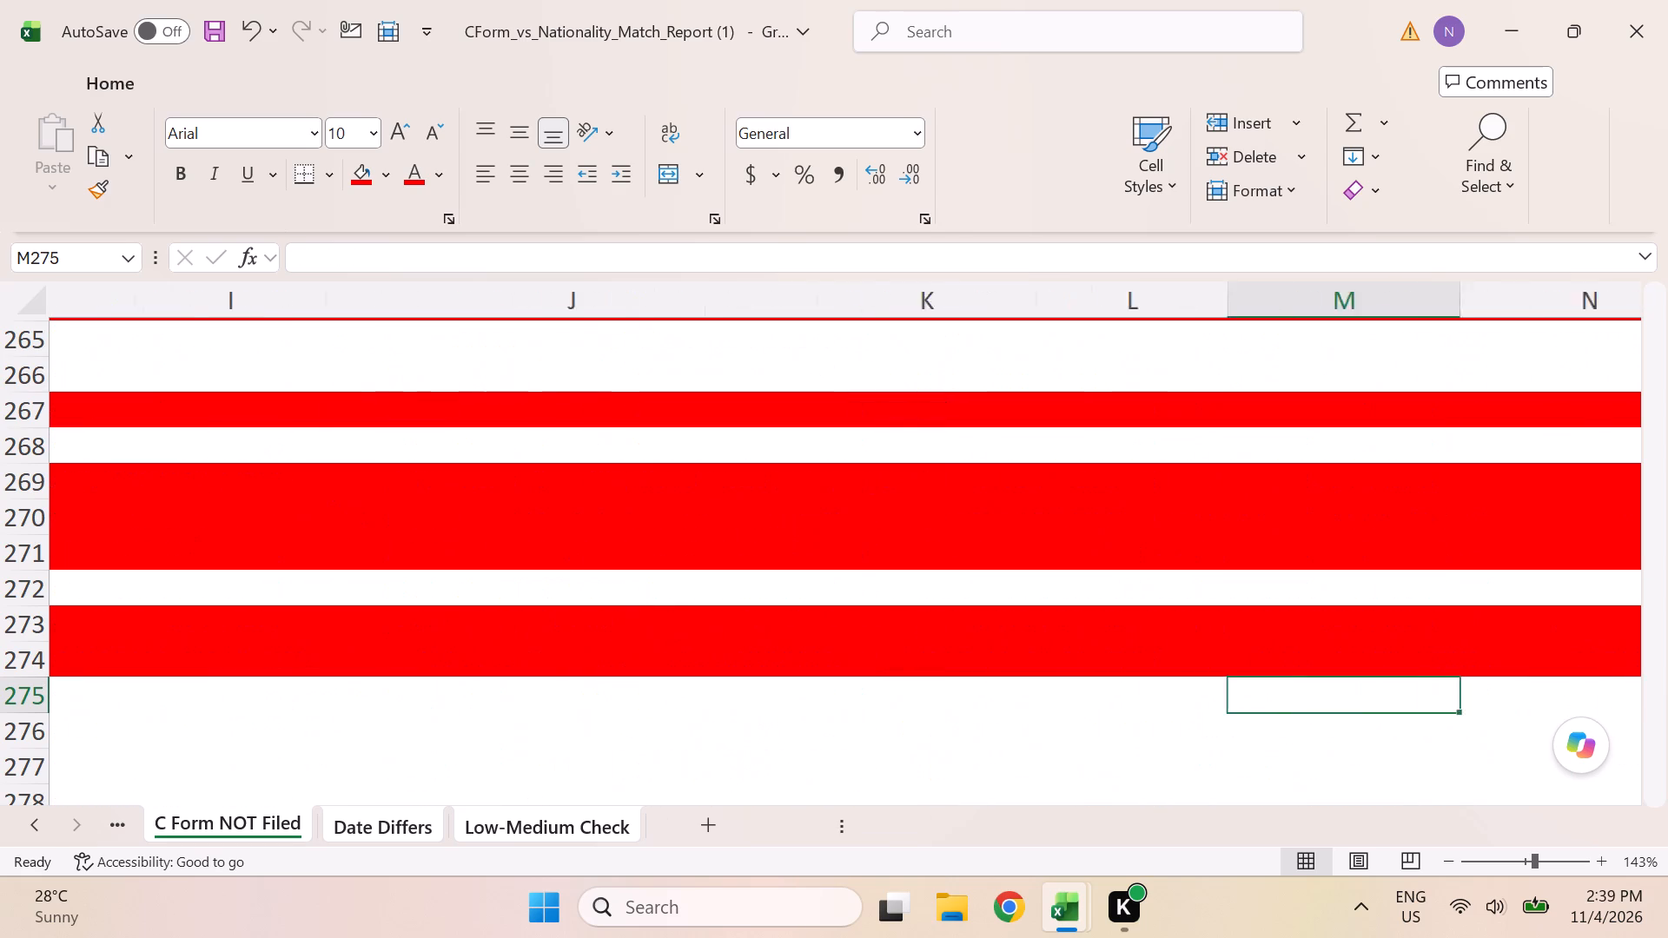
{"action": "key", "text": "Right"}
{"action": "key", "text": "Right"}
{"action": "key", "text": "Right"}
{"action": "key", "text": "Right"}
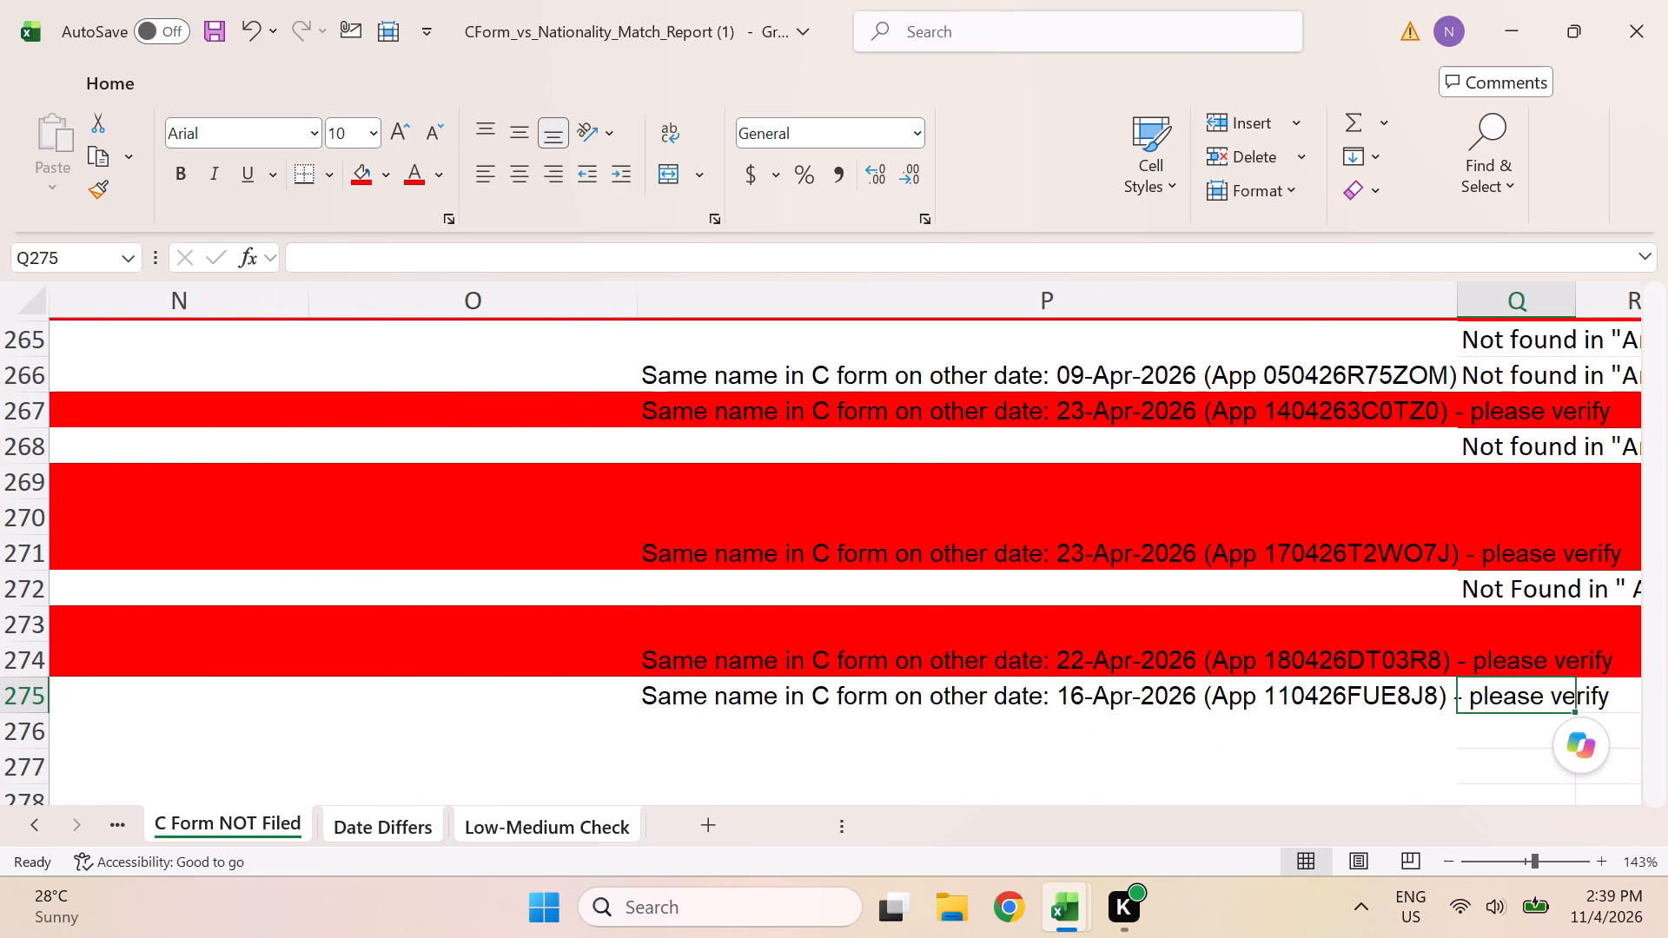
{"action": "key", "text": "Up"}
{"action": "key", "text": "Up"}
{"action": "key", "text": "Up"}
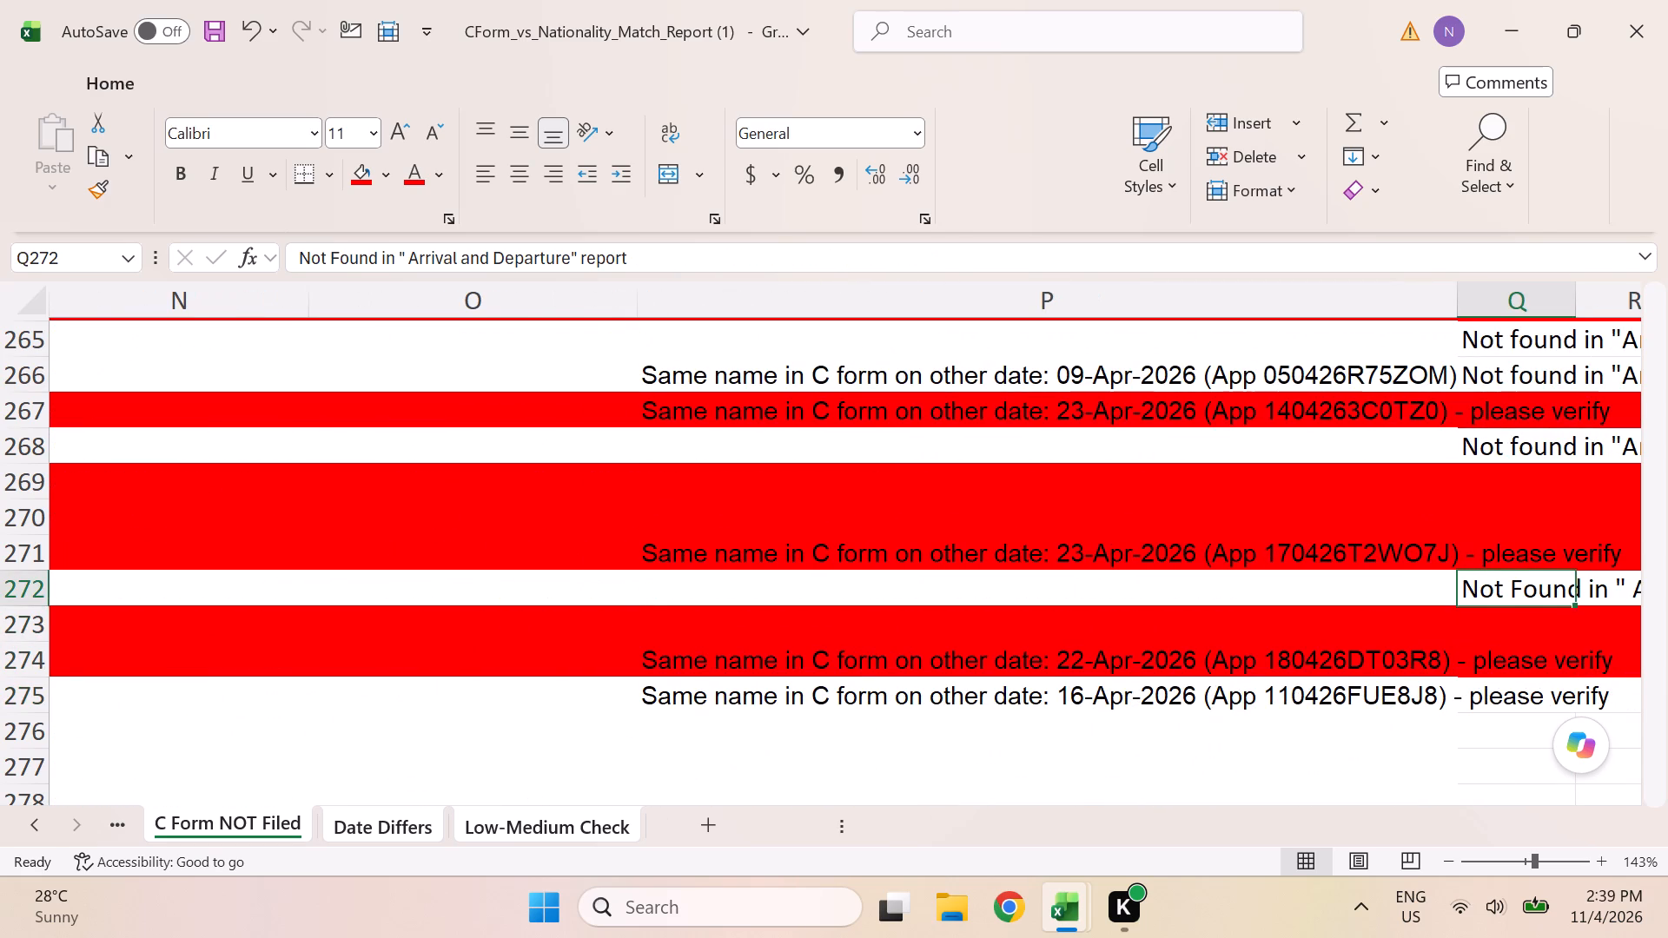
{"action": "key", "text": "ctrl+c"}
{"action": "key", "text": "Down"}
{"action": "key", "text": "Down"}
{"action": "key", "text": "Down"}
{"action": "key", "text": "Down"}
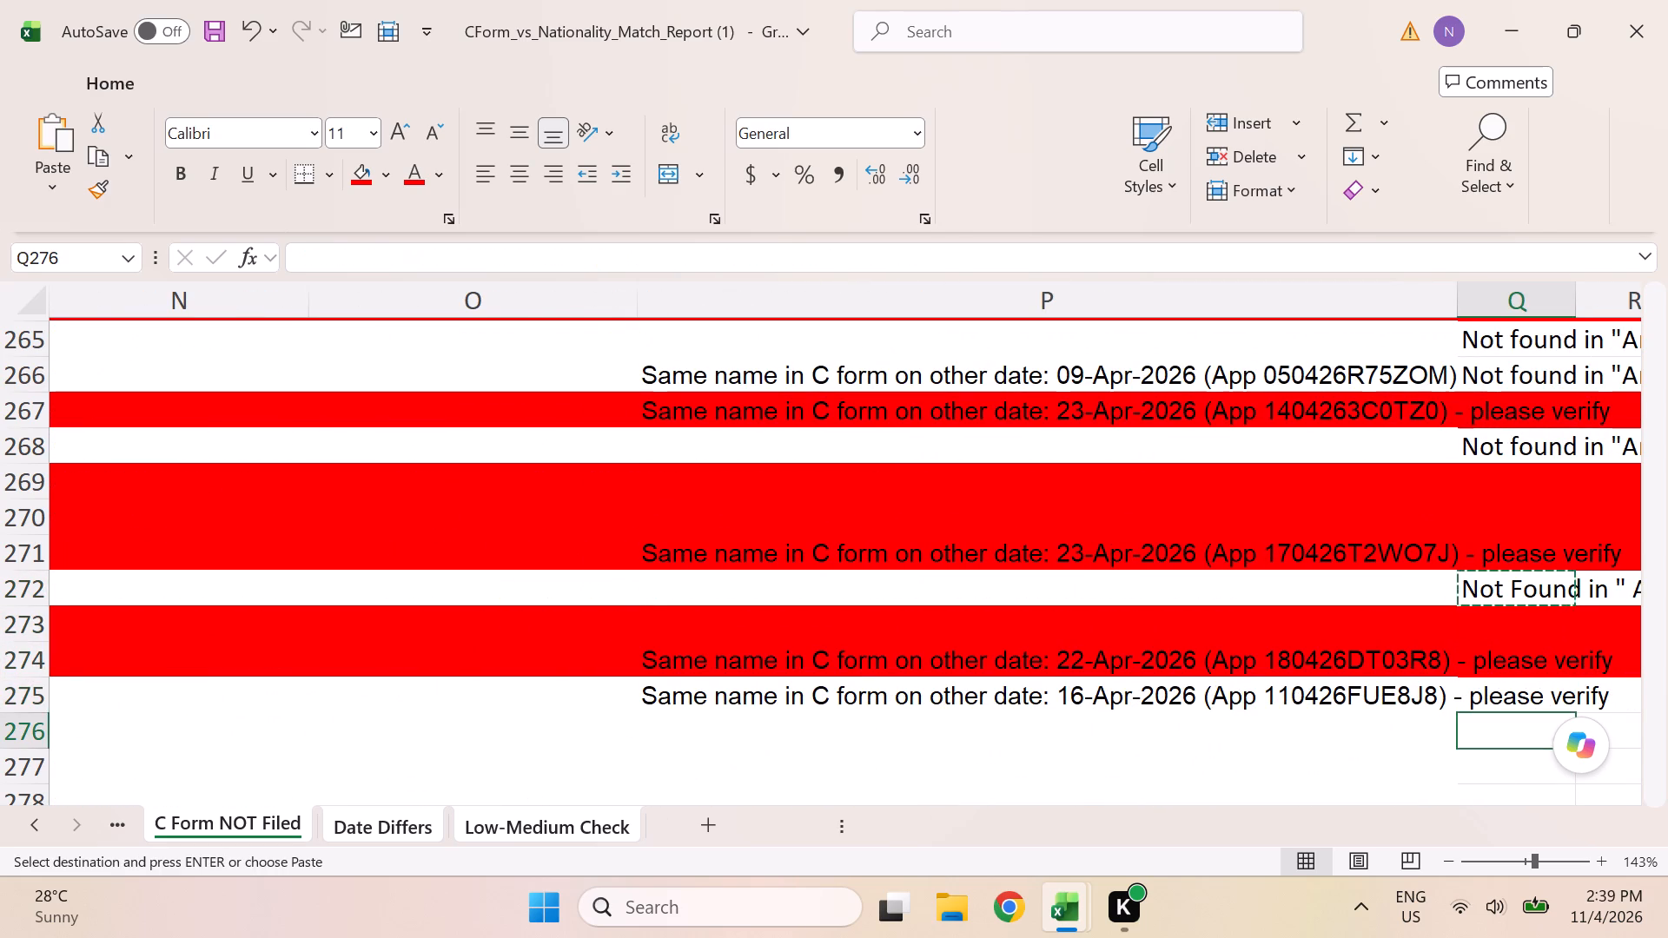
{"action": "key", "text": "Up"}
{"action": "key", "text": "Return"}
Copy the row 276 guest's name and filter FULL_NAME in the Arrival & Departure Register by the surname only.
{"action": "key", "text": "Down"}
{"action": "key", "text": "Left"}
{"action": "key", "text": "Left"}
{"action": "key", "text": "Left"}
{"action": "key", "text": "Left"}
{"action": "key", "text": "Left"}
{"action": "key", "text": "Left"}
{"action": "key", "text": "Left"}
{"action": "key", "text": "Left"}
{"action": "key", "text": "Left"}
{"action": "key", "text": "Left"}
{"action": "key", "text": "Left"}
{"action": "key", "text": "Left"}
{"action": "key", "text": "Left"}
{"action": "key", "text": "Left"}
{"action": "key", "text": "Left"}
{"action": "key", "text": "Left"}
{"action": "key", "text": "Left"}
{"action": "key", "text": "Left"}
{"action": "key", "text": "Left"}
{"action": "key", "text": "Left"}
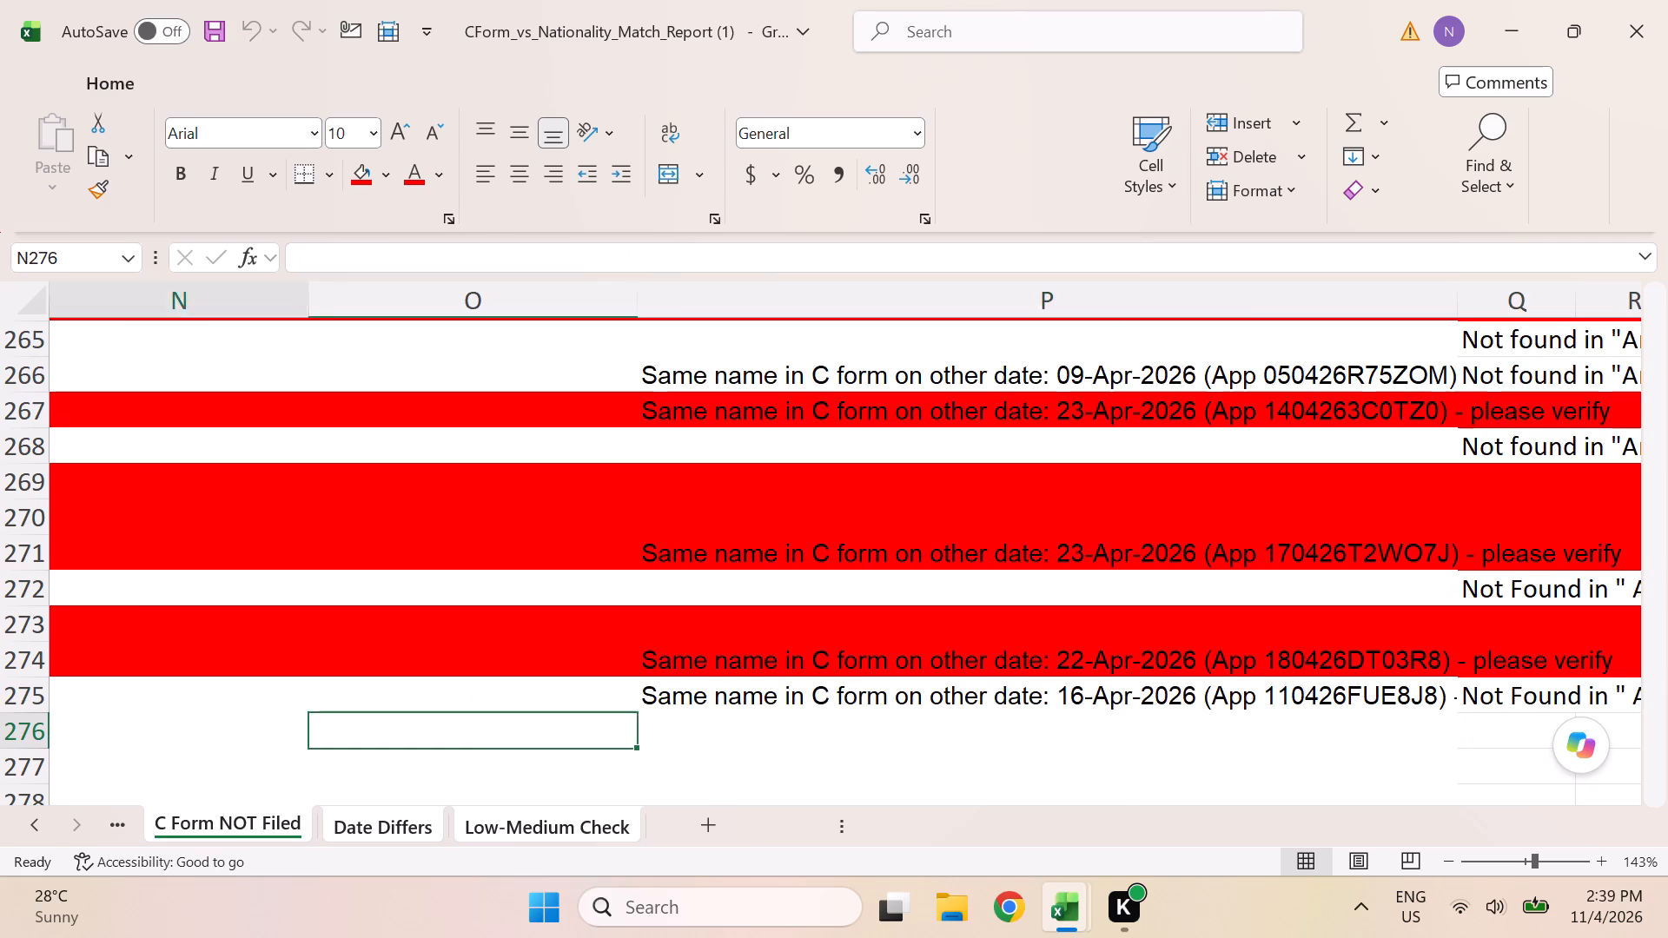
{"action": "key", "text": "Right"}
{"action": "key", "text": "Right"}
{"action": "key", "text": "ctrl+c"}
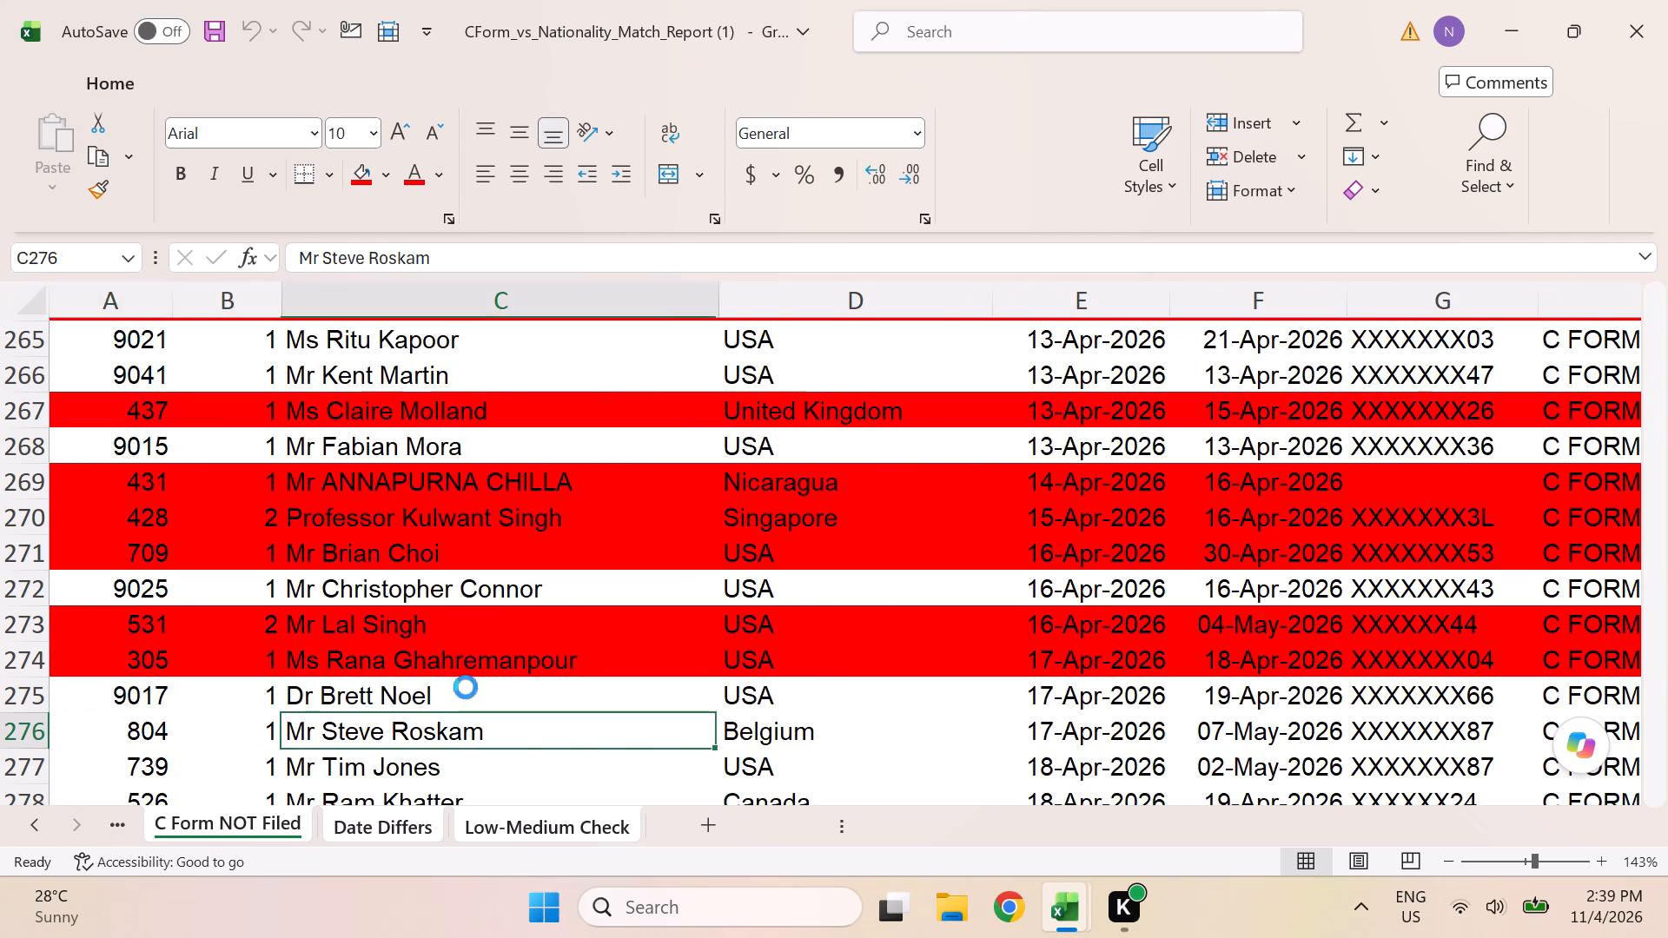
{"action": "key", "text": "alt+Tab"}
{"action": "scroll", "coordinate": [494, 464], "scroll_direction": "right", "scroll_amount": 1}
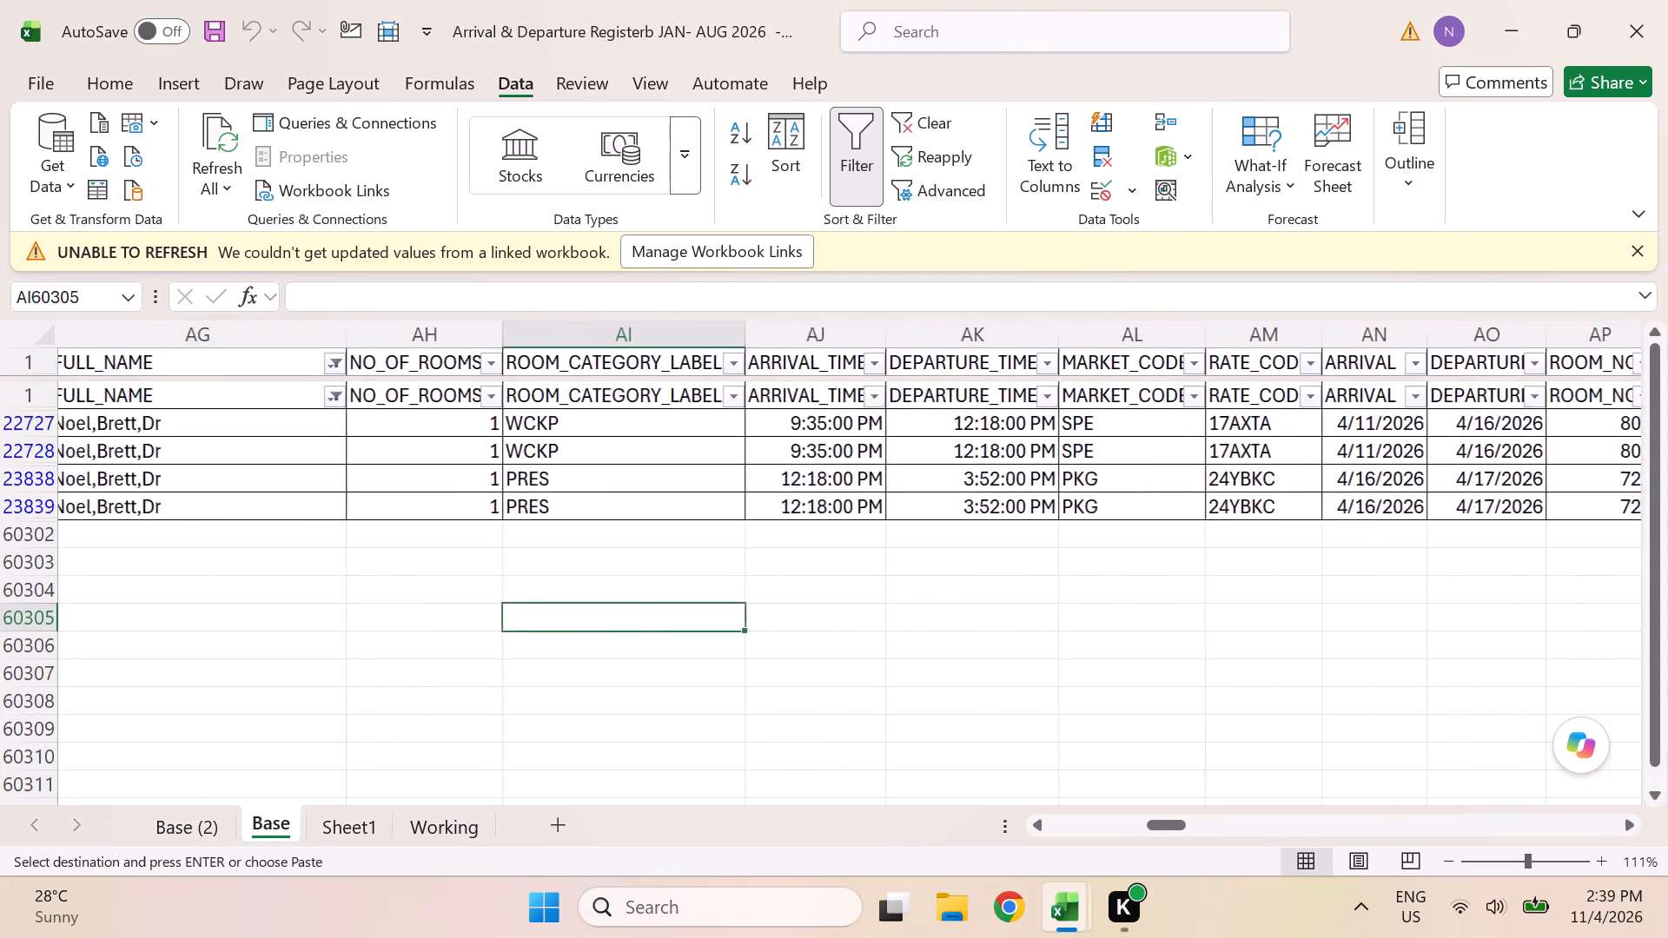
{"action": "scroll", "coordinate": [494, 464], "scroll_direction": "right", "scroll_amount": 1}
{"action": "left_click", "coordinate": [677, 359]}
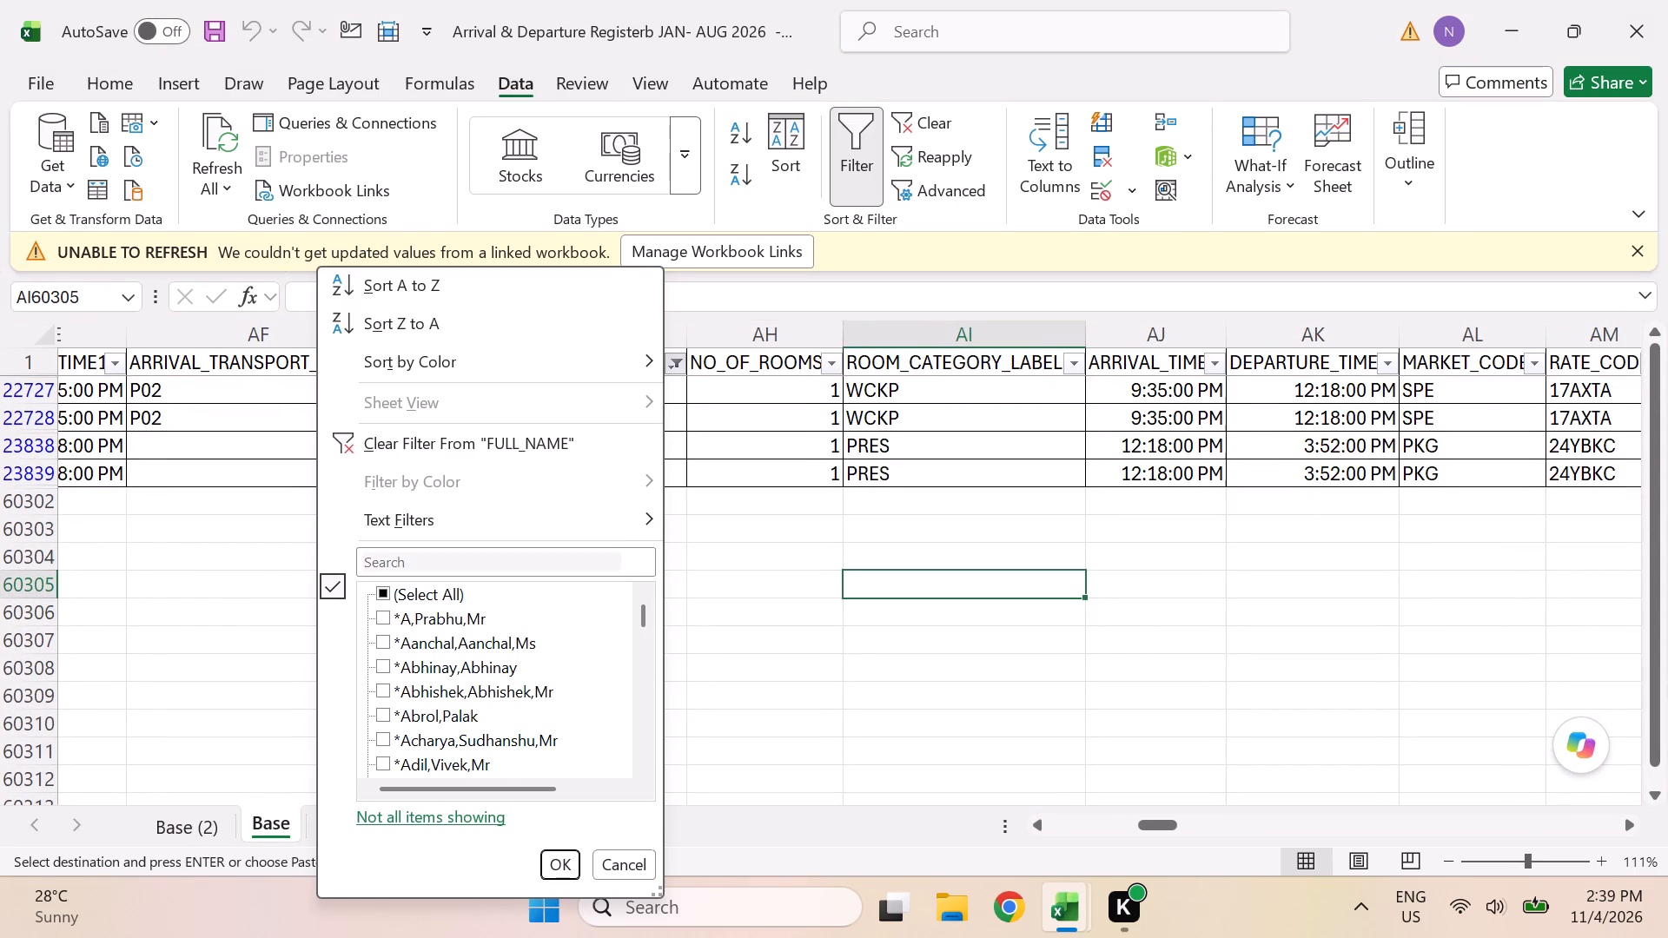
{"action": "left_click", "coordinate": [511, 561]}
{"action": "key", "text": "ctrl+v"}
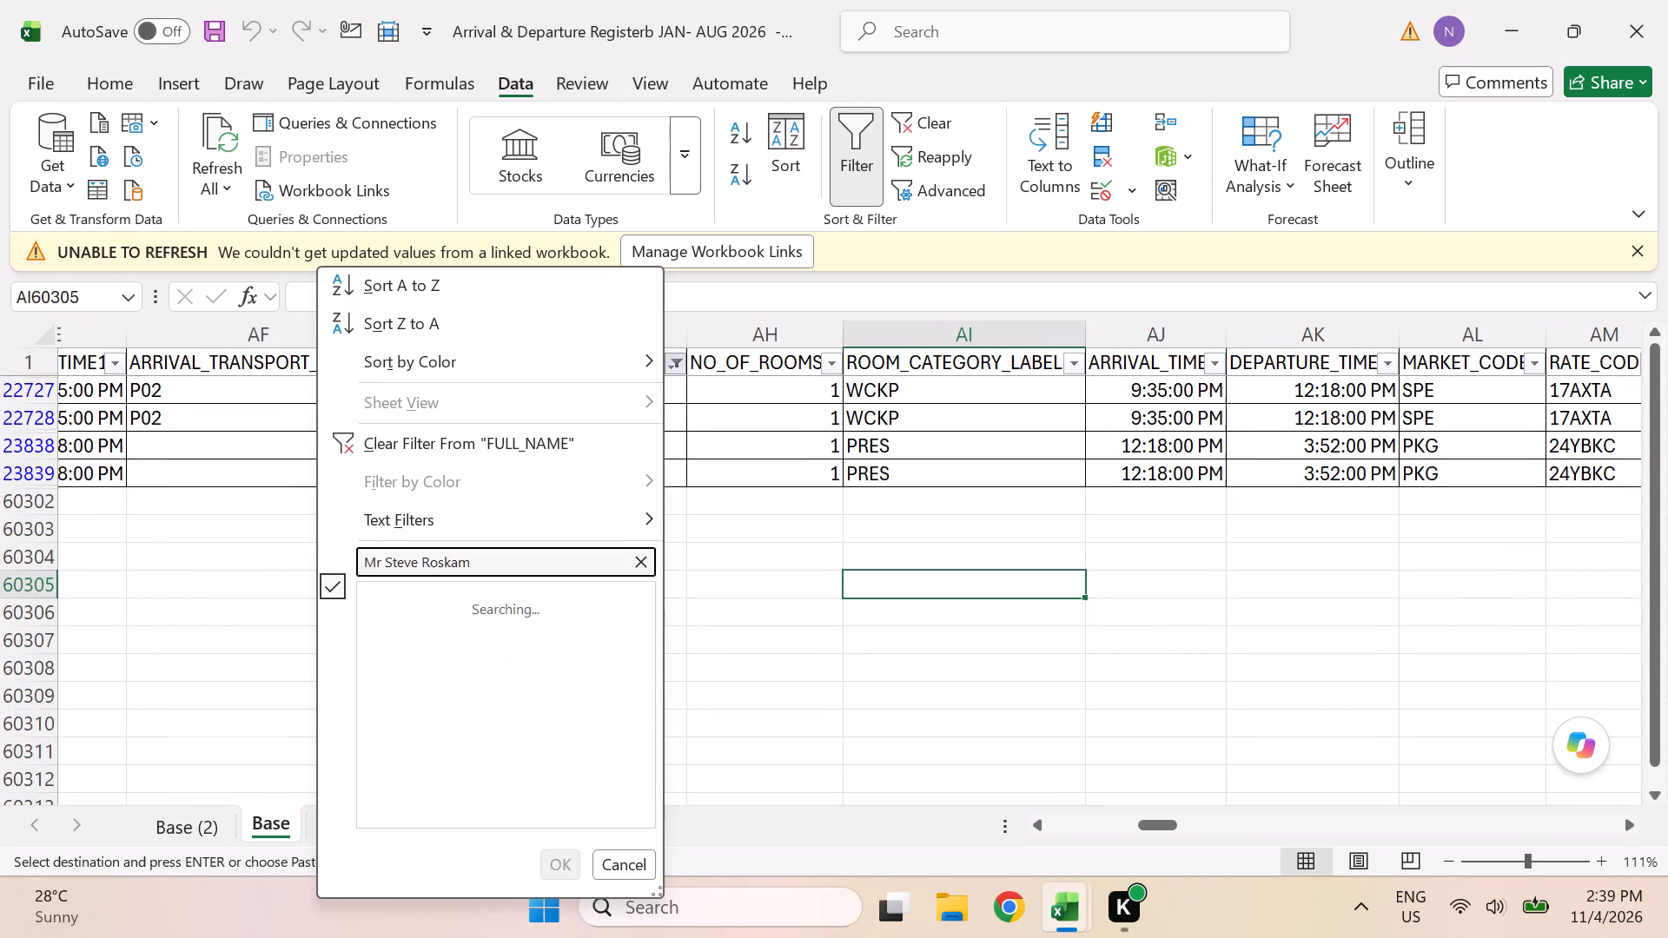
{"action": "left_click", "coordinate": [423, 567]}
{"action": "key", "text": "BackSpace"}
{"action": "key", "text": "BackSpace"}
{"action": "key", "text": "BackSpace"}
{"action": "key", "text": "BackSpace"}
{"action": "key", "text": "BackSpace"}
{"action": "key", "text": "BackSpace"}
{"action": "key", "text": "BackSpace"}
{"action": "key", "text": "BackSpace"}
{"action": "key", "text": "BackSpace"}
{"action": "key", "text": "BackSpace"}
{"action": "key", "text": "BackSpace"}
{"action": "key", "text": "BackSpace"}
{"action": "key", "text": "BackSpace"}
{"action": "key", "text": "BackSpace"}
{"action": "key", "text": "BackSpace"}
{"action": "key", "text": "BackSpace"}
{"action": "key", "text": "BackSpace"}
{"action": "key", "text": "BackSpace"}
{"action": "key", "text": "BackSpace"}
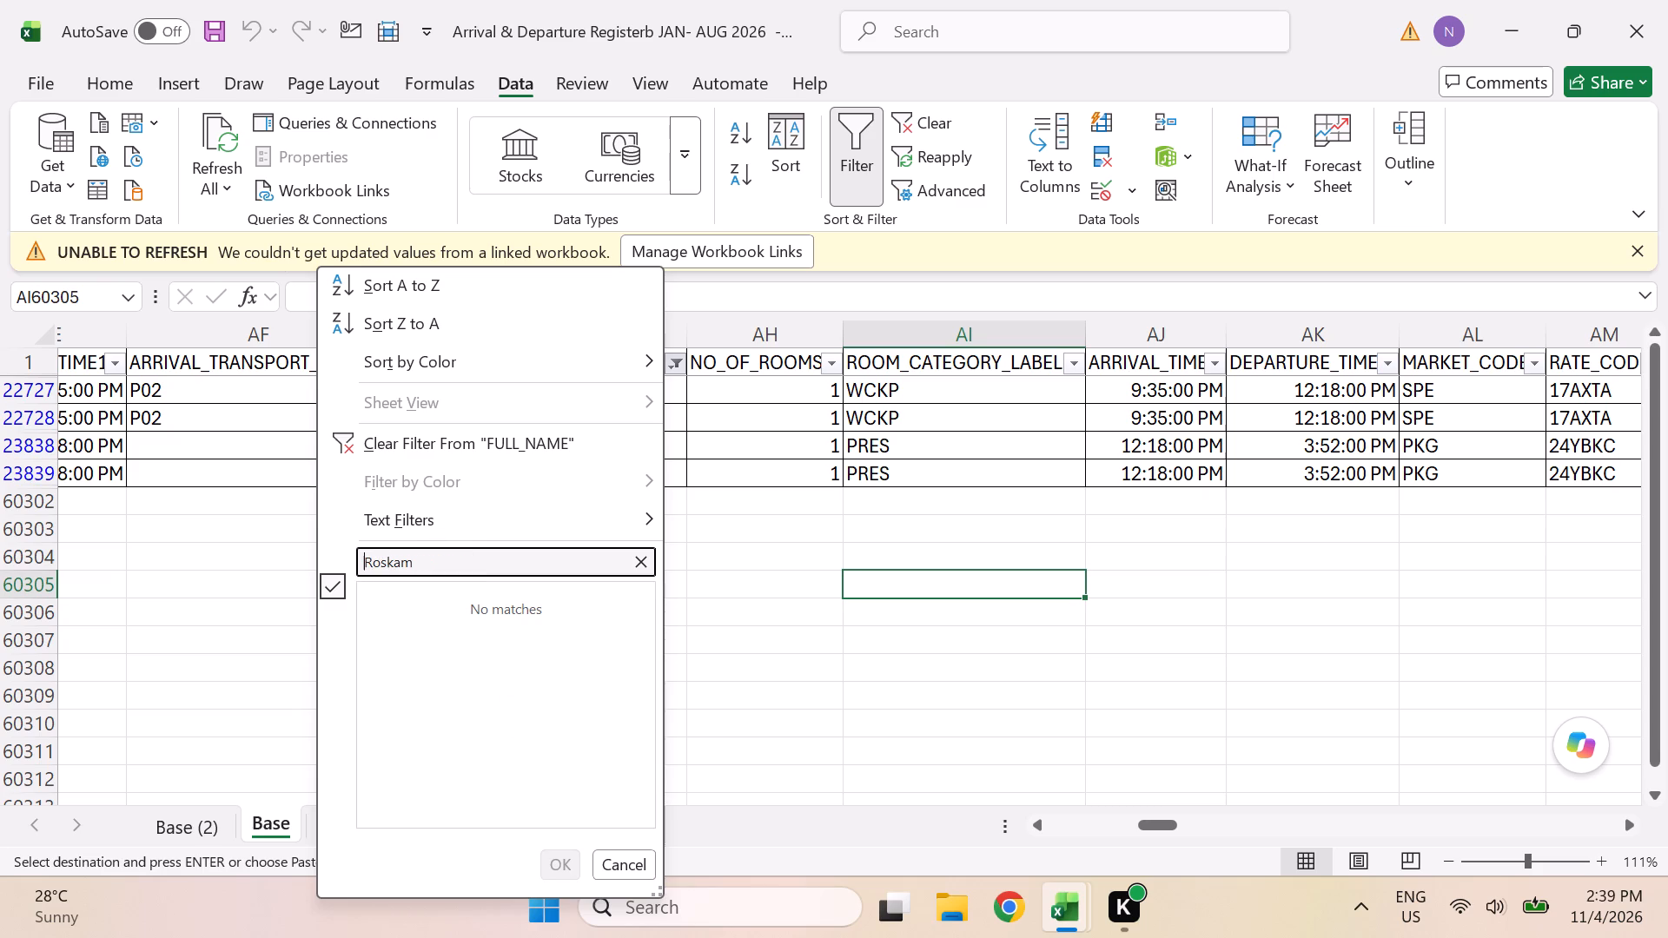
{"action": "key", "text": "Return"}
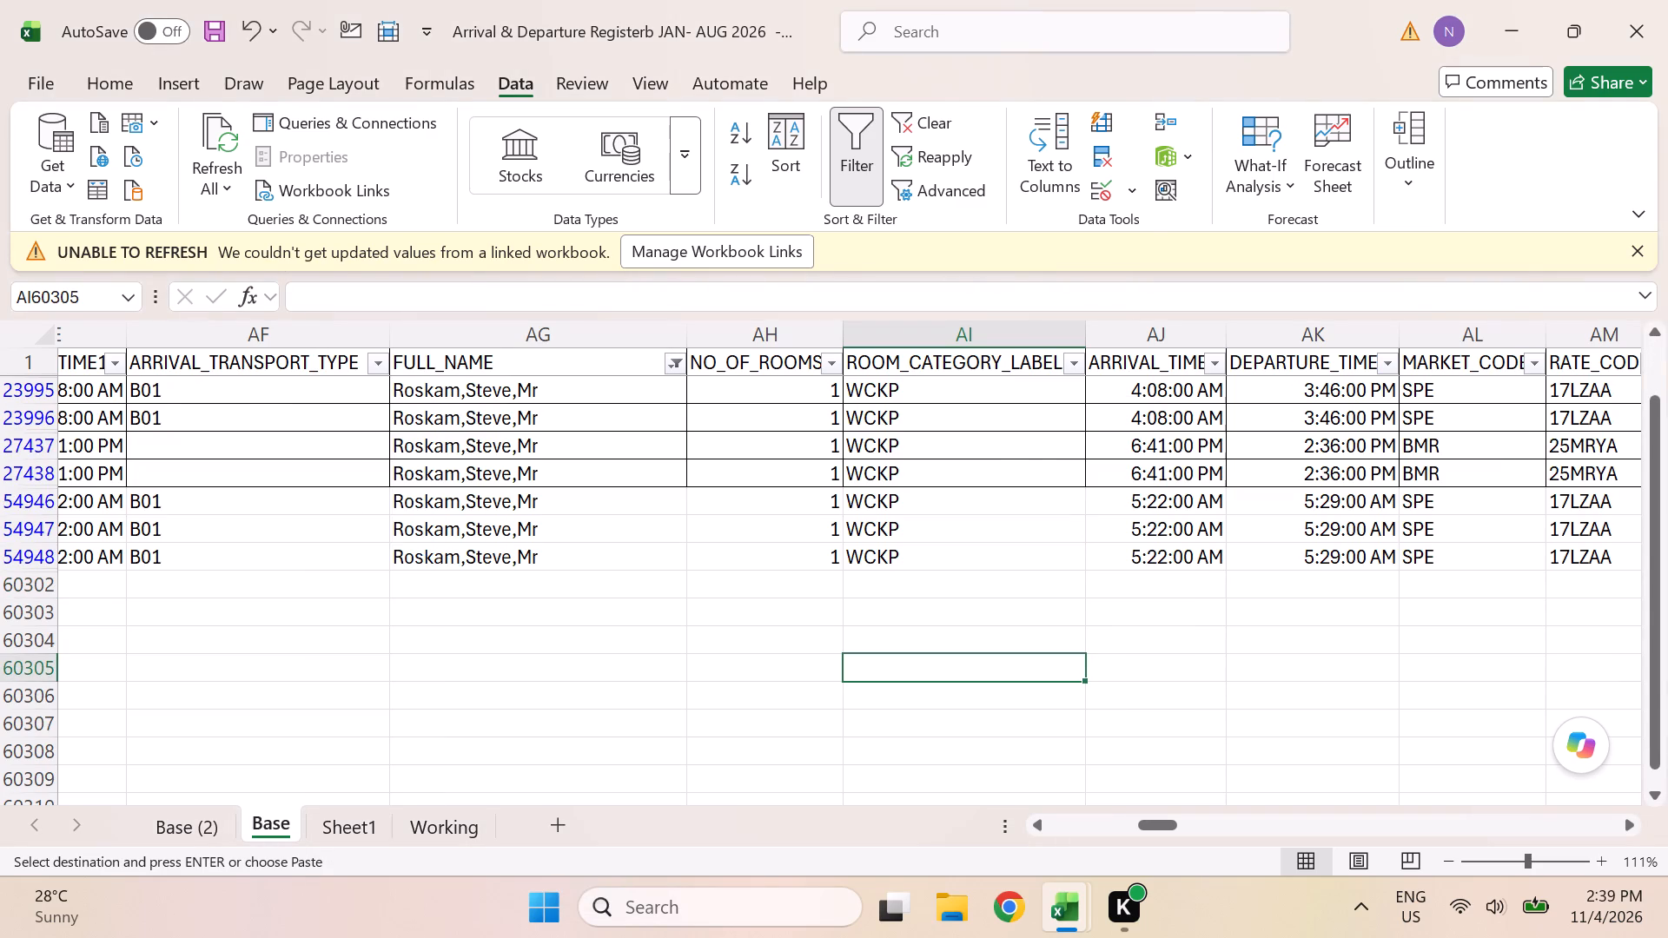
Switch to the CForm_Departures workbook and filter the Name column by the row 276 guest's surname only, without title and first name.
{"action": "key", "text": "alt+Tab"}
{"action": "key", "text": "alt+Tab"}
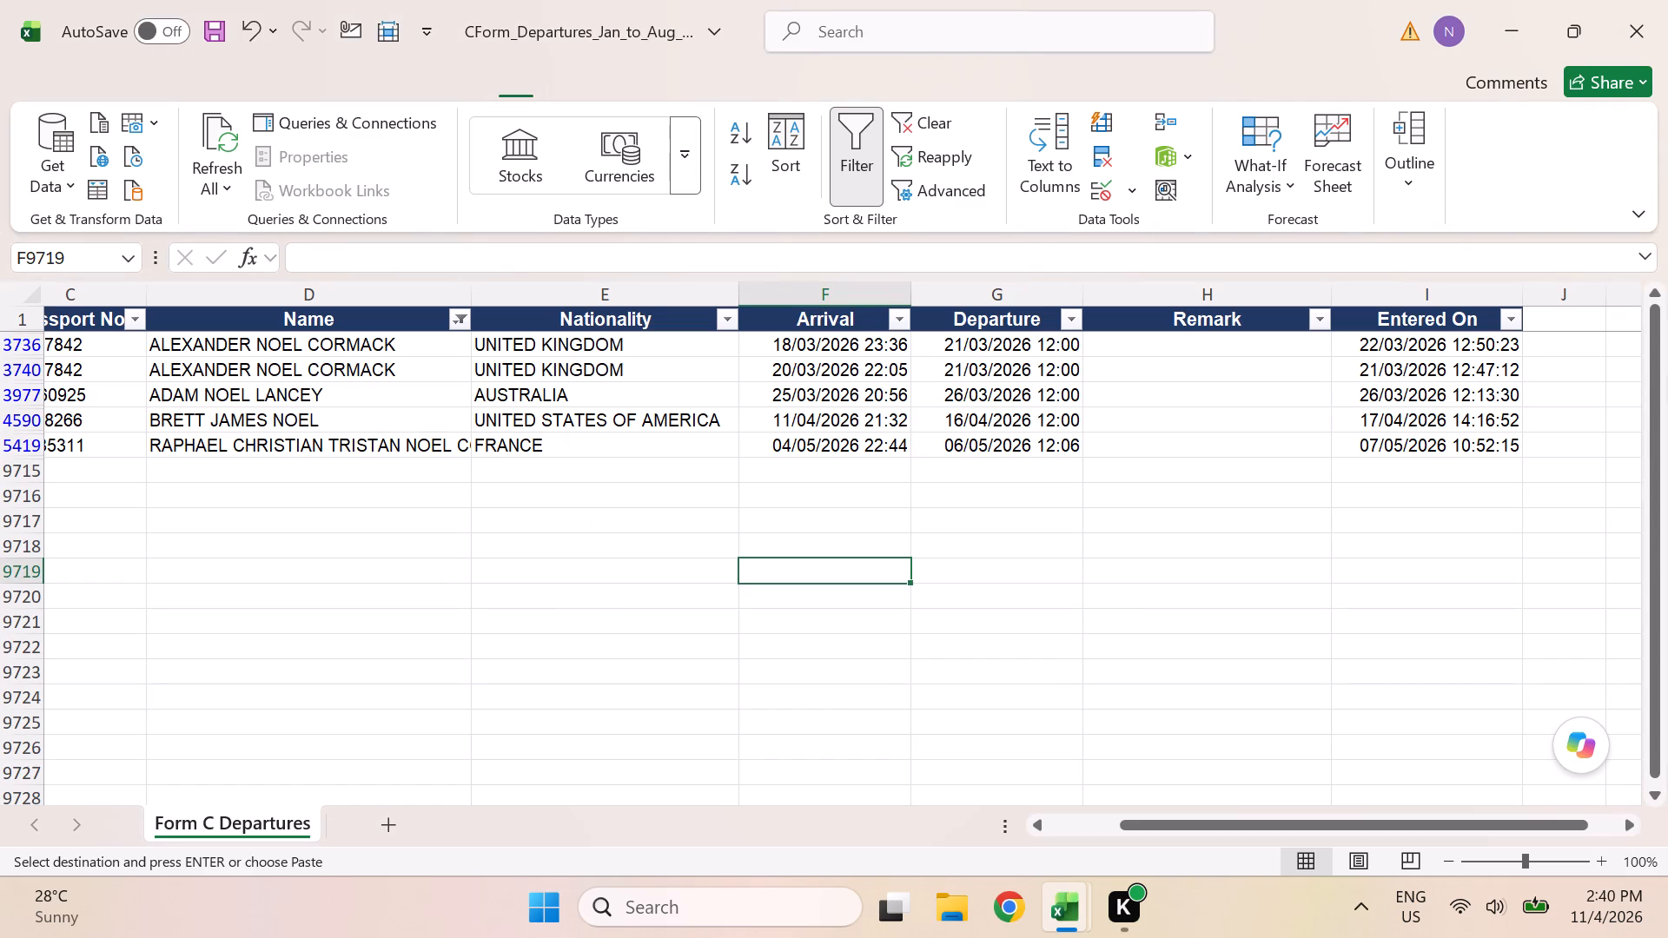
{"action": "left_click", "coordinate": [465, 314]}
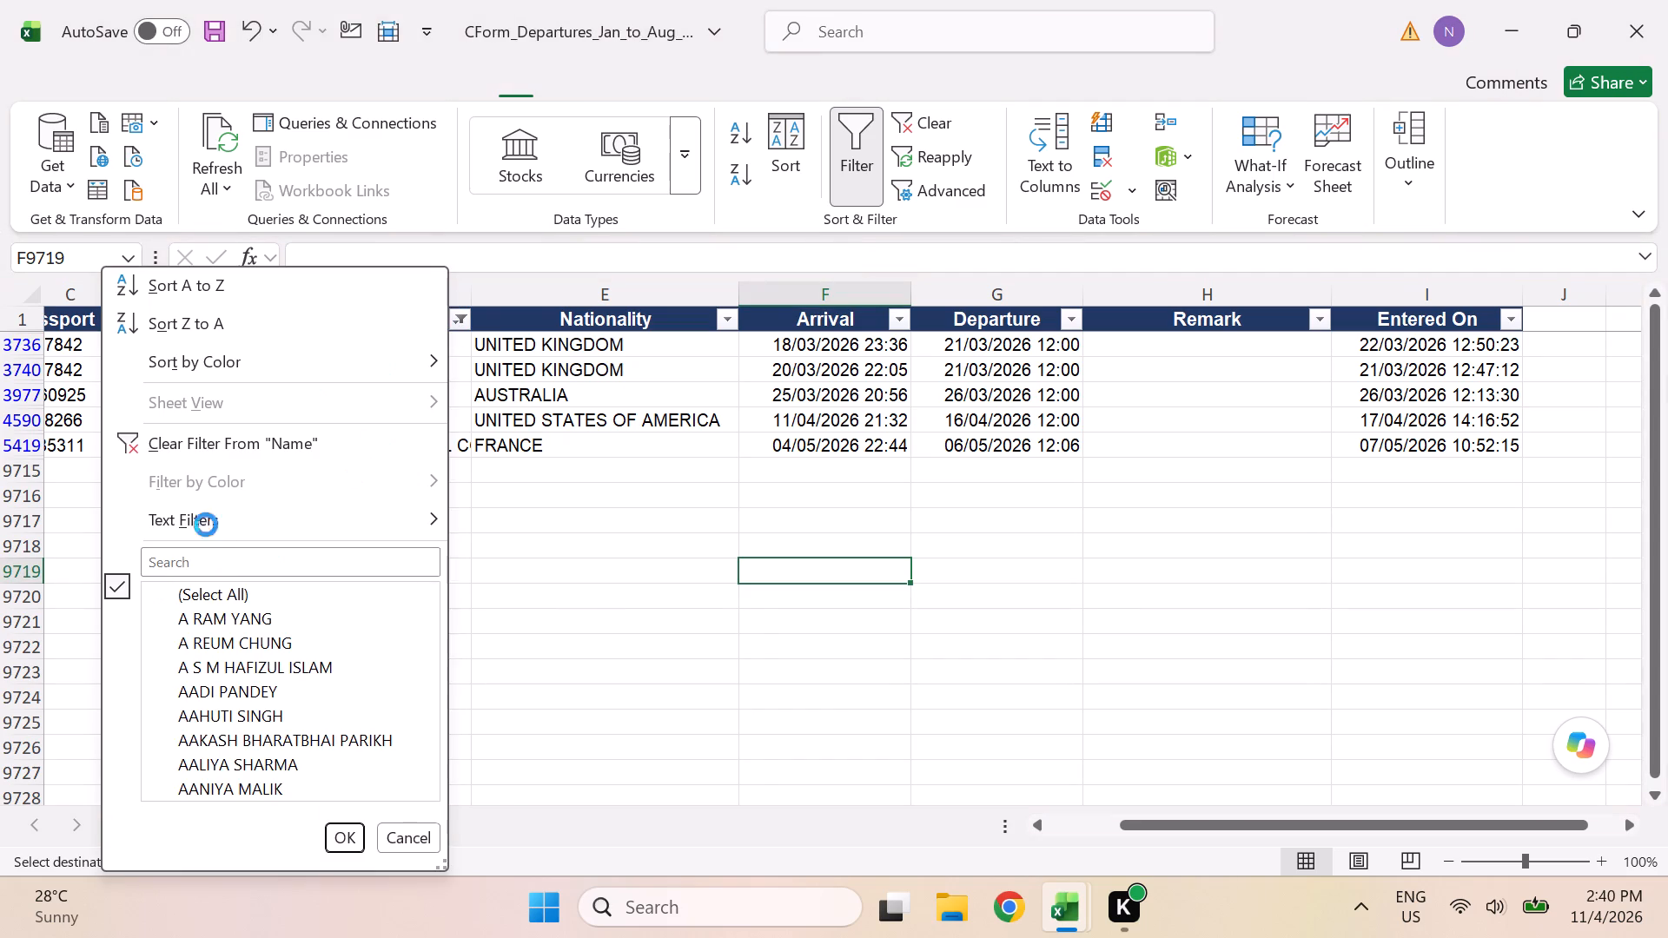
{"action": "left_click", "coordinate": [179, 556]}
{"action": "key", "text": "ctrl+v"}
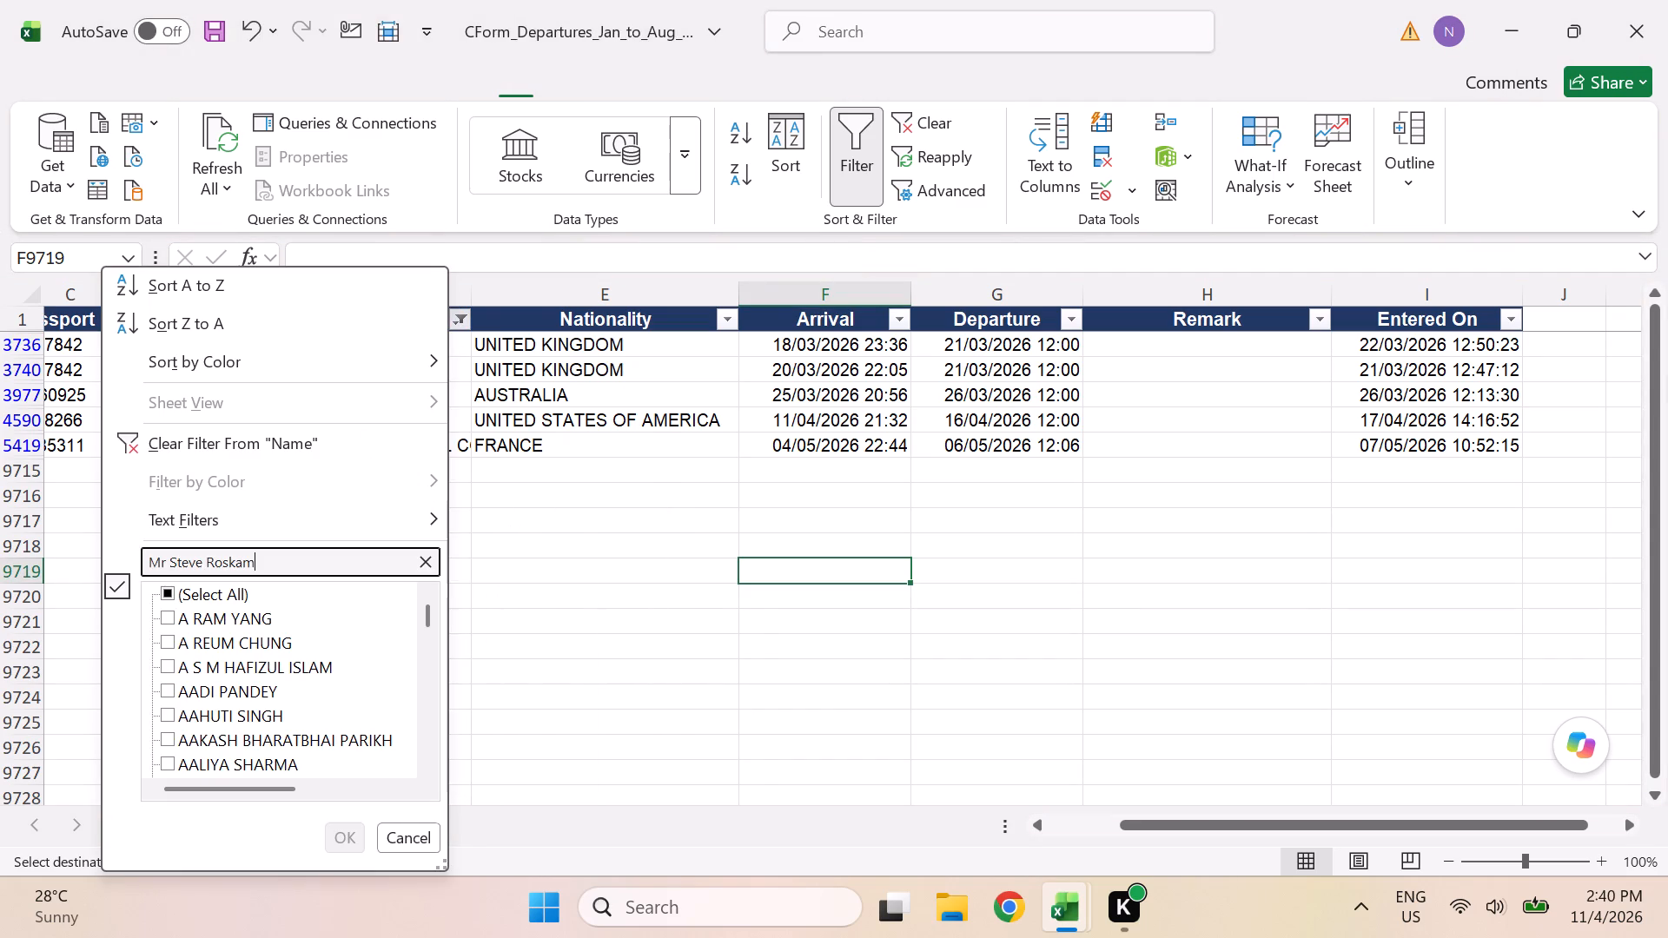
{"action": "left_click", "coordinate": [179, 556]}
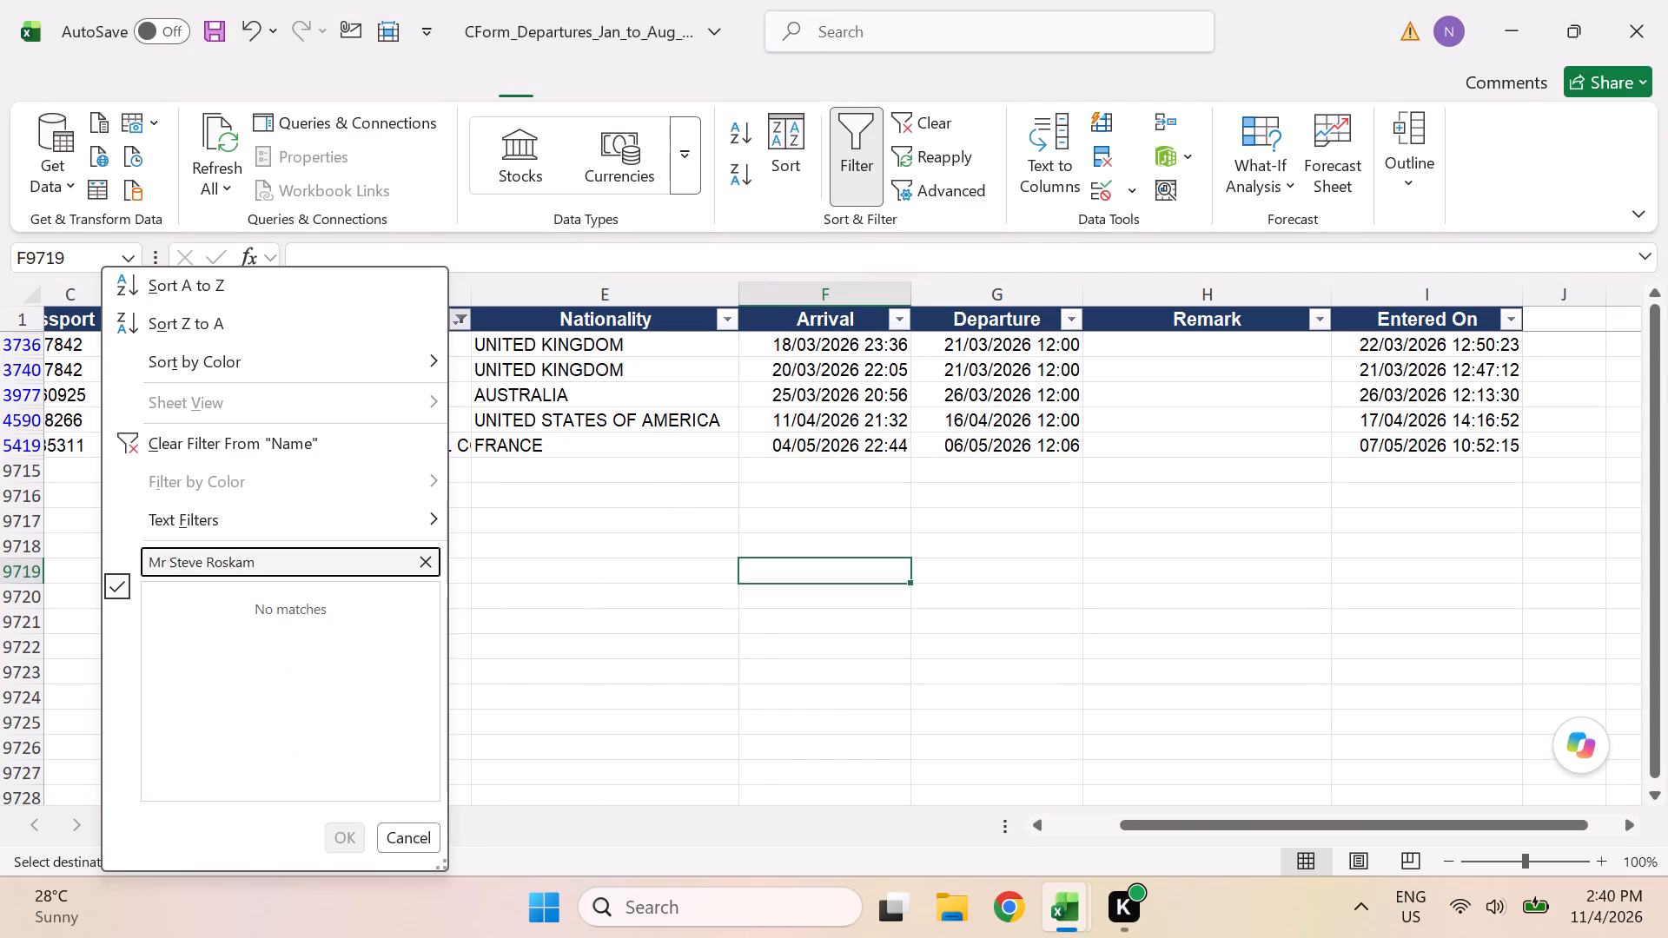
{"action": "key", "text": "Left"}
{"action": "key", "text": "BackSpace"}
{"action": "key", "text": "BackSpace"}
{"action": "key", "text": "BackSpace"}
{"action": "key", "text": "Right"}
{"action": "key", "text": "Right"}
{"action": "key", "text": "Right"}
{"action": "key", "text": "Right"}
{"action": "key", "text": "Right"}
{"action": "key", "text": "Right"}
{"action": "key", "text": "BackSpace"}
{"action": "key", "text": "BackSpace"}
{"action": "key", "text": "BackSpace"}
{"action": "key", "text": "BackSpace"}
{"action": "key", "text": "BackSpace"}
{"action": "key", "text": "BackSpace"}
{"action": "key", "text": "BackSpace"}
{"action": "key", "text": "BackSpace"}
{"action": "key", "text": "BackSpace"}
{"action": "key", "text": "BackSpace"}
{"action": "key", "text": "BackSpace"}
{"action": "key", "text": "BackSpace"}
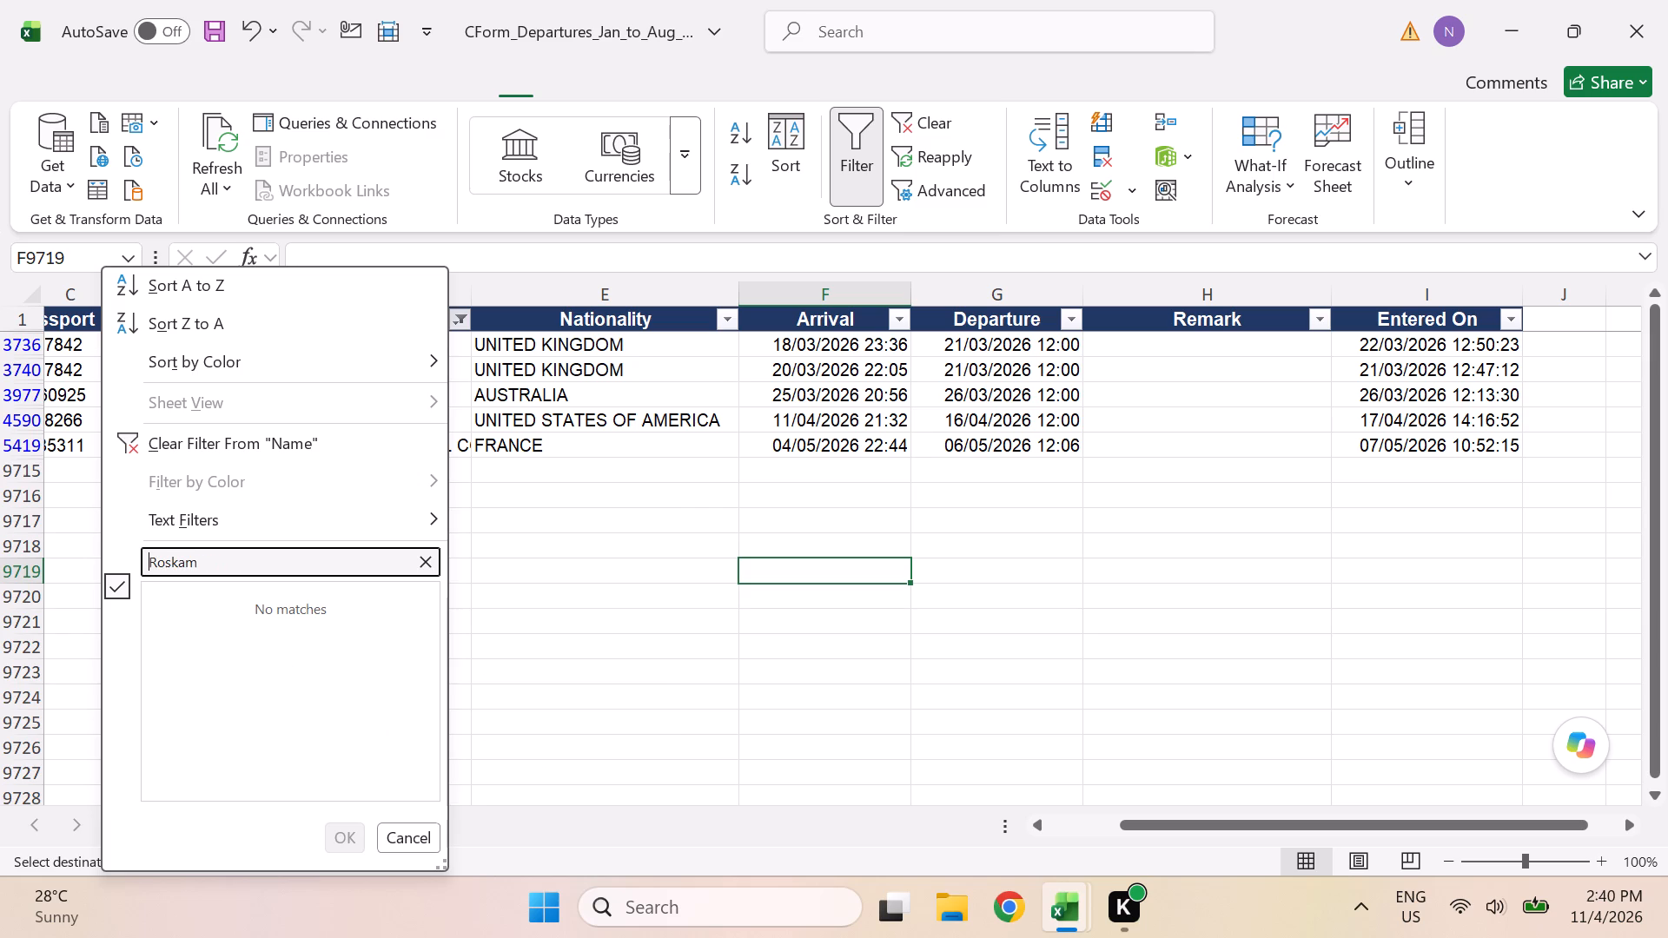
{"action": "key", "text": "Return"}
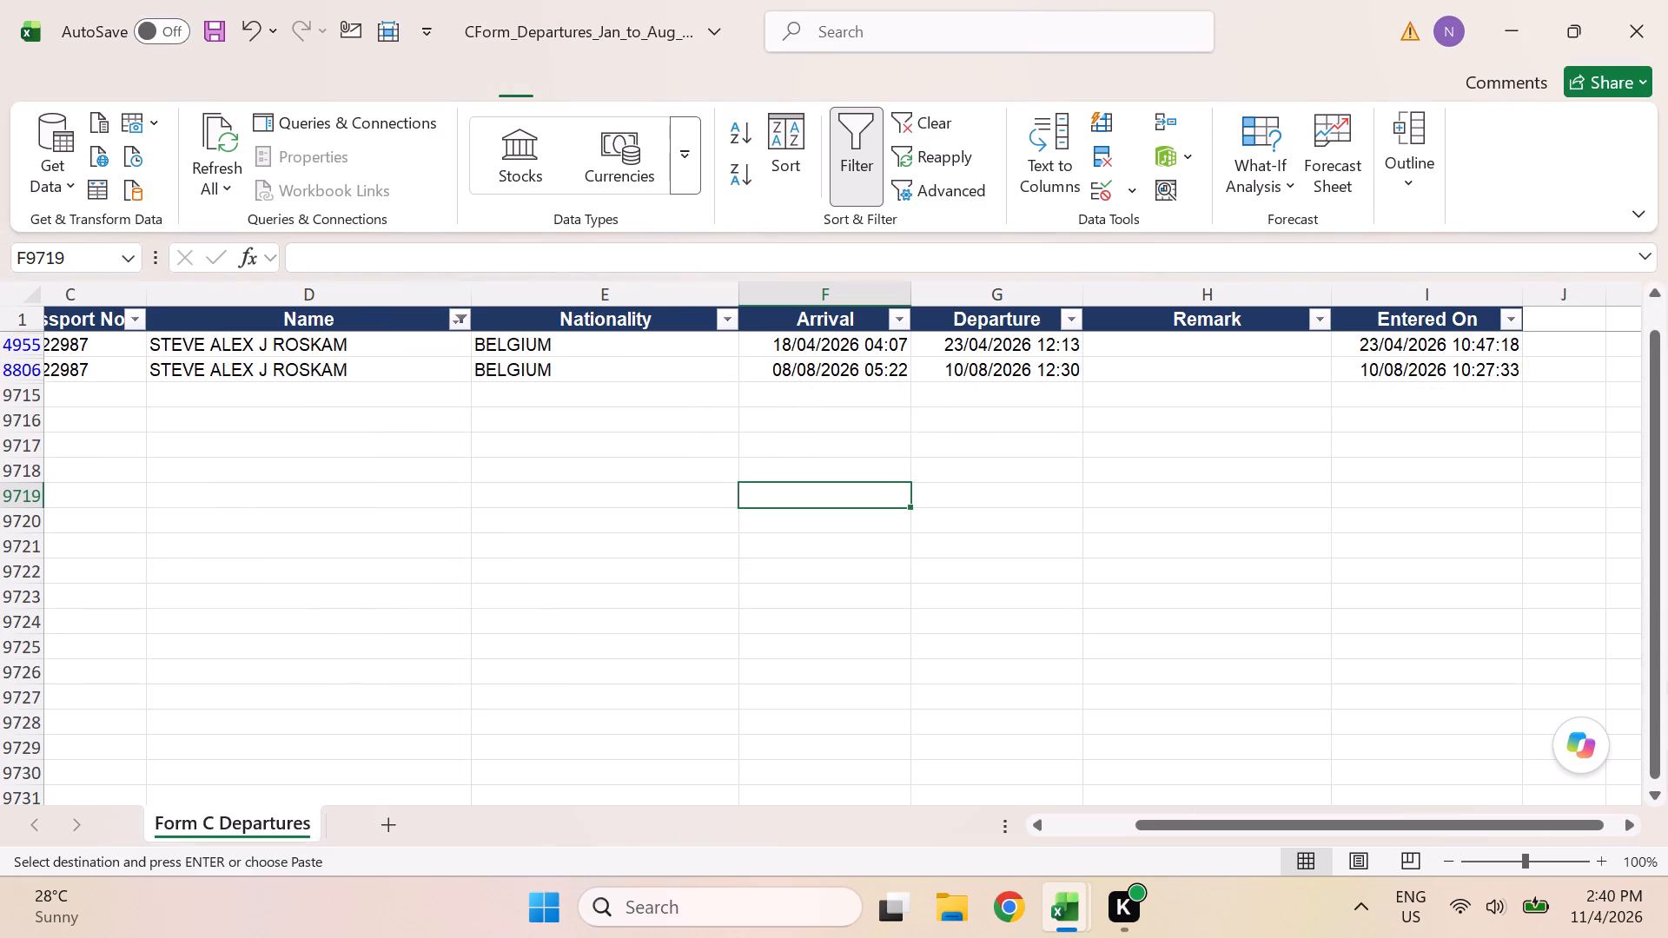
Compare the row 276 guest's arrival and departure dates between the Arrival & Departure Register and the C-Form departures.
{"action": "key", "text": "alt+Tab"}
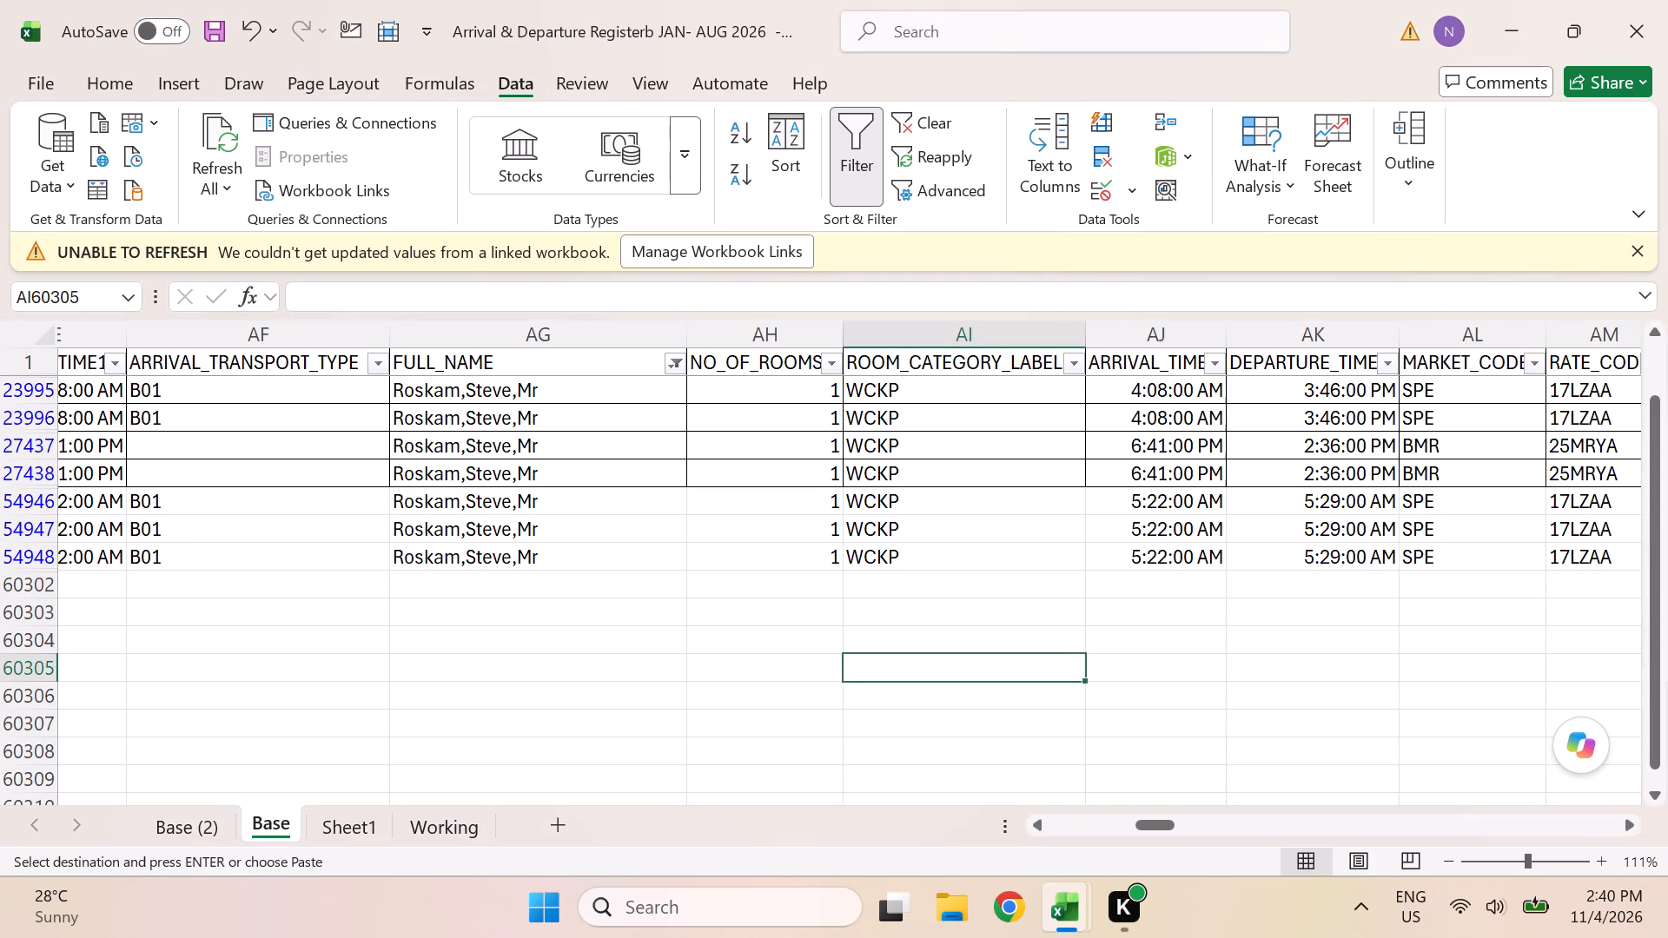
{"action": "key", "text": "alt+Tab"}
{"action": "key", "text": "alt+Tab"}
{"action": "key", "text": "alt+Tab"}
{"action": "scroll", "coordinate": [179, 556], "scroll_direction": "left", "scroll_amount": 2}
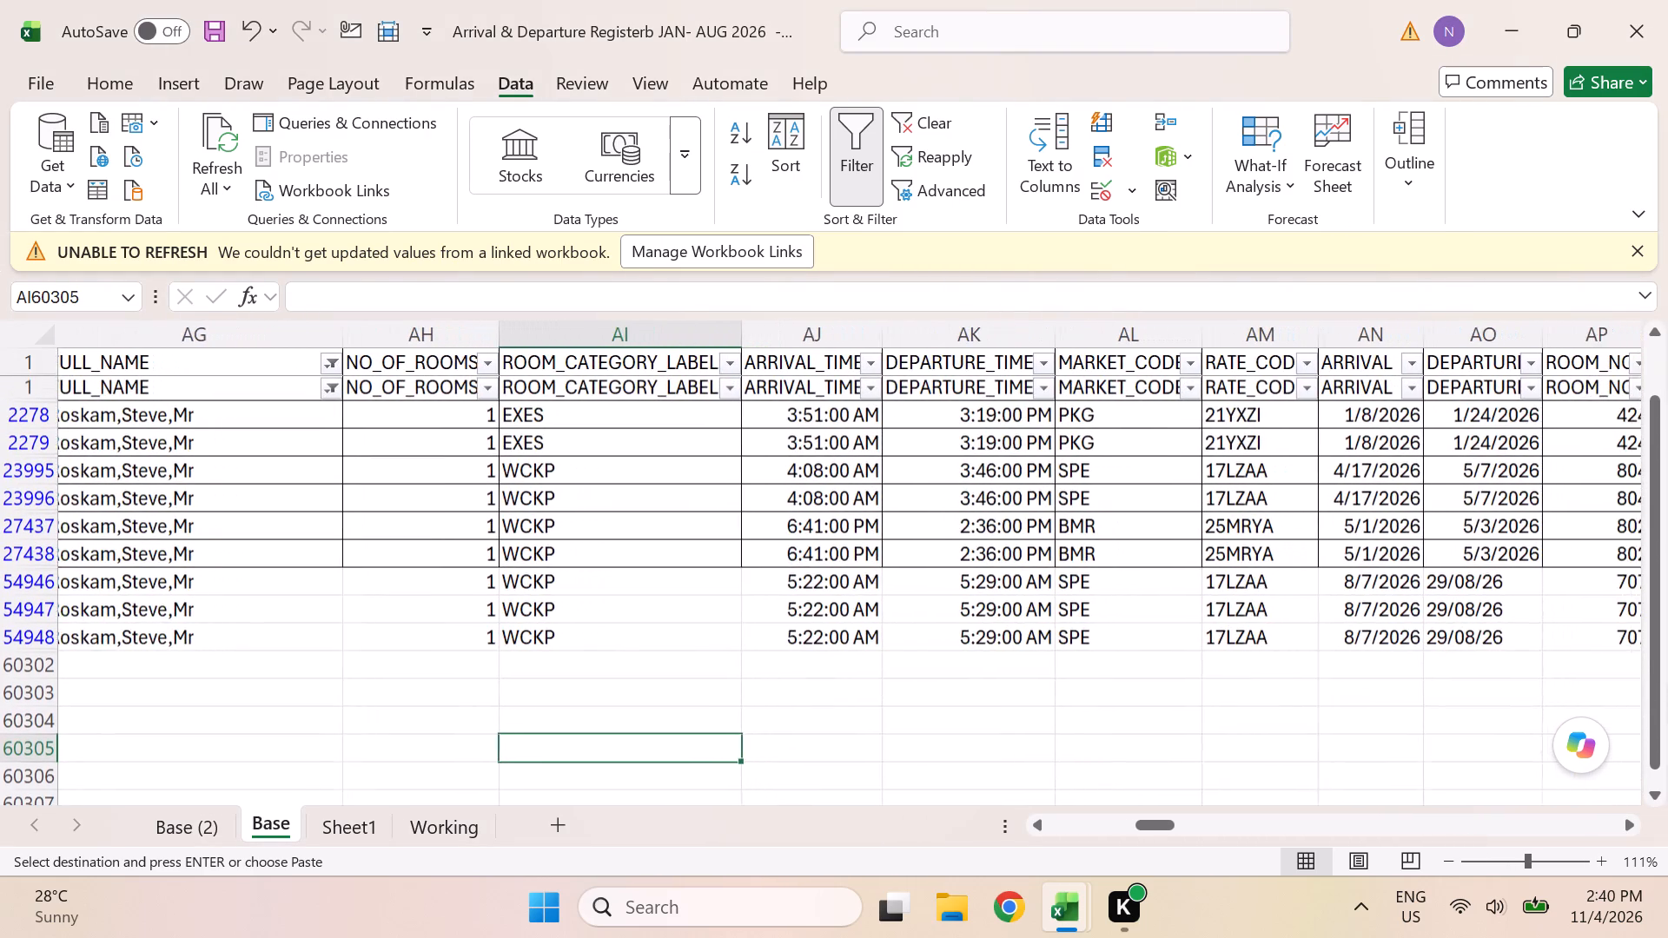
{"action": "scroll", "coordinate": [179, 556], "scroll_direction": "left", "scroll_amount": 1}
{"action": "key", "text": "alt+Tab"}
{"action": "key", "text": "alt+Tab"}
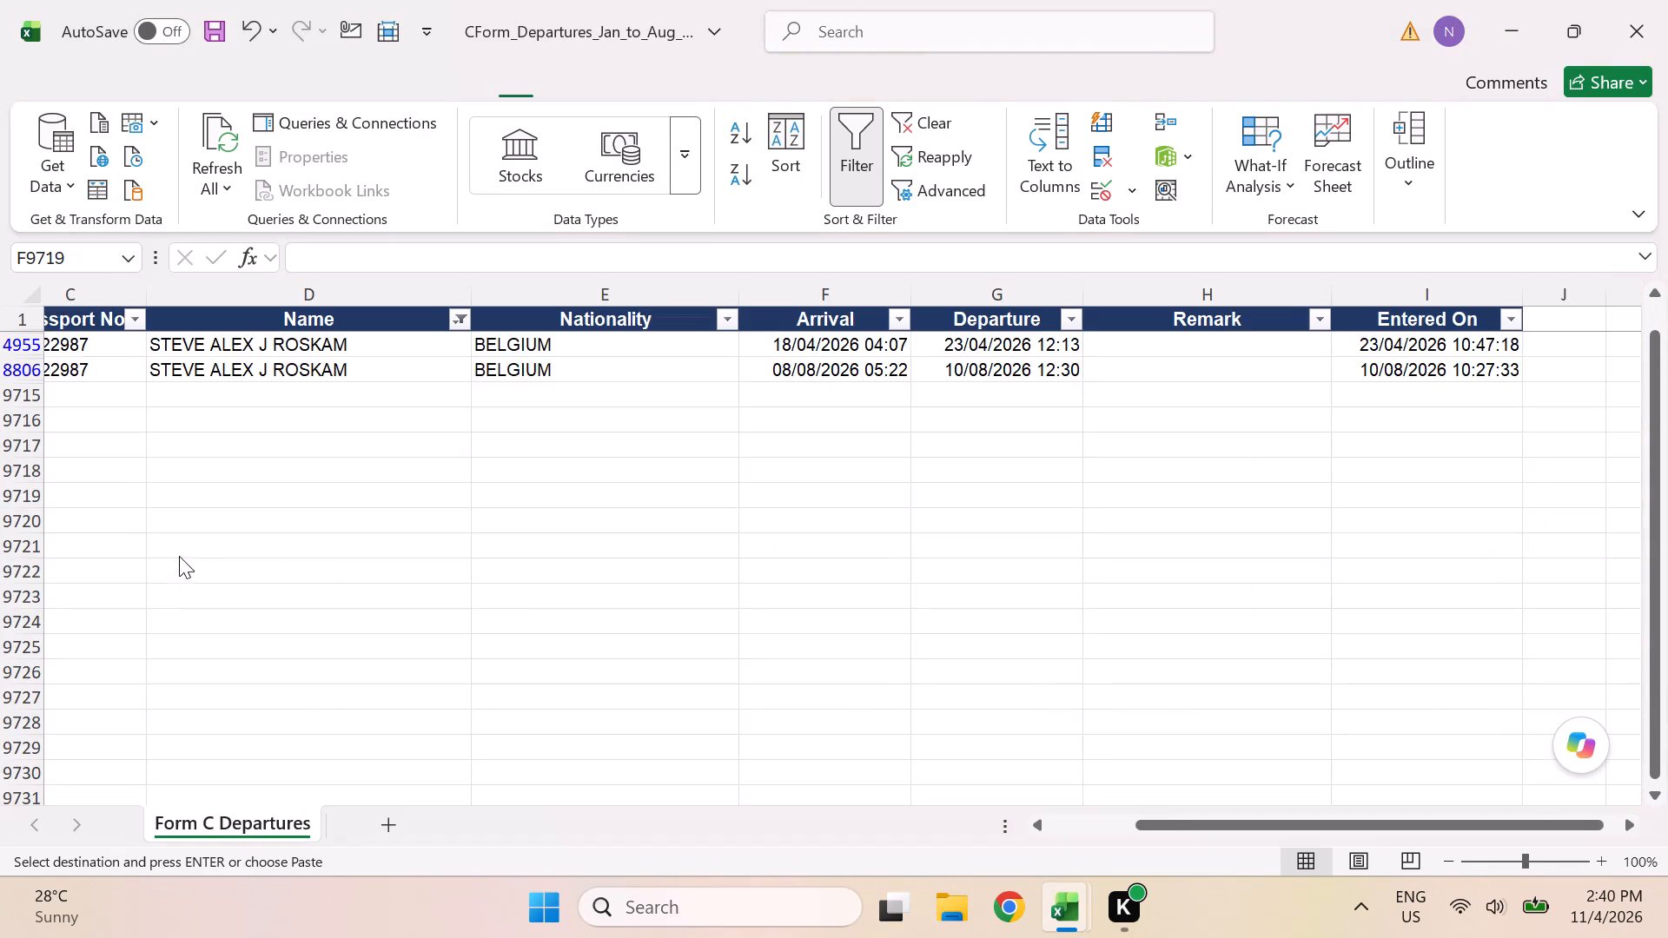
{"action": "scroll", "coordinate": [179, 556], "scroll_direction": "left", "scroll_amount": 1}
{"action": "scroll", "coordinate": [179, 556], "scroll_direction": "up", "scroll_amount": 1}
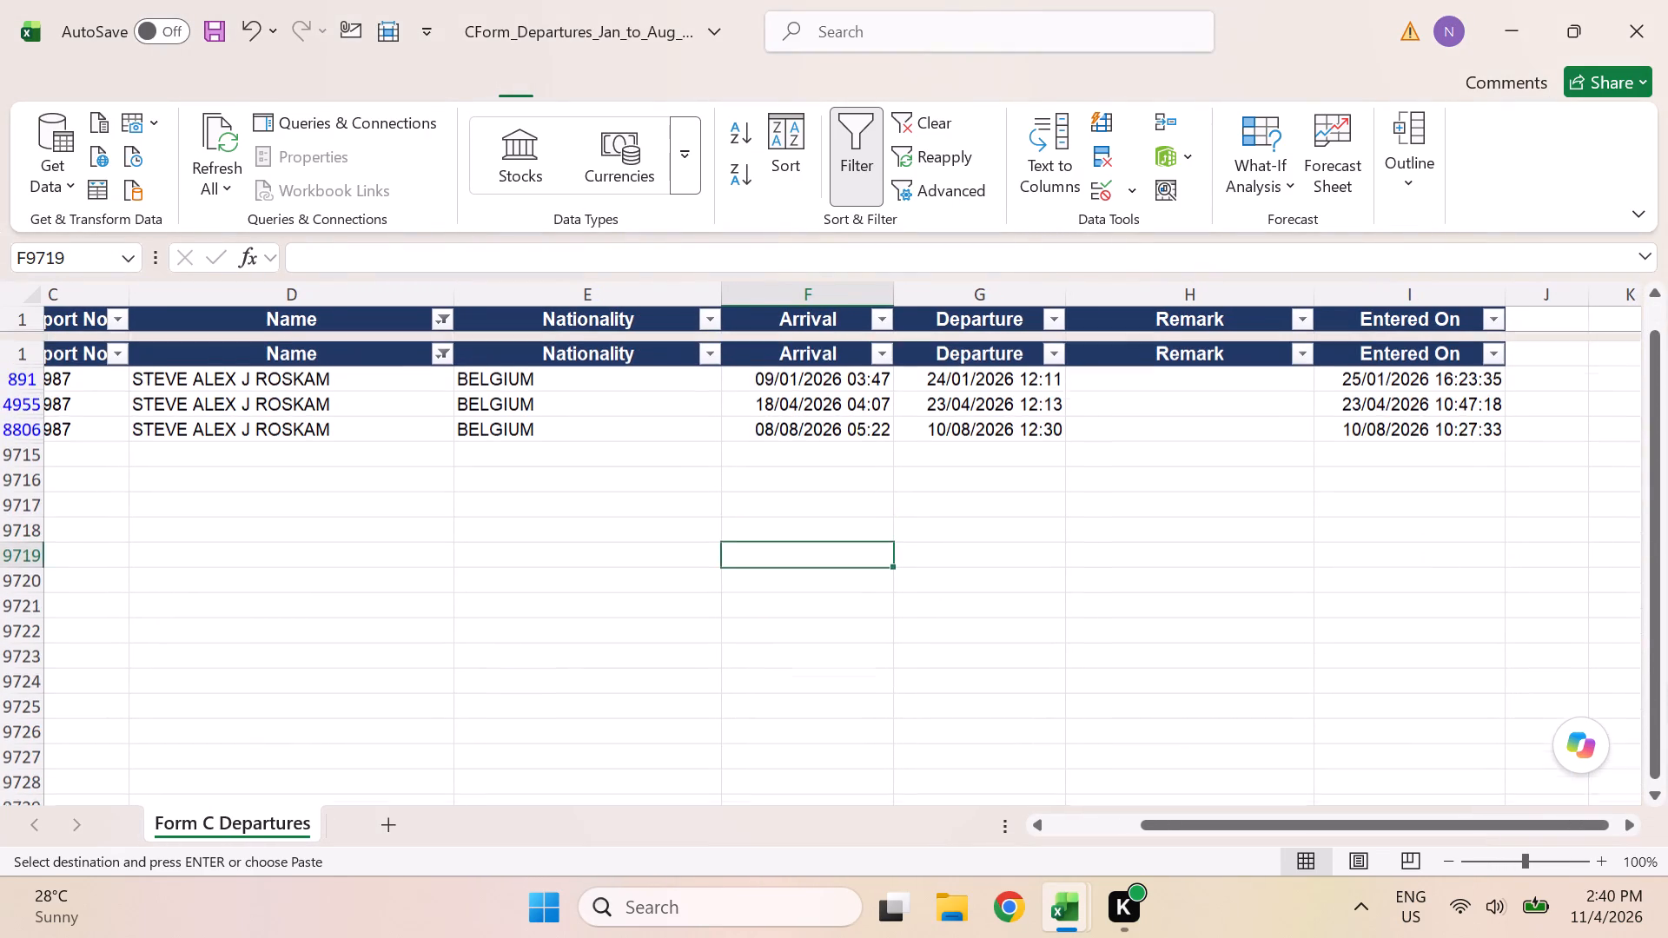
Switch to the CForm_vs_Nationality_Match_Report workbook and fill the whole of row 276 on the C Form NOT Filed sheet with red.
{"action": "key", "text": "alt+Tab"}
{"action": "key", "text": "alt+Tab"}
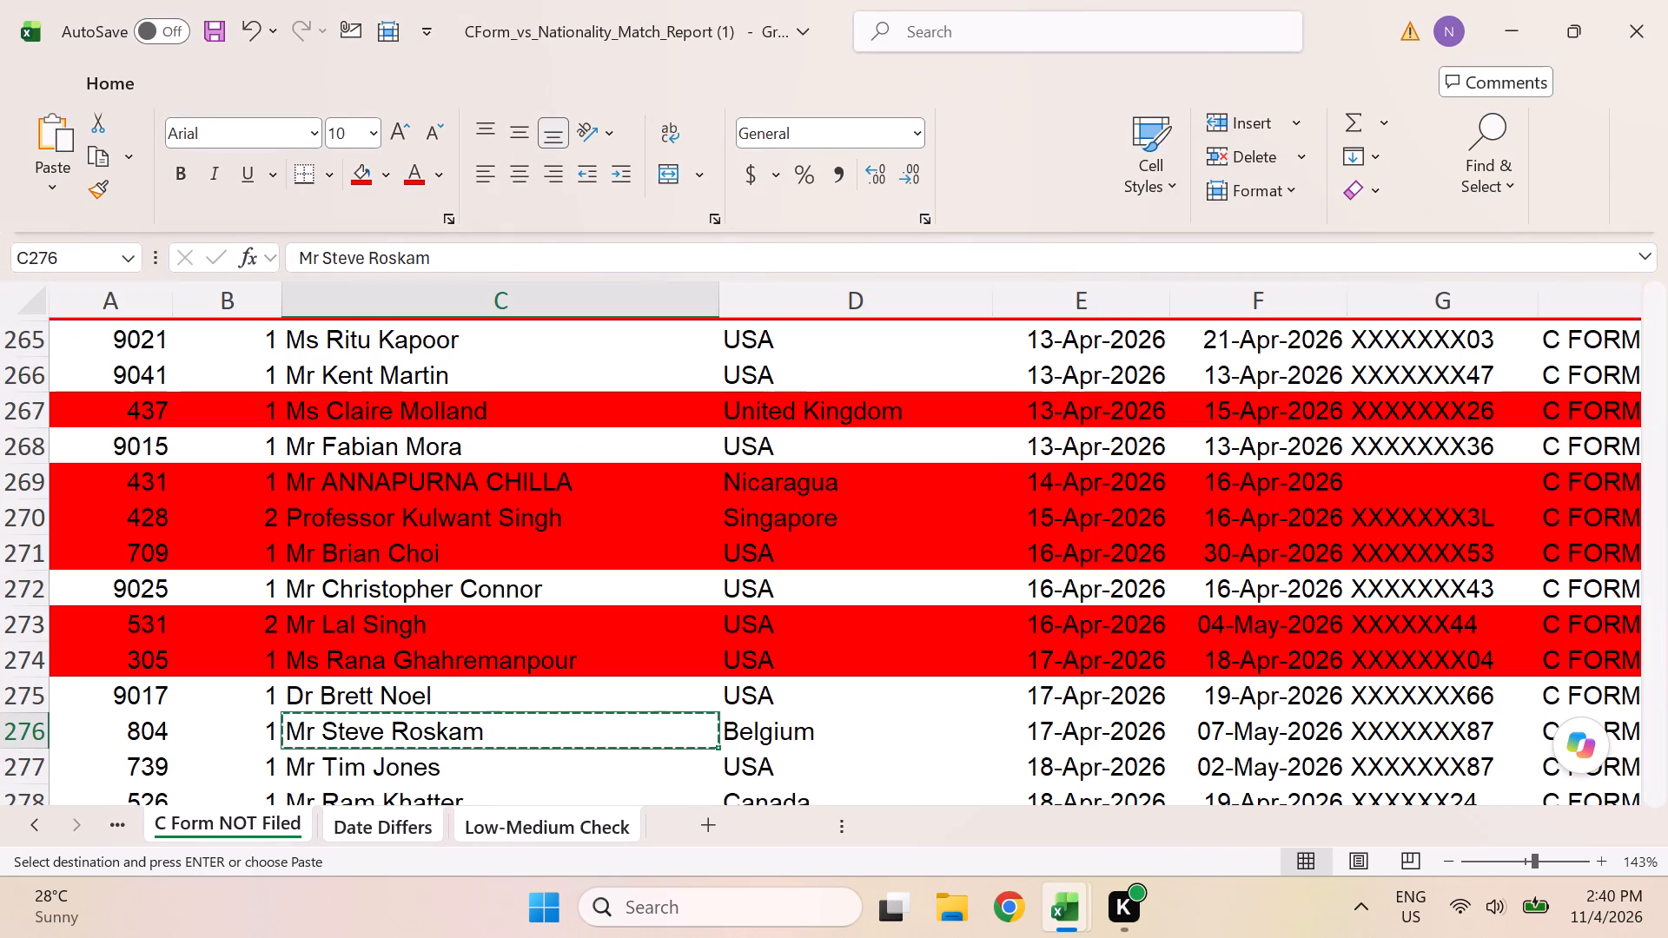
{"action": "key", "text": "Return"}
{"action": "key", "text": "Left"}
{"action": "key", "text": "Left"}
{"action": "key", "text": "ctrl+shift+Right"}
{"action": "key", "text": "ctrl+shift+Right"}
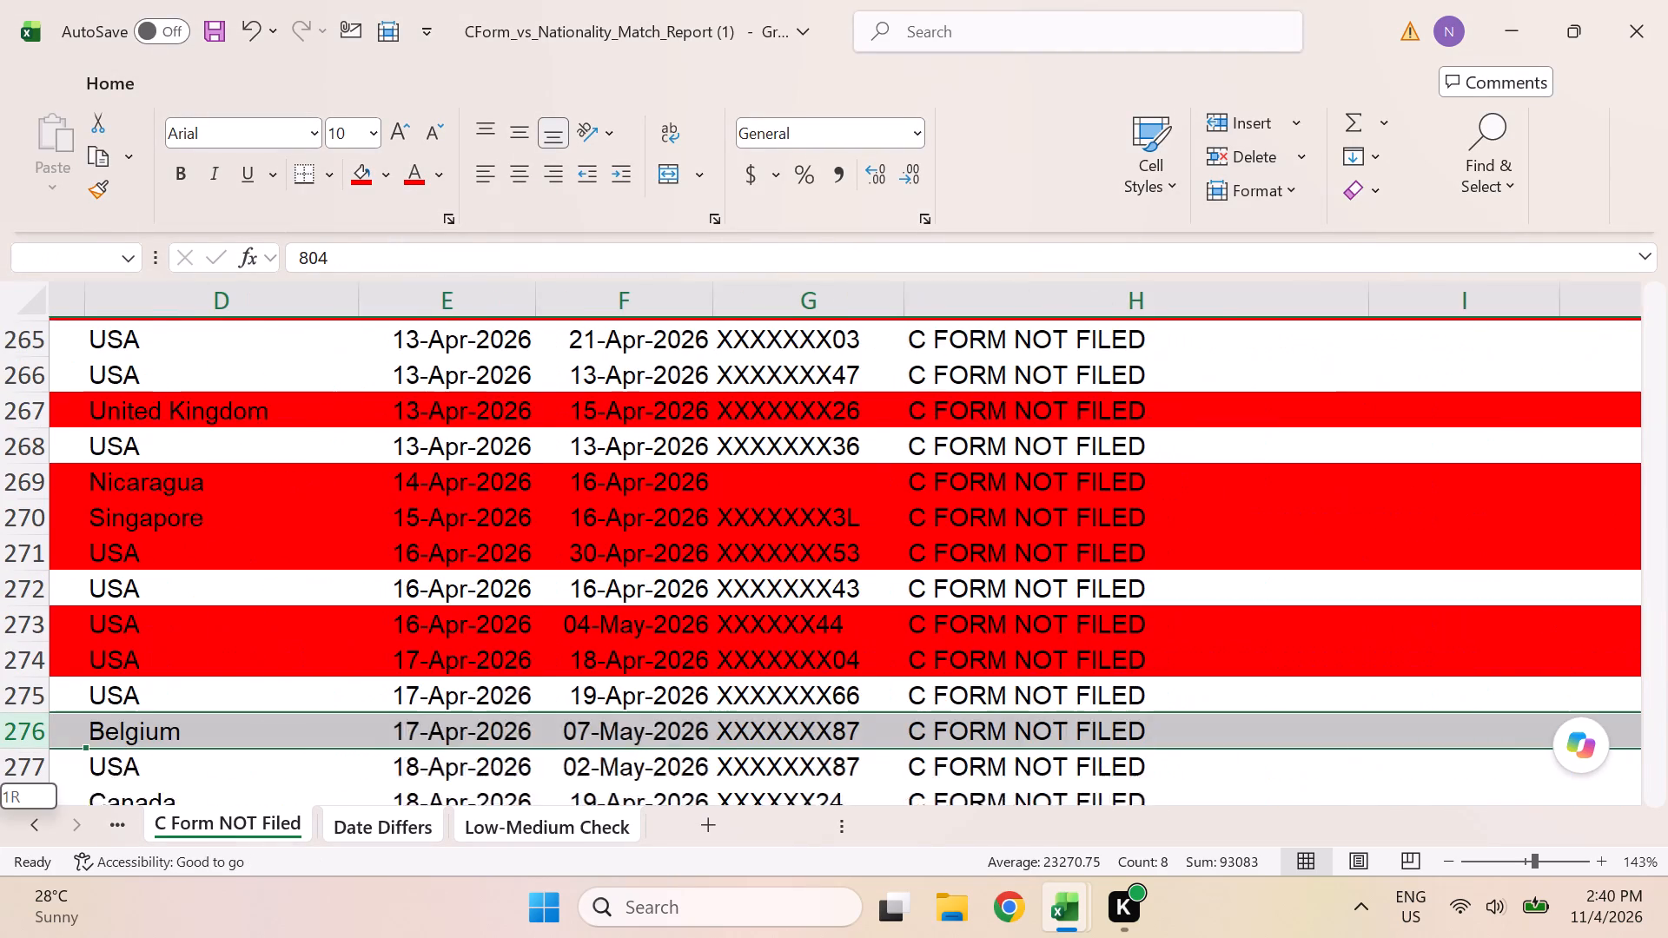
{"action": "key", "text": "ctrl+shift+Right"}
{"action": "key", "text": "ctrl+shift+Right"}
{"action": "key", "text": "ctrl+shift+Right"}
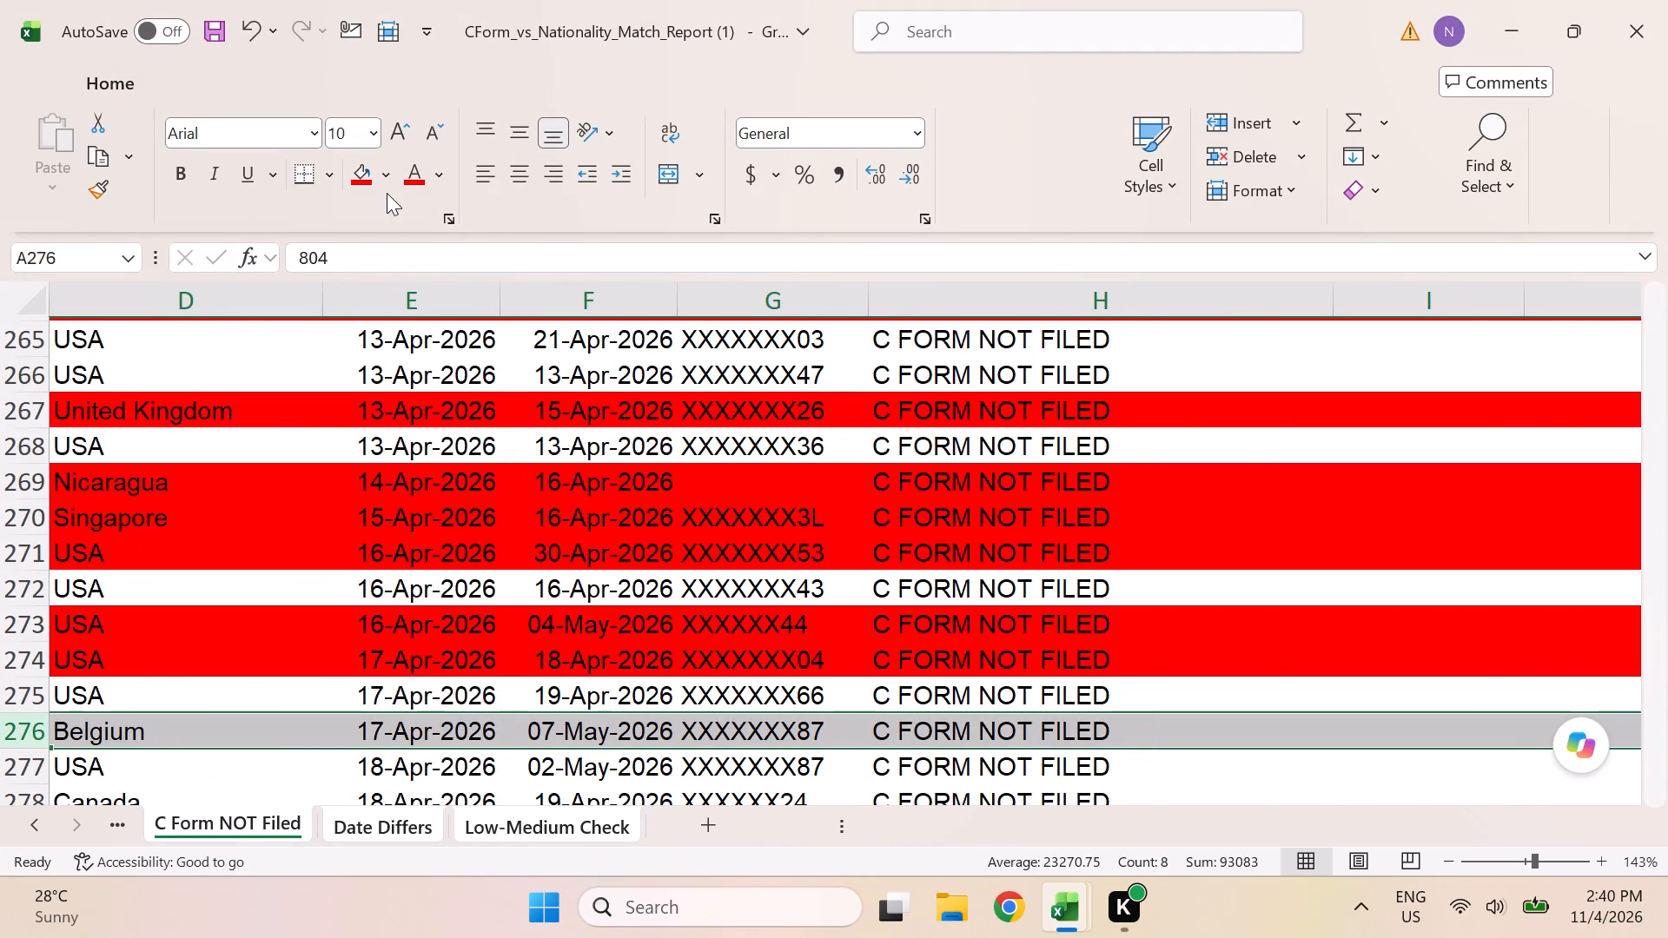
{"action": "left_click", "coordinate": [361, 169]}
Copy the row 277 guest's name and filter the Name column in the CForm_Departures workbook by the surname only.
{"action": "scroll", "coordinate": [568, 599], "scroll_direction": "down", "scroll_amount": 1}
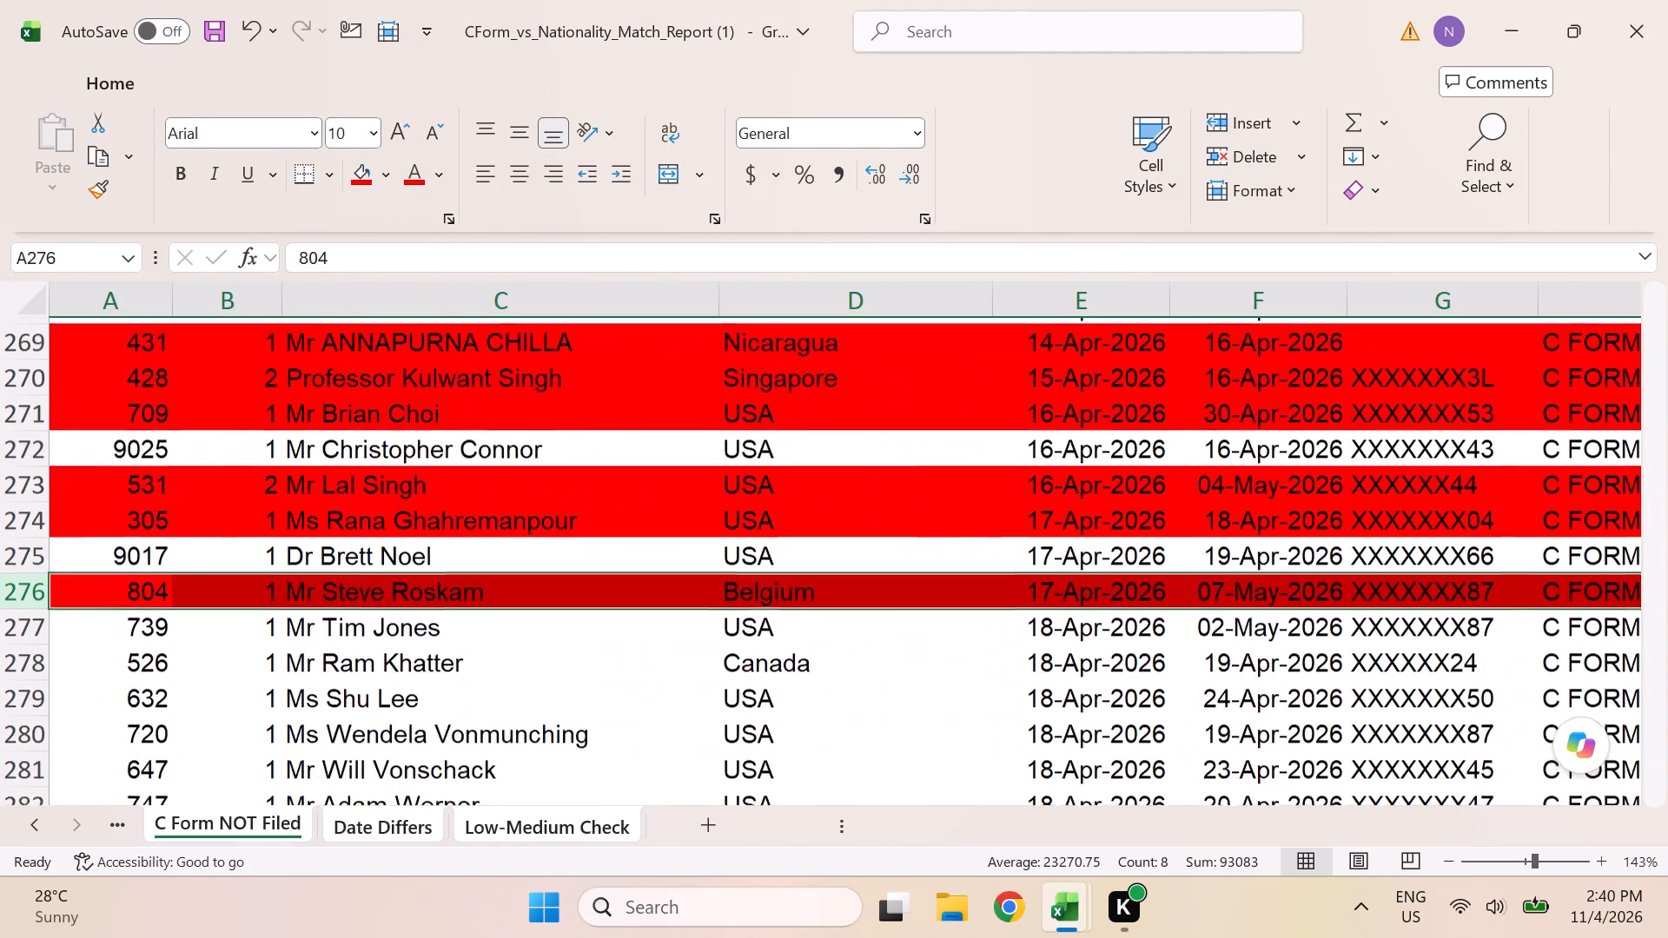
{"action": "scroll", "coordinate": [568, 599], "scroll_direction": "down", "scroll_amount": 1}
{"action": "left_click", "coordinate": [523, 624]}
{"action": "key", "text": "ctrl+c"}
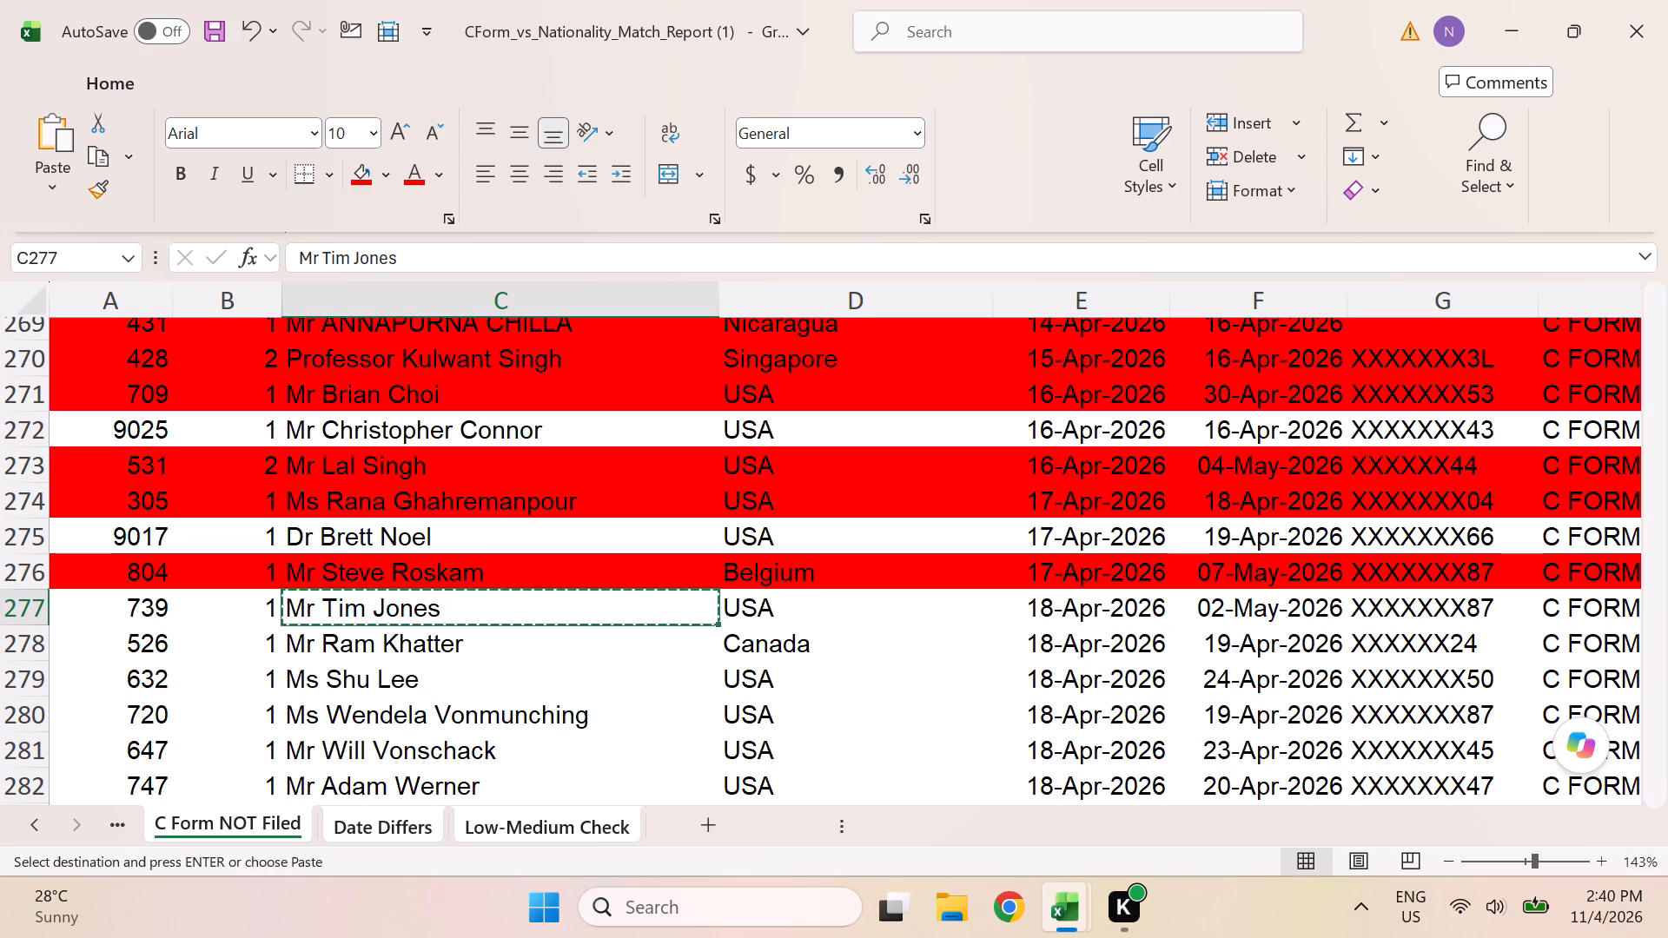
{"action": "key", "text": "alt+Tab"}
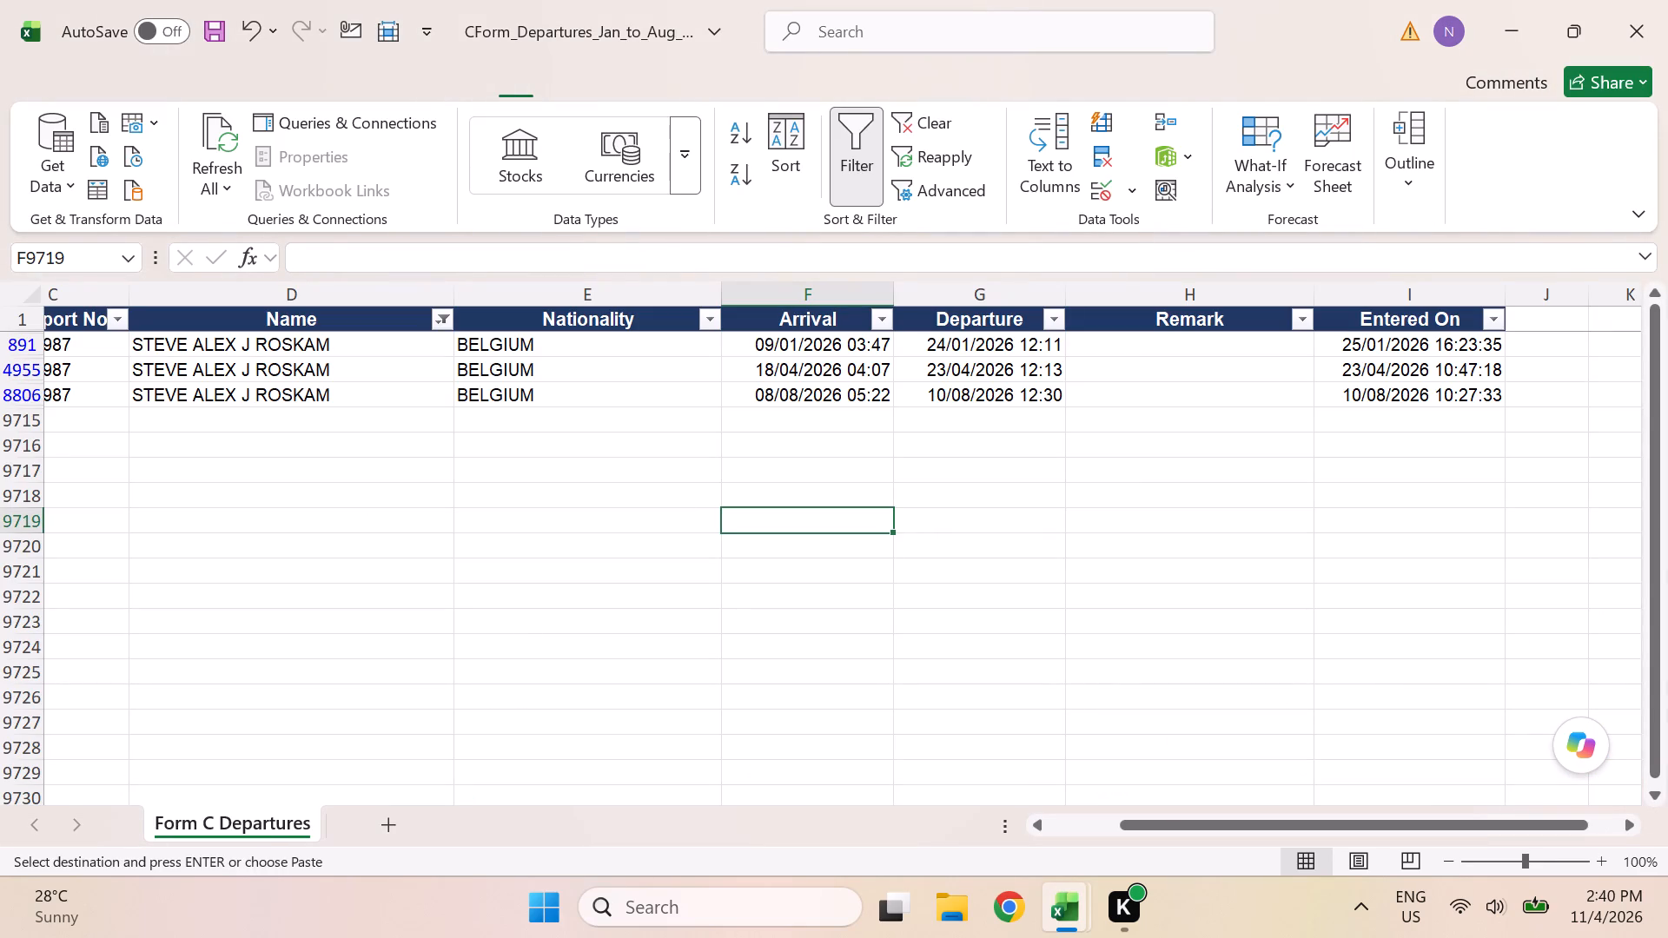
{"action": "left_click", "coordinate": [439, 326]}
{"action": "left_click", "coordinate": [355, 557]}
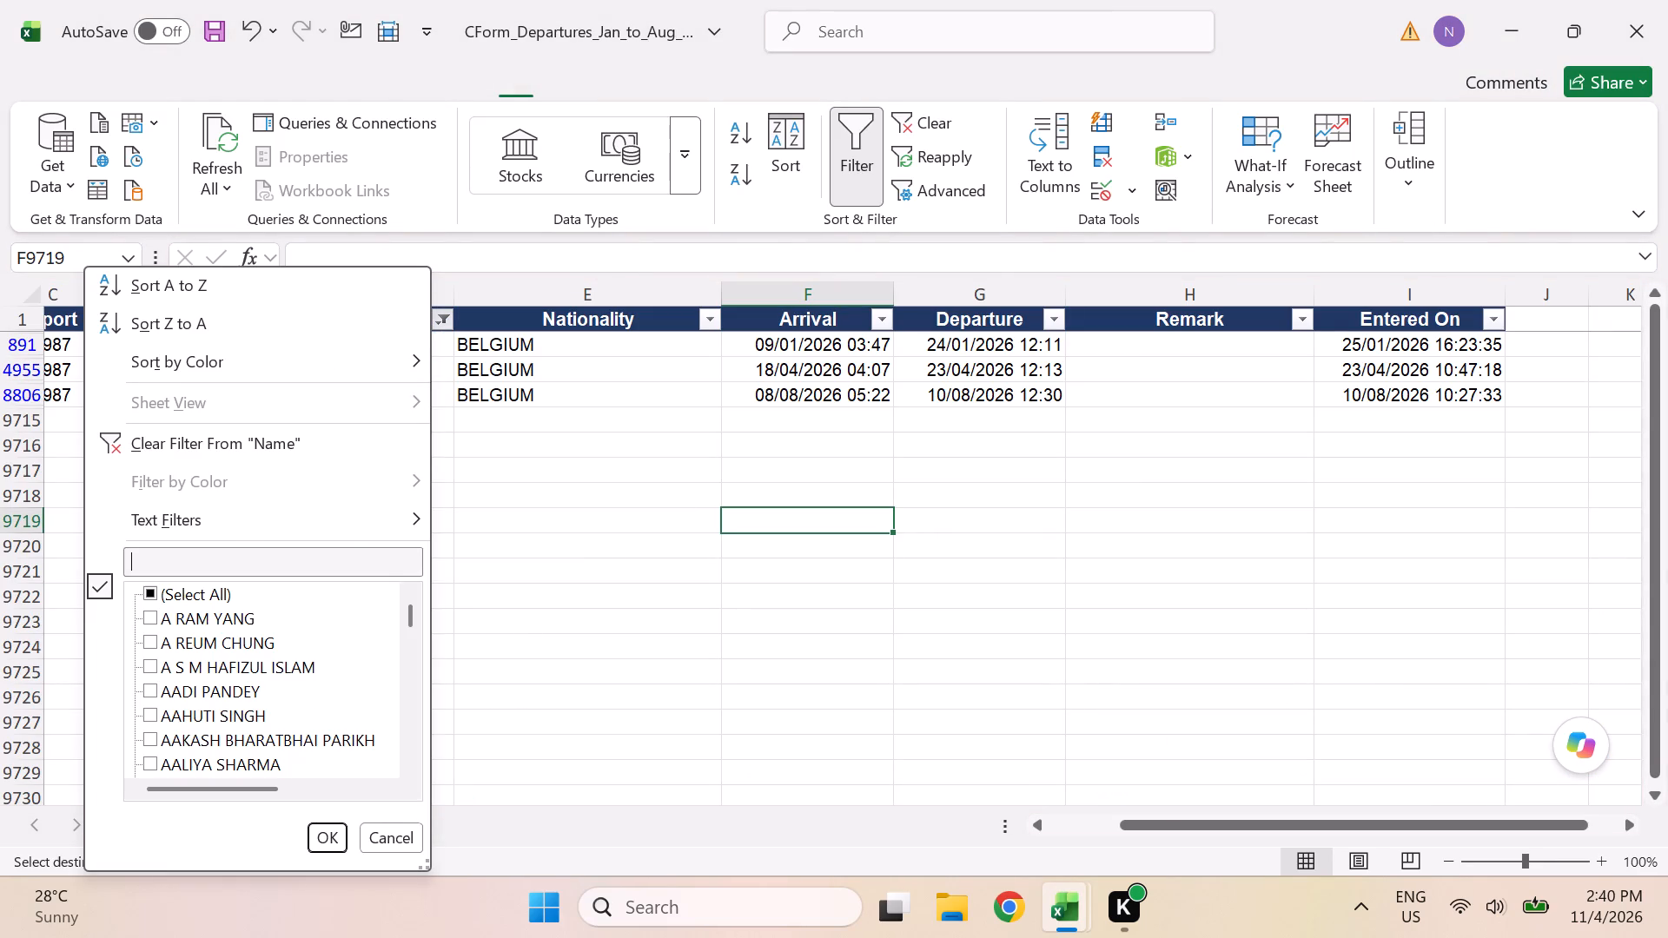
{"action": "key", "text": "ctrl+v"}
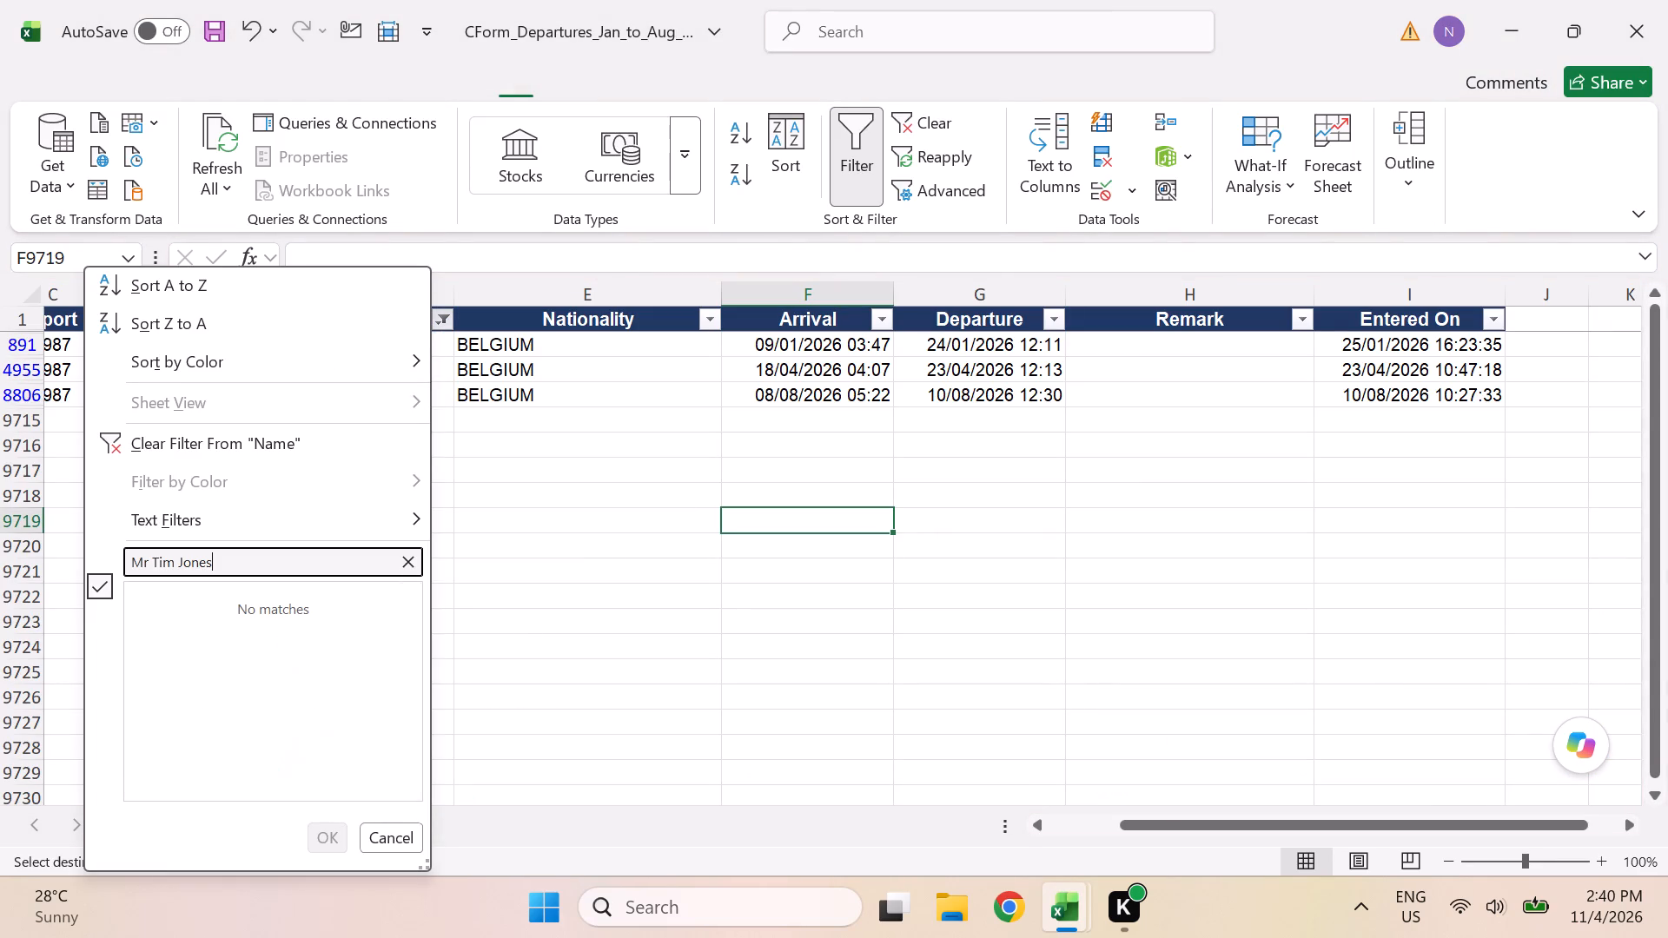
{"action": "left_click", "coordinate": [175, 558]}
{"action": "key", "text": "Left"}
{"action": "key", "text": "Left"}
{"action": "key", "text": "Left"}
{"action": "key", "text": "BackSpace"}
{"action": "key", "text": "BackSpace"}
{"action": "key", "text": "BackSpace"}
{"action": "key", "text": "BackSpace"}
{"action": "key", "text": "BackSpace"}
{"action": "key", "text": "BackSpace"}
{"action": "key", "text": "BackSpace"}
{"action": "key", "text": "BackSpace"}
{"action": "key", "text": "BackSpace"}
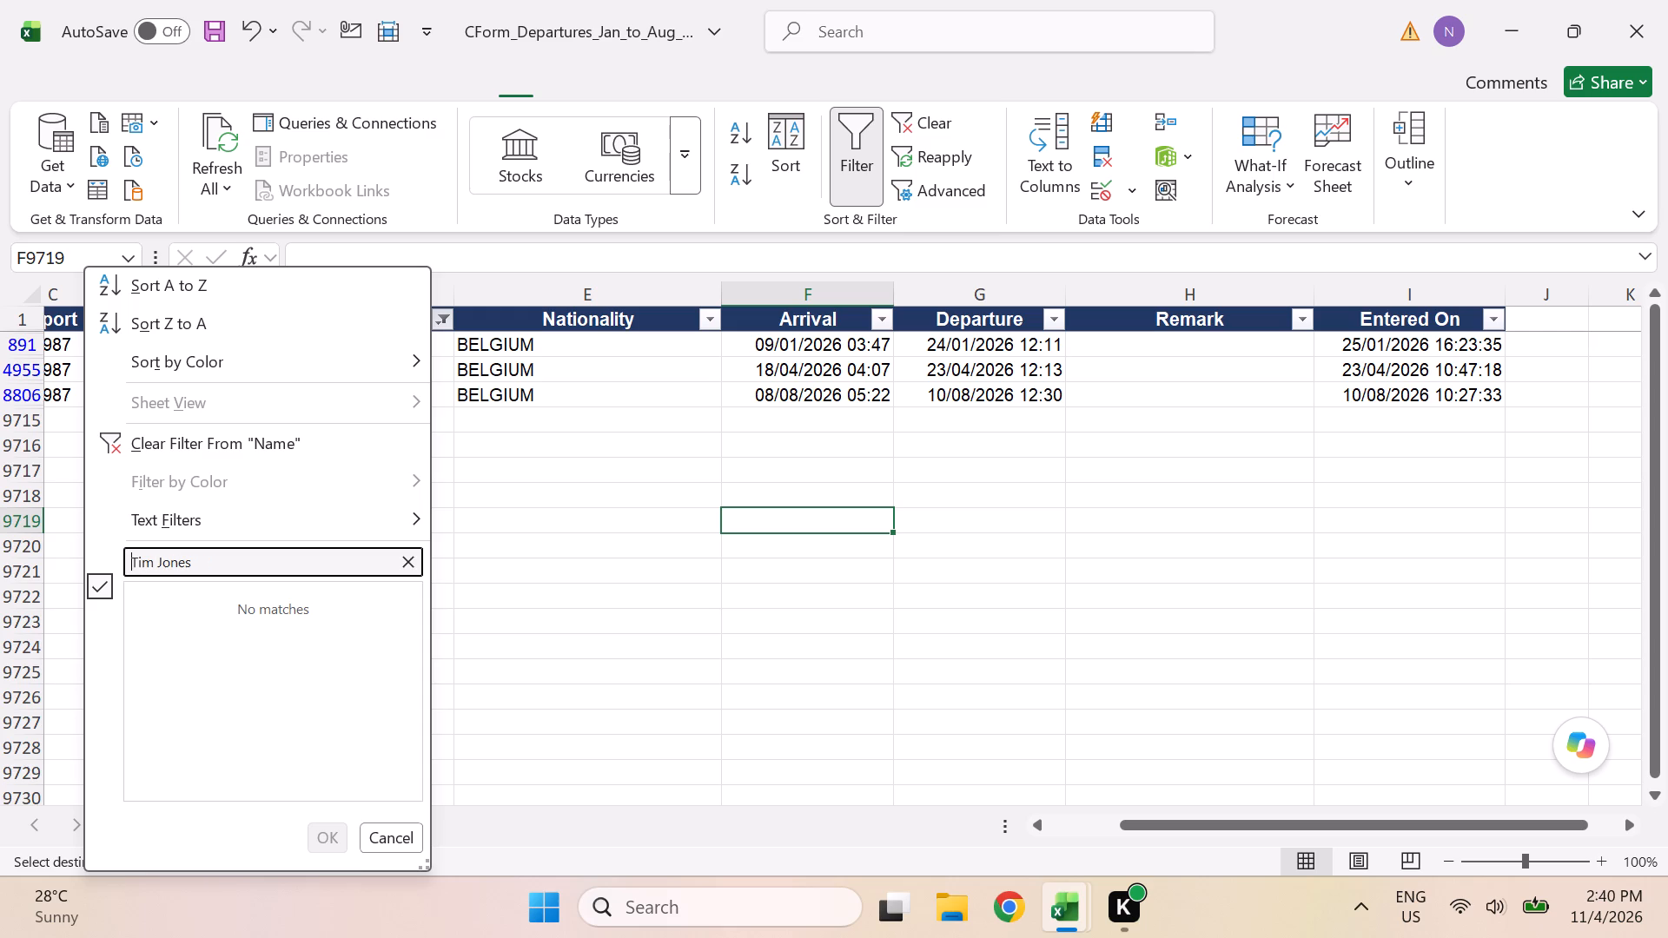
{"action": "key", "text": "Right"}
{"action": "key", "text": "Right"}
{"action": "key", "text": "Right"}
{"action": "key", "text": "Right"}
{"action": "key", "text": "Right"}
{"action": "key", "text": "Left"}
{"action": "key", "text": "Left"}
{"action": "key", "text": "BackSpace"}
{"action": "key", "text": "BackSpace"}
{"action": "key", "text": "BackSpace"}
{"action": "key", "text": "BackSpace"}
{"action": "key", "text": "BackSpace"}
{"action": "key", "text": "BackSpace"}
{"action": "key", "text": "Right"}
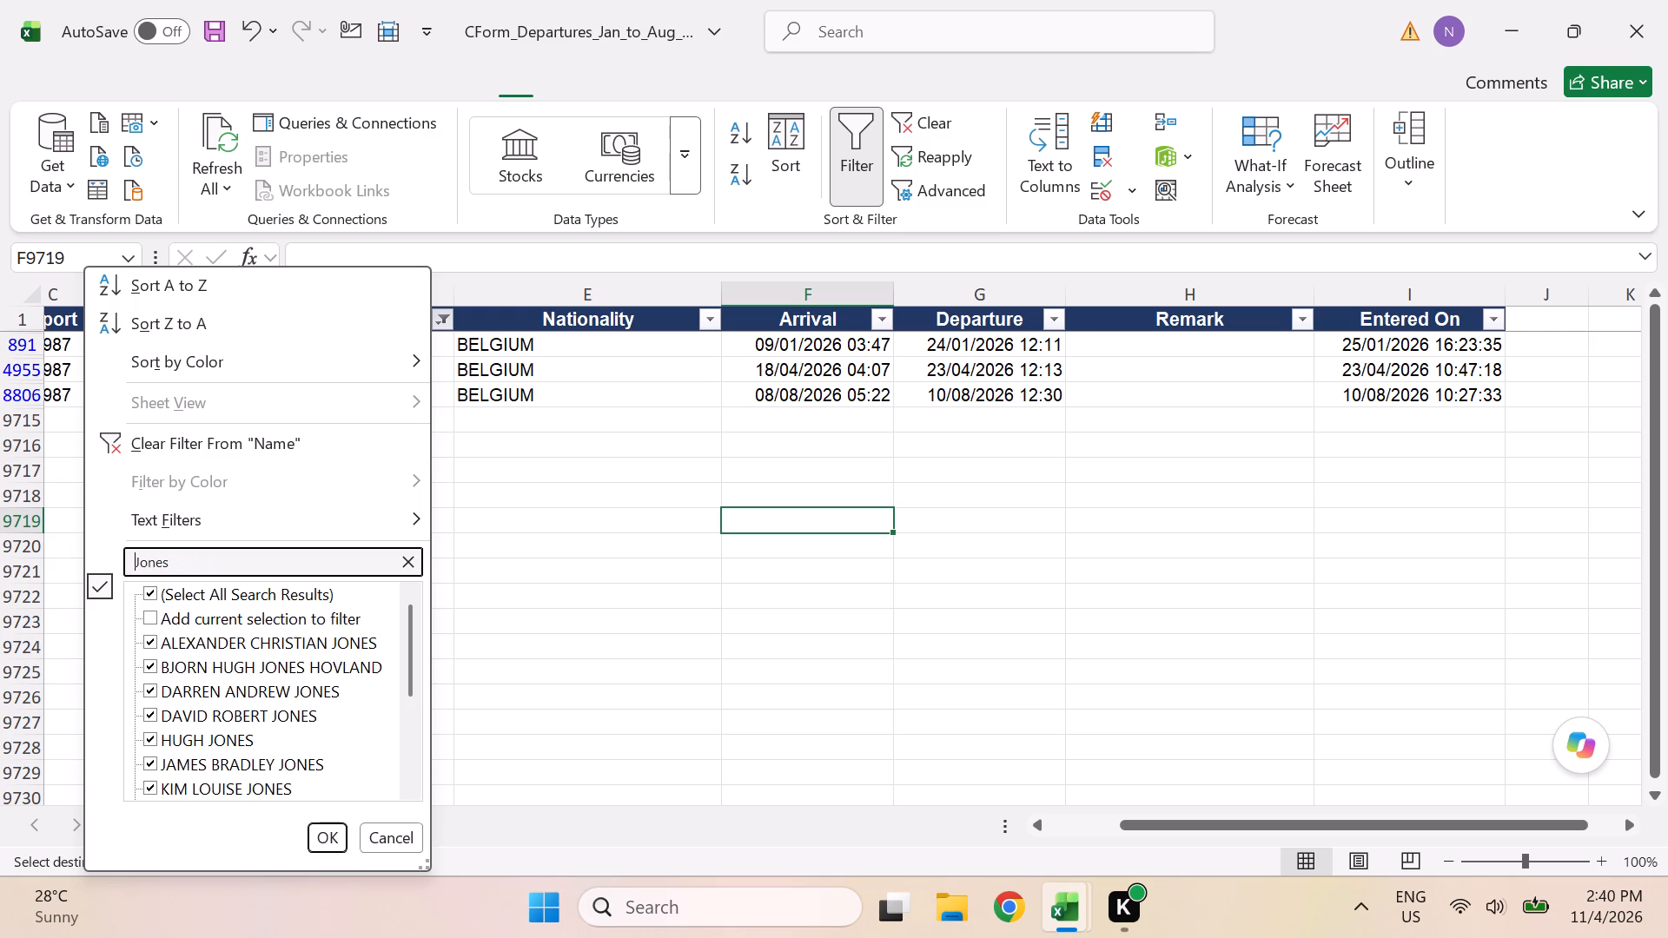
{"action": "key", "text": "BackSpace"}
{"action": "key", "text": "Return"}
Switch to the Arrival & Departure Register and filter FULL_NAME by the row 277 guest's surname and first name, comma-separated without title.
{"action": "key", "text": "alt+Tab"}
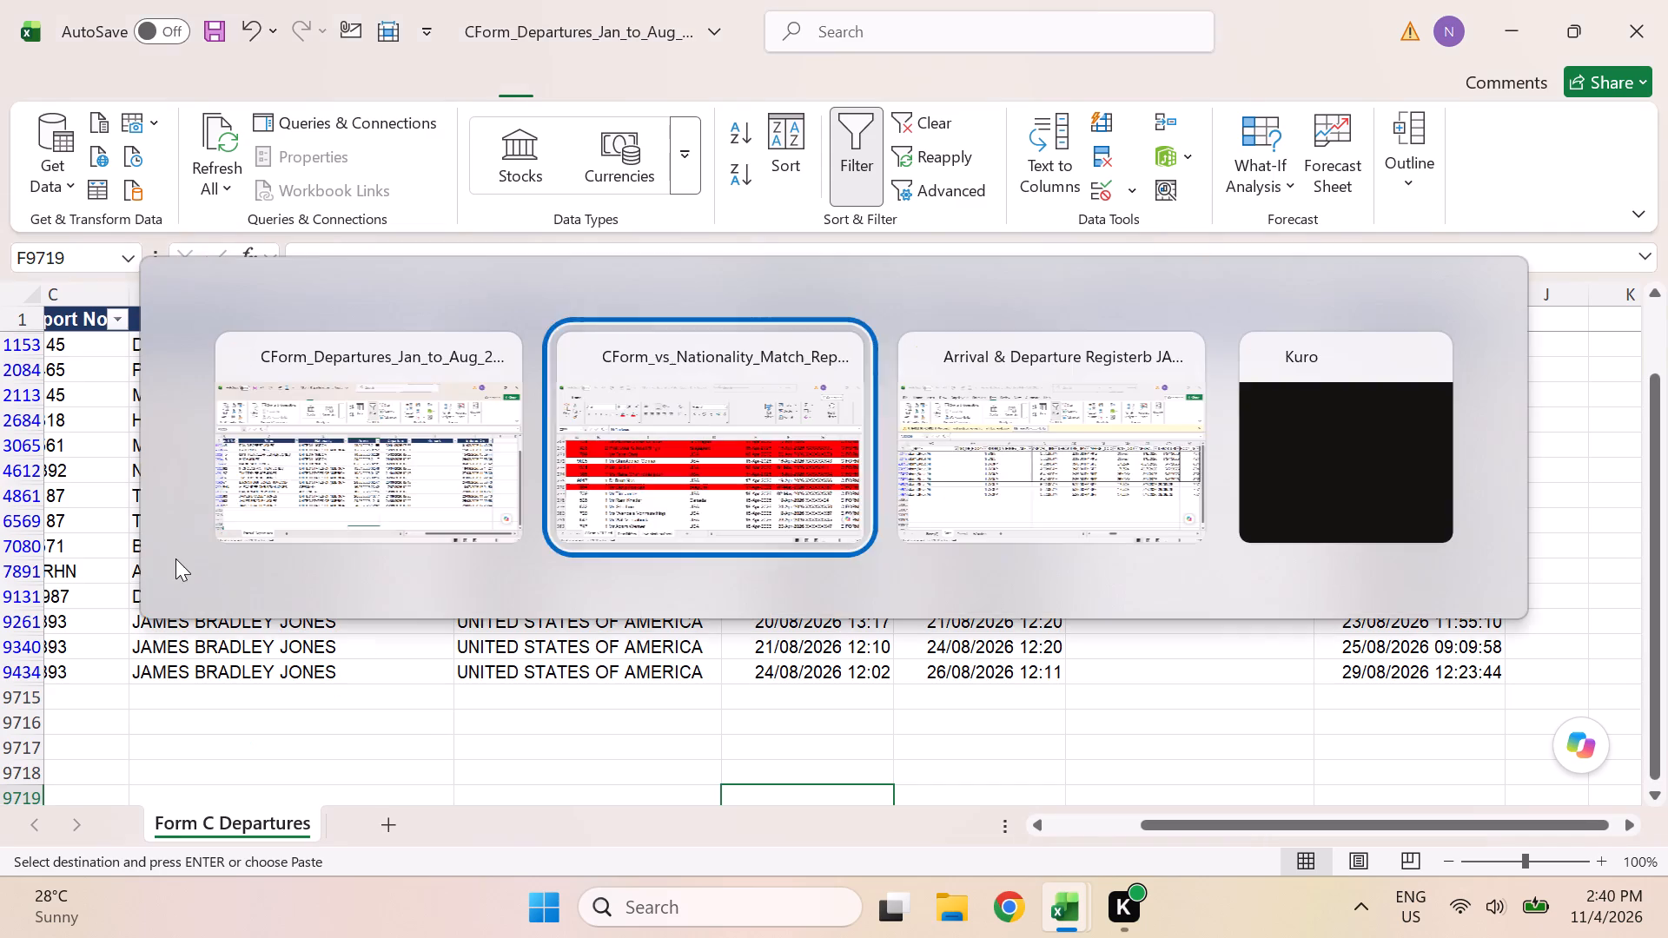
{"action": "key", "text": "alt+Tab"}
{"action": "left_click", "coordinate": [313, 365]}
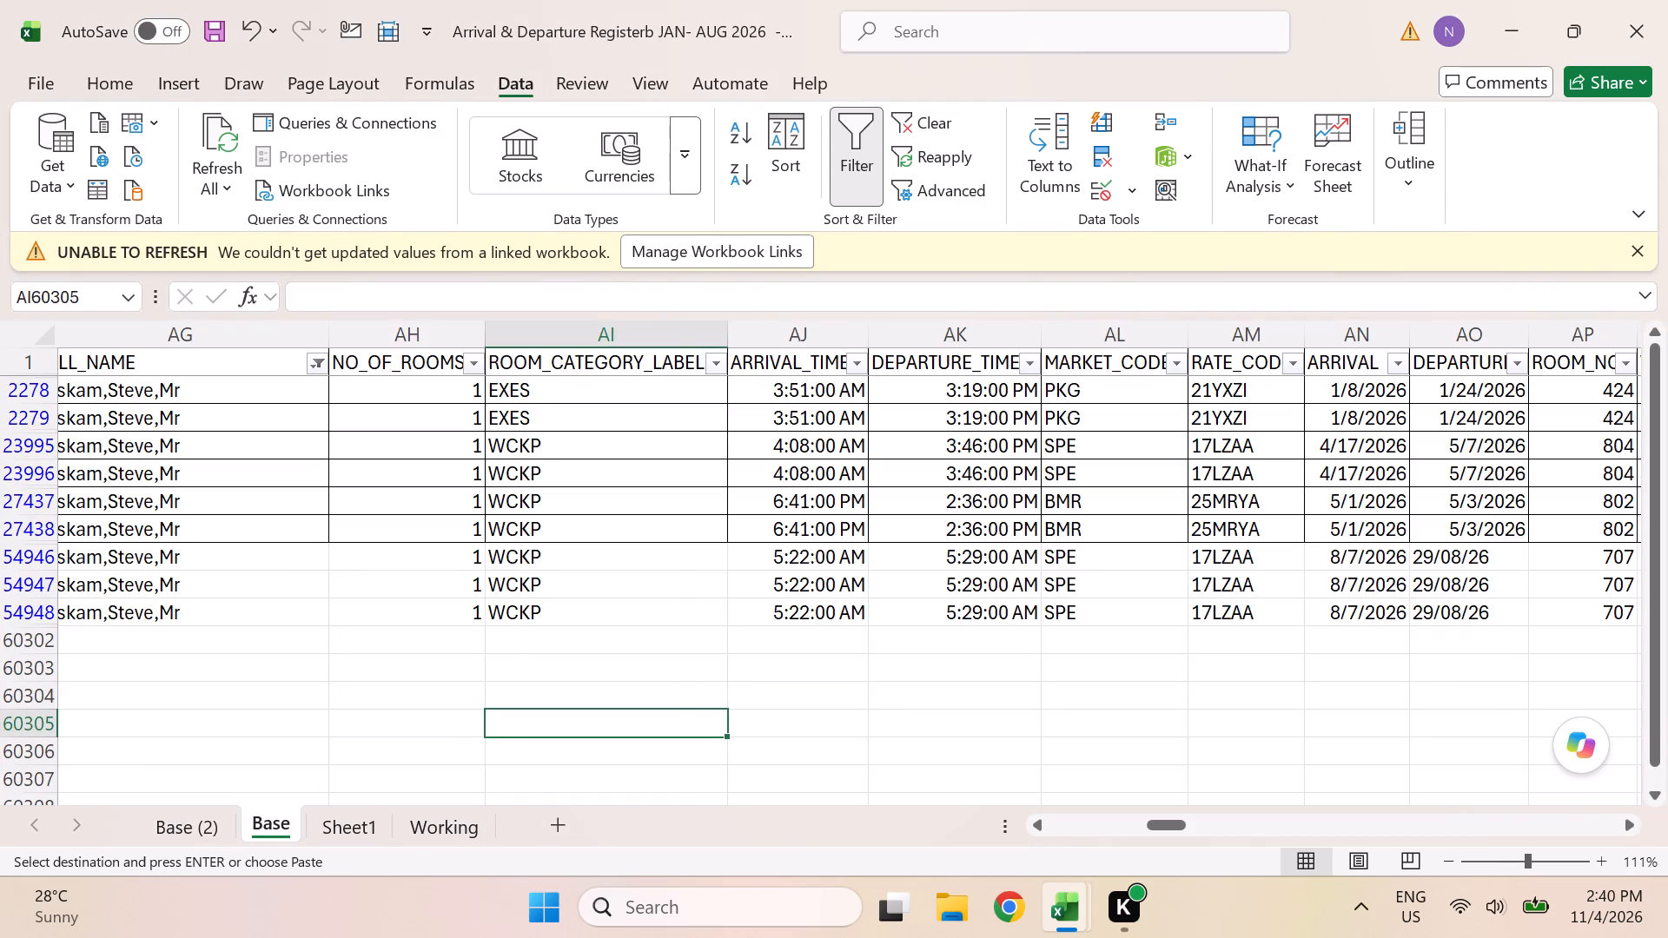
{"action": "left_click", "coordinate": [419, 563]}
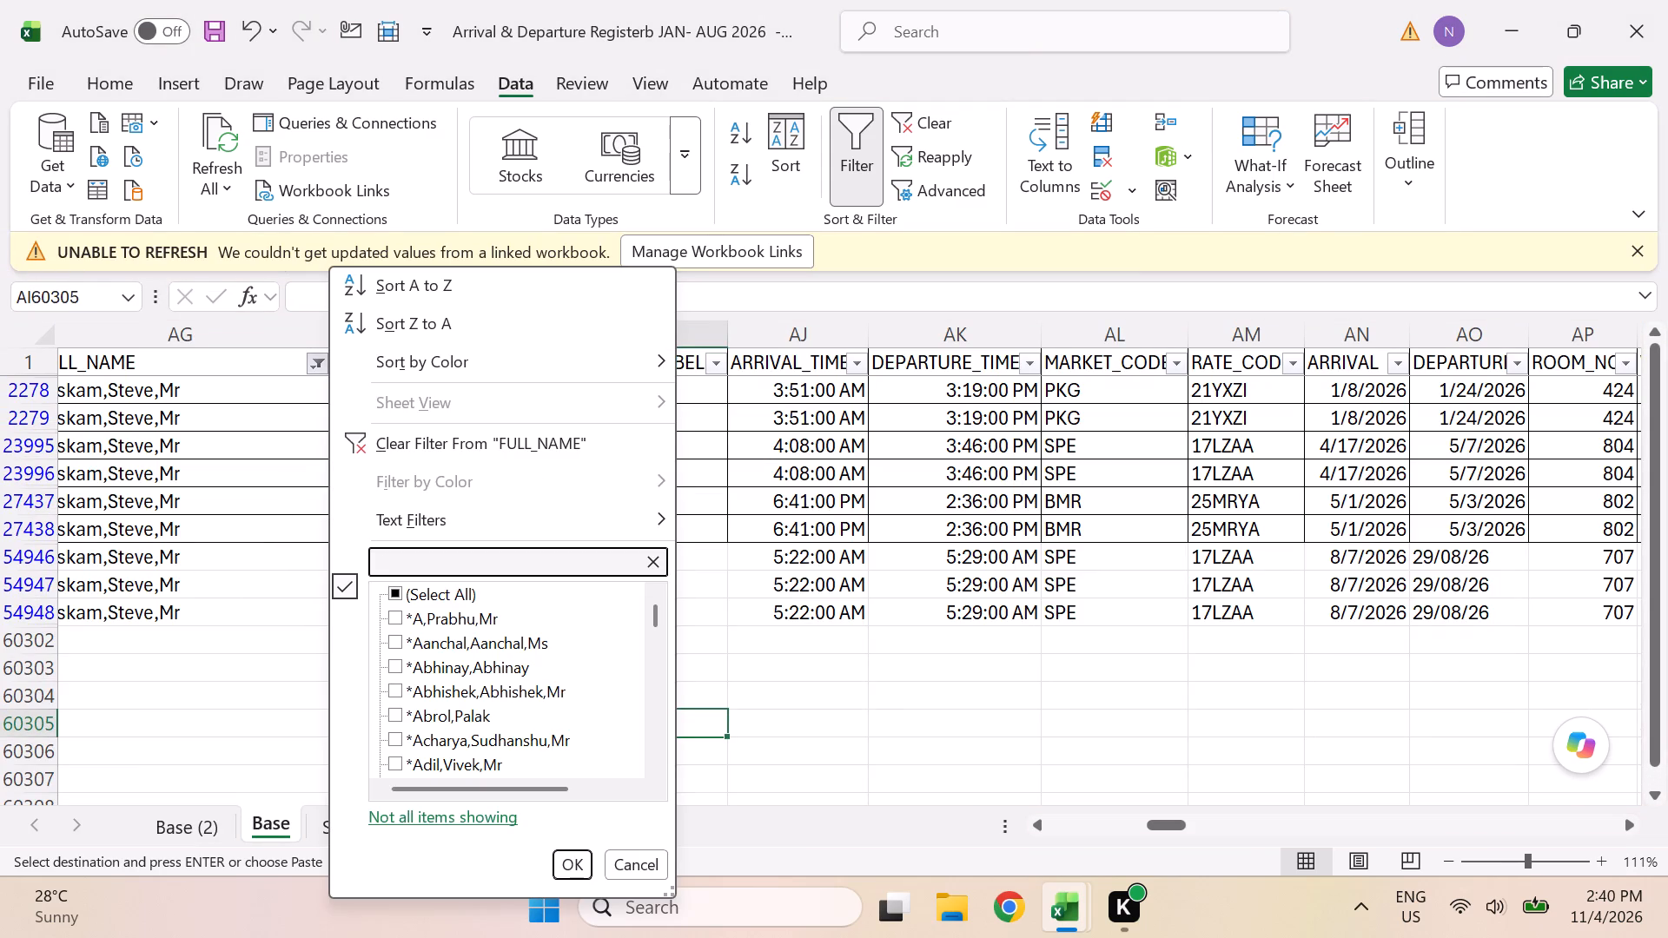
{"action": "key", "text": "ctrl+v"}
{"action": "left_click", "coordinate": [419, 563]}
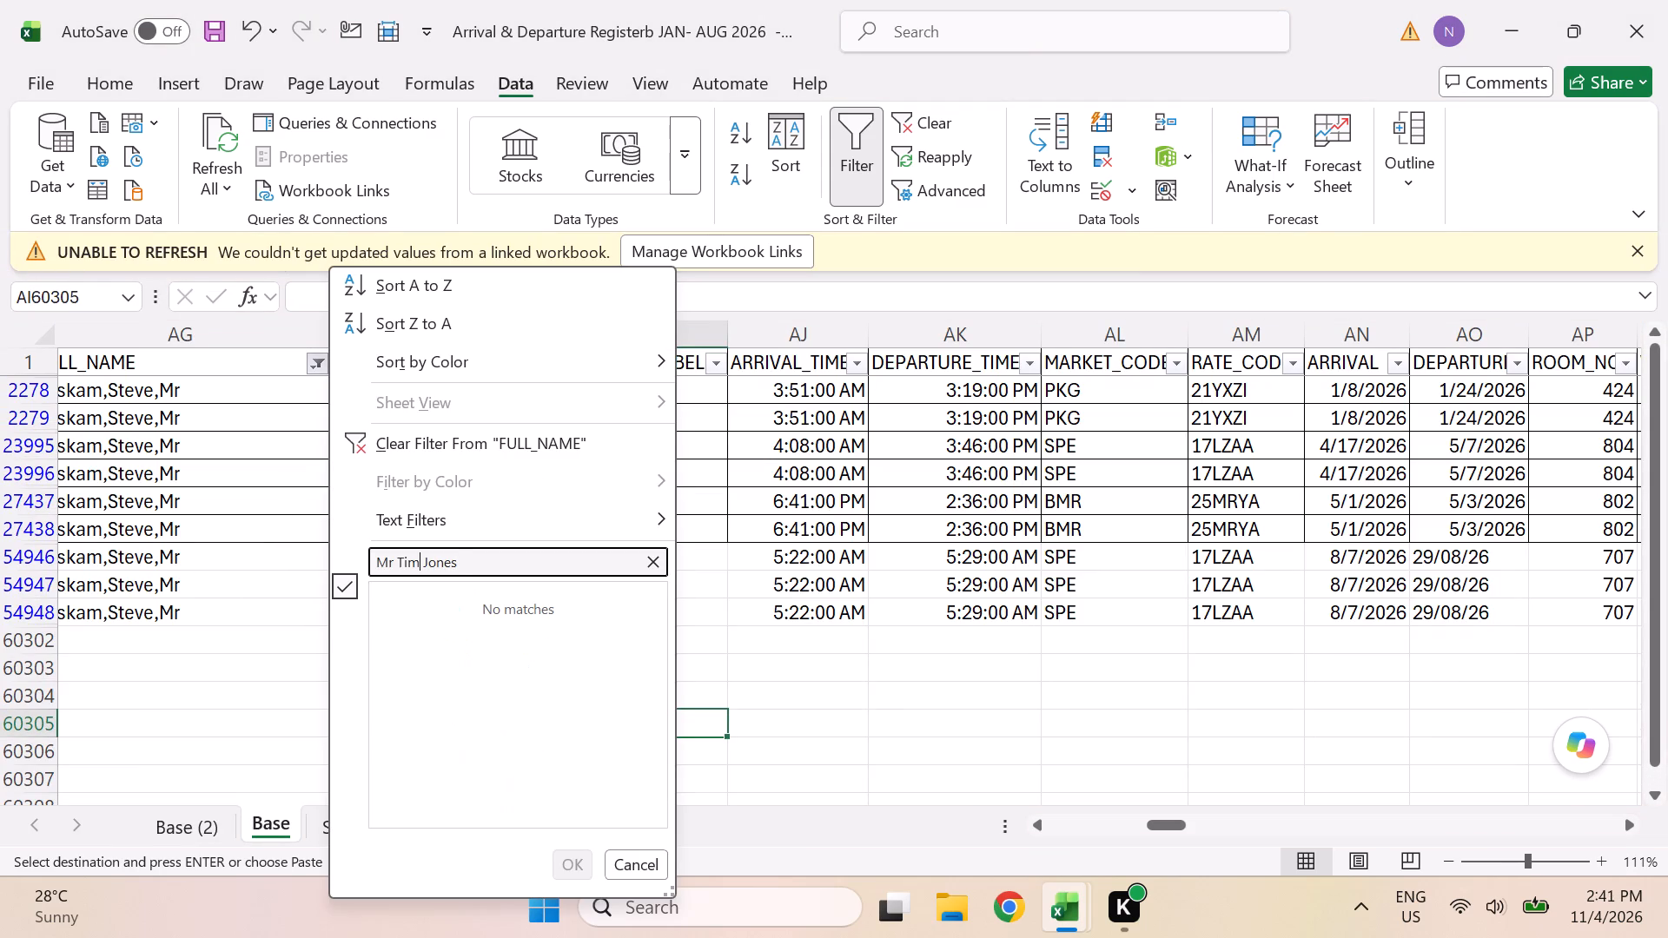
{"action": "key", "text": "Right"}
{"action": "key", "text": "BackSpace"}
{"action": "key", "text": "BackSpace"}
{"action": "key", "text": "BackSpace"}
{"action": "key", "text": "BackSpace"}
{"action": "key", "text": "BackSpace"}
{"action": "key", "text": "BackSpace"}
{"action": "key", "text": "BackSpace"}
{"action": "key", "text": "BackSpace"}
{"action": "key", "text": "BackSpace"}
{"action": "key", "text": "BackSpace"}
{"action": "key", "text": "BackSpace"}
{"action": "key", "text": "BackSpace"}
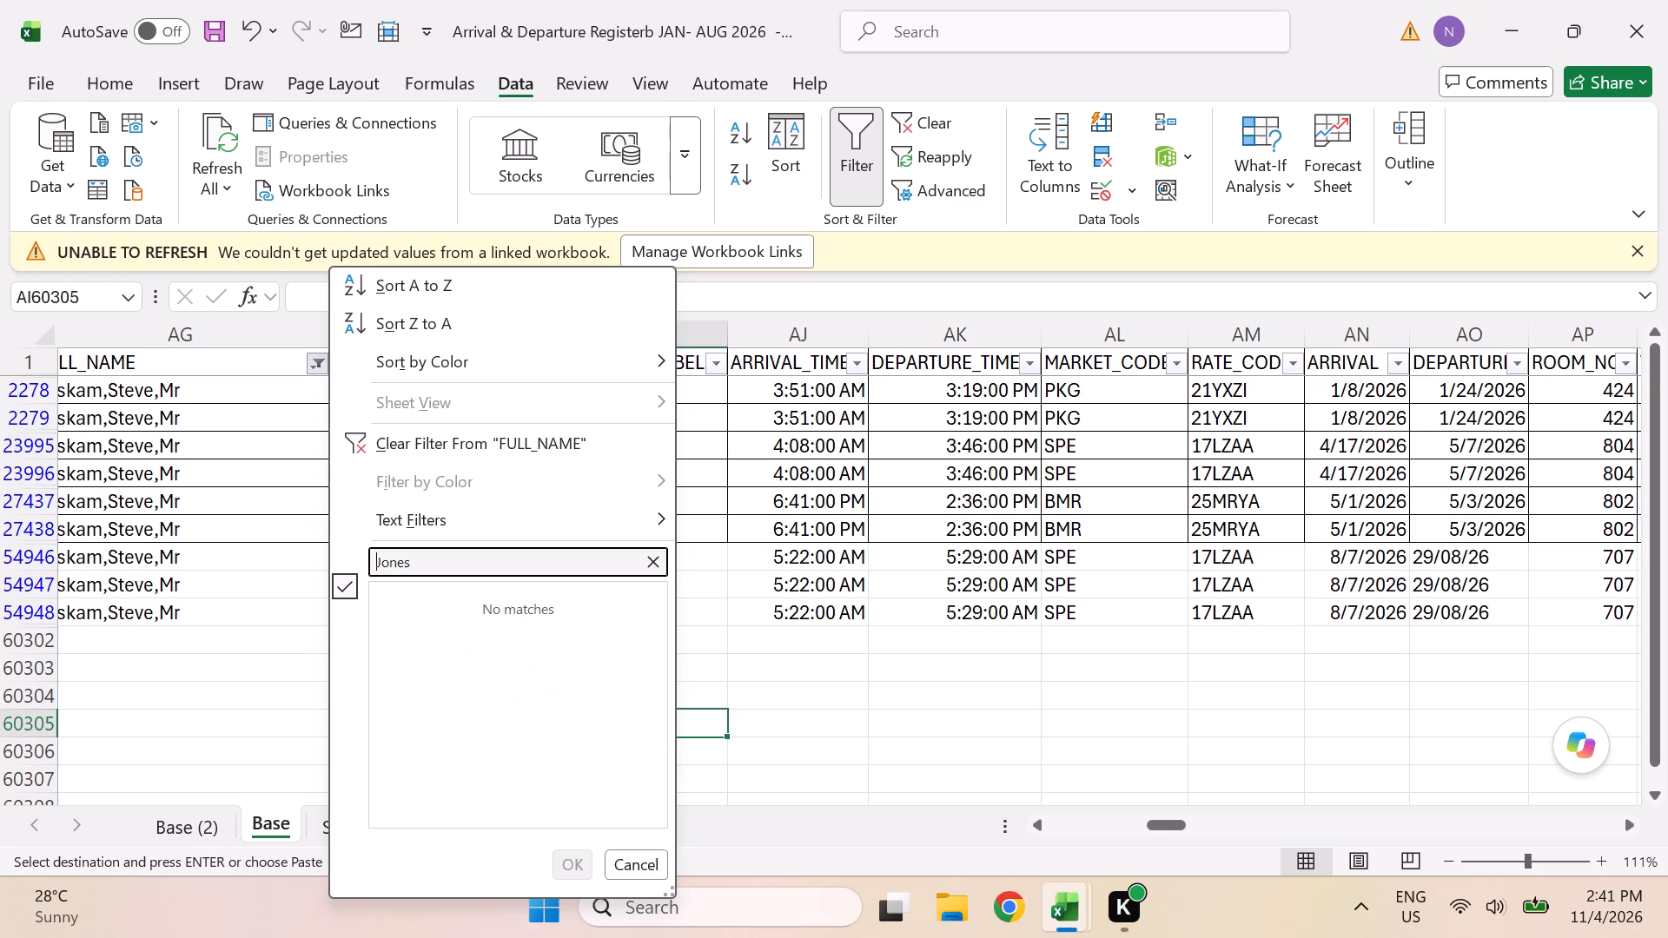
{"action": "key", "text": "Right"}
{"action": "key", "text": "Right"}
{"action": "key", "text": "Right"}
{"action": "key", "text": "Right"}
{"action": "key", "text": "Right"}
{"action": "key", "text": "Right"}
{"action": "key", "text": "Right"}
{"action": "key", "text": "Right"}
{"action": "key", "text": "Right"}
{"action": "key", "text": "Right"}
{"action": "key", "text": "Right"}
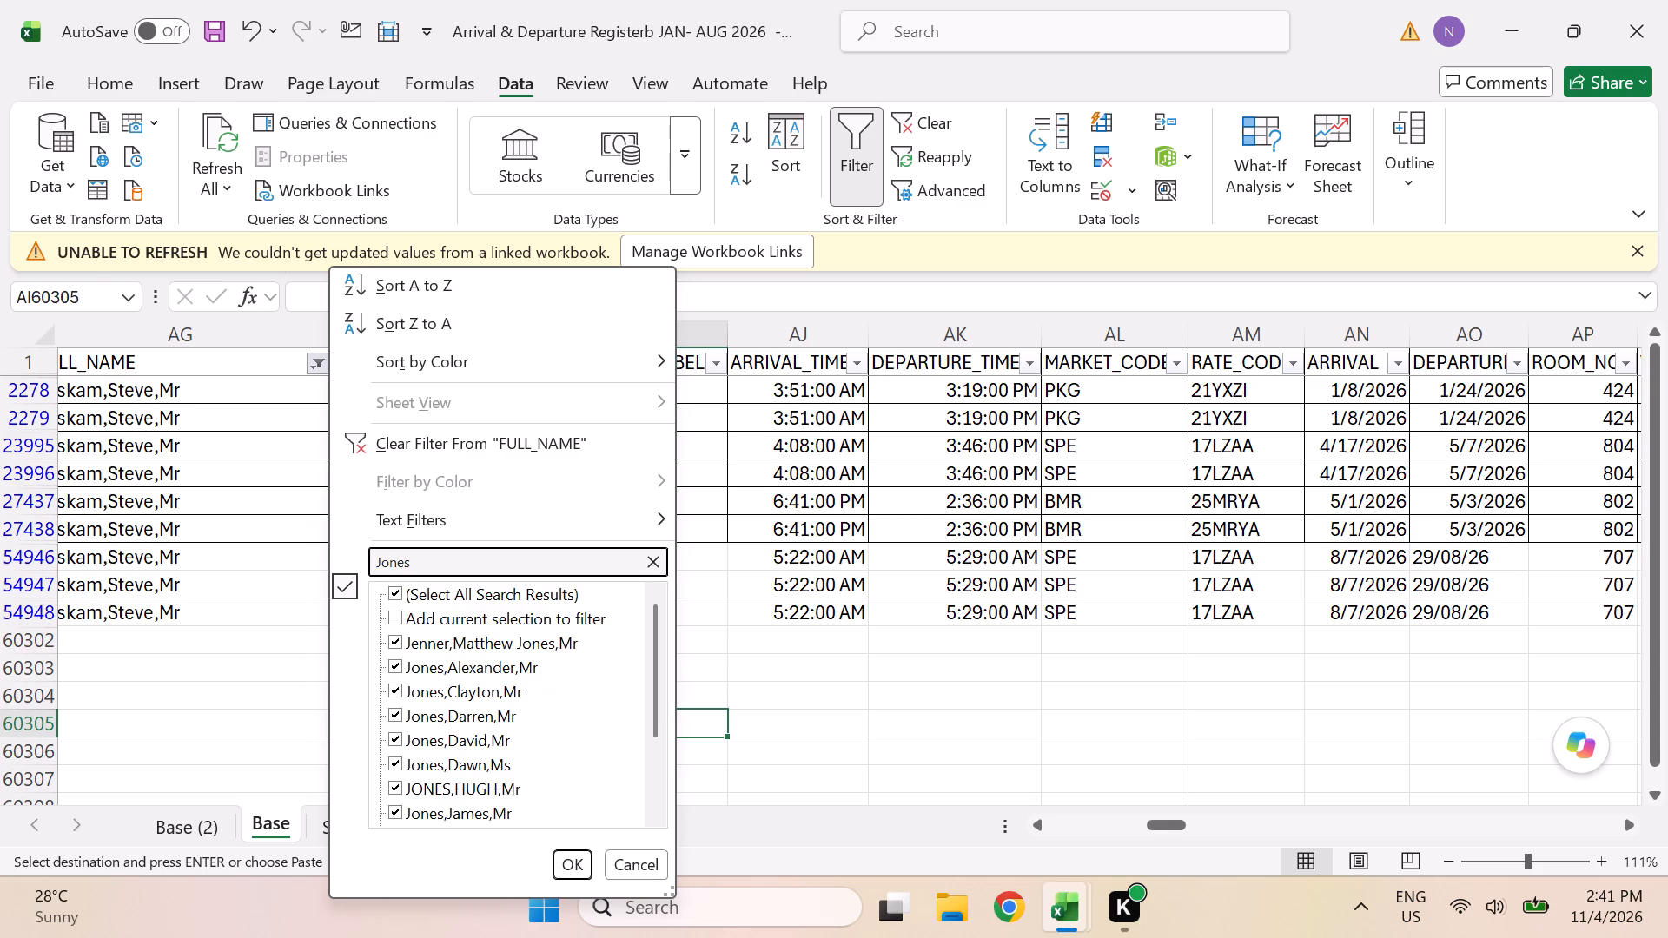
{"action": "key", "text": "comma"}
{"action": "key", "text": "ctrl+v"}
{"action": "key", "text": "BackSpace"}
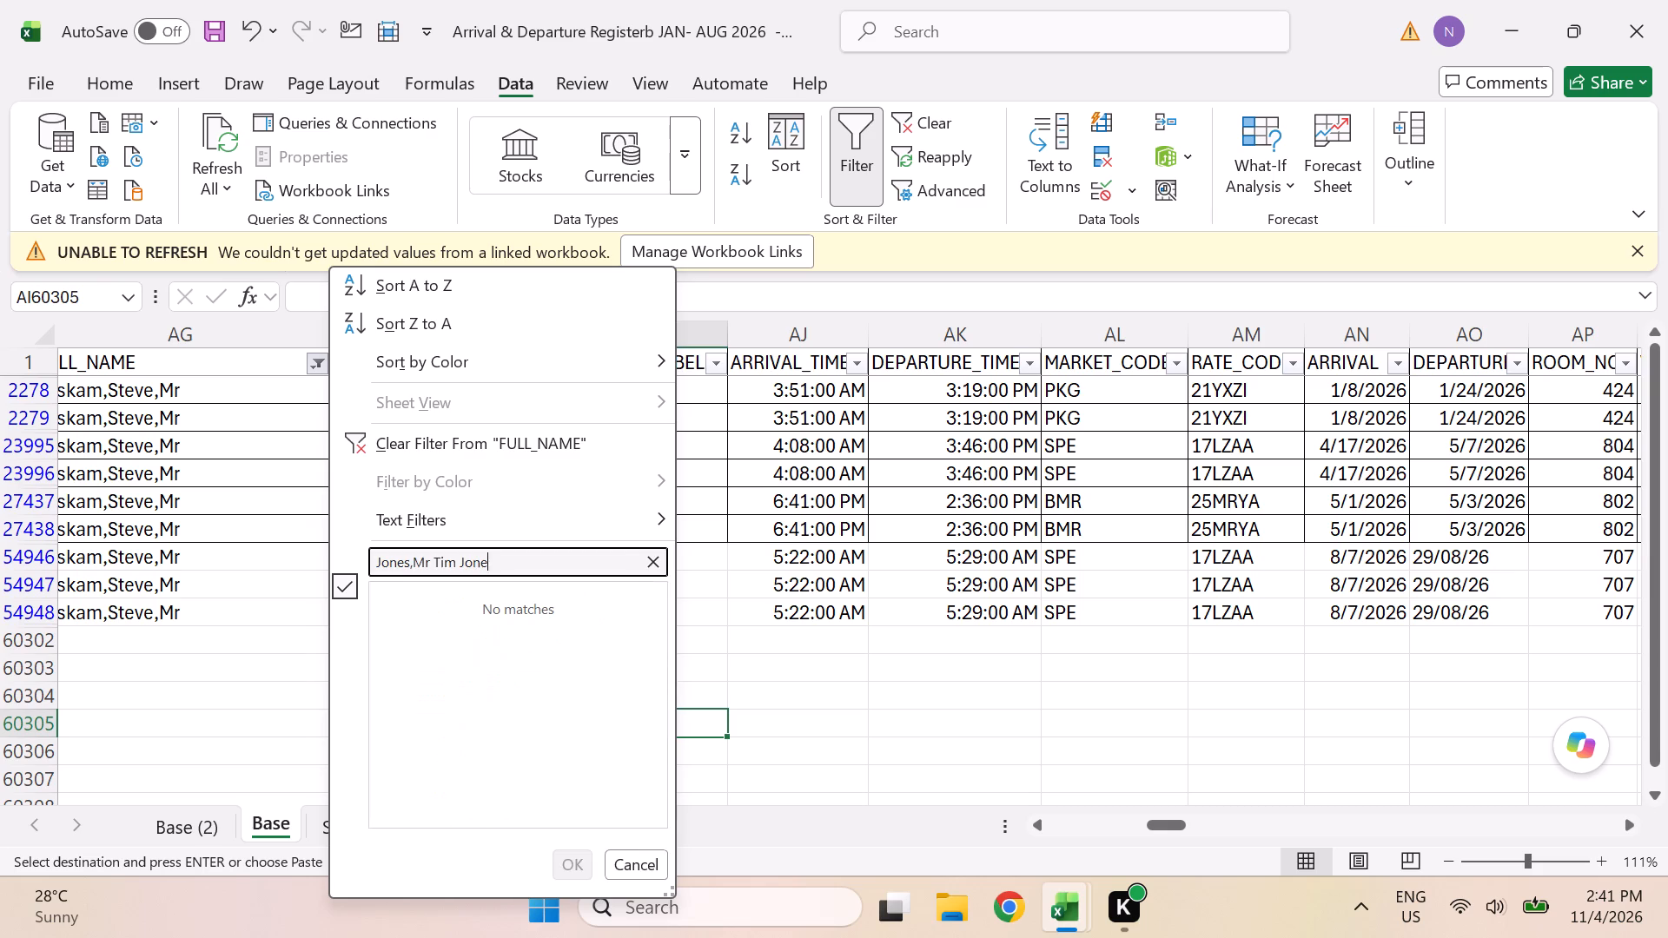
{"action": "key", "text": "BackSpace"}
{"action": "key", "text": "BackSpace"}
{"action": "key", "text": "BackSpace"}
{"action": "key", "text": "BackSpace"}
{"action": "key", "text": "BackSpace"}
{"action": "key", "text": "Left"}
{"action": "key", "text": "Left"}
{"action": "key", "text": "Left"}
{"action": "key", "text": "BackSpace"}
{"action": "key", "text": "BackSpace"}
{"action": "key", "text": "BackSpace"}
{"action": "key", "text": "Return"}
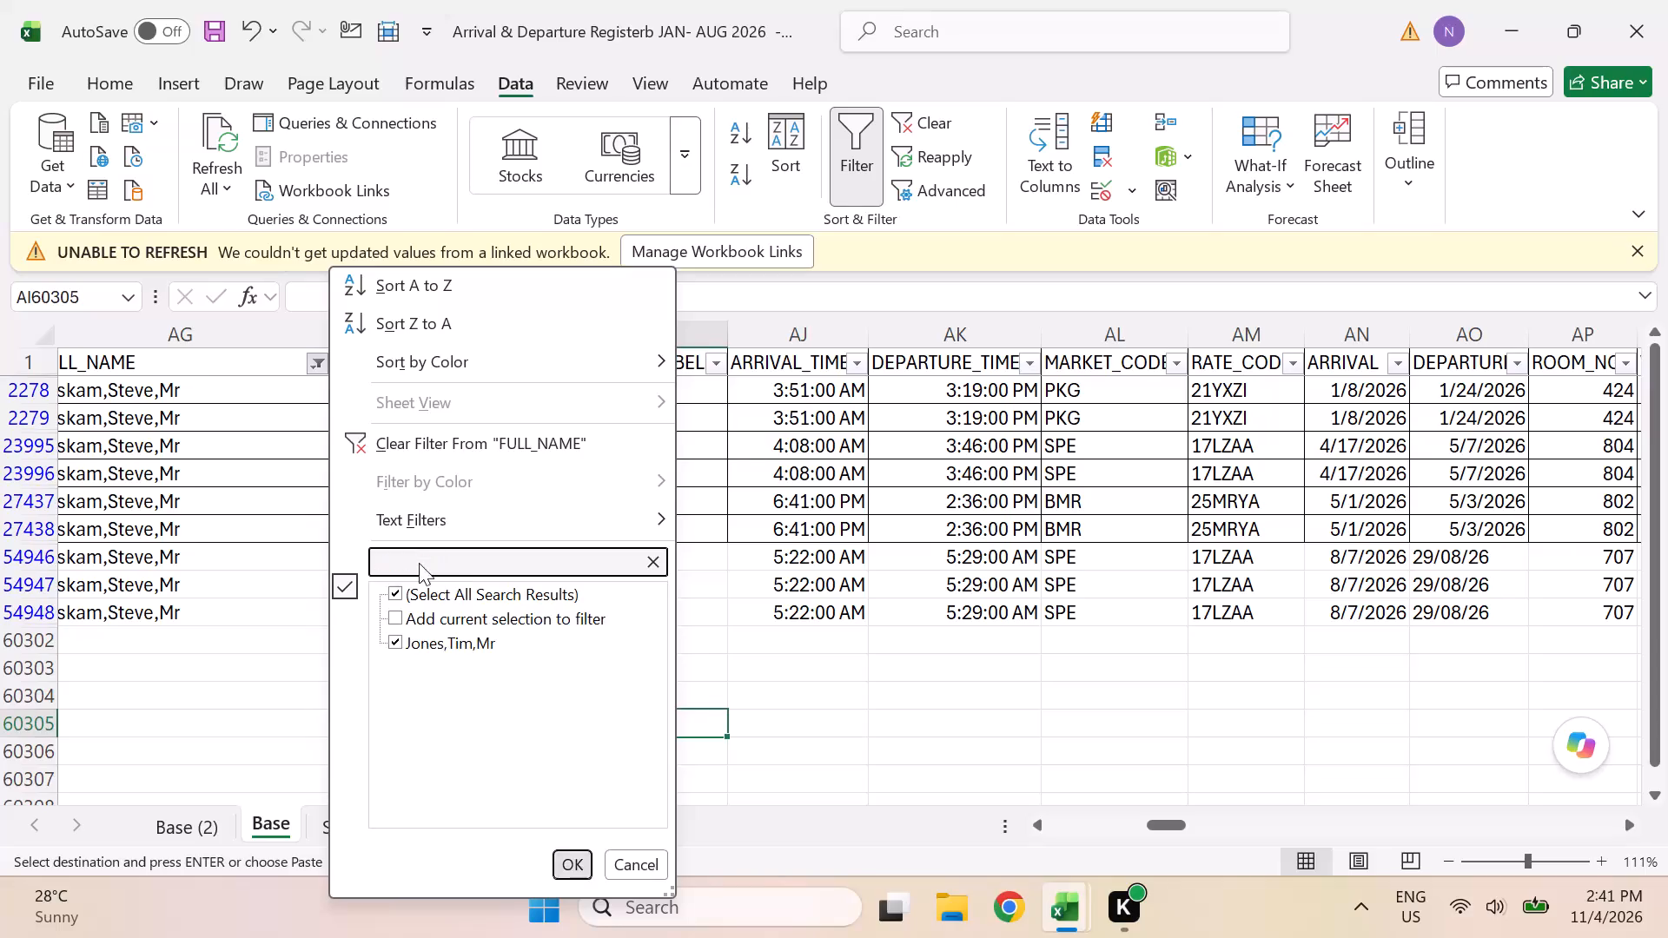
Compare the row 277 guest's arrival and departure dates between the Arrival & Departure Register and the C-Form departures.
{"action": "key", "text": "alt+Tab"}
{"action": "key", "text": "alt+Tab"}
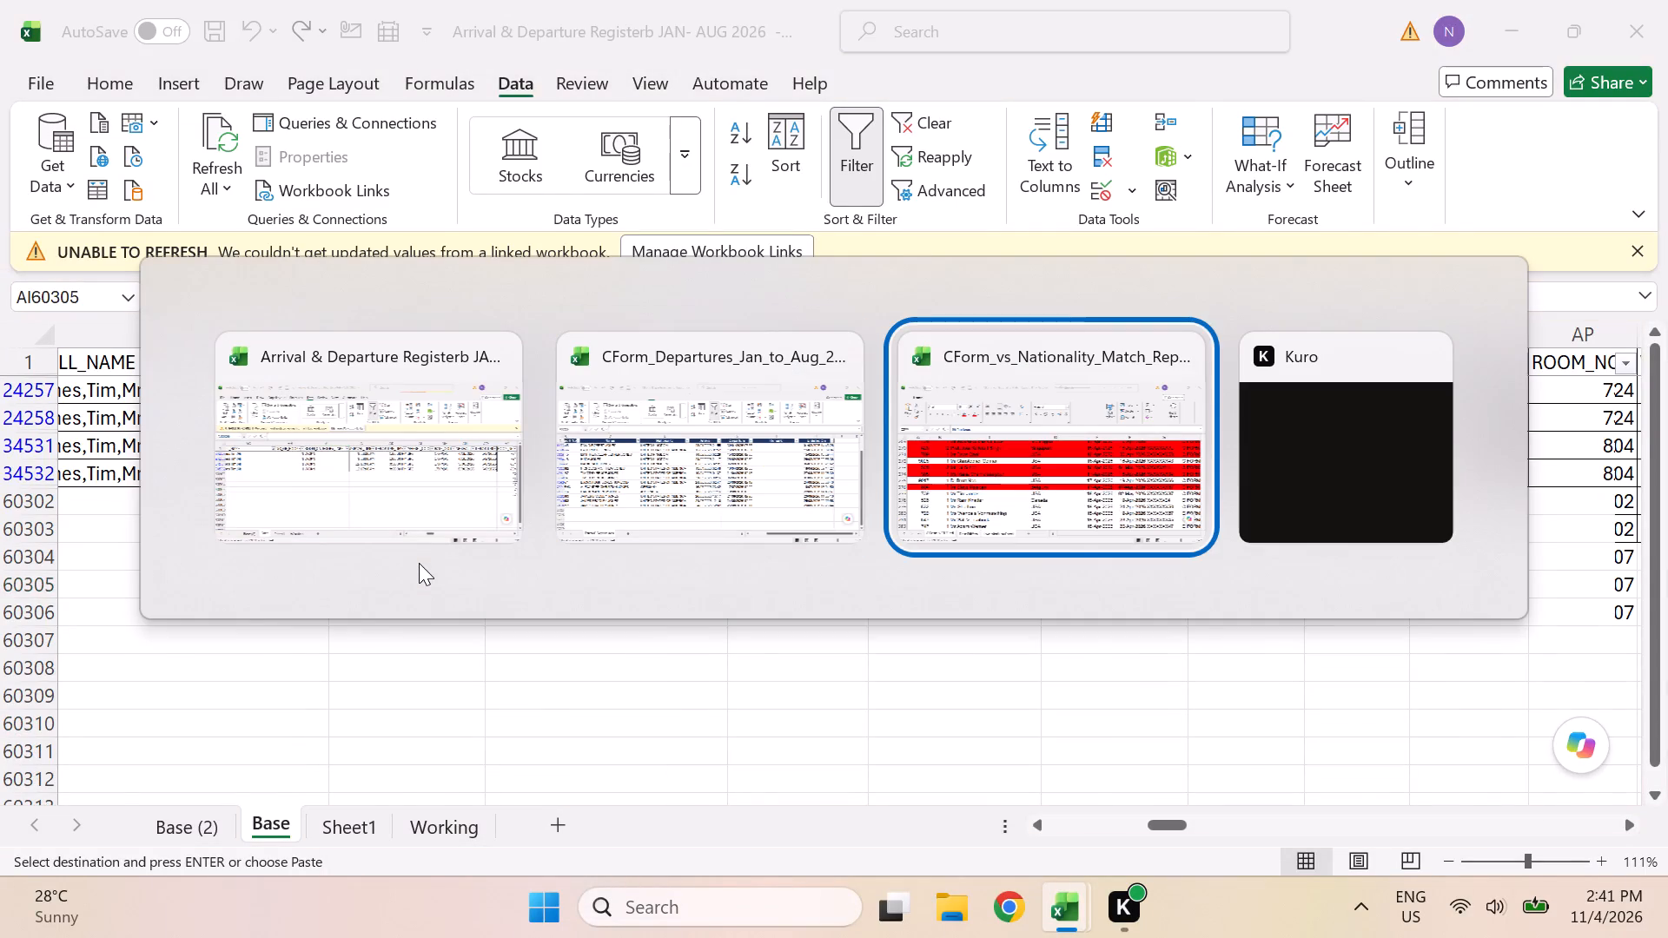
{"action": "key", "text": "alt+Tab"}
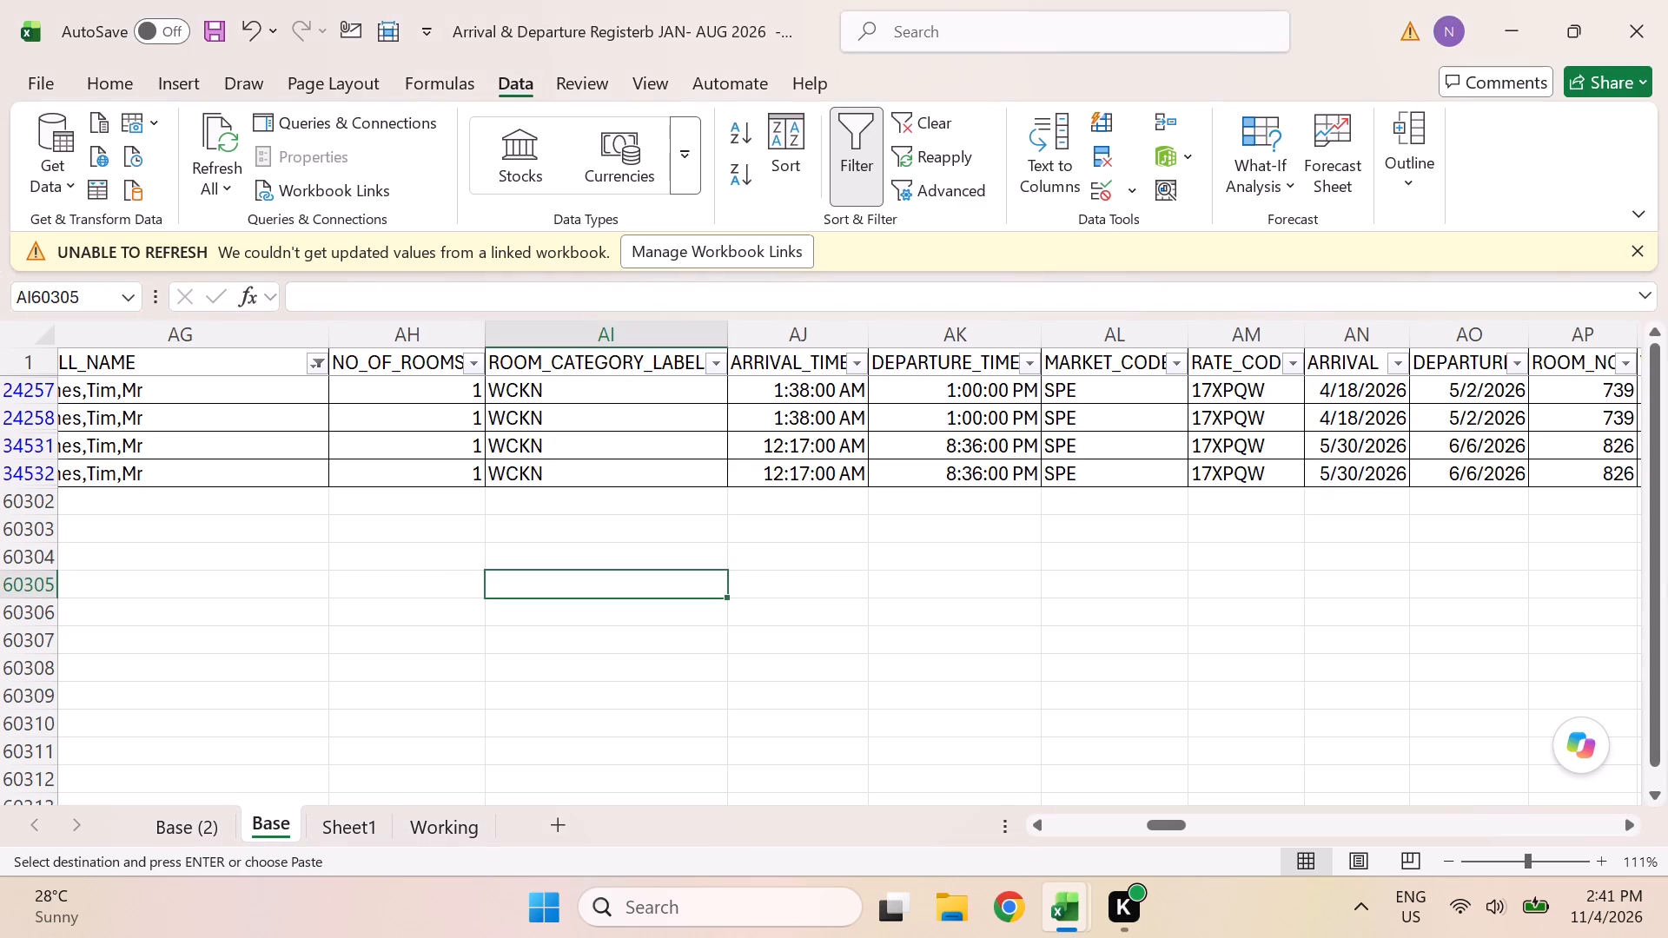
{"action": "key", "text": "alt+Tab"}
{"action": "key", "text": "alt+Tab"}
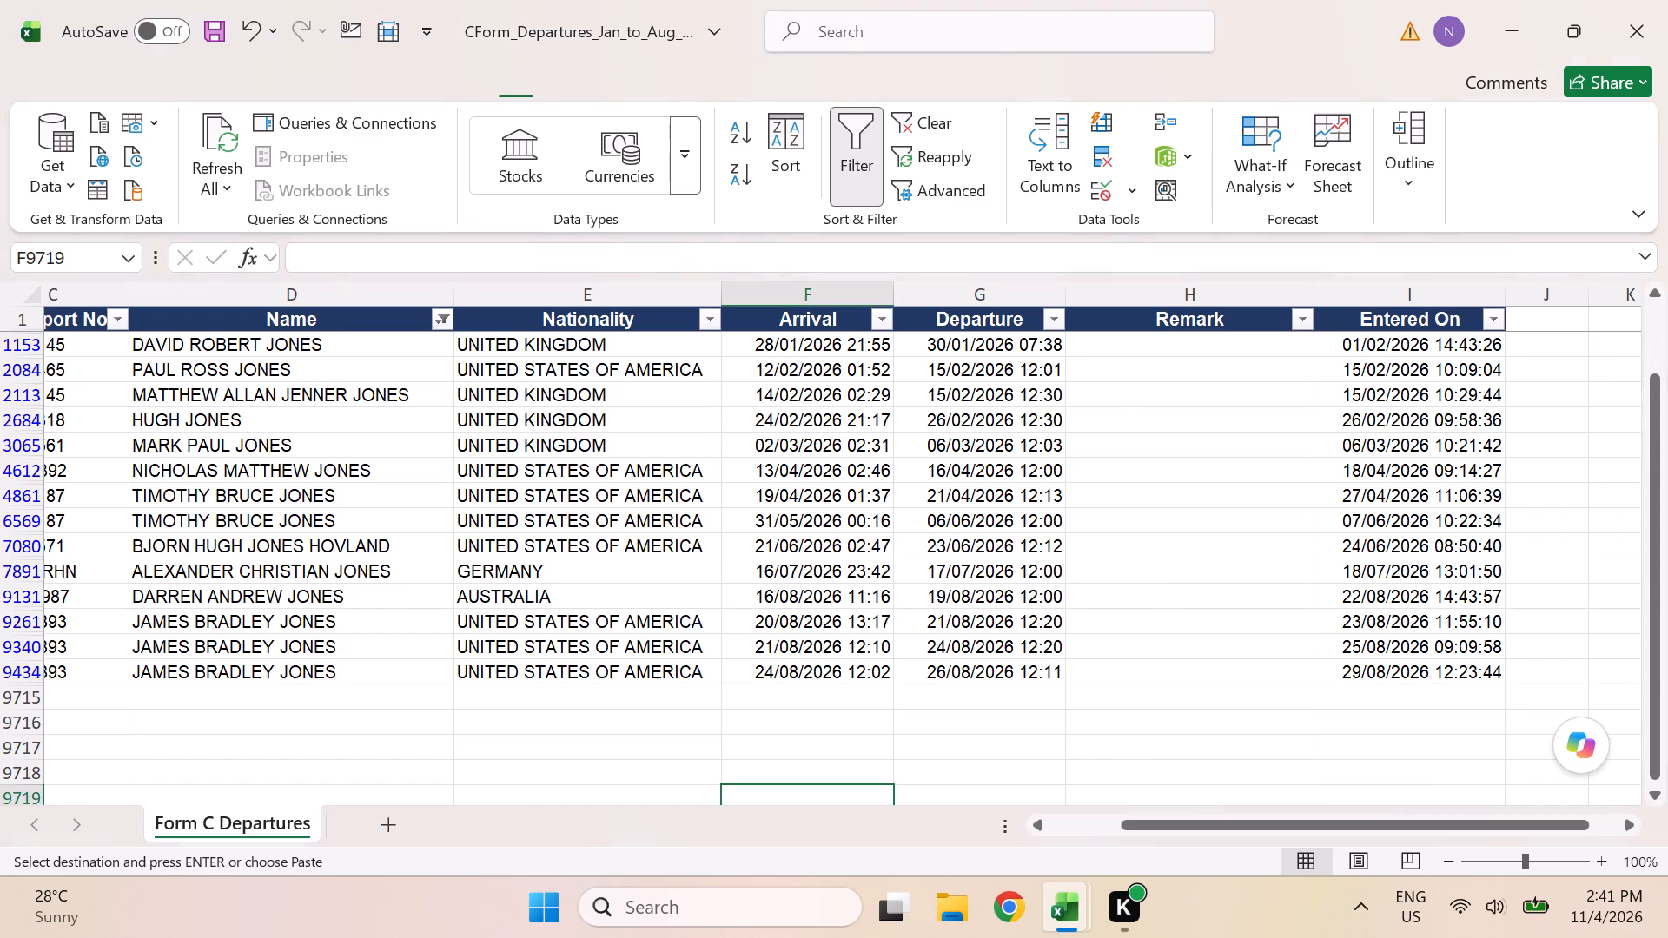
{"action": "scroll", "coordinate": [419, 563], "scroll_direction": "up", "scroll_amount": 2}
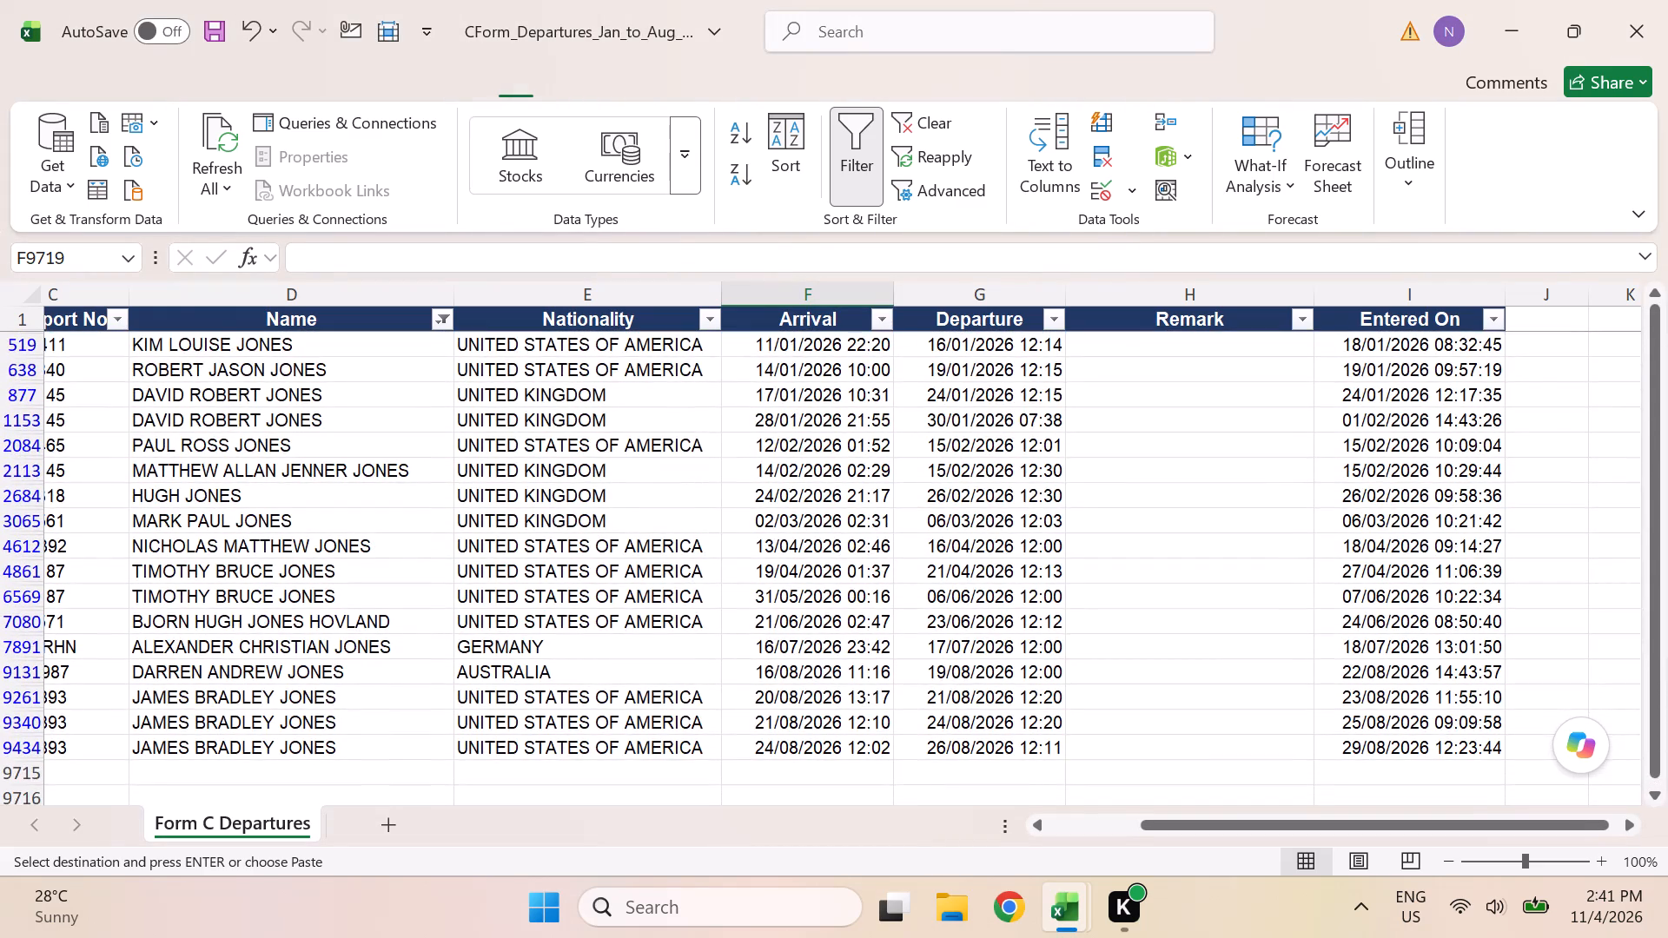
Switch to the CForm_vs_Nationality_Match_Report workbook and fill the whole of row 277 on the C Form NOT Filed sheet with red.
{"action": "key", "text": "alt+Tab"}
{"action": "key", "text": "alt+Tab"}
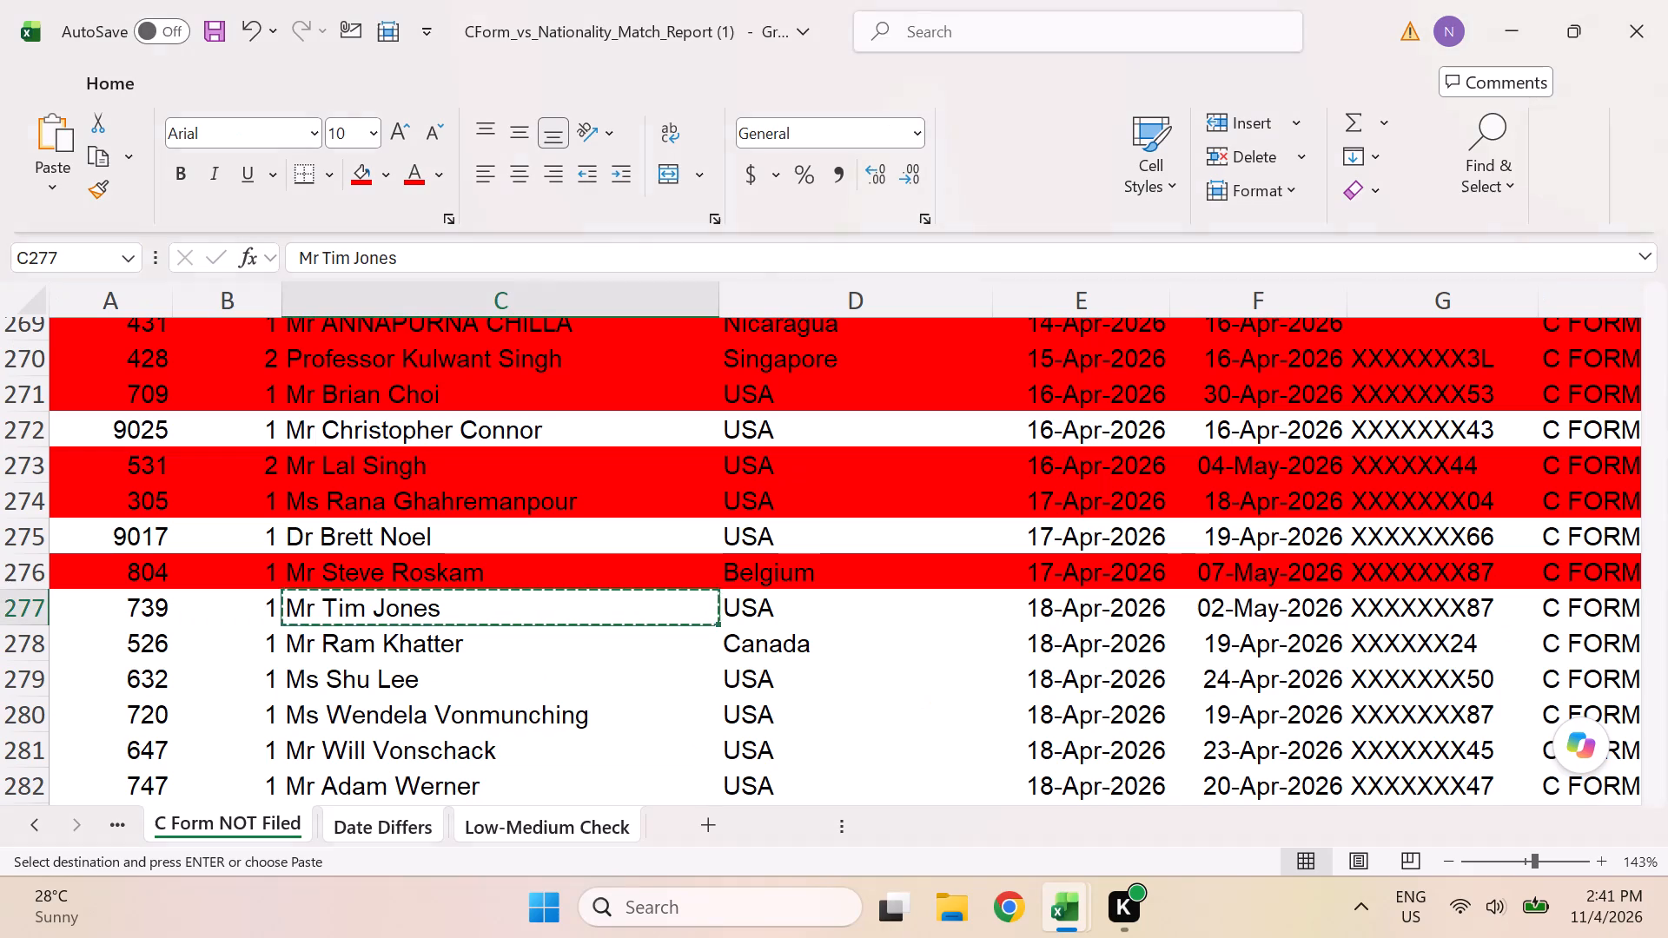
{"action": "key", "text": "Return"}
{"action": "key", "text": "Left"}
{"action": "key", "text": "Left"}
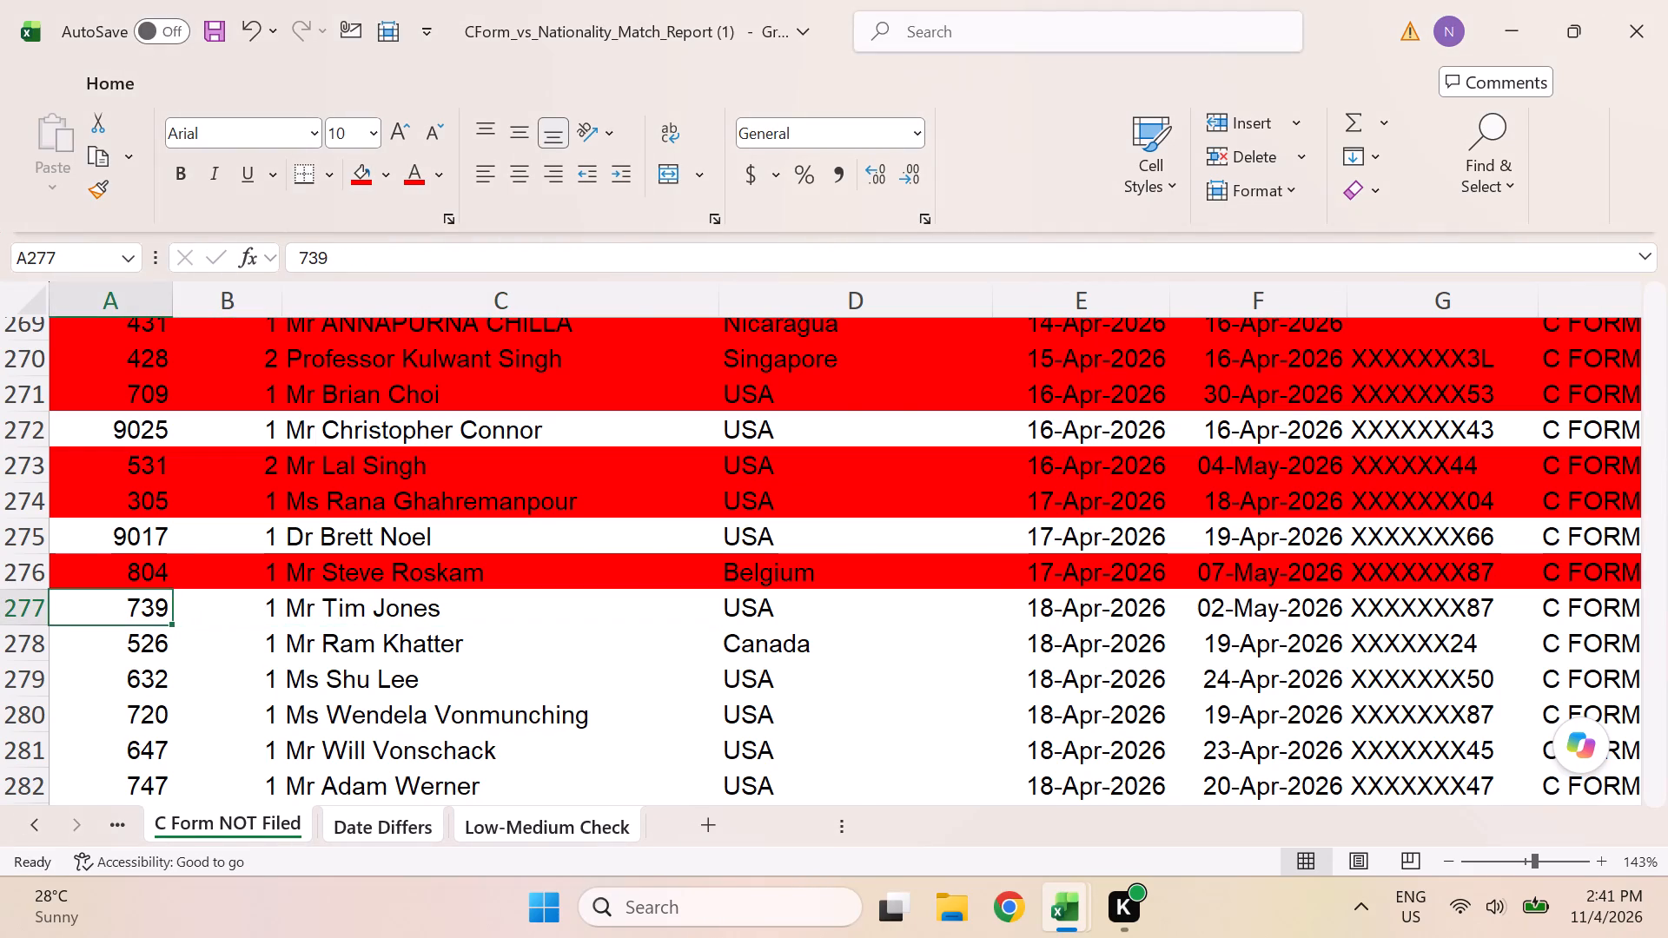
{"action": "key", "text": "ctrl+shift+Right"}
{"action": "key", "text": "ctrl+shift+Right"}
{"action": "key", "text": "ctrl+shift+Right"}
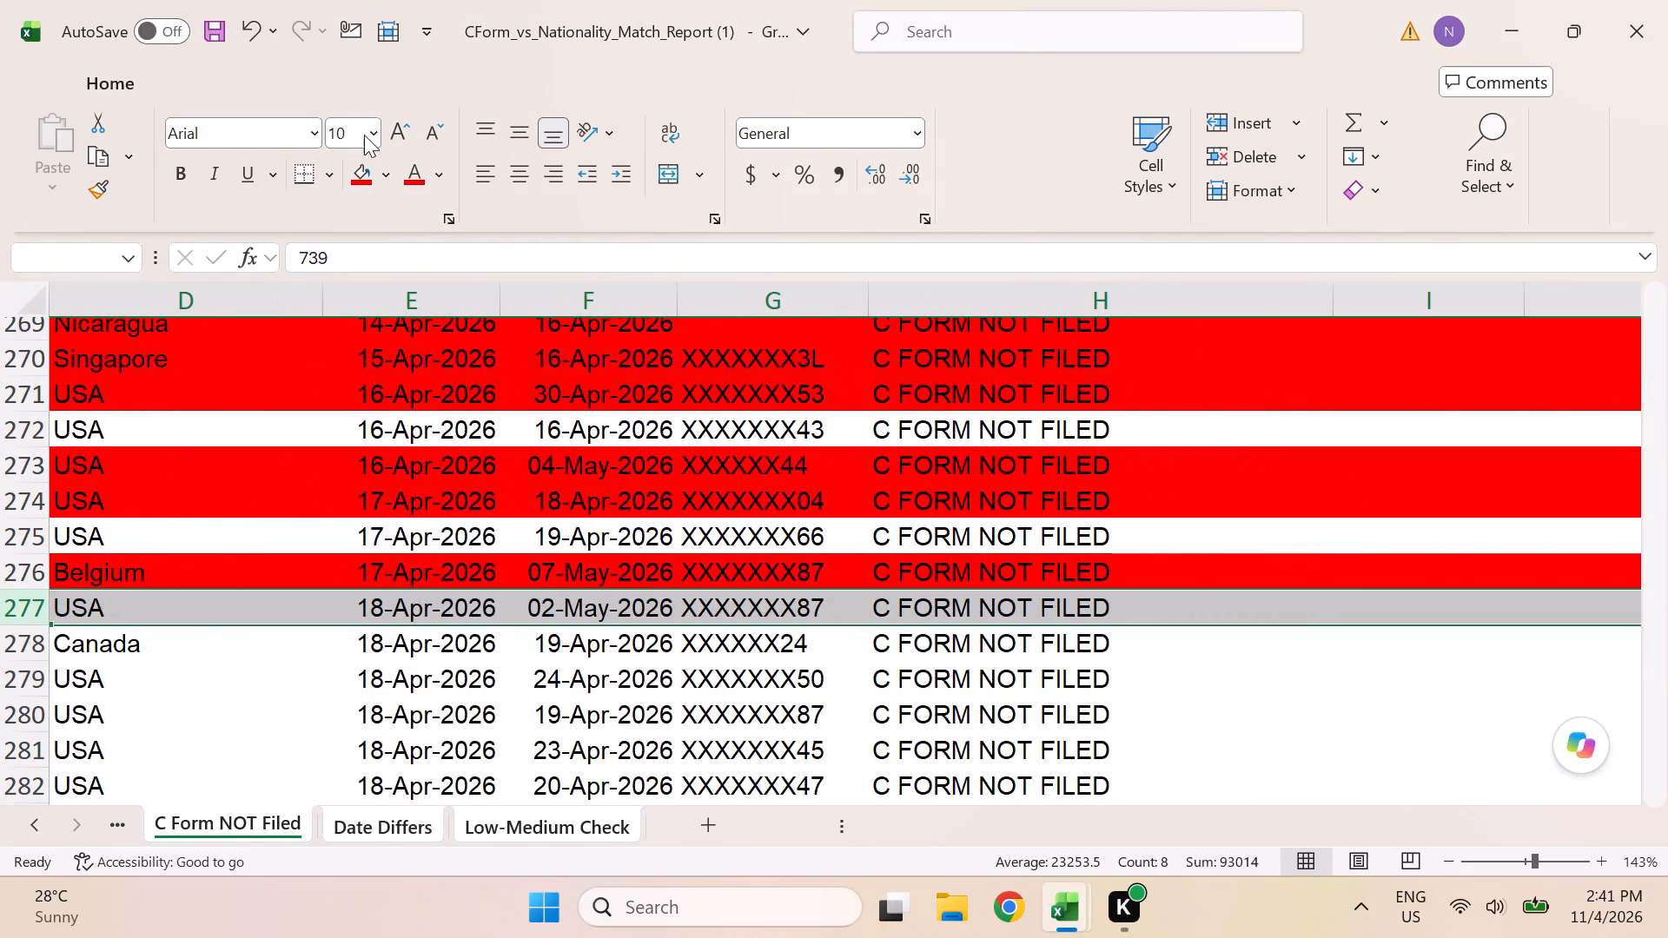
{"action": "left_click", "coordinate": [358, 172]}
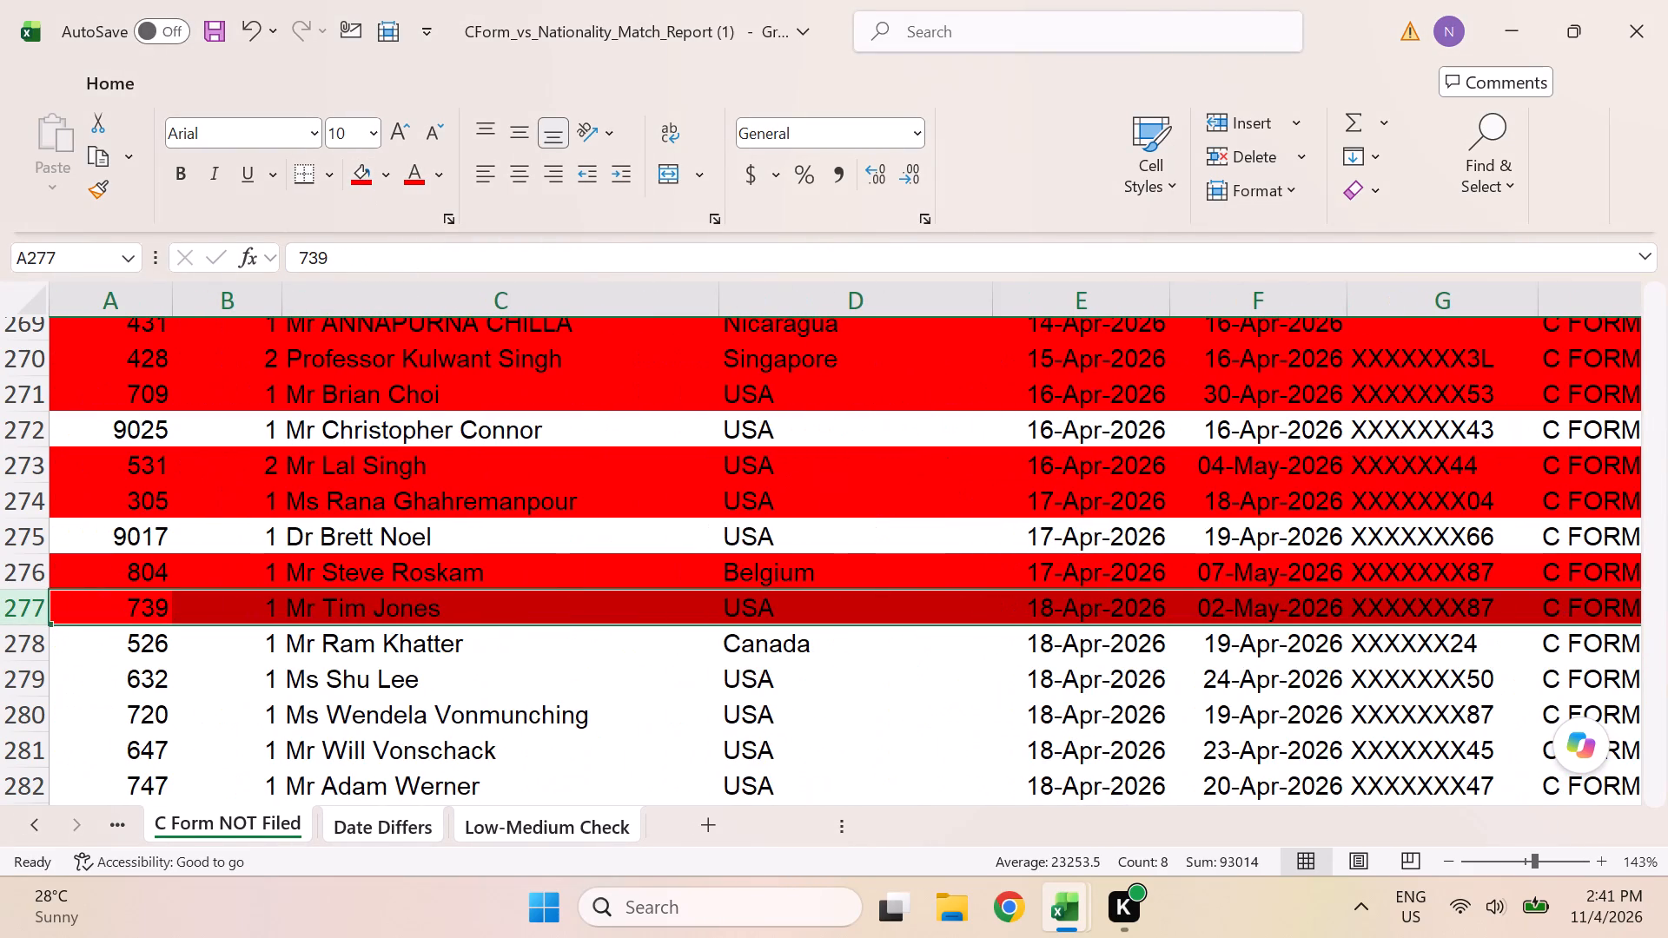
Copy the row 278 guest's name, search the C-Form departures' Name filter by surname only, and close the filter with the search cleared.
{"action": "left_click", "coordinate": [438, 645]}
{"action": "key", "text": "ctrl+c"}
{"action": "key", "text": "alt+Tab"}
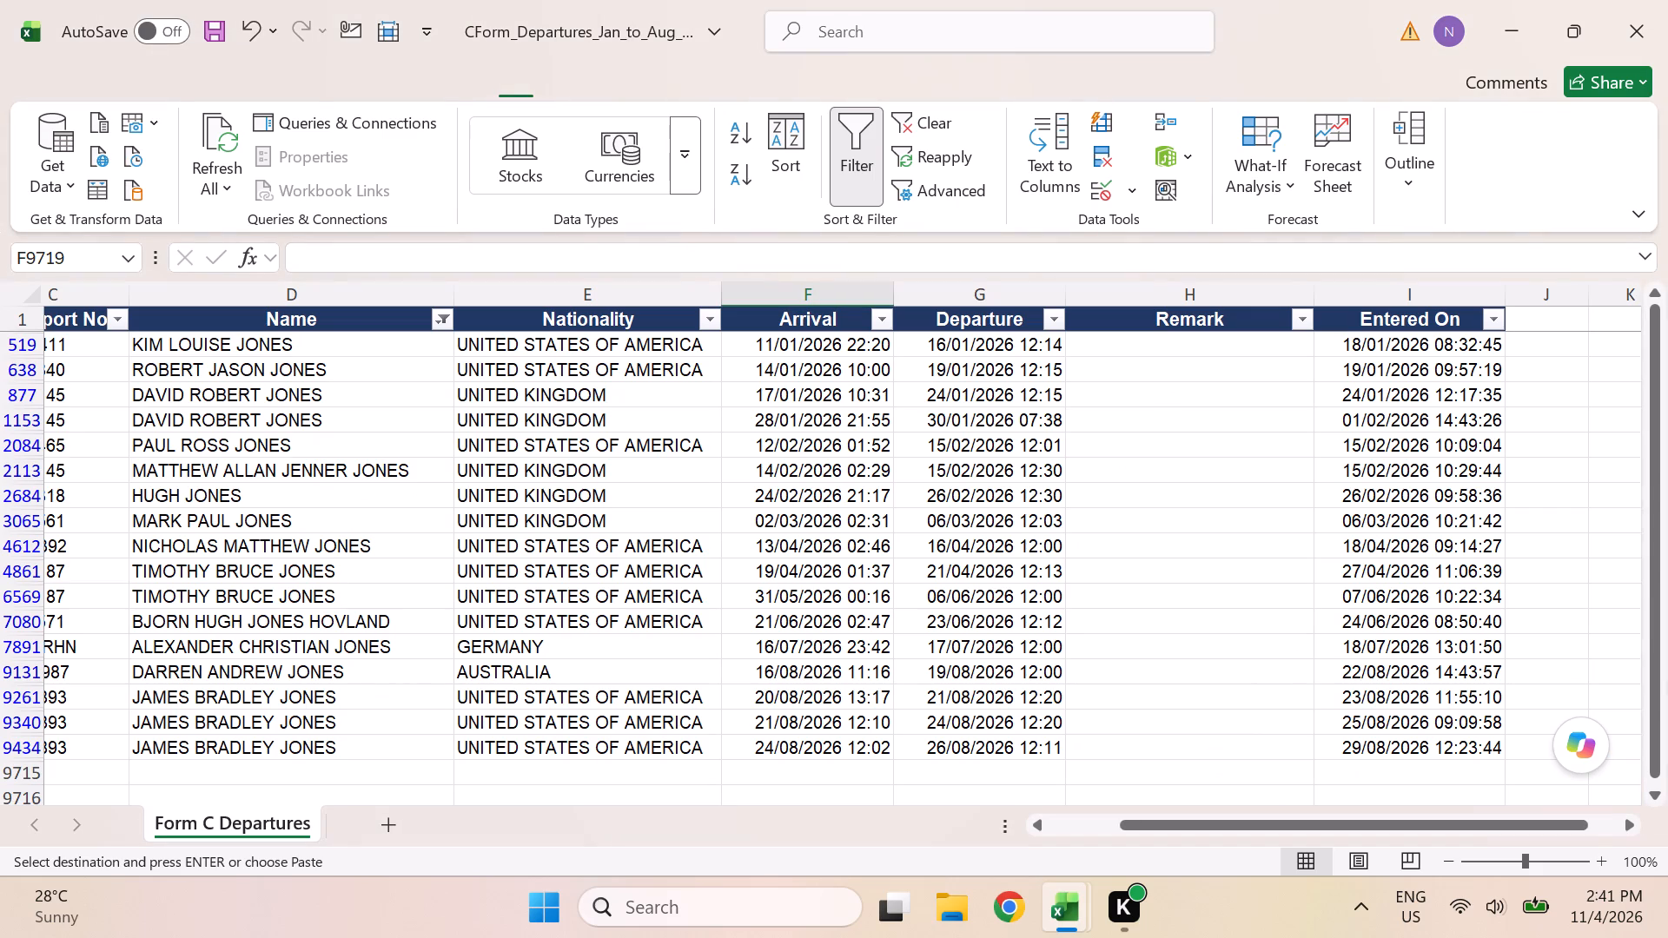
{"action": "left_click", "coordinate": [446, 320]}
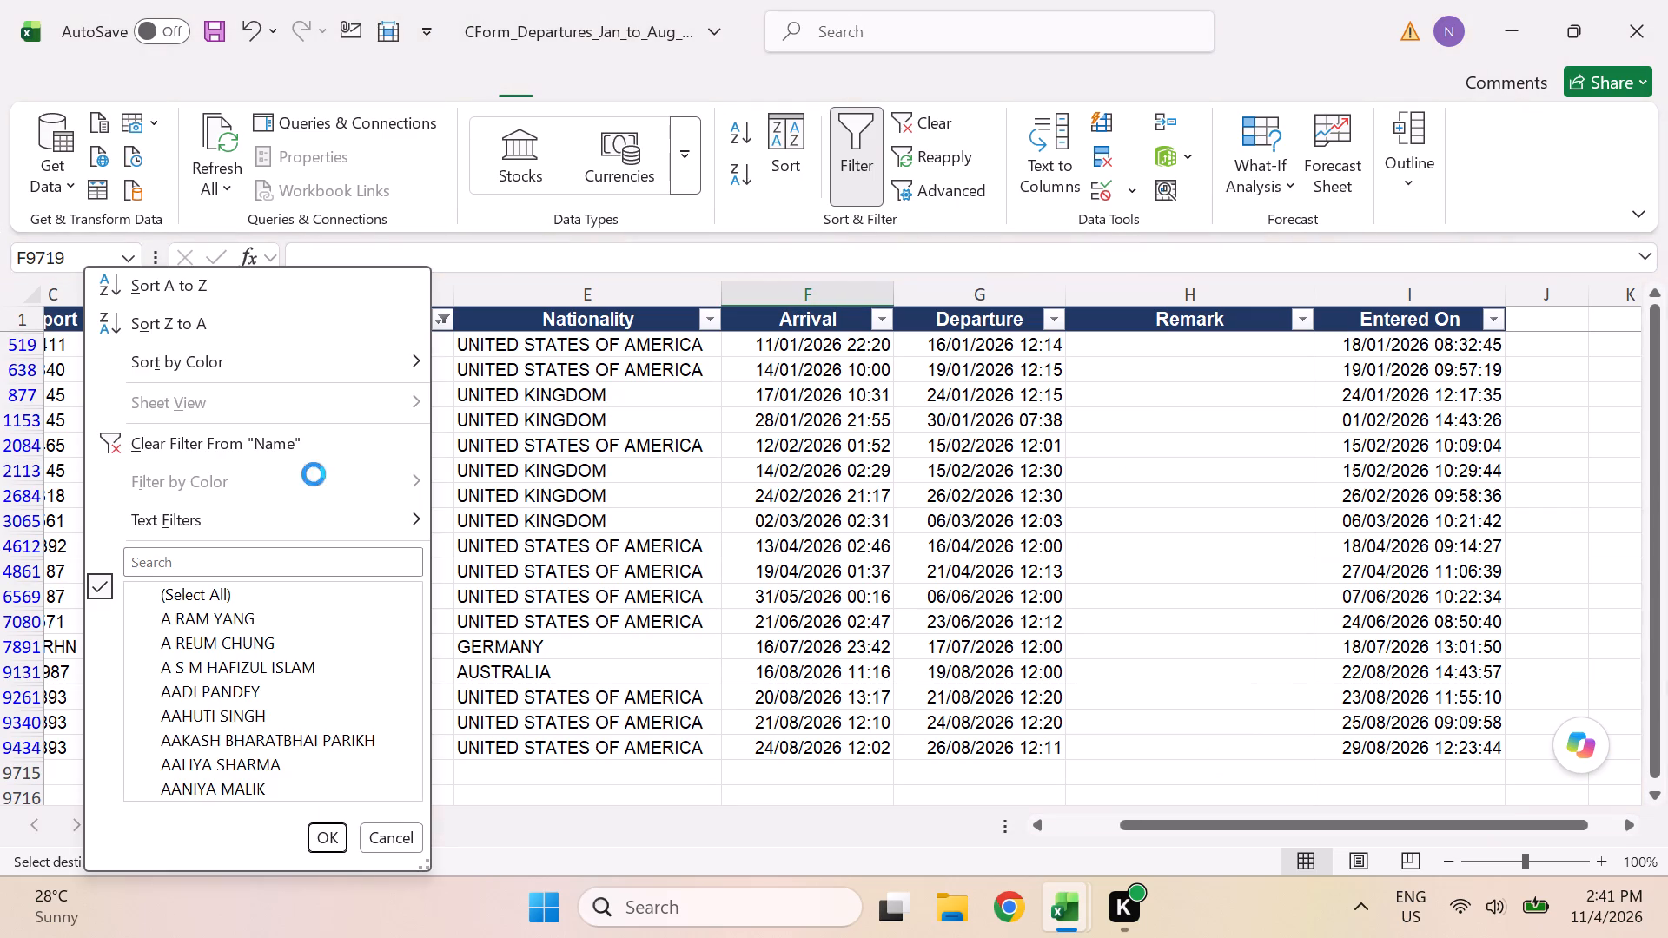
{"action": "left_click", "coordinate": [208, 570]}
{"action": "key", "text": "ctrl+v"}
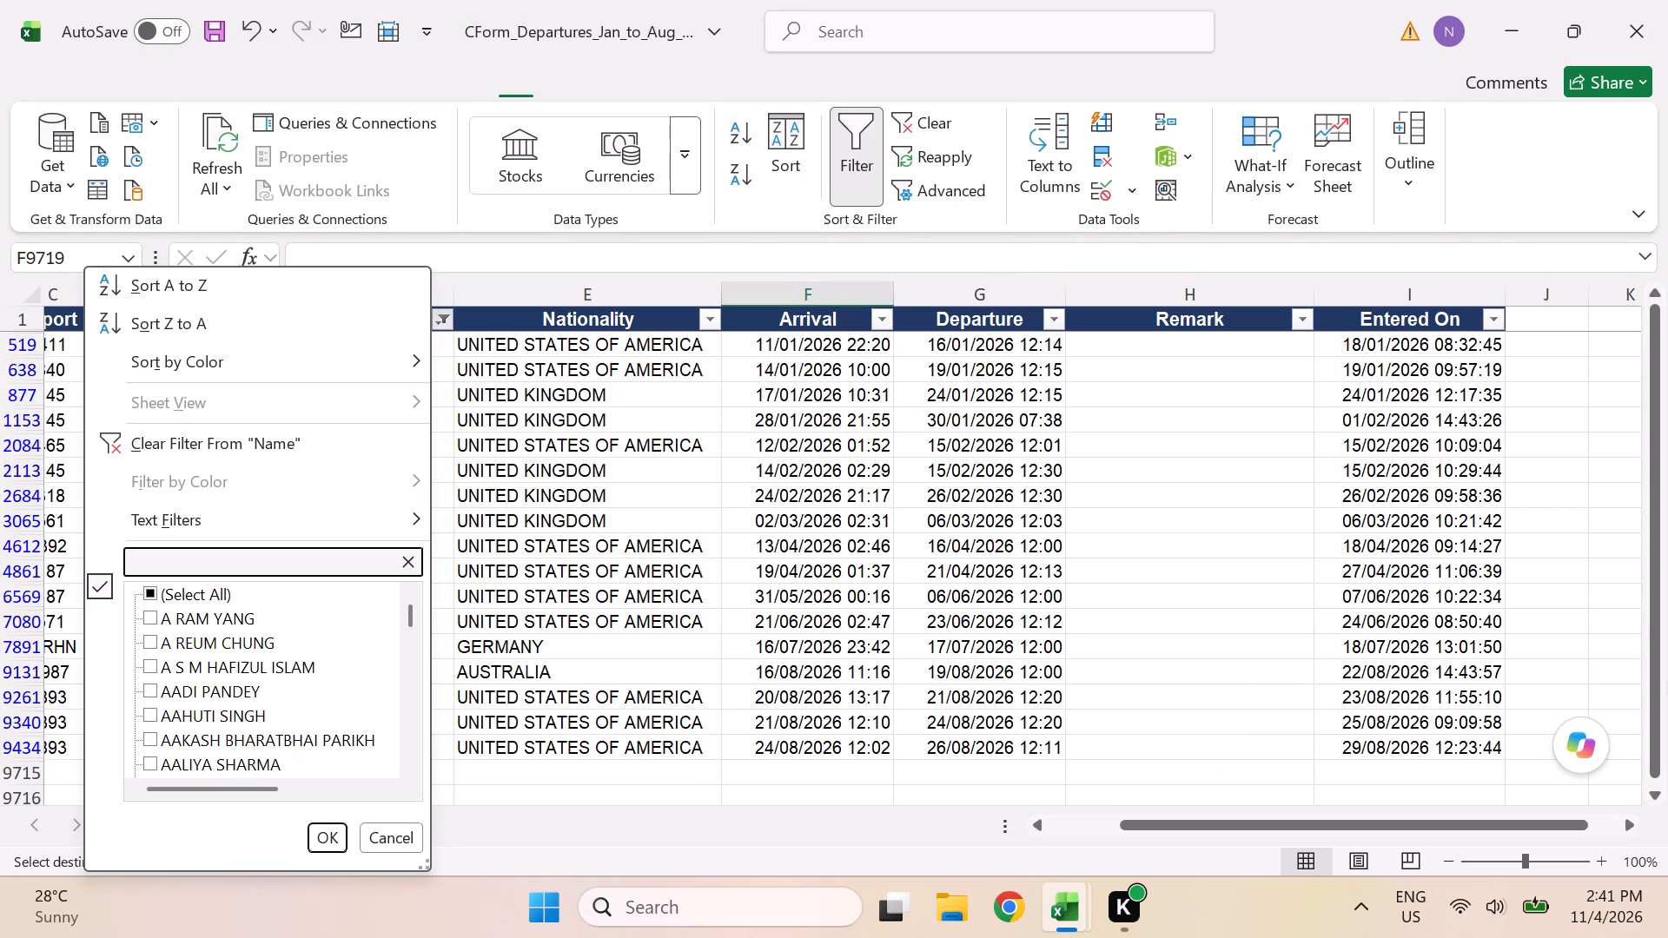
{"action": "left_click", "coordinate": [156, 559]}
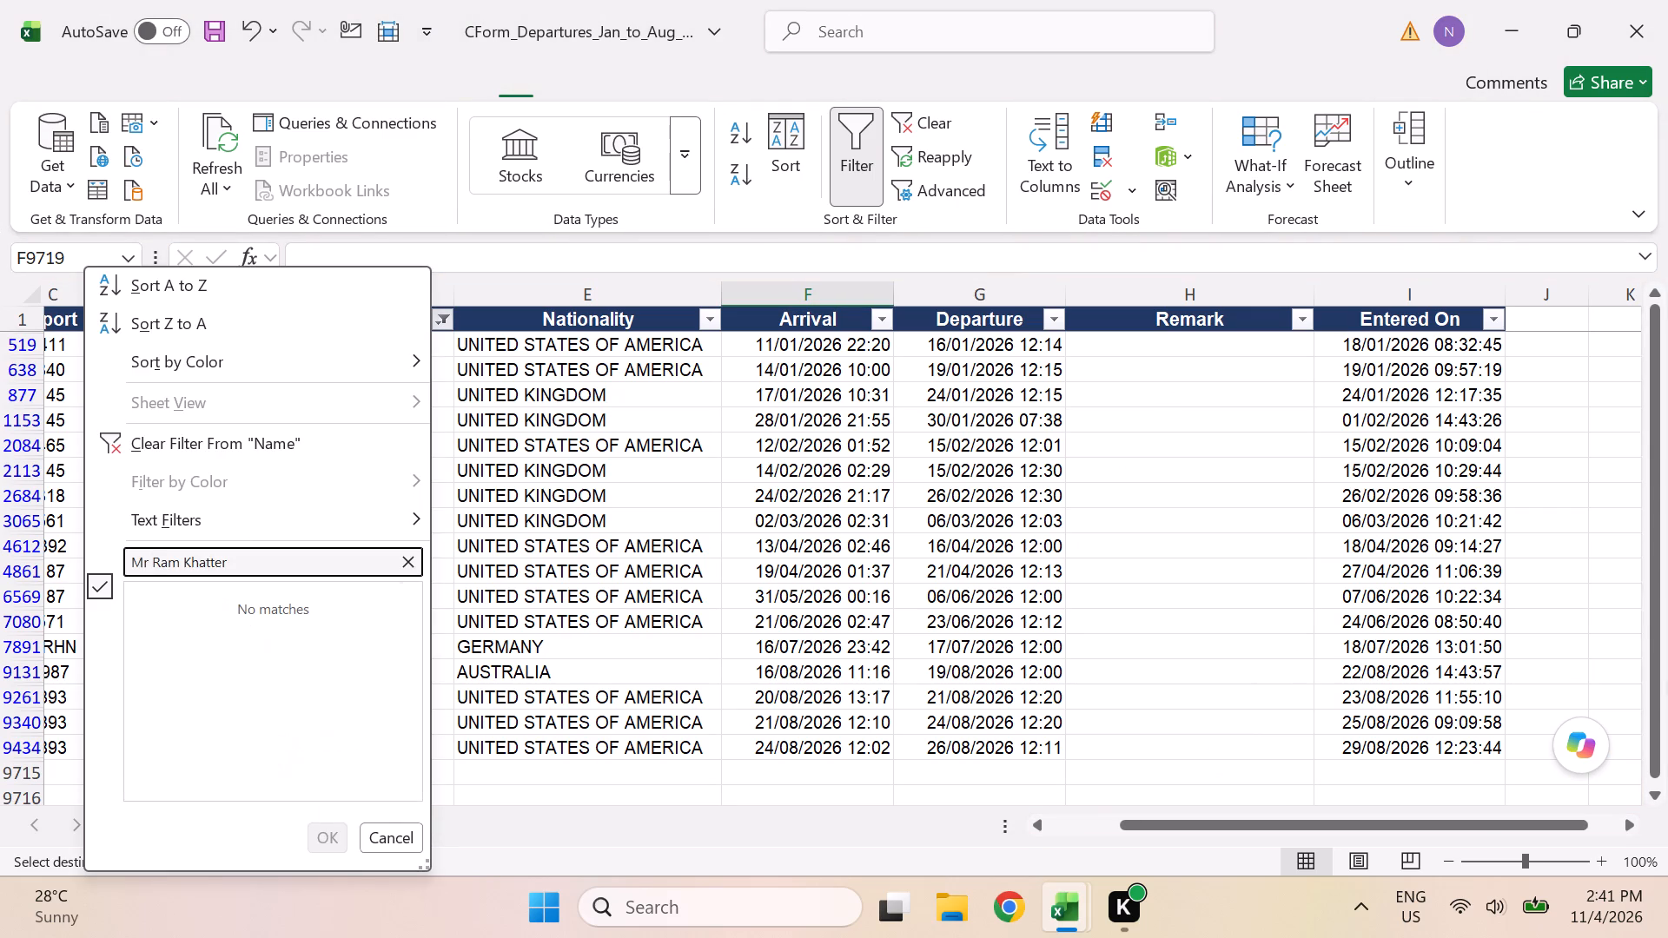
{"action": "key", "text": "BackSpace"}
{"action": "key", "text": "BackSpace"}
{"action": "key", "text": "BackSpace"}
{"action": "key", "text": "BackSpace"}
{"action": "key", "text": "BackSpace"}
{"action": "key", "text": "BackSpace"}
{"action": "key", "text": "BackSpace"}
{"action": "key", "text": "BackSpace"}
{"action": "key", "text": "Right"}
{"action": "key", "text": "Right"}
{"action": "key", "text": "Right"}
{"action": "key", "text": "Right"}
{"action": "key", "text": "BackSpace"}
{"action": "key", "text": "BackSpace"}
{"action": "key", "text": "BackSpace"}
{"action": "key", "text": "BackSpace"}
{"action": "key", "text": "BackSpace"}
{"action": "key", "text": "BackSpace"}
{"action": "key", "text": "BackSpace"}
{"action": "key", "text": "BackSpace"}
{"action": "key", "text": "Right"}
{"action": "key", "text": "Right"}
{"action": "key", "text": "Right"}
{"action": "key", "text": "Right"}
{"action": "key", "text": "Right"}
{"action": "key", "text": "Right"}
{"action": "key", "text": "Right"}
{"action": "key", "text": "Right"}
{"action": "key", "text": "Right"}
{"action": "key", "text": "BackSpace"}
{"action": "key", "text": "BackSpace"}
{"action": "key", "text": "BackSpace"}
{"action": "key", "text": "BackSpace"}
{"action": "key", "text": "BackSpace"}
{"action": "key", "text": "BackSpace"}
{"action": "key", "text": "BackSpace"}
{"action": "key", "text": "BackSpace"}
{"action": "key", "text": "BackSpace"}
{"action": "key", "text": "BackSpace"}
{"action": "key", "text": "BackSpace"}
{"action": "key", "text": "BackSpace"}
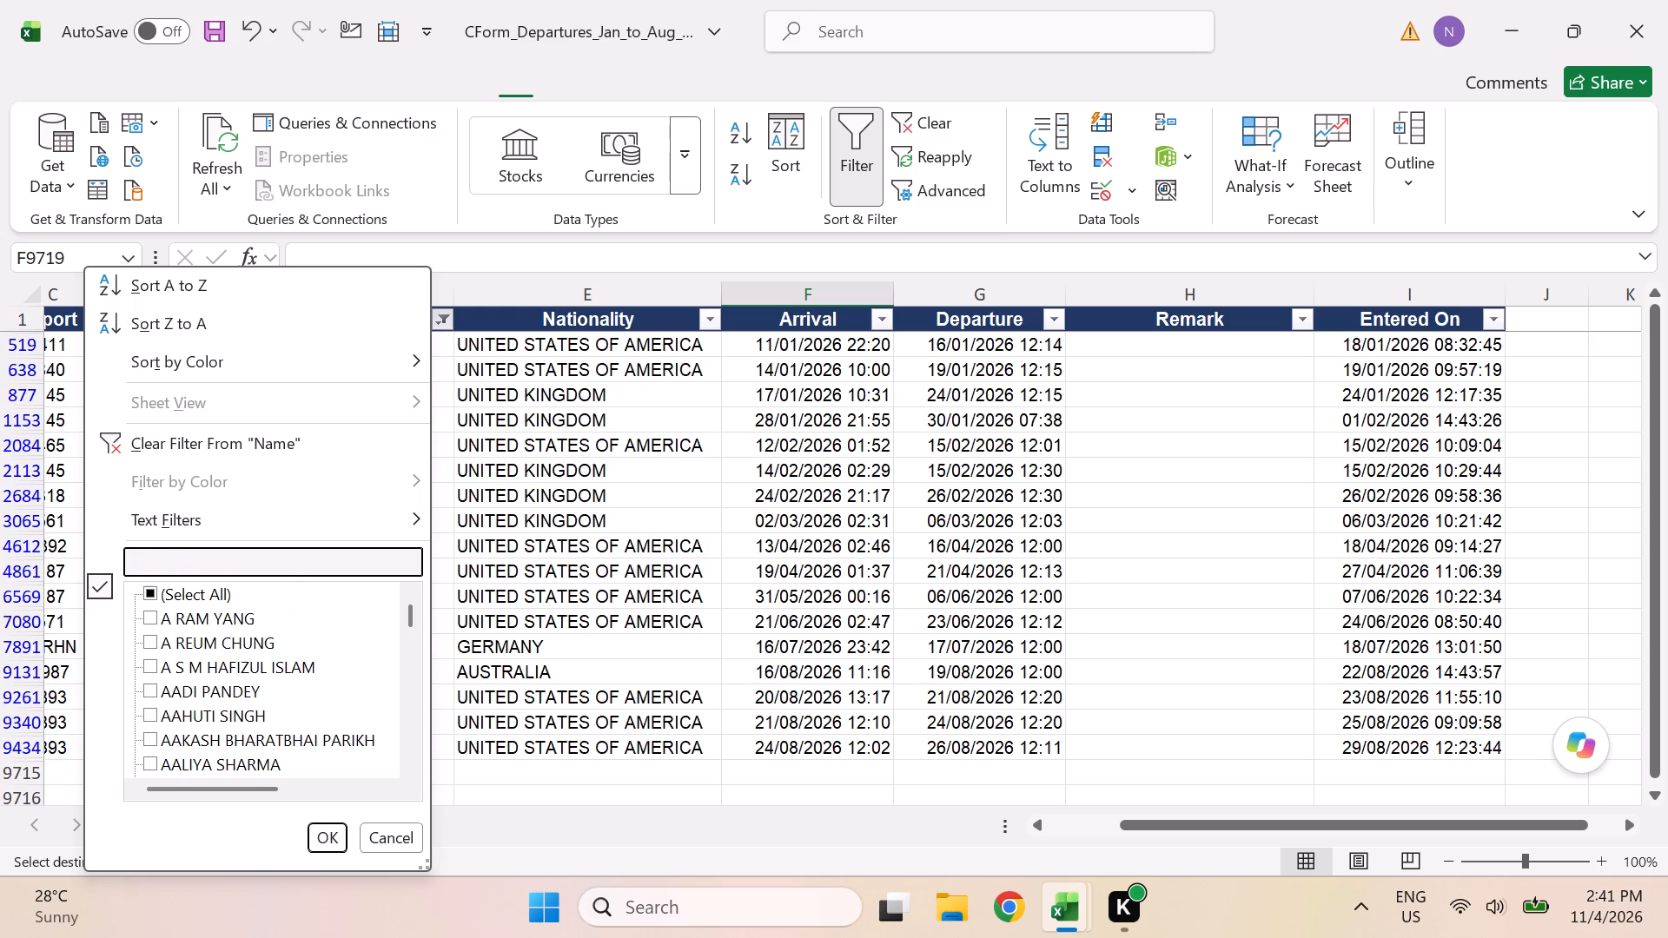
{"action": "key", "text": "Return"}
Switch to the Arrival & Departure Register and filter FULL_NAME by the row 278 guest's surname only.
{"action": "key", "text": "alt+Tab"}
{"action": "key", "text": "alt+Tab"}
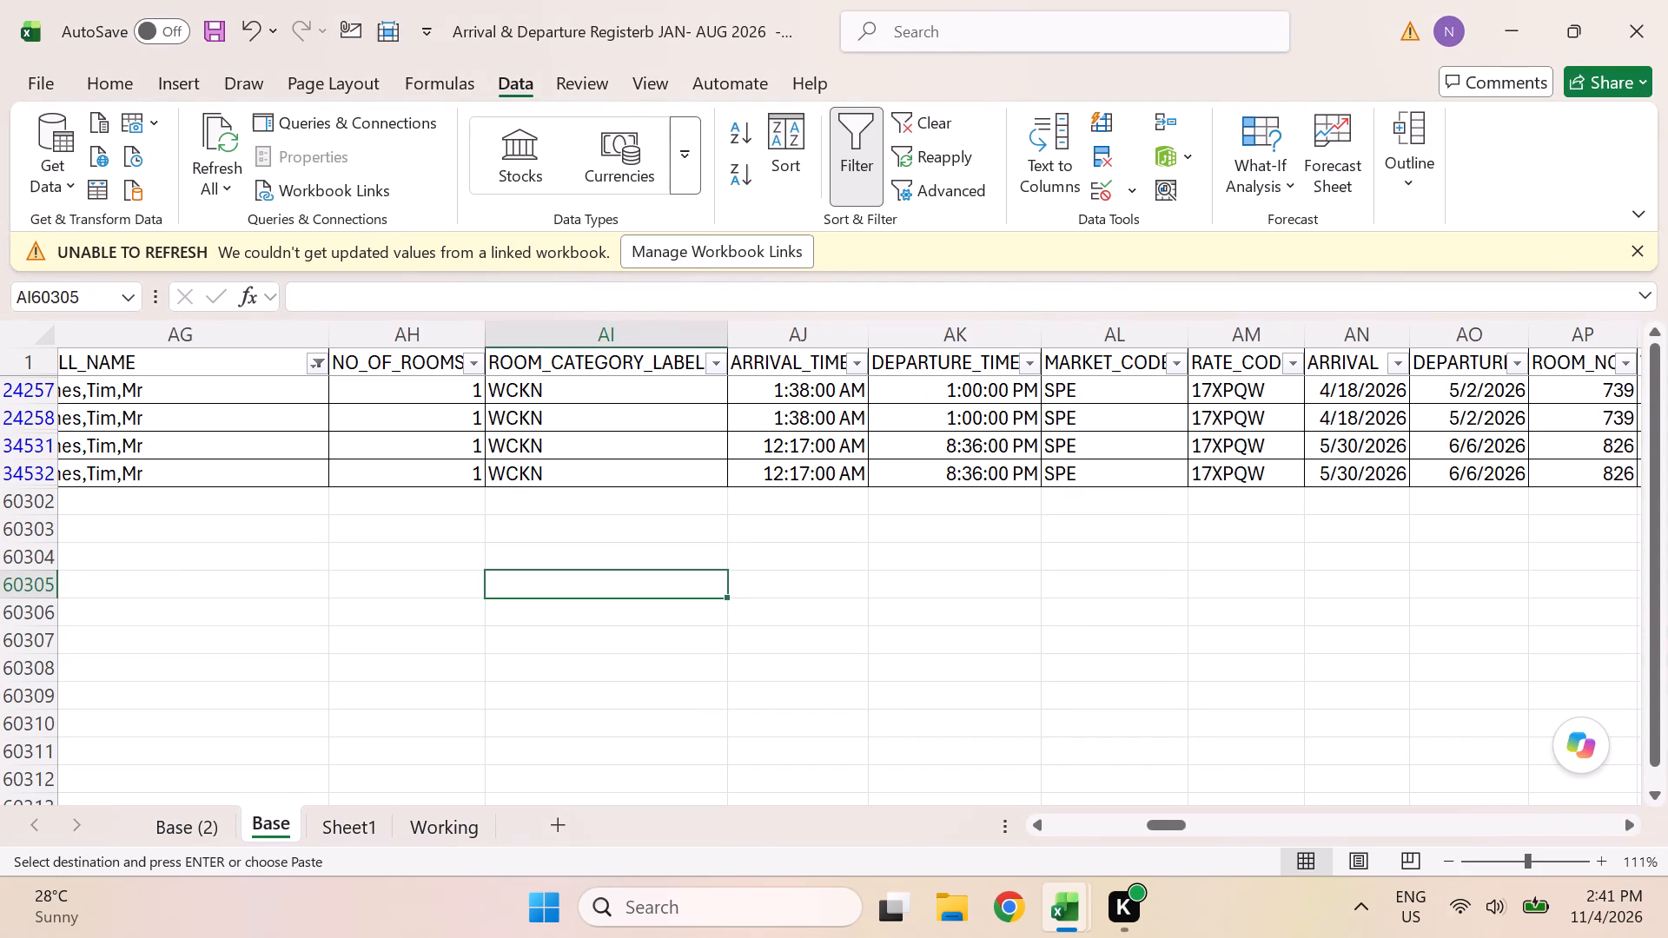
{"action": "left_click", "coordinate": [324, 359]}
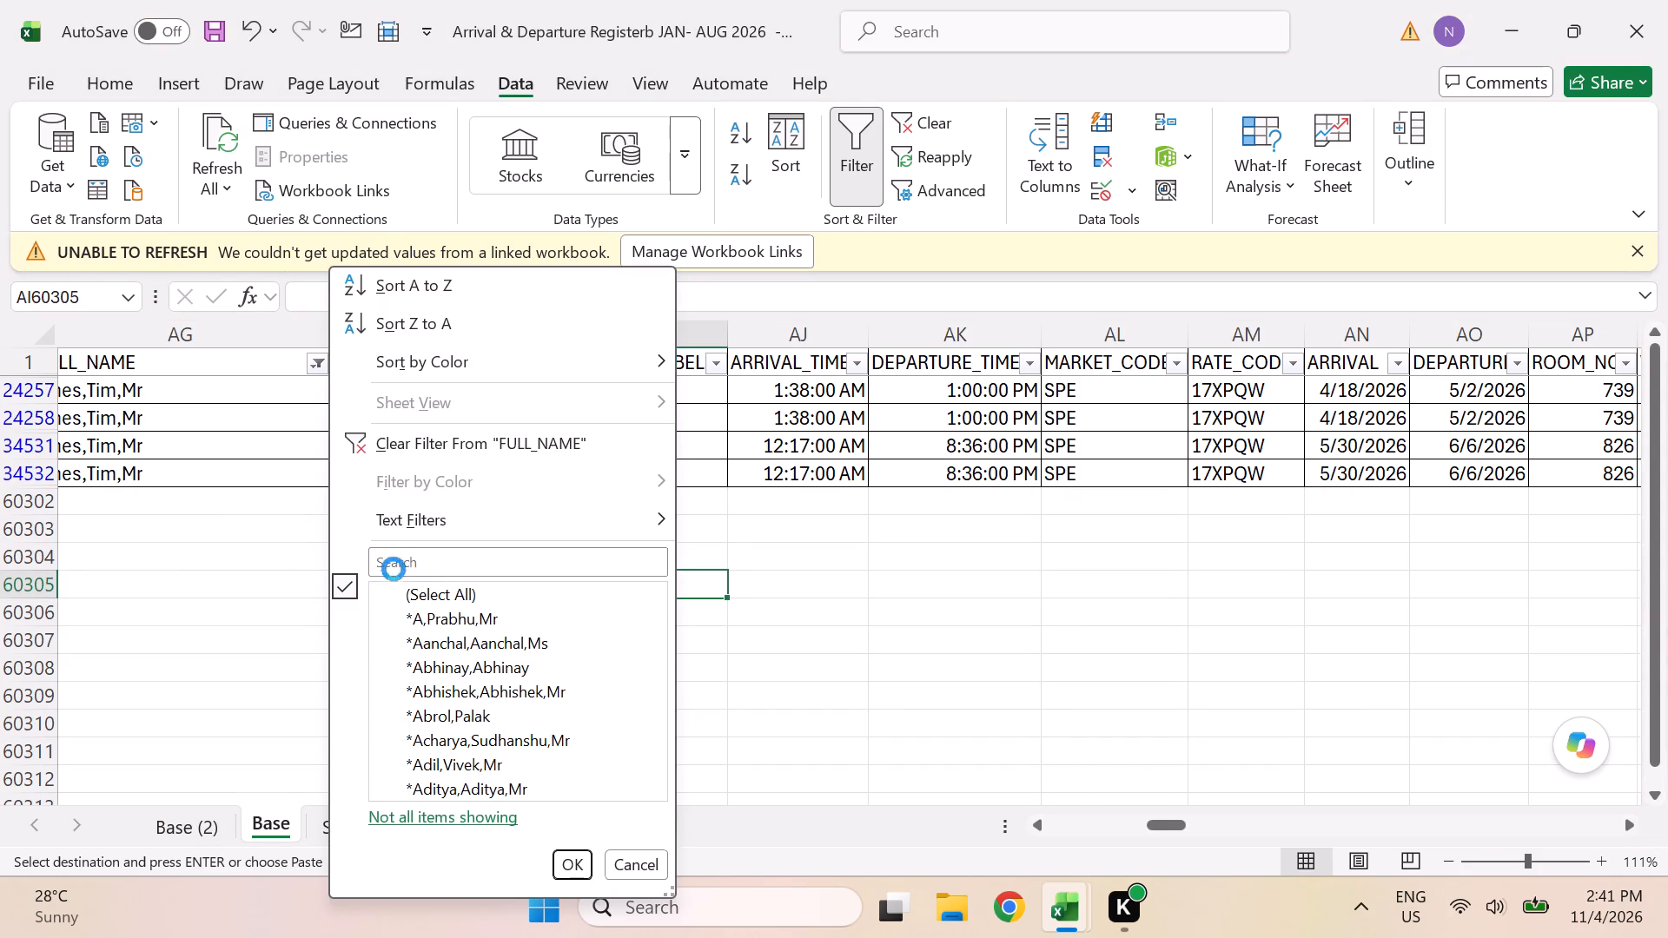
{"action": "left_click", "coordinate": [414, 561]}
{"action": "key", "text": "ctrl+v"}
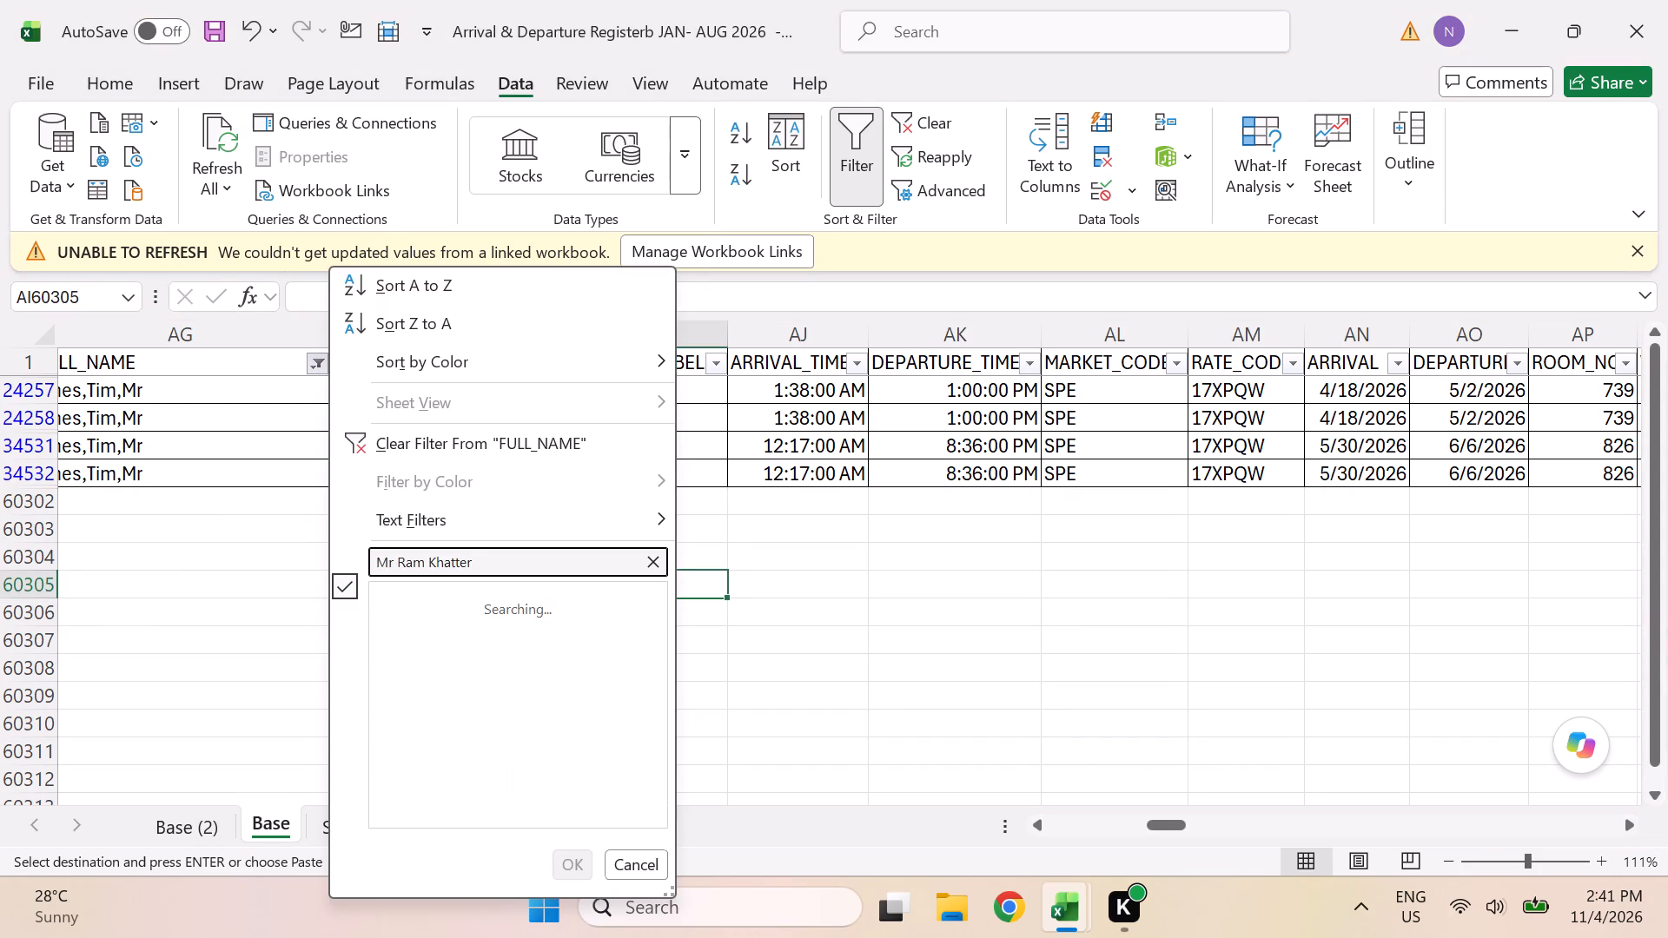
{"action": "left_click", "coordinate": [427, 561]}
{"action": "key", "text": "BackSpace"}
{"action": "key", "text": "BackSpace"}
{"action": "key", "text": "BackSpace"}
{"action": "key", "text": "BackSpace"}
{"action": "key", "text": "BackSpace"}
{"action": "key", "text": "BackSpace"}
{"action": "key", "text": "BackSpace"}
{"action": "key", "text": "BackSpace"}
{"action": "key", "text": "BackSpace"}
{"action": "key", "text": "BackSpace"}
{"action": "key", "text": "BackSpace"}
{"action": "key", "text": "BackSpace"}
{"action": "key", "text": "BackSpace"}
{"action": "key", "text": "Right"}
{"action": "key", "text": "Right"}
{"action": "key", "text": "Right"}
{"action": "key", "text": "Right"}
{"action": "key", "text": "Right"}
{"action": "key", "text": "Right"}
{"action": "key", "text": "Right"}
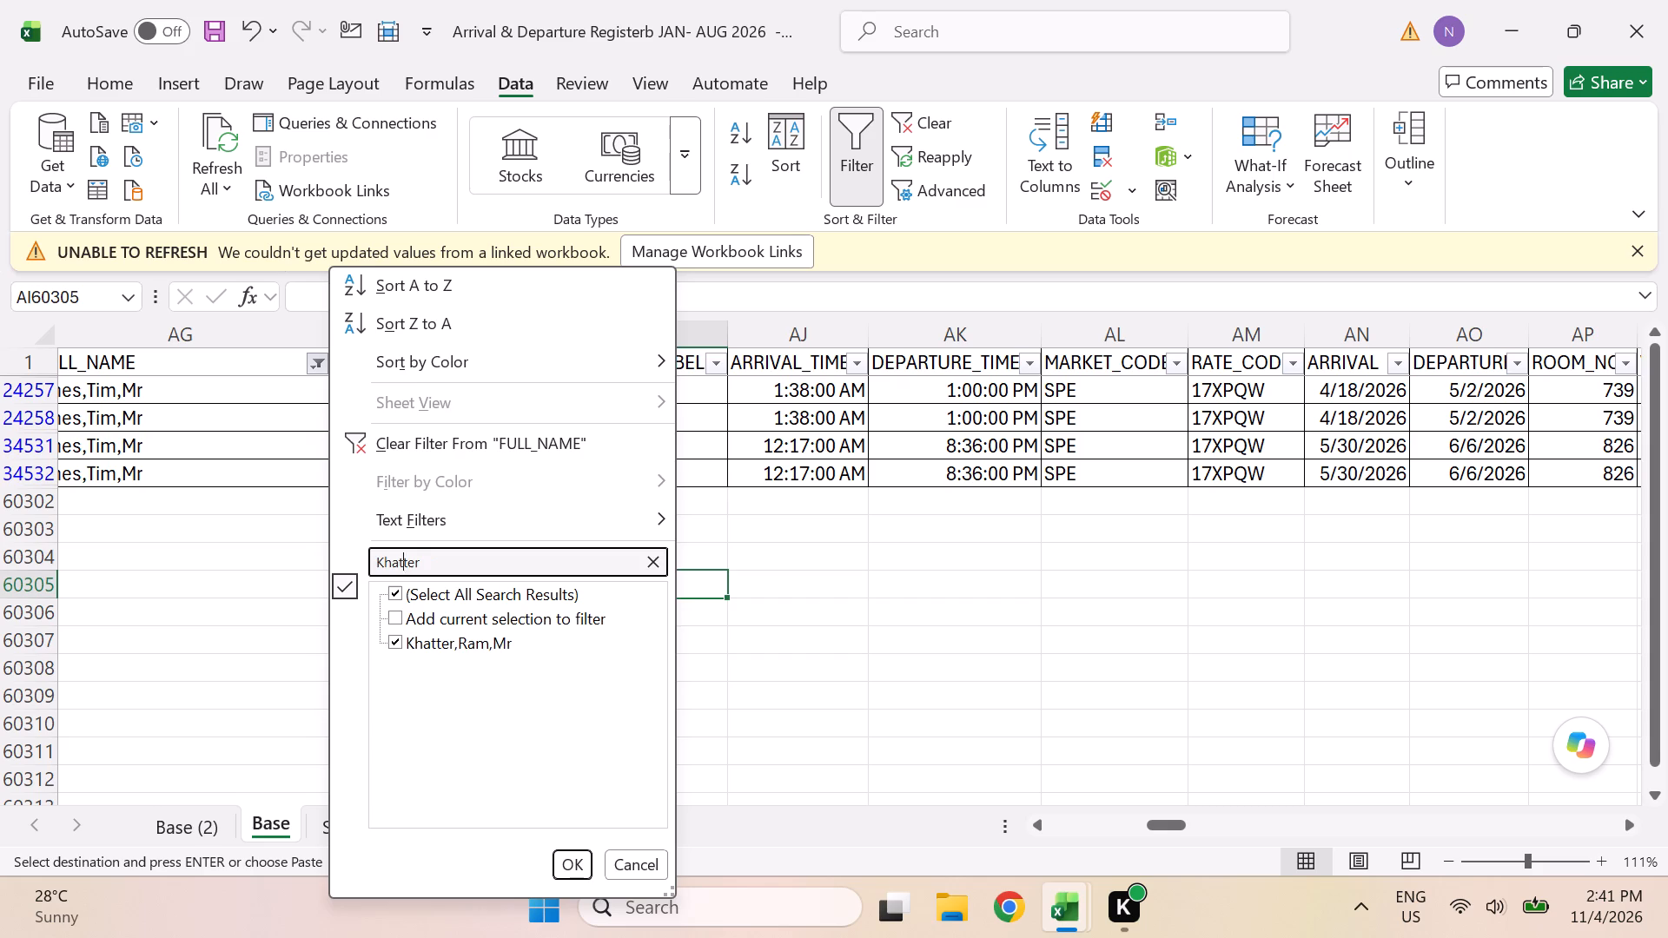
{"action": "key", "text": "Return"}
Switch to the CForm_vs_Nationality_Match_Report workbook and fill the whole of row 278 on the C Form NOT Filed sheet with red.
{"action": "key", "text": "alt+Tab"}
{"action": "key", "text": "alt+Tab"}
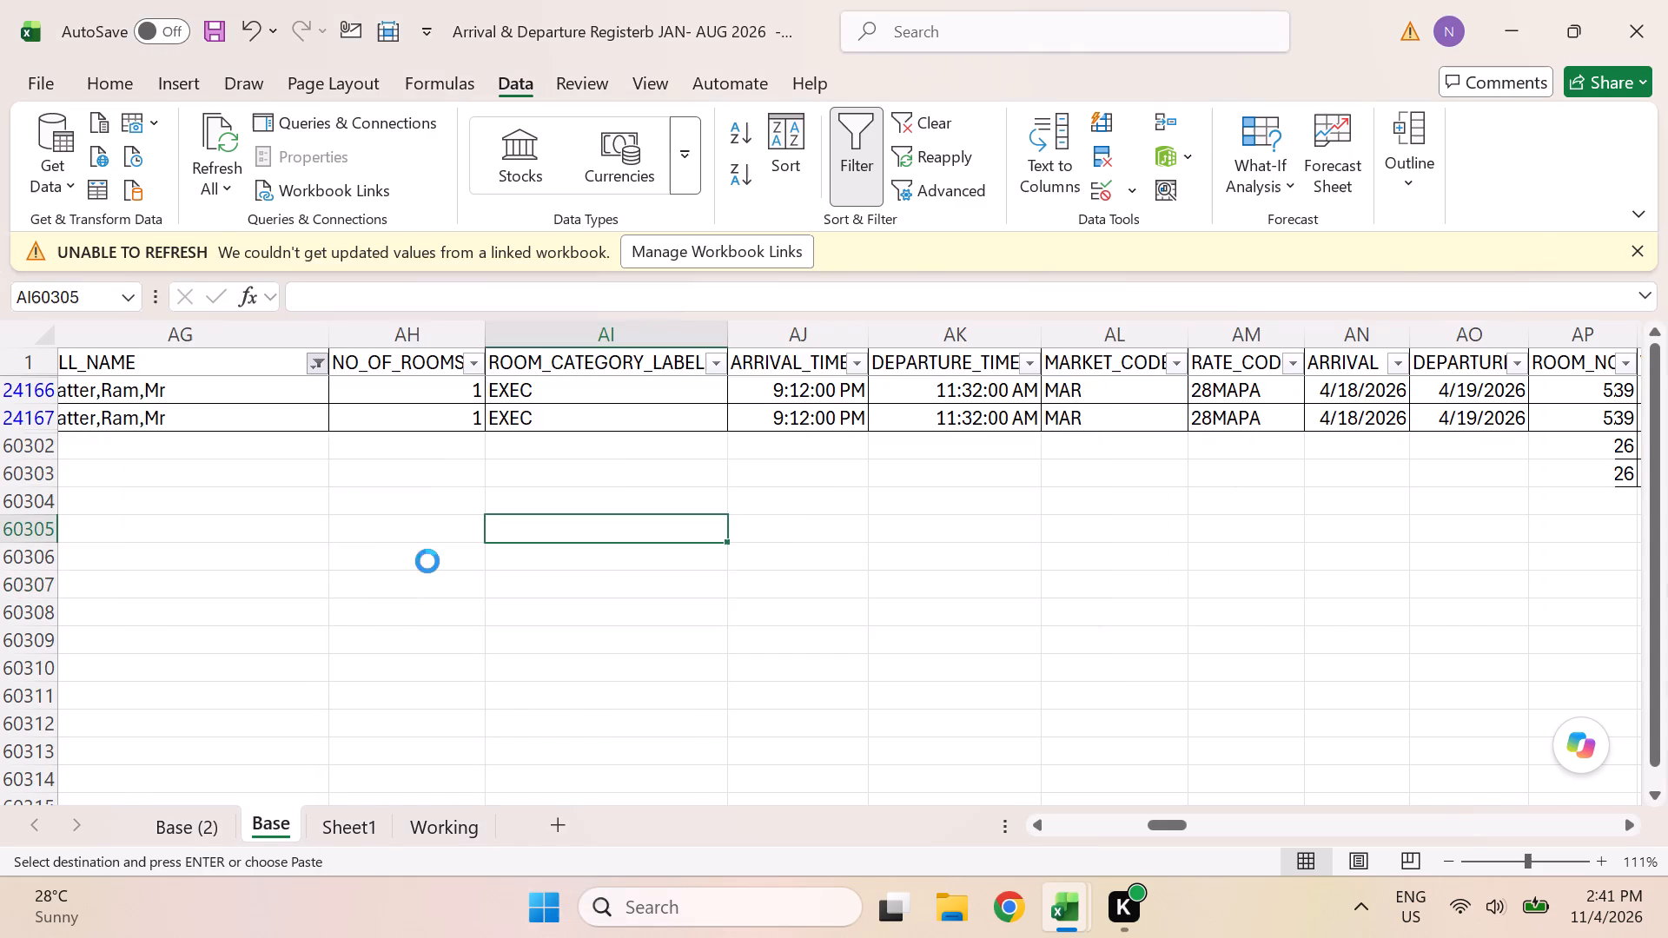
{"action": "key", "text": "alt+Tab"}
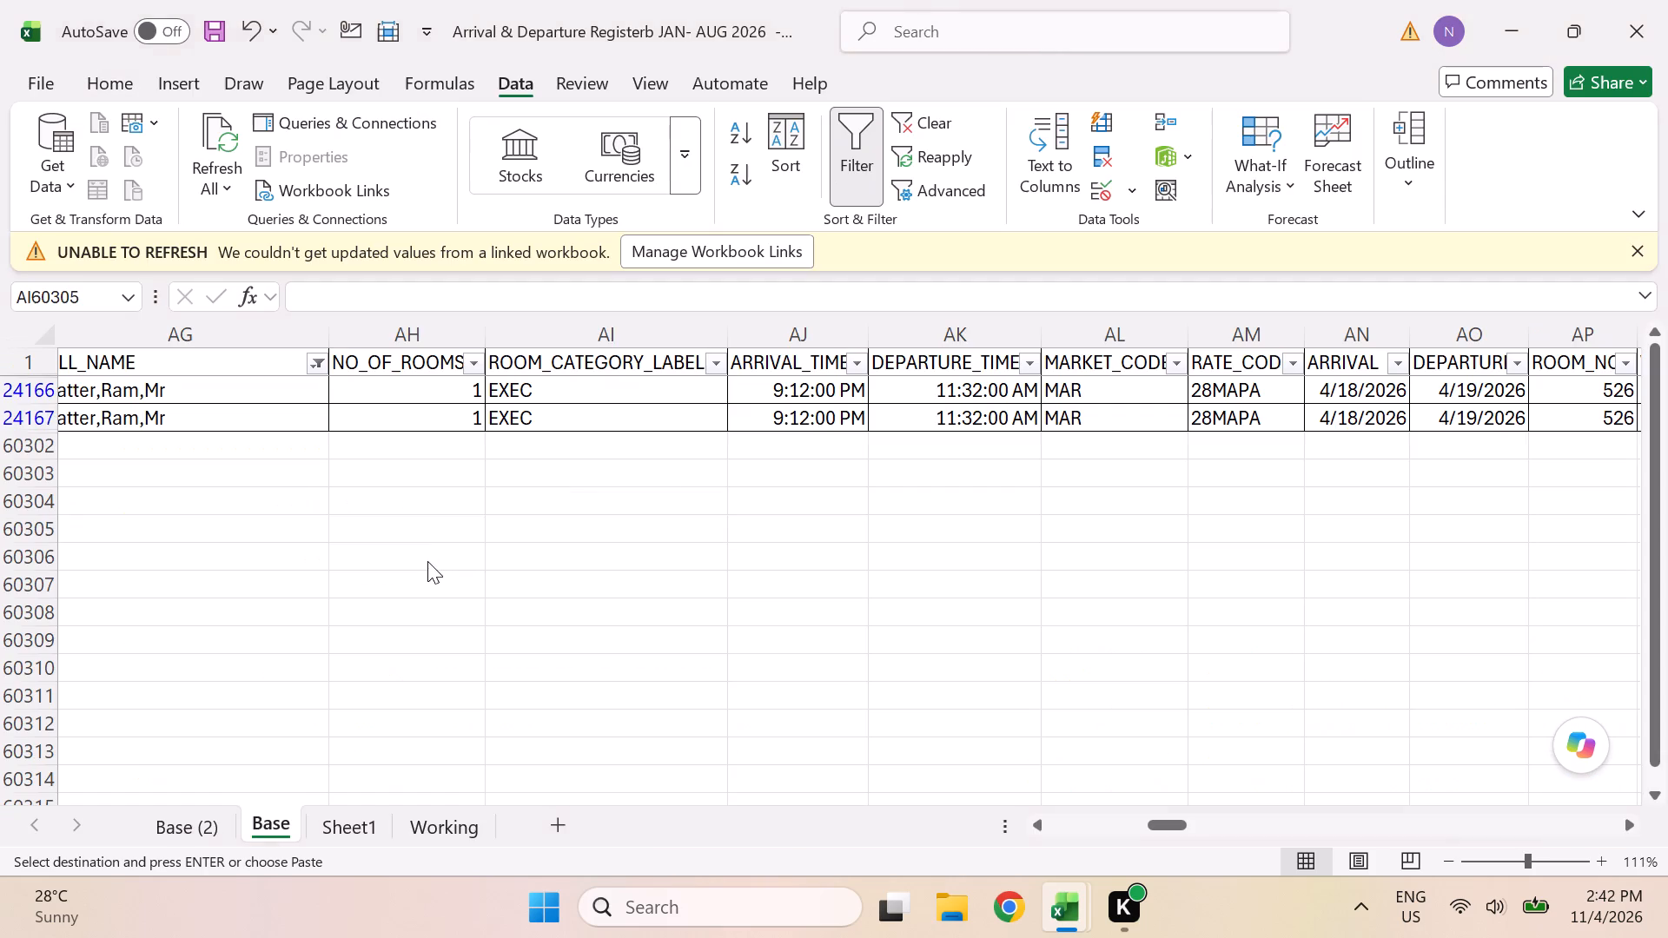
{"action": "key", "text": "alt+Tab"}
{"action": "key", "text": "alt+Tab"}
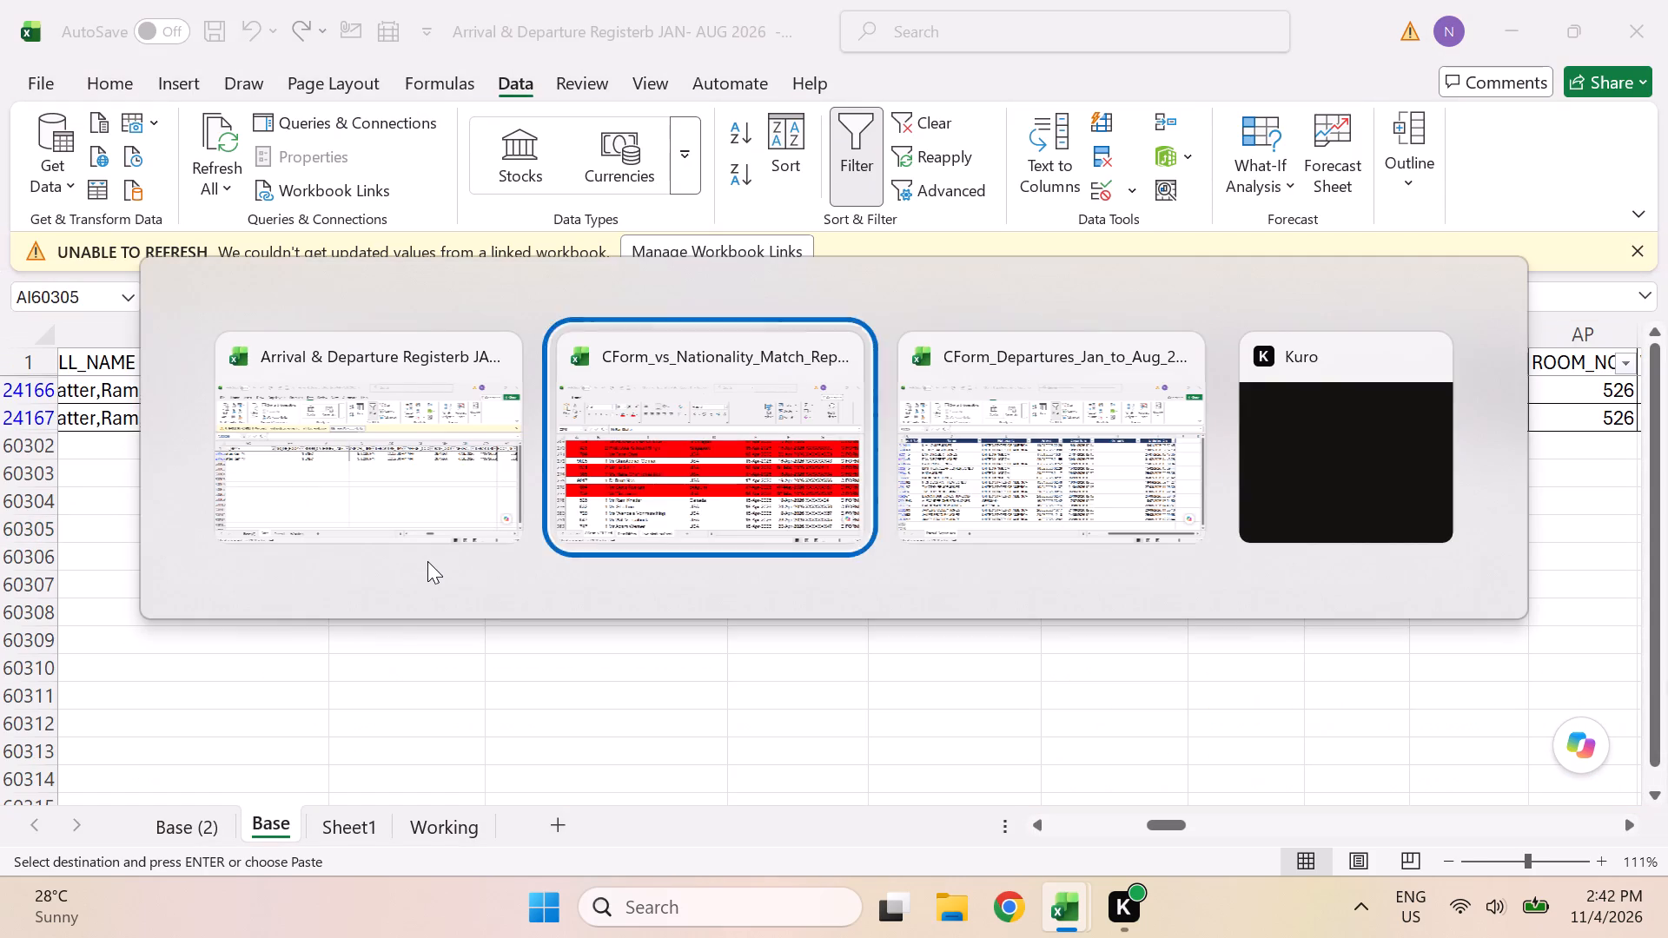
{"action": "key", "text": "alt+Tab"}
{"action": "key", "text": "alt+Tab"}
{"action": "key", "text": "alt+Tab"}
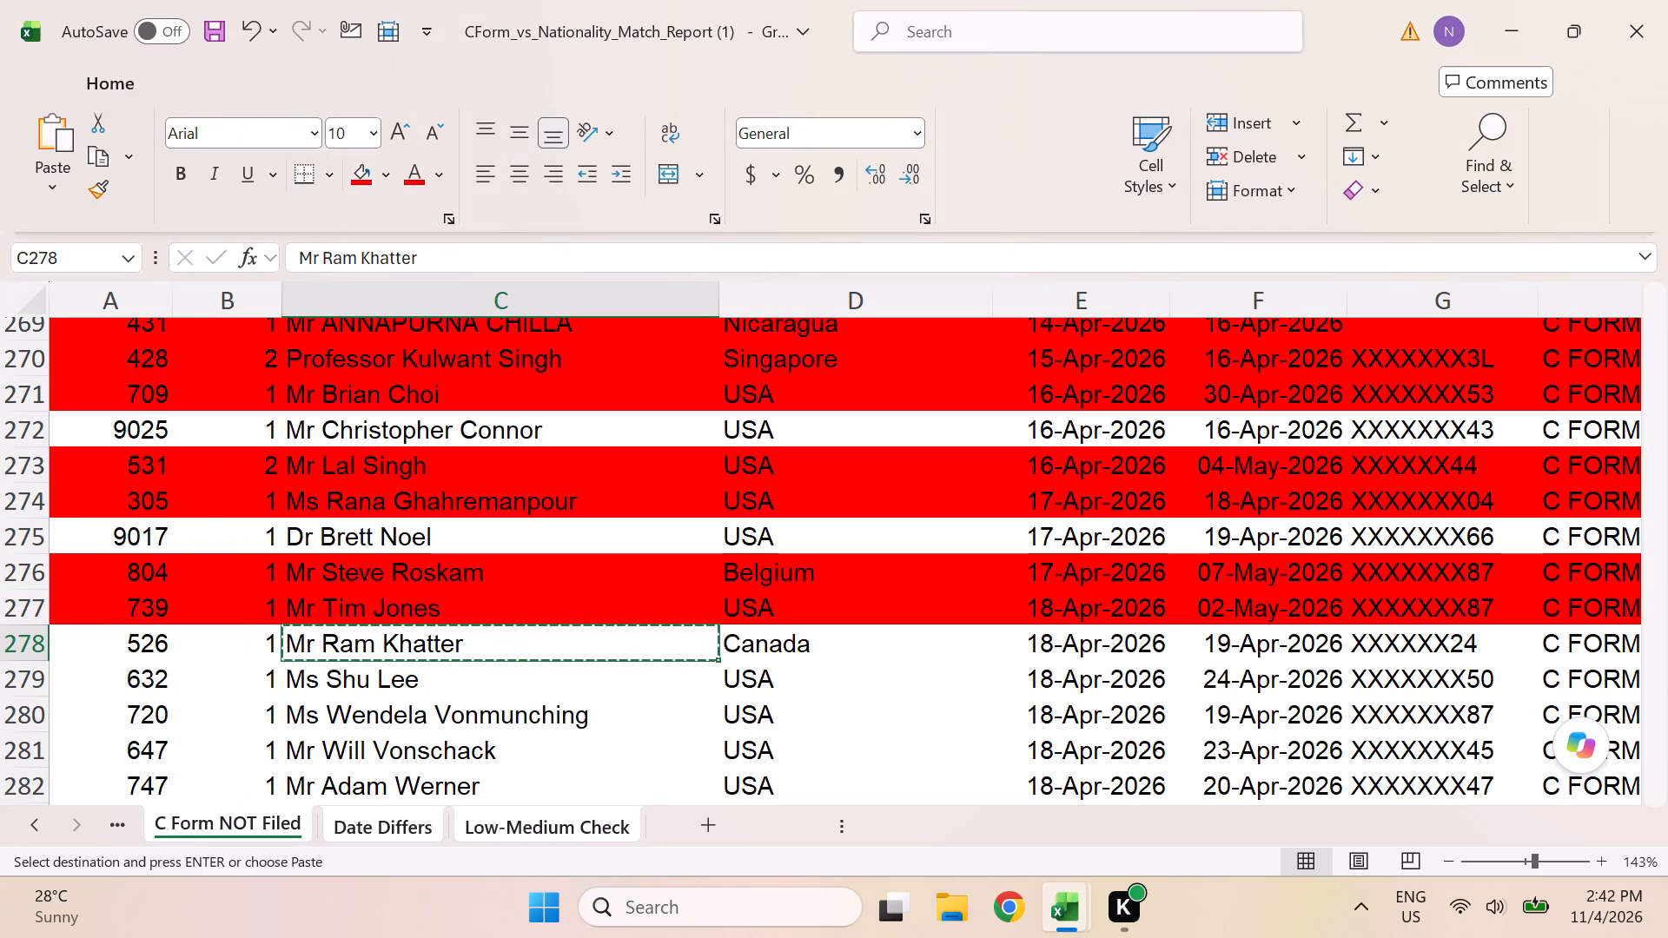
{"action": "key", "text": "Return"}
{"action": "key", "text": "Left"}
{"action": "key", "text": "Left"}
{"action": "key", "text": "ctrl+shift+Right"}
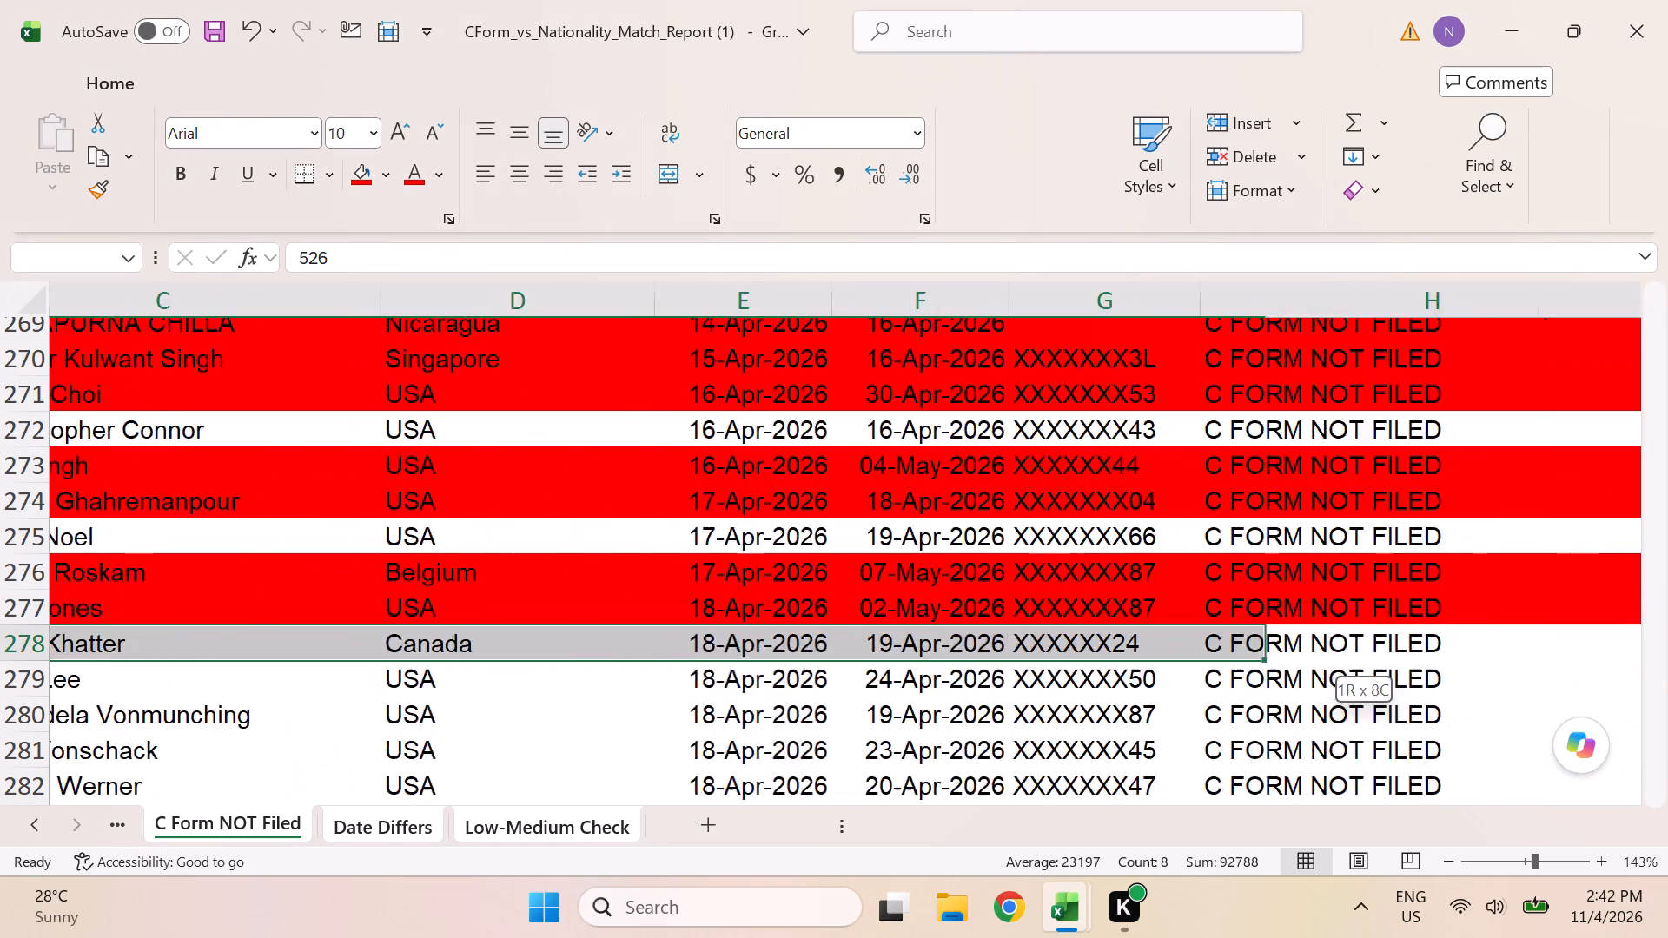
{"action": "key", "text": "ctrl+shift+Right"}
{"action": "key", "text": "ctrl+shift+Right"}
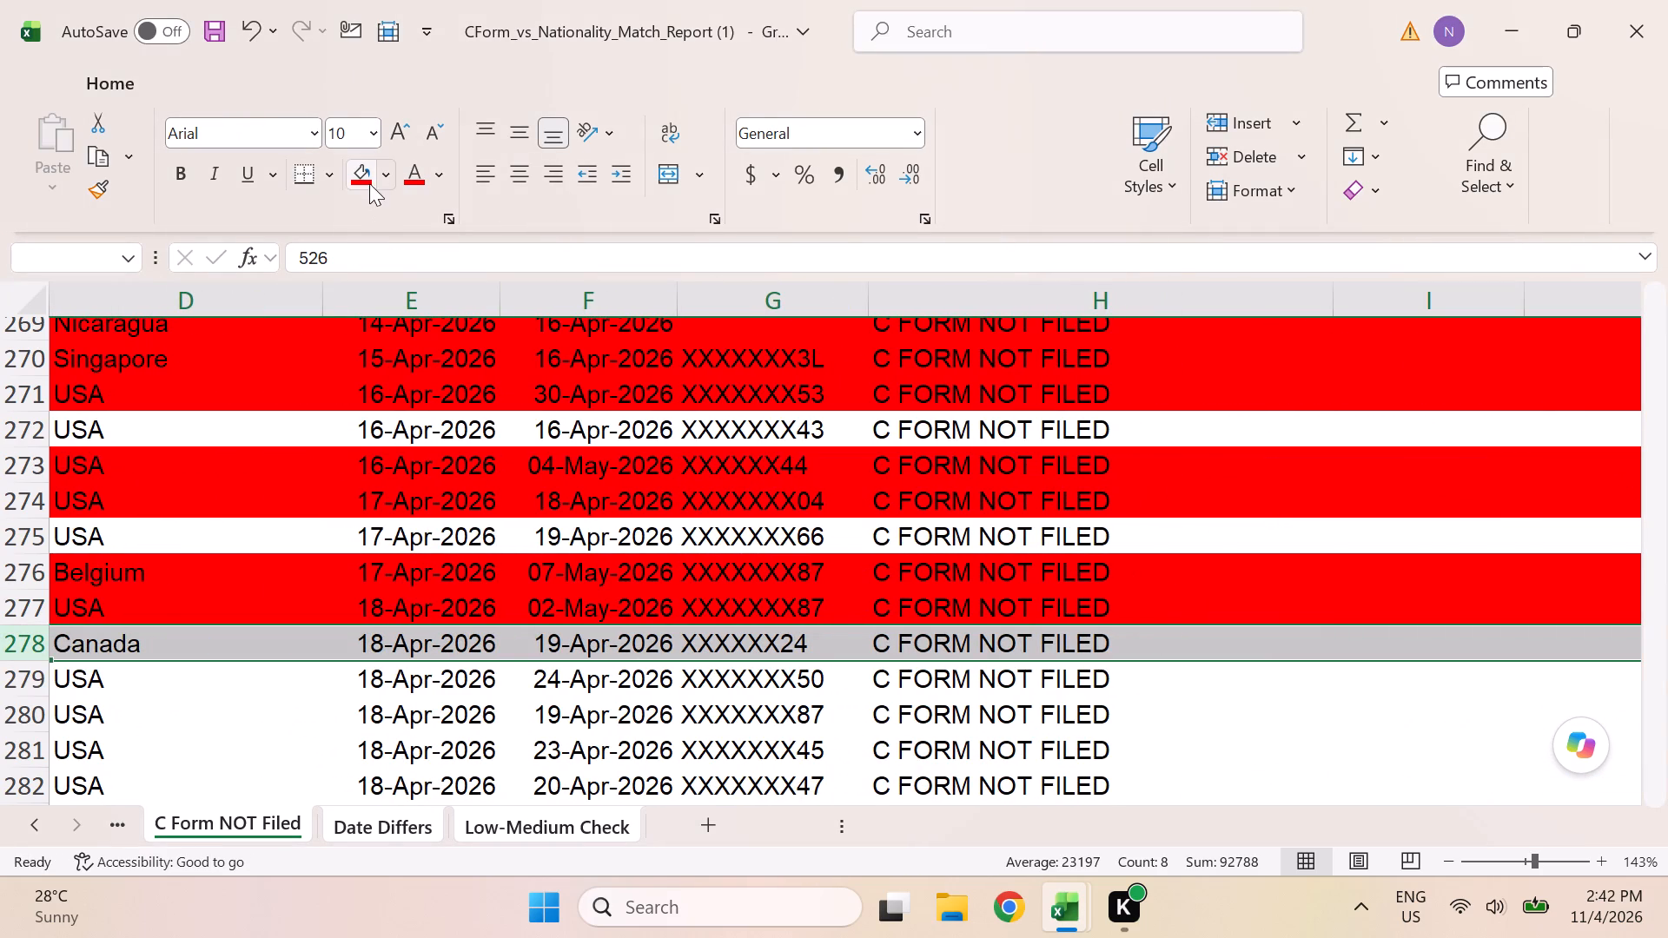
{"action": "left_click", "coordinate": [366, 169]}
Copy the row 279 guest's name and filter FULL_NAME in the Arrival & Departure Register by surname and first name, comma-separated without title.
{"action": "left_click", "coordinate": [449, 697]}
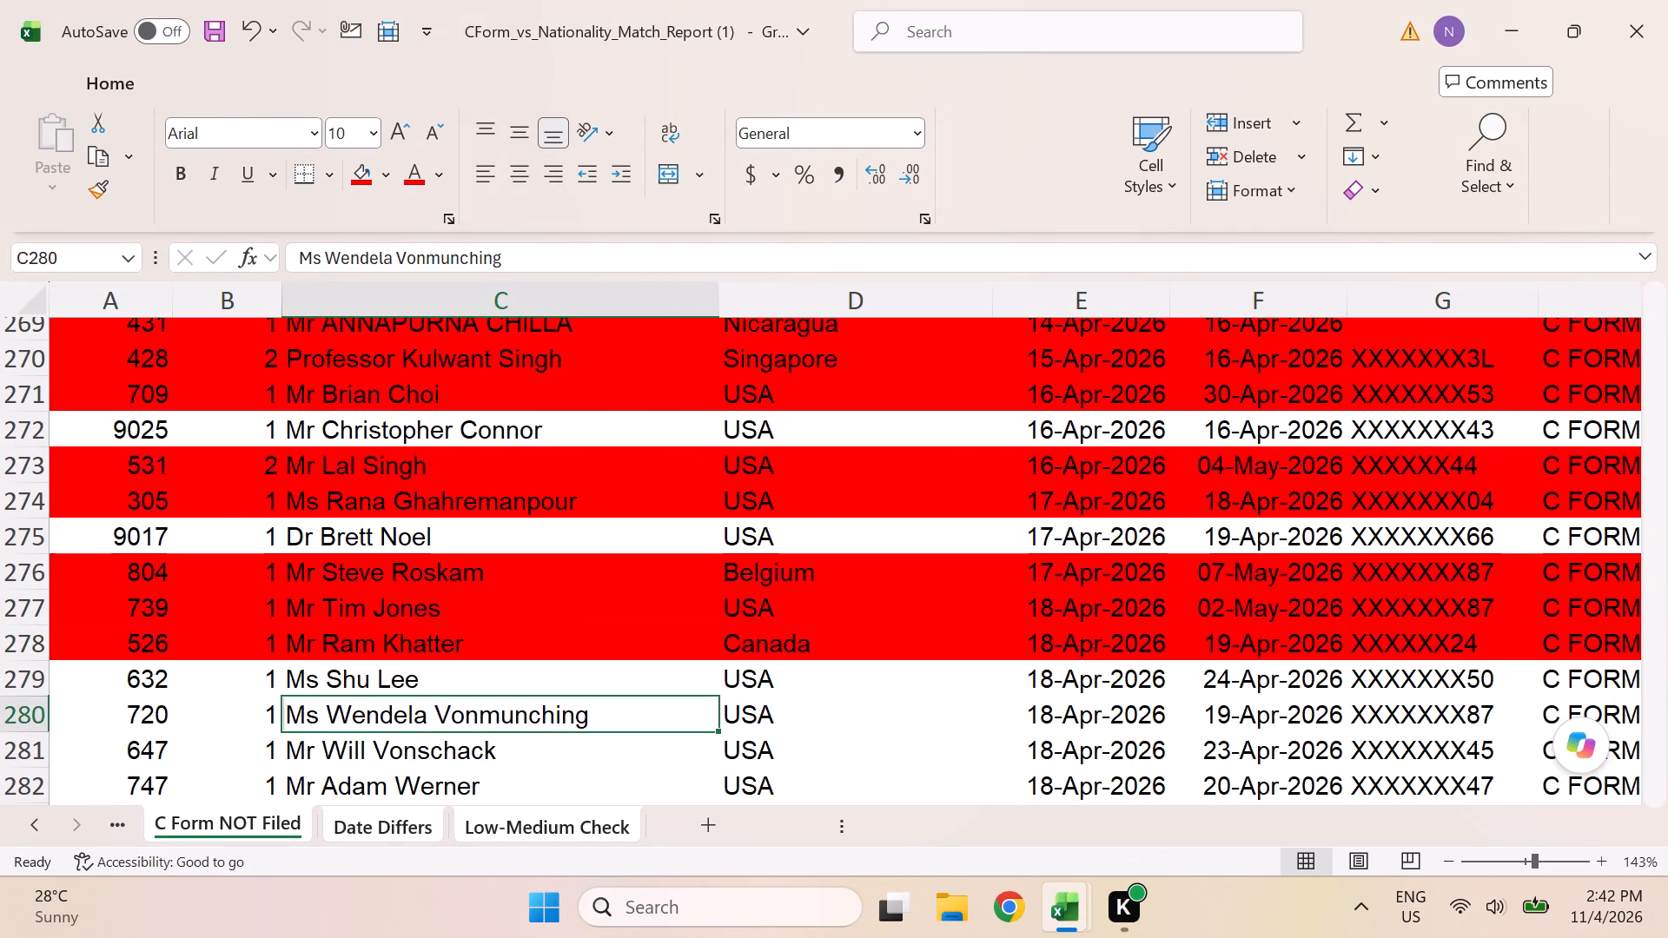
{"action": "key", "text": "Up"}
{"action": "key", "text": "ctrl+c"}
{"action": "key", "text": "alt+Tab"}
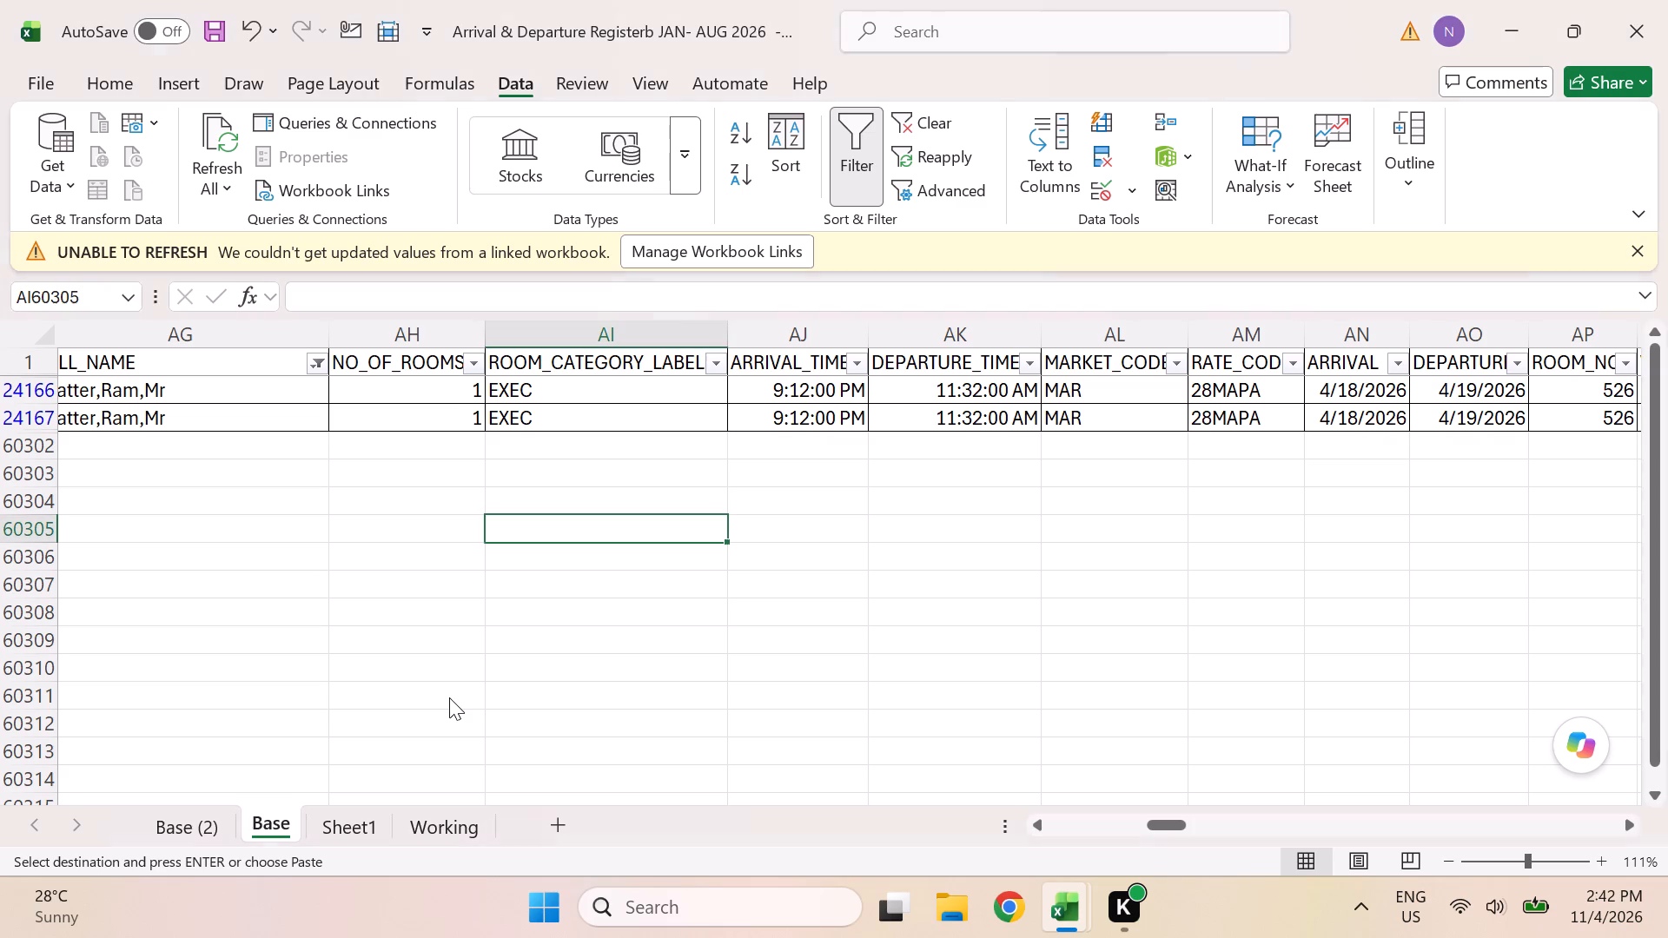
{"action": "left_click", "coordinate": [321, 360]}
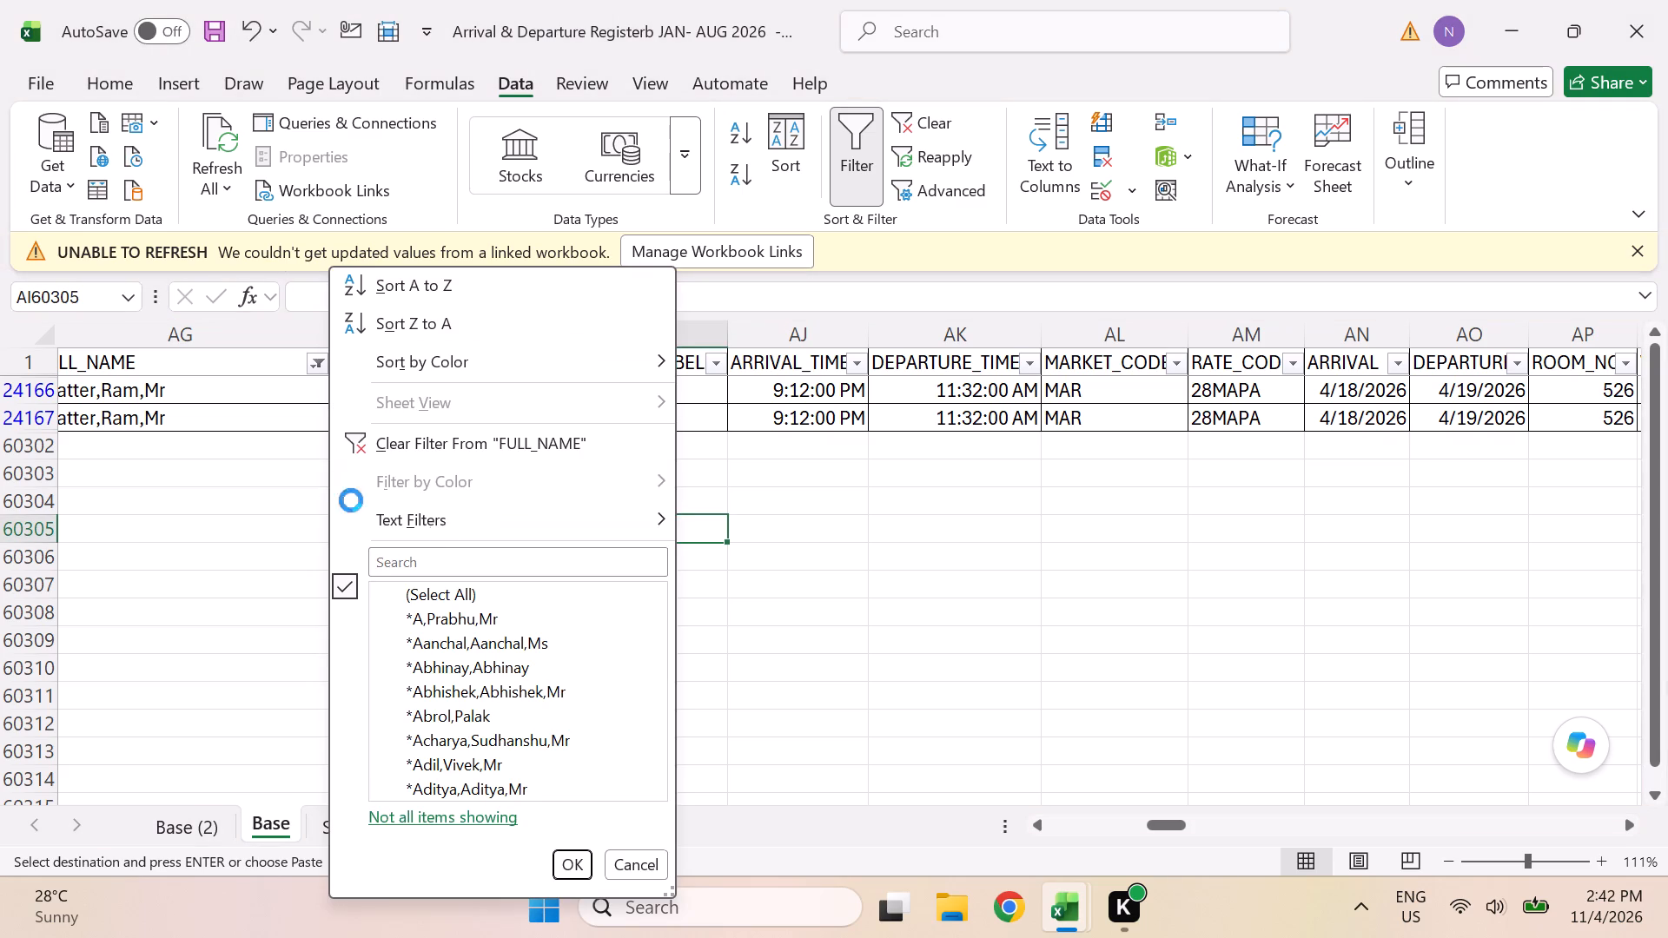
{"action": "left_click", "coordinate": [492, 563]}
{"action": "key", "text": "ctrl+v"}
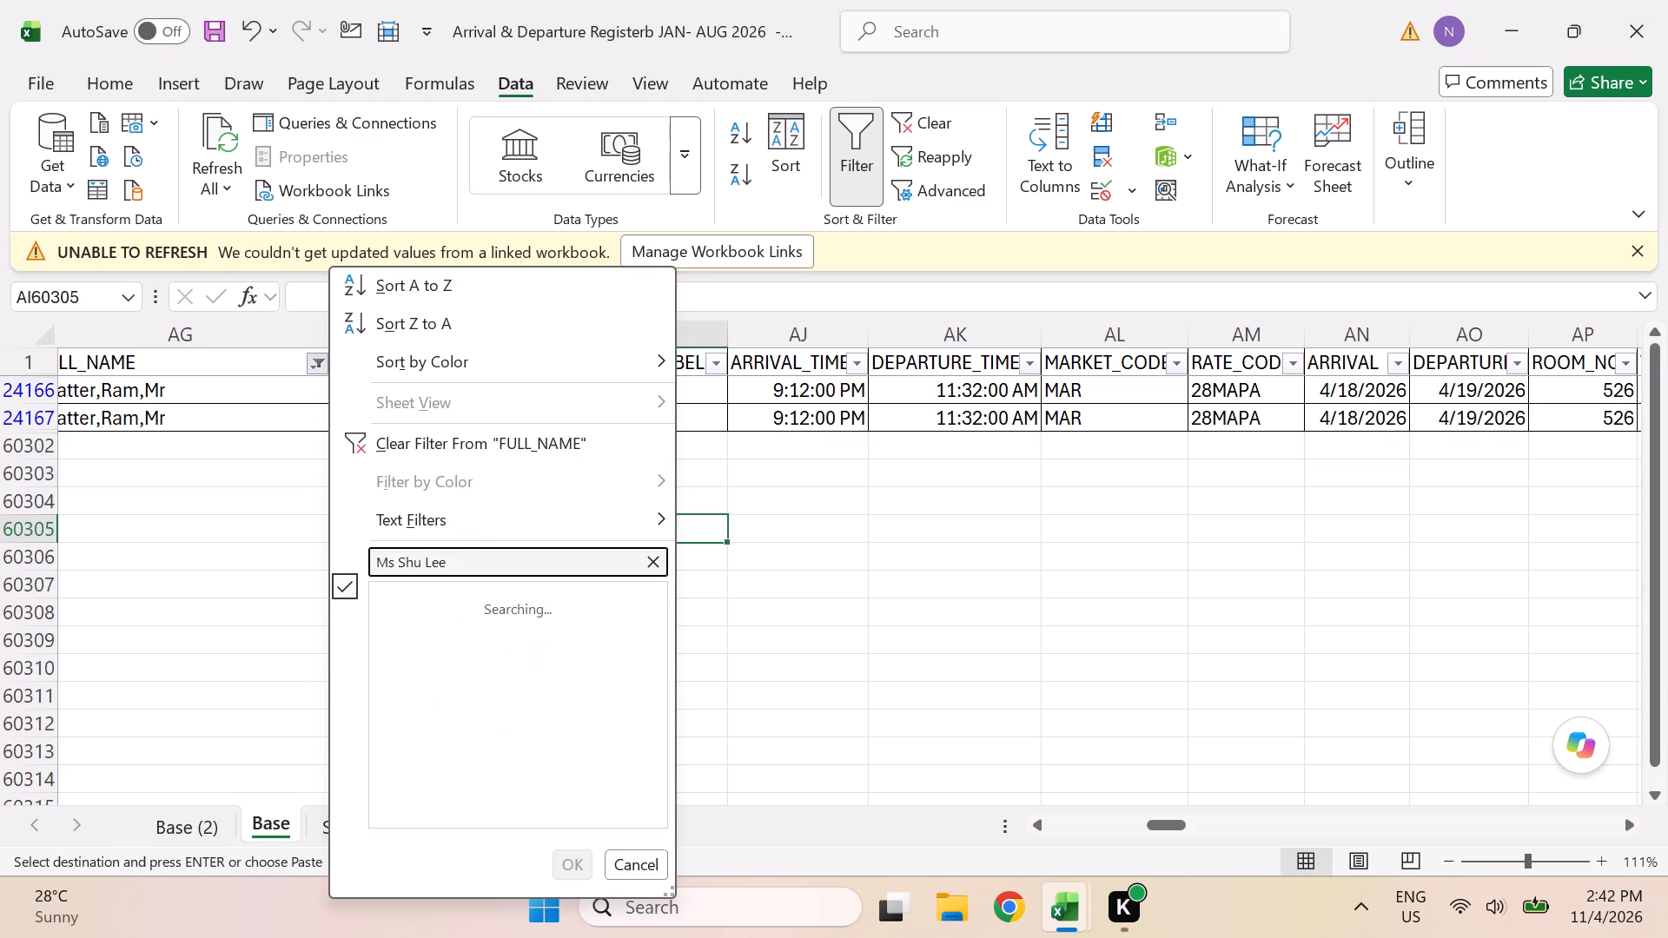
{"action": "left_click", "coordinate": [422, 563]}
{"action": "key", "text": "Right"}
{"action": "key", "text": "BackSpace"}
{"action": "key", "text": "BackSpace"}
{"action": "key", "text": "BackSpace"}
{"action": "key", "text": "BackSpace"}
{"action": "key", "text": "BackSpace"}
{"action": "key", "text": "BackSpace"}
{"action": "key", "text": "BackSpace"}
{"action": "key", "text": "BackSpace"}
{"action": "key", "text": "BackSpace"}
{"action": "key", "text": "BackSpace"}
{"action": "key", "text": "Right"}
{"action": "key", "text": "Right"}
{"action": "key", "text": "Right"}
{"action": "key", "text": "Right"}
{"action": "key", "text": "Right"}
{"action": "key", "text": "Right"}
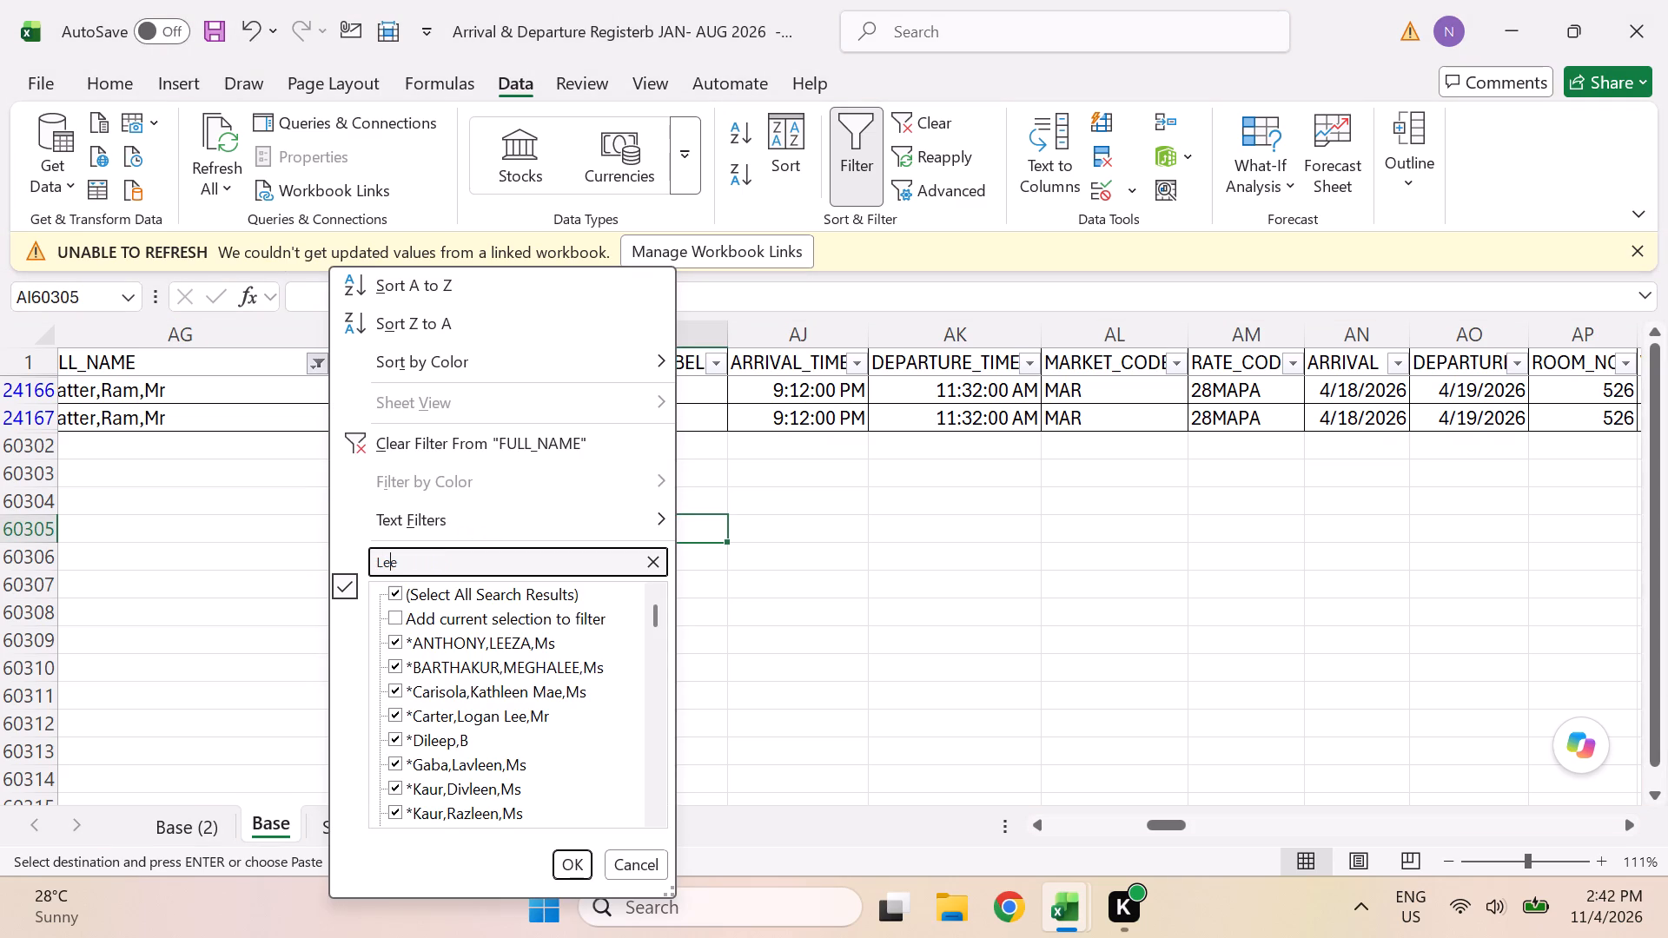
{"action": "key", "text": "comma"}
{"action": "key", "text": "ctrl+v"}
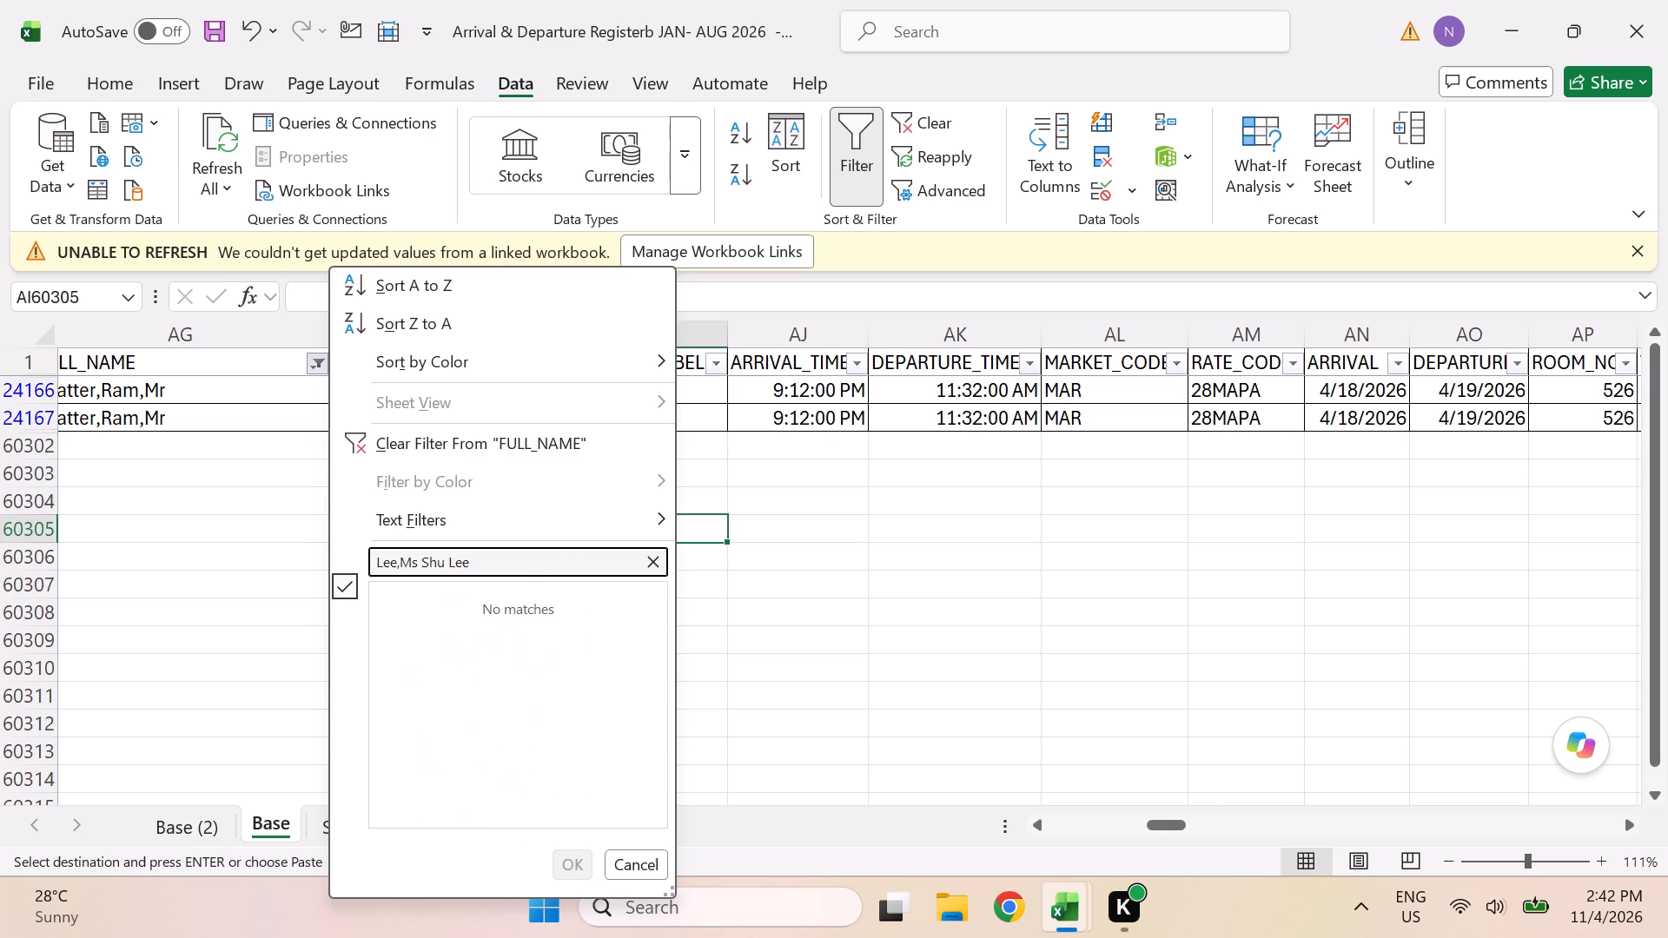
{"action": "key", "text": "BackSpace"}
{"action": "key", "text": "BackSpace"}
{"action": "key", "text": "BackSpace"}
{"action": "key", "text": "BackSpace"}
{"action": "key", "text": "Left"}
{"action": "key", "text": "Left"}
{"action": "key", "text": "Left"}
{"action": "key", "text": "BackSpace"}
{"action": "key", "text": "BackSpace"}
{"action": "key", "text": "BackSpace"}
{"action": "key", "text": "Return"}
Switch to the C-Form departures and filter the Name column by the row 279 guest's surname only.
{"action": "key", "text": "alt+Tab"}
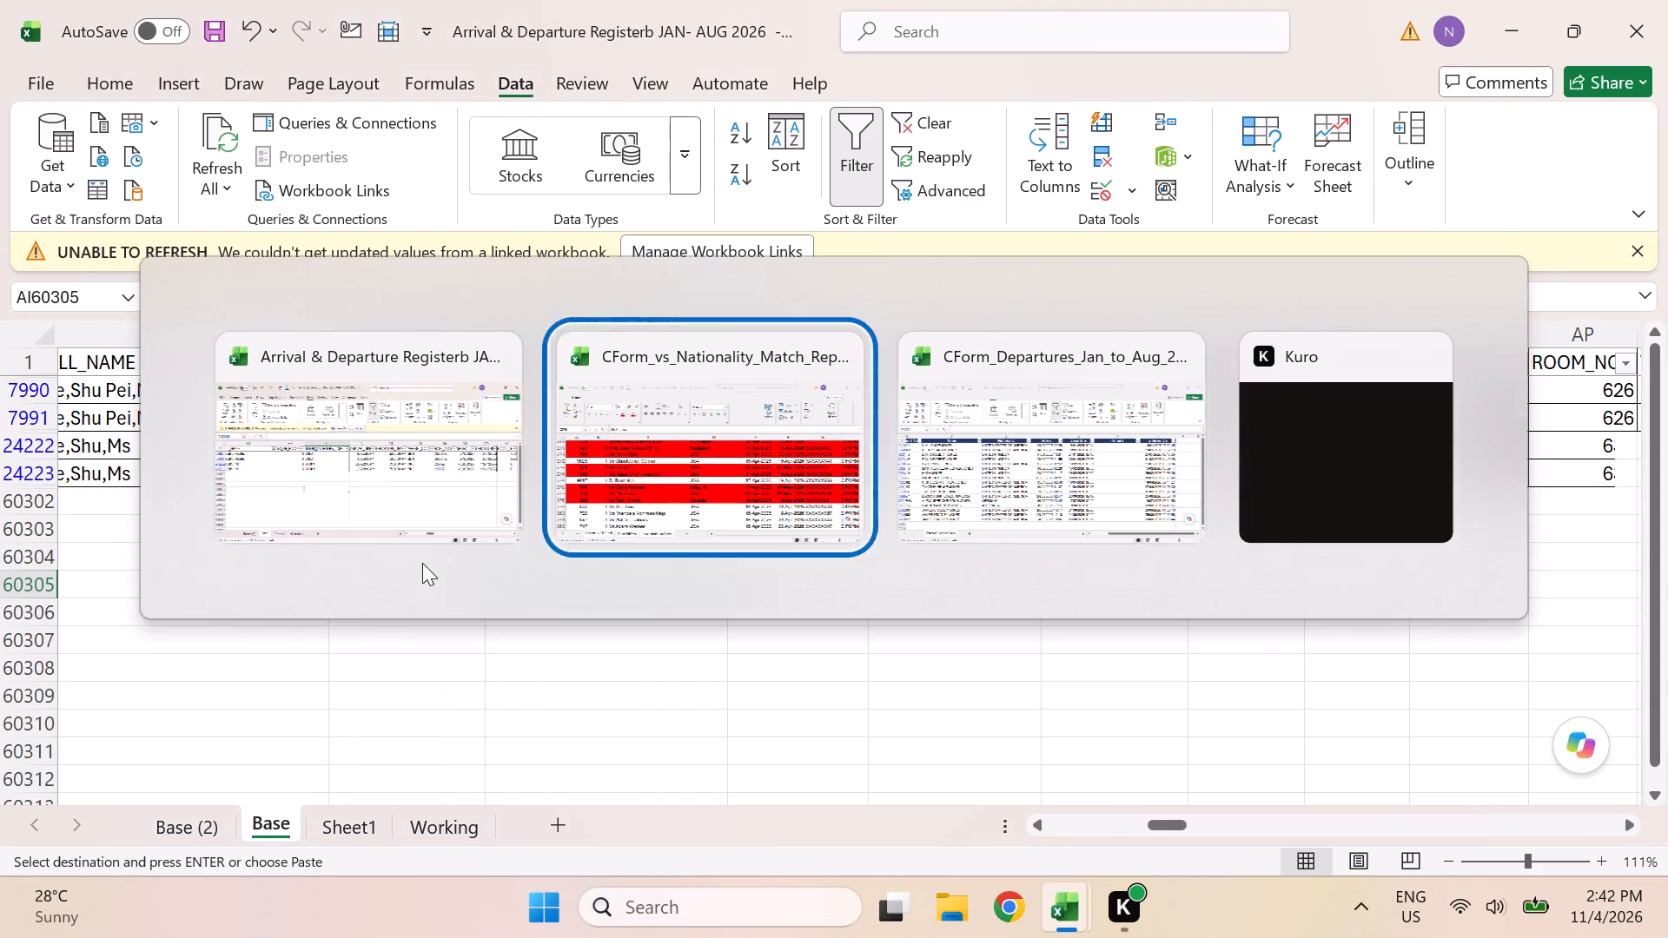
{"action": "key", "text": "alt+Tab"}
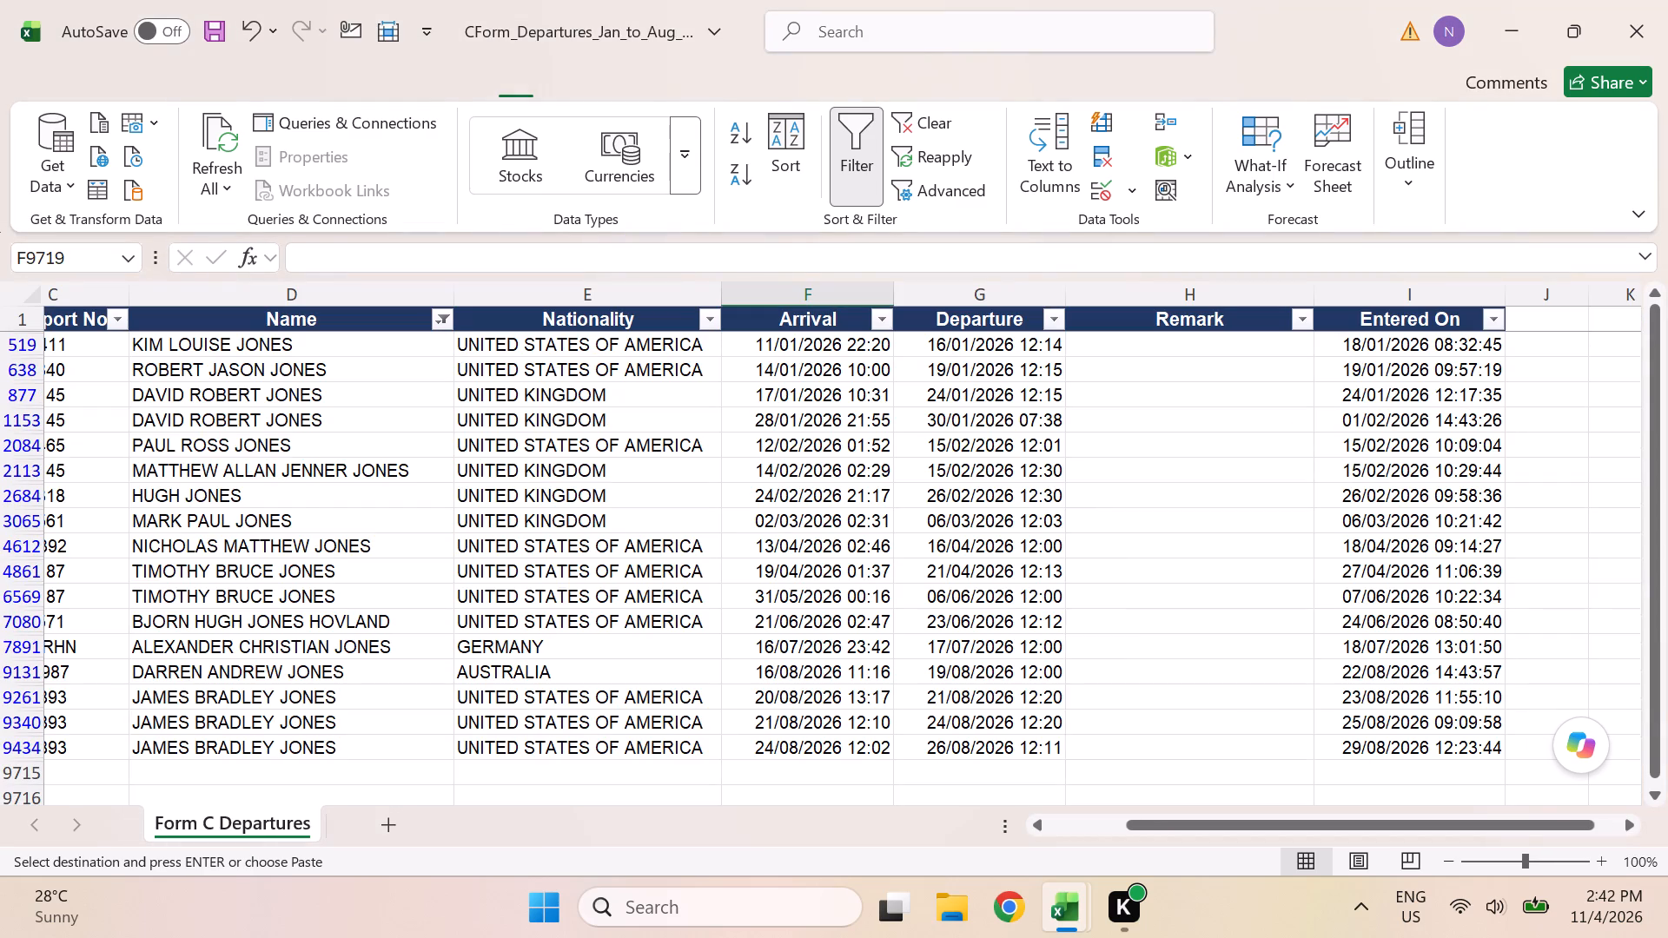
{"action": "left_click", "coordinate": [447, 310]}
{"action": "left_click", "coordinate": [338, 560]}
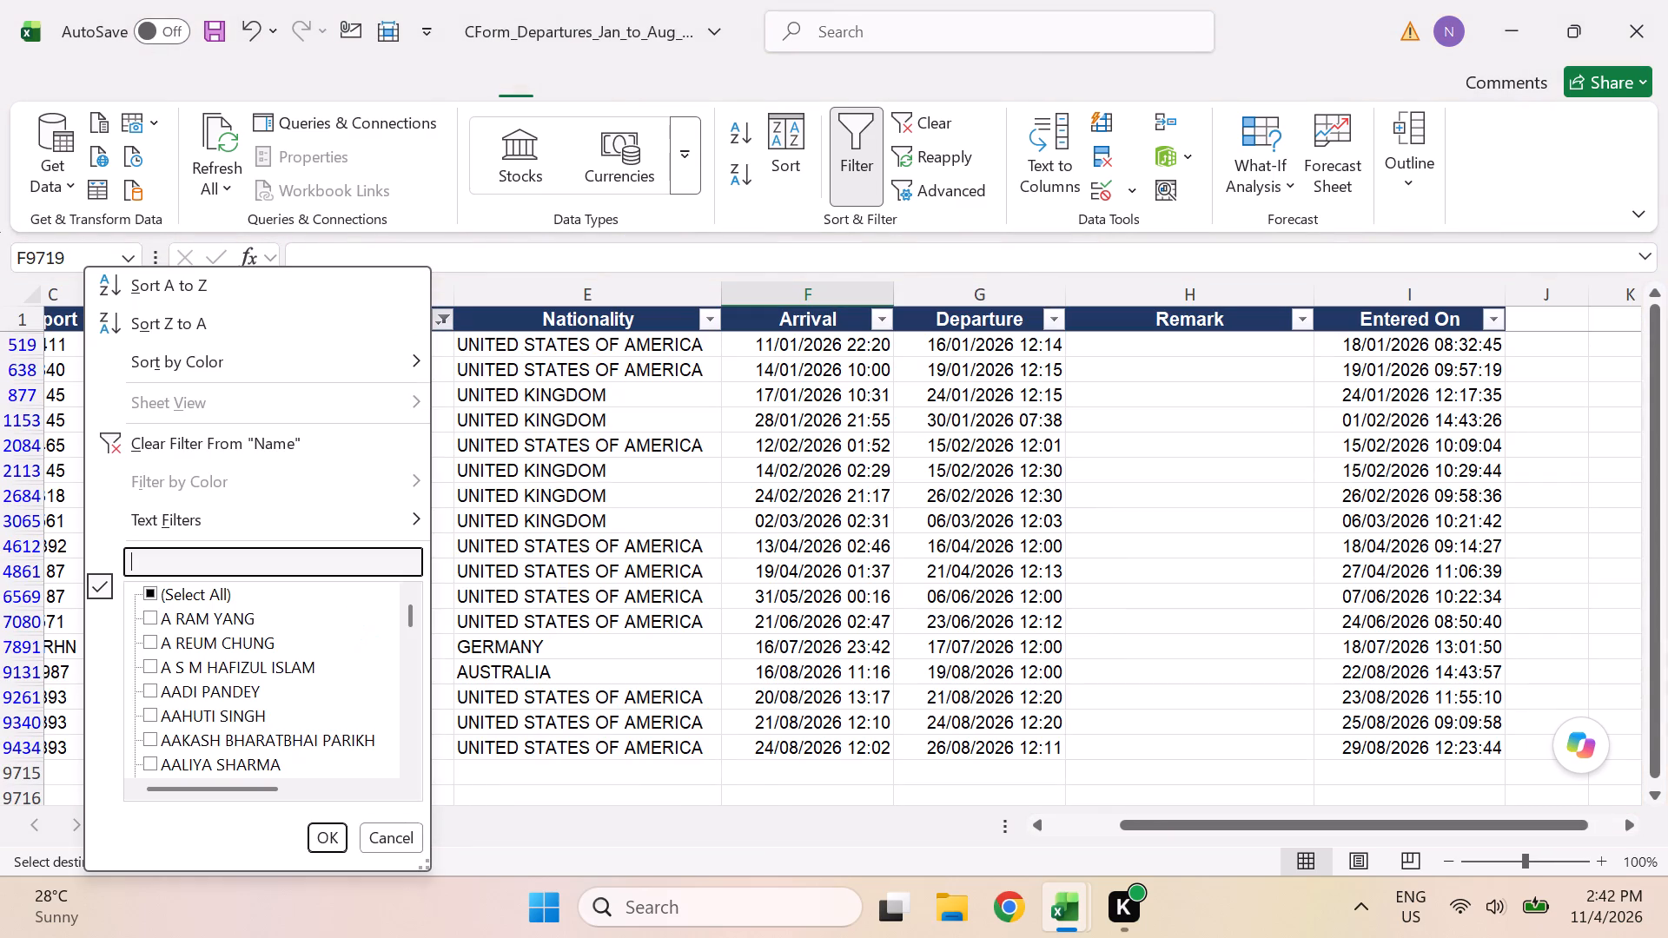
{"action": "key", "text": "ctrl+v"}
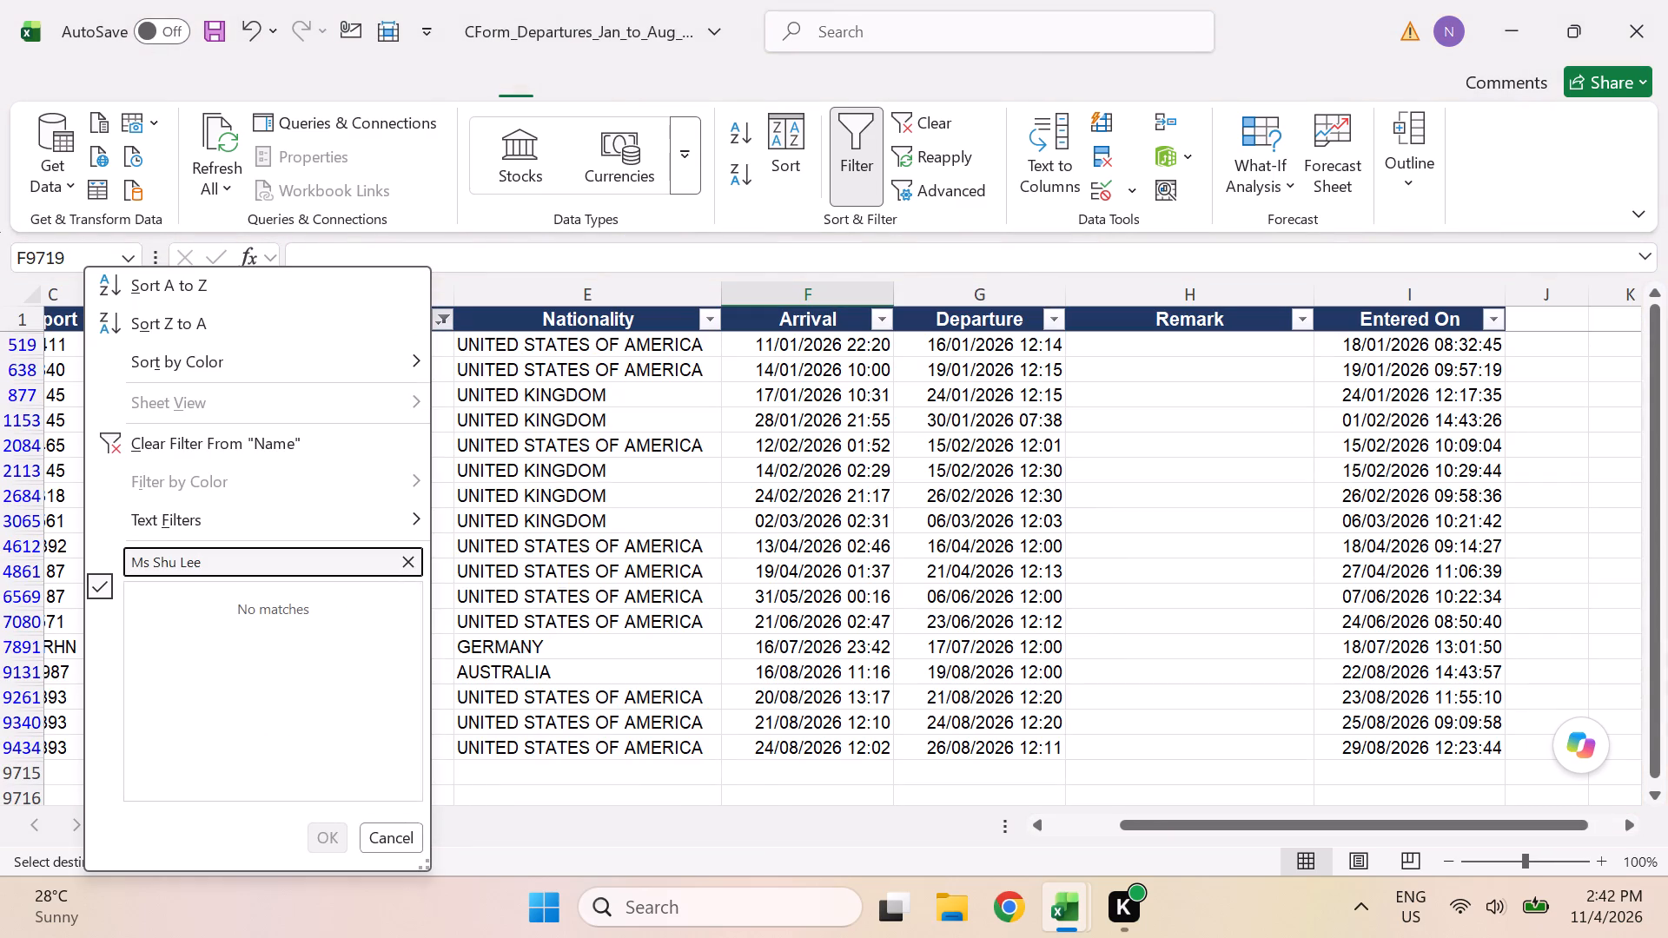
{"action": "left_click", "coordinate": [158, 565]}
{"action": "key", "text": "Left"}
{"action": "key", "text": "BackSpace"}
{"action": "key", "text": "BackSpace"}
{"action": "key", "text": "BackSpace"}
{"action": "key", "text": "BackSpace"}
{"action": "key", "text": "BackSpace"}
{"action": "key", "text": "BackSpace"}
{"action": "key", "text": "BackSpace"}
{"action": "key", "text": "BackSpace"}
{"action": "key", "text": "Right"}
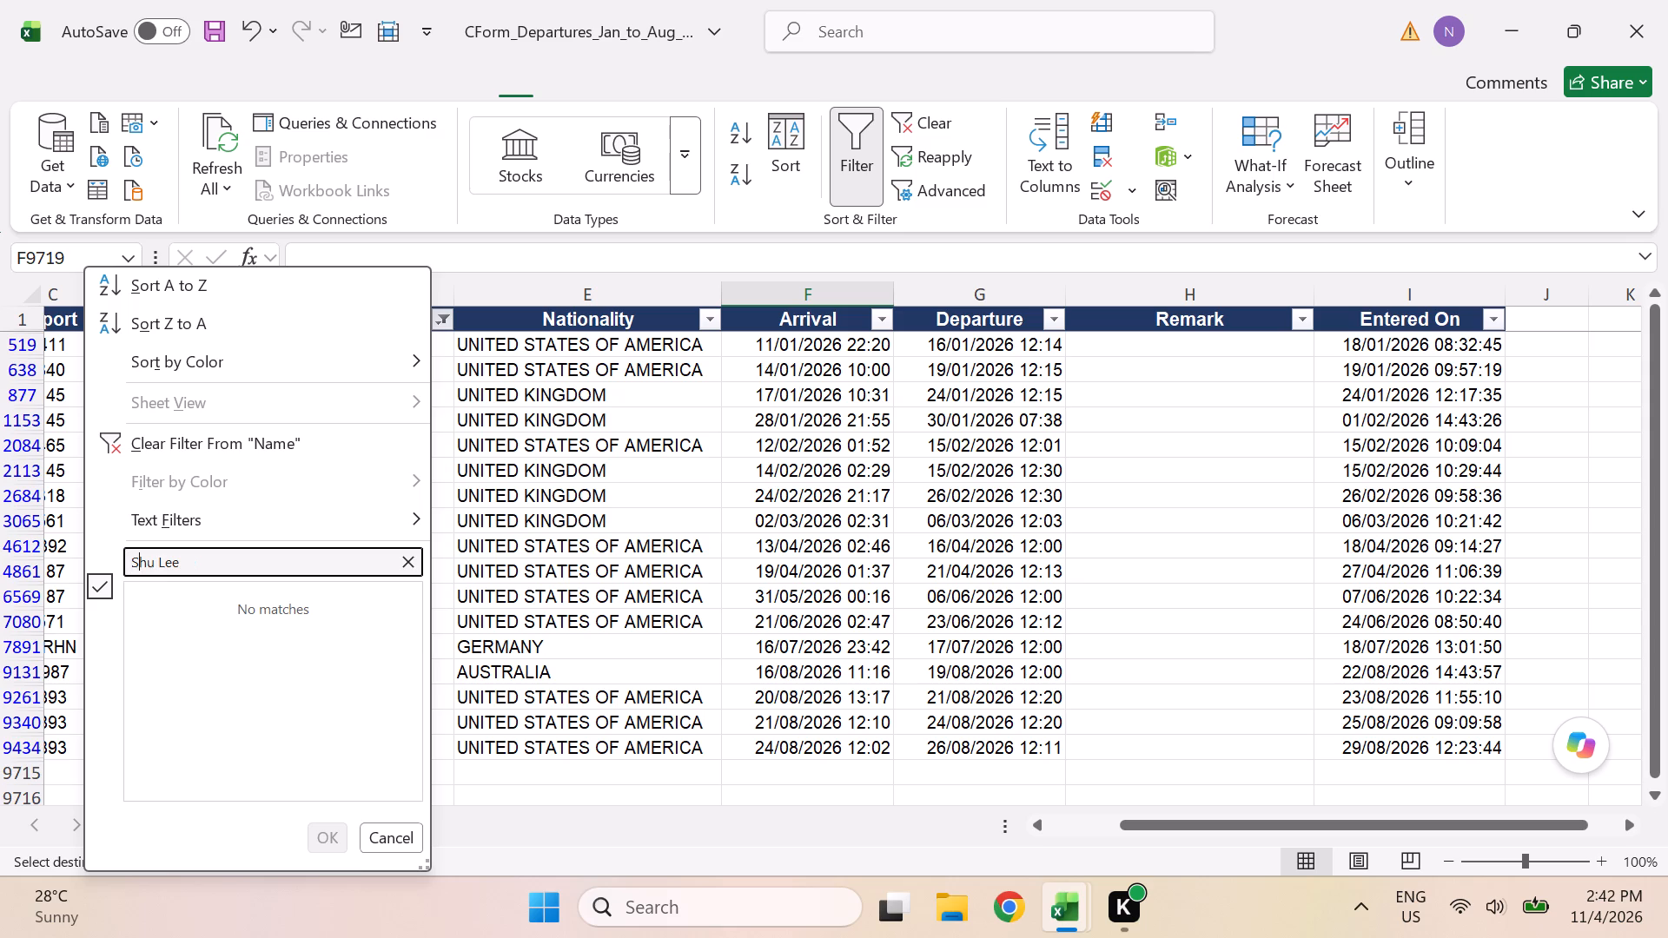
{"action": "key", "text": "Right"}
{"action": "key", "text": "Right"}
{"action": "key", "text": "Right"}
{"action": "key", "text": "BackSpace"}
{"action": "key", "text": "BackSpace"}
{"action": "key", "text": "BackSpace"}
{"action": "key", "text": "BackSpace"}
{"action": "key", "text": "BackSpace"}
{"action": "key", "text": "BackSpace"}
{"action": "key", "text": "BackSpace"}
{"action": "key", "text": "BackSpace"}
{"action": "key", "text": "BackSpace"}
{"action": "key", "text": "BackSpace"}
{"action": "key", "text": "BackSpace"}
{"action": "key", "text": "Right"}
{"action": "key", "text": "Right"}
{"action": "key", "text": "Right"}
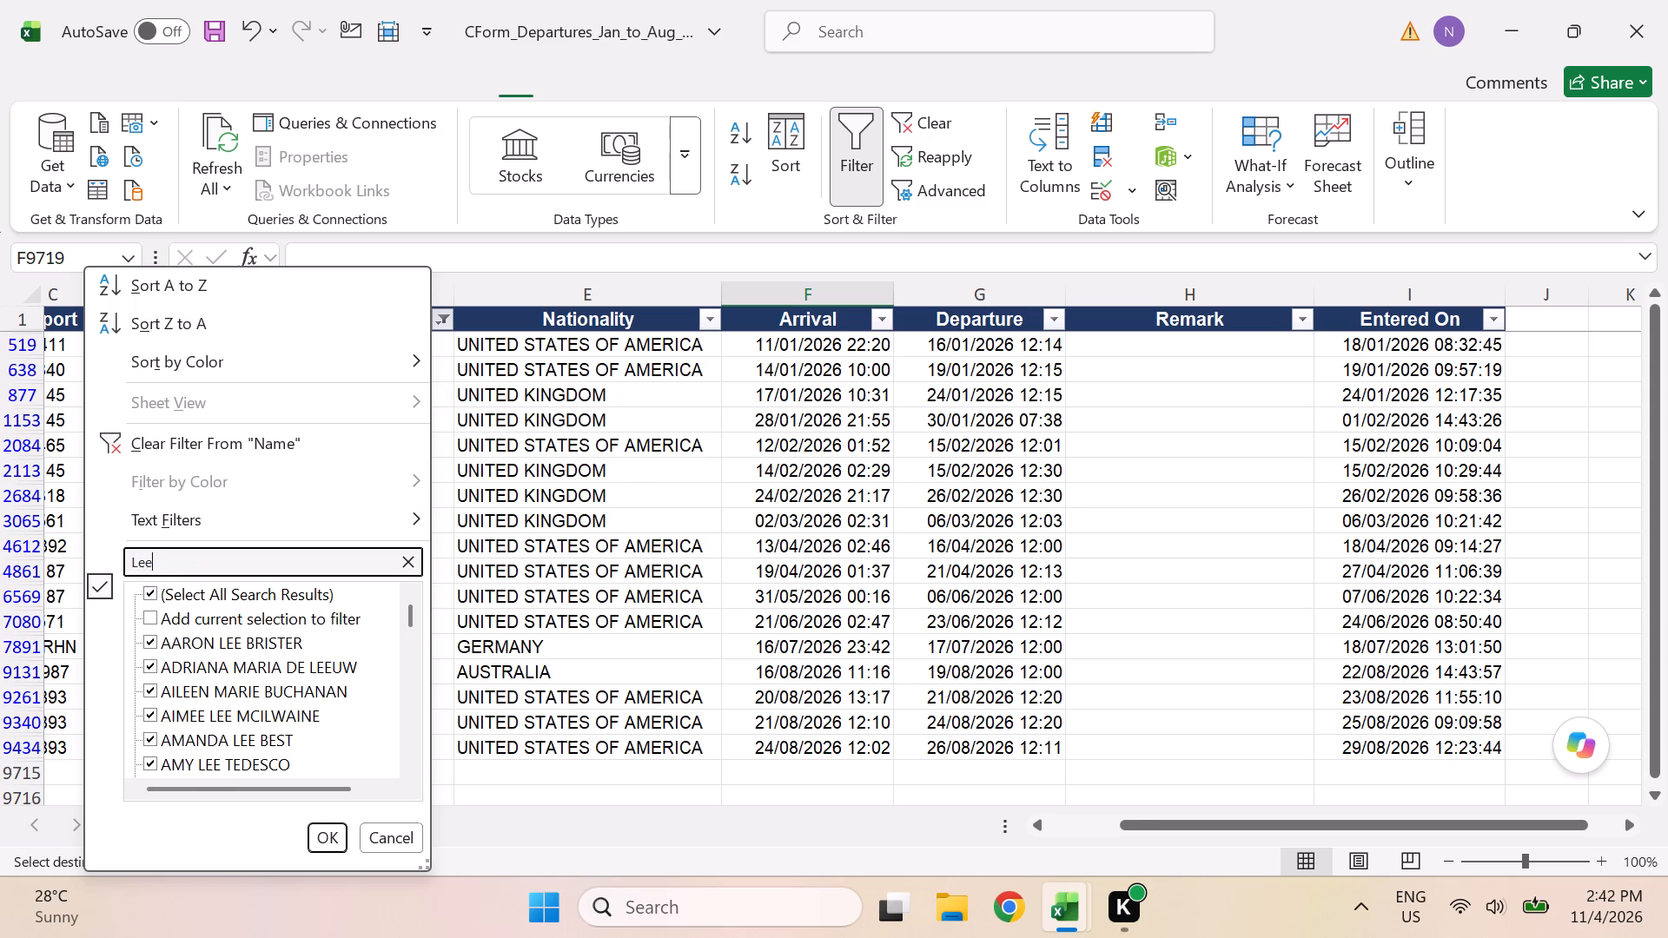
{"action": "key", "text": "Return"}
Compare the row 279 guest's name and stay dates with the Arrival & Departure Register and the surname-filtered C-Form departures around April 2026.
{"action": "key", "text": "alt+Tab"}
{"action": "key", "text": "alt+Tab"}
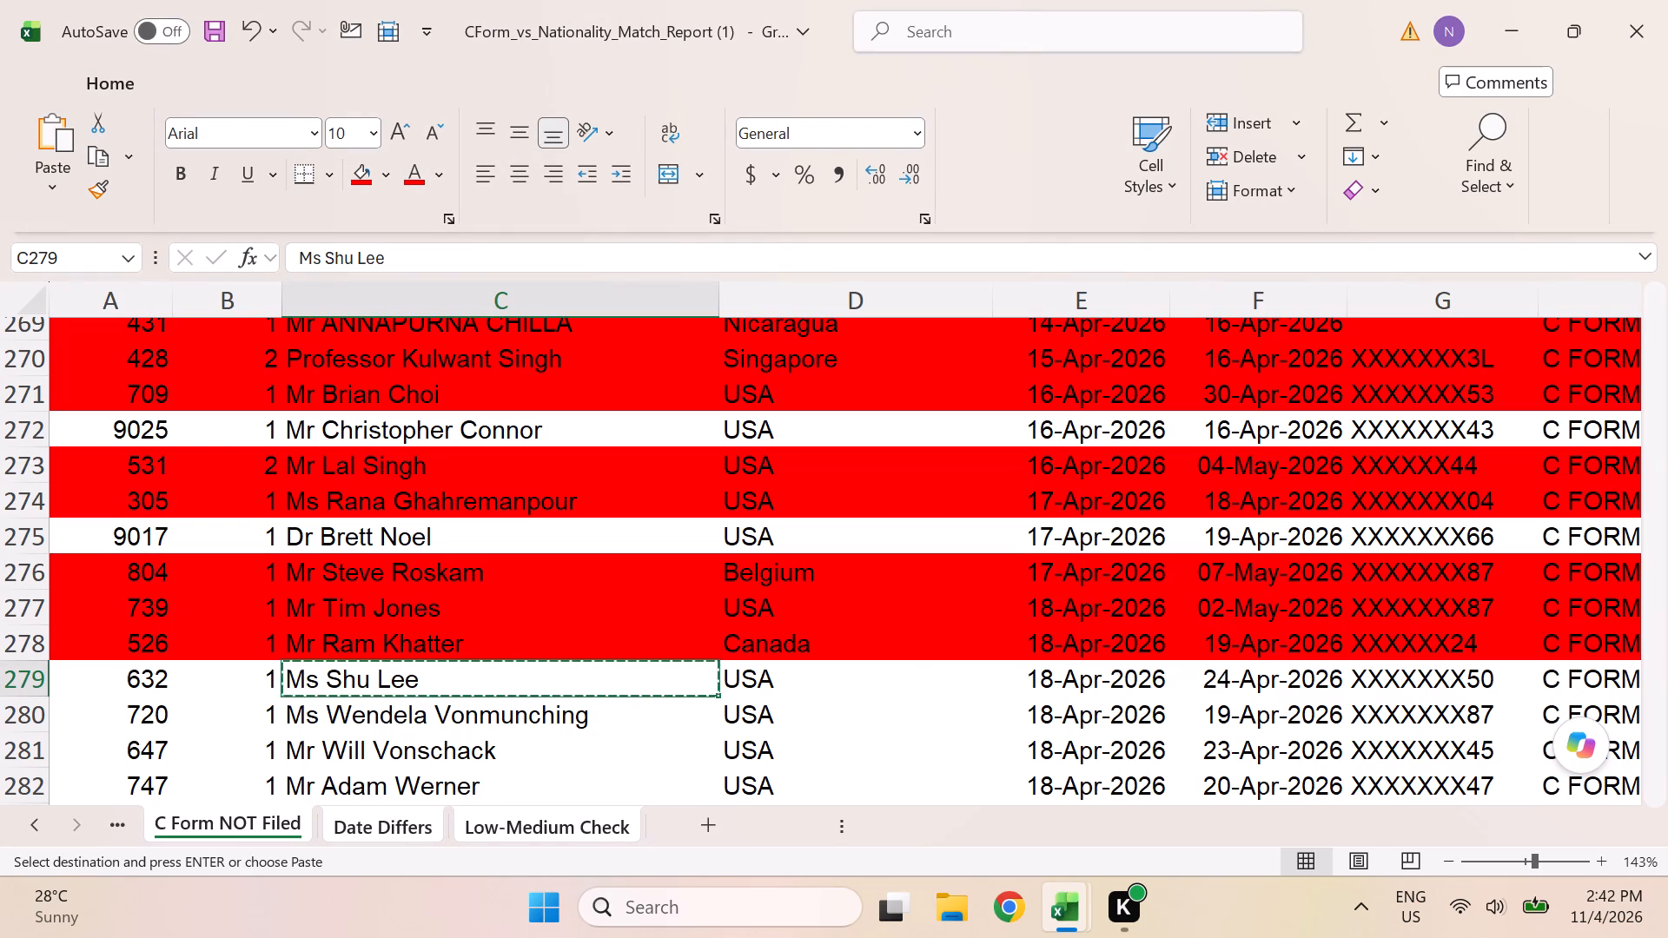
{"action": "key", "text": "alt+Tab"}
{"action": "key", "text": "alt+Tab"}
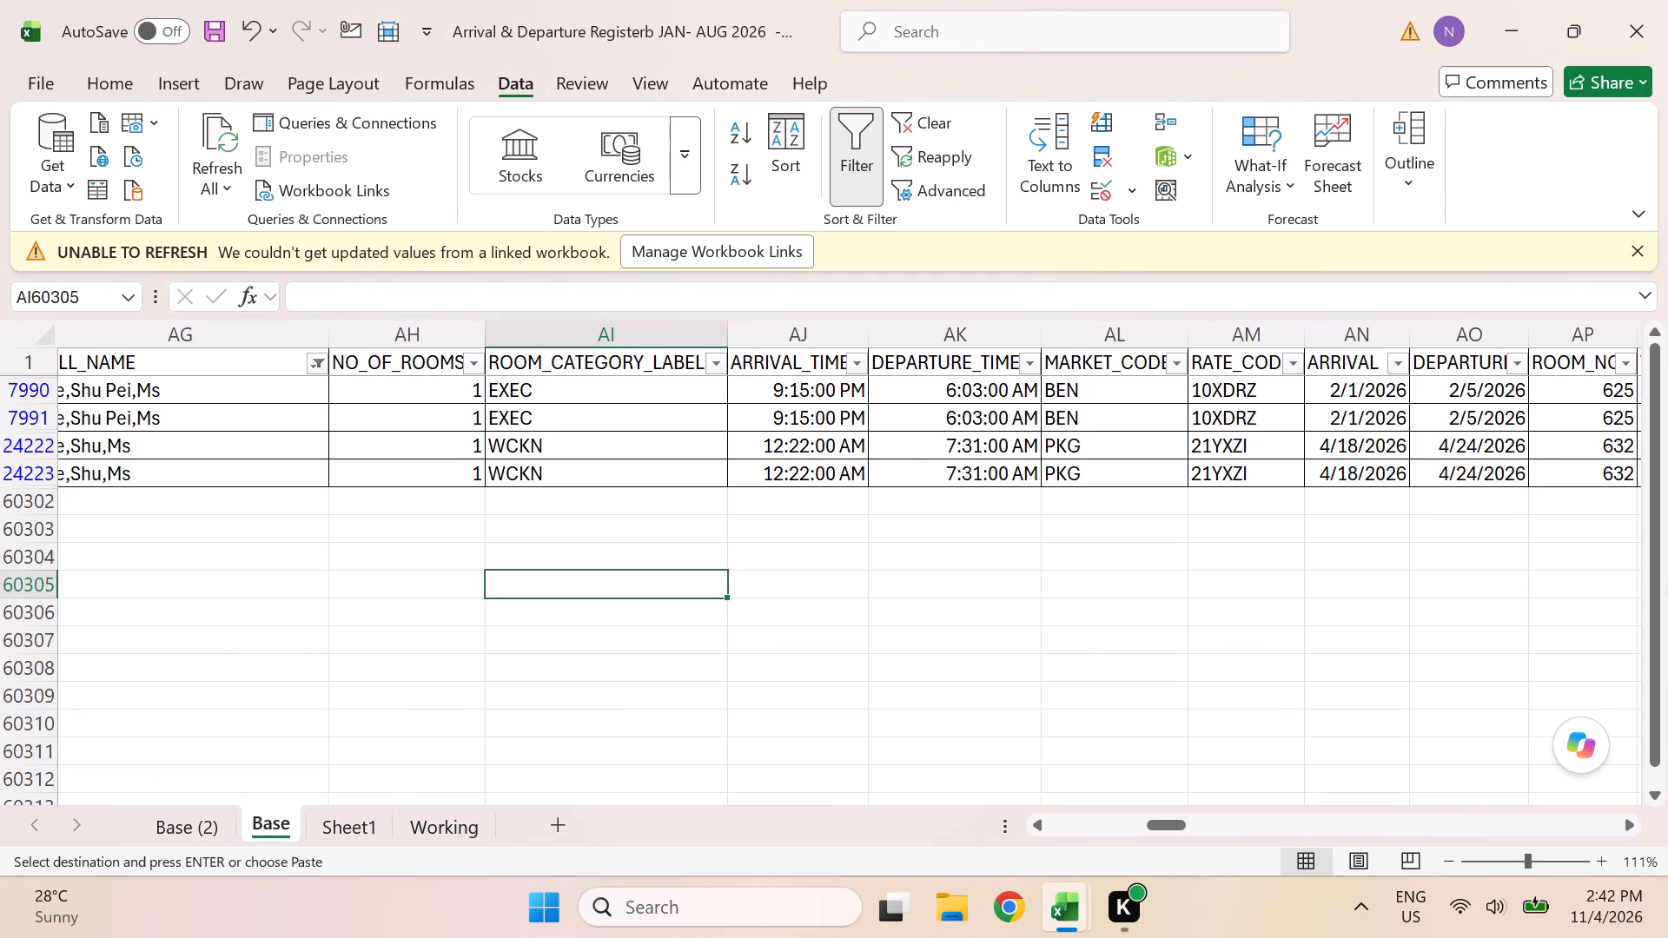
{"action": "key", "text": "alt+Tab"}
{"action": "key", "text": "alt+Tab"}
{"action": "scroll", "coordinate": [839, 515], "scroll_direction": "down", "scroll_amount": 1}
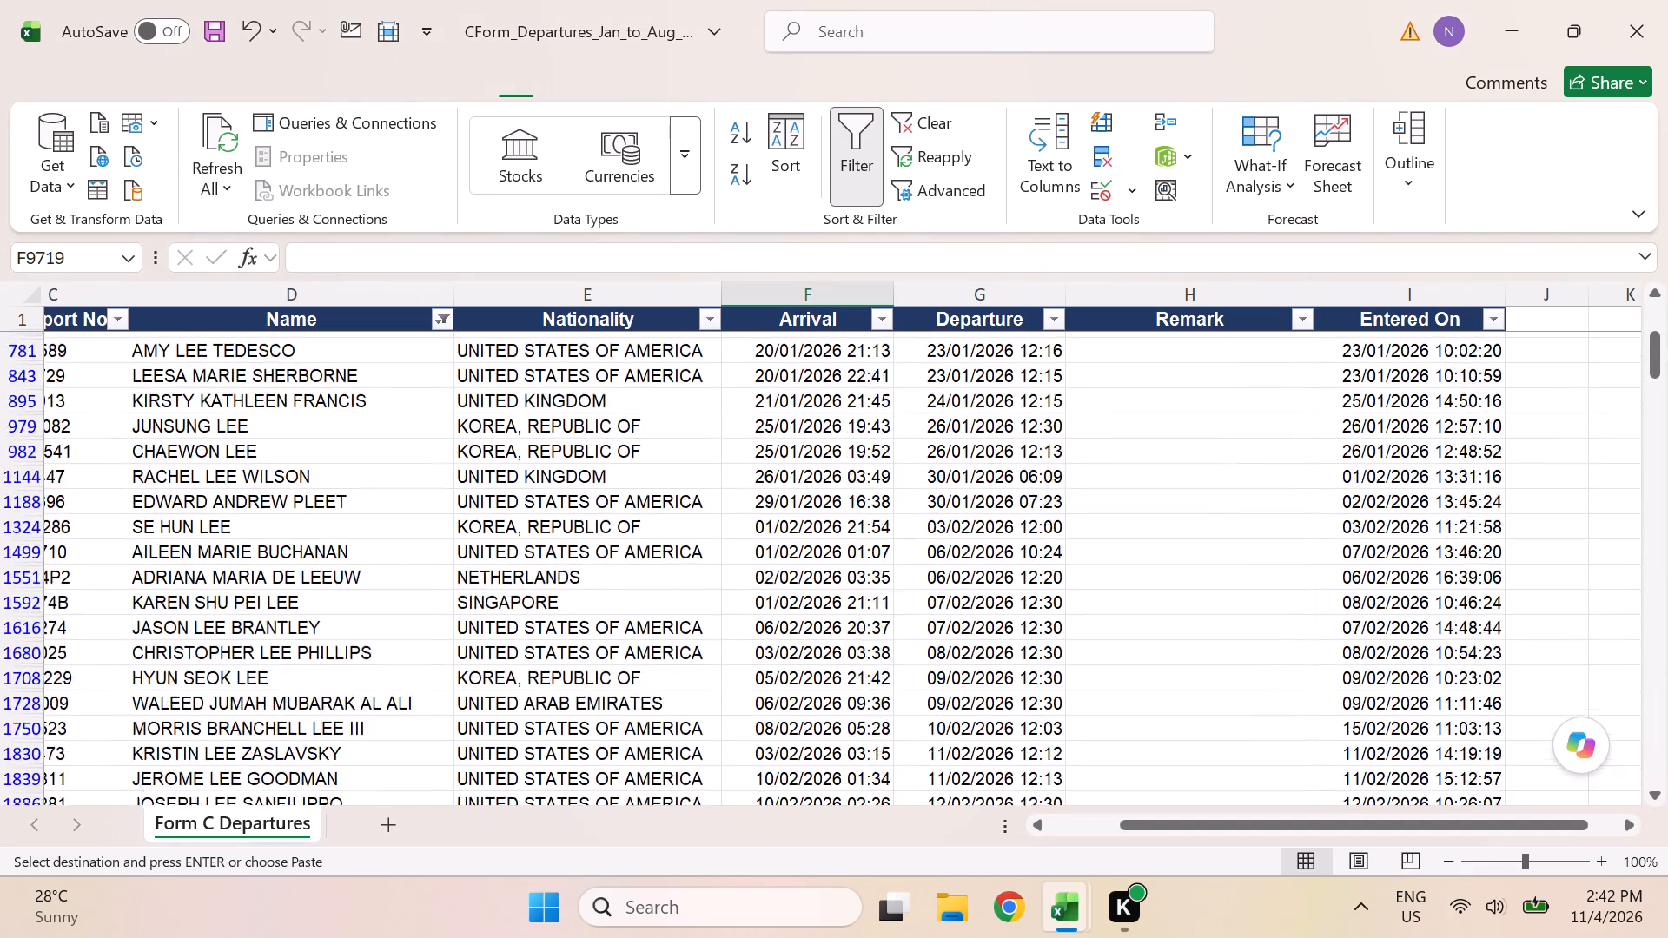
{"action": "scroll", "coordinate": [839, 515], "scroll_direction": "down", "scroll_amount": 3}
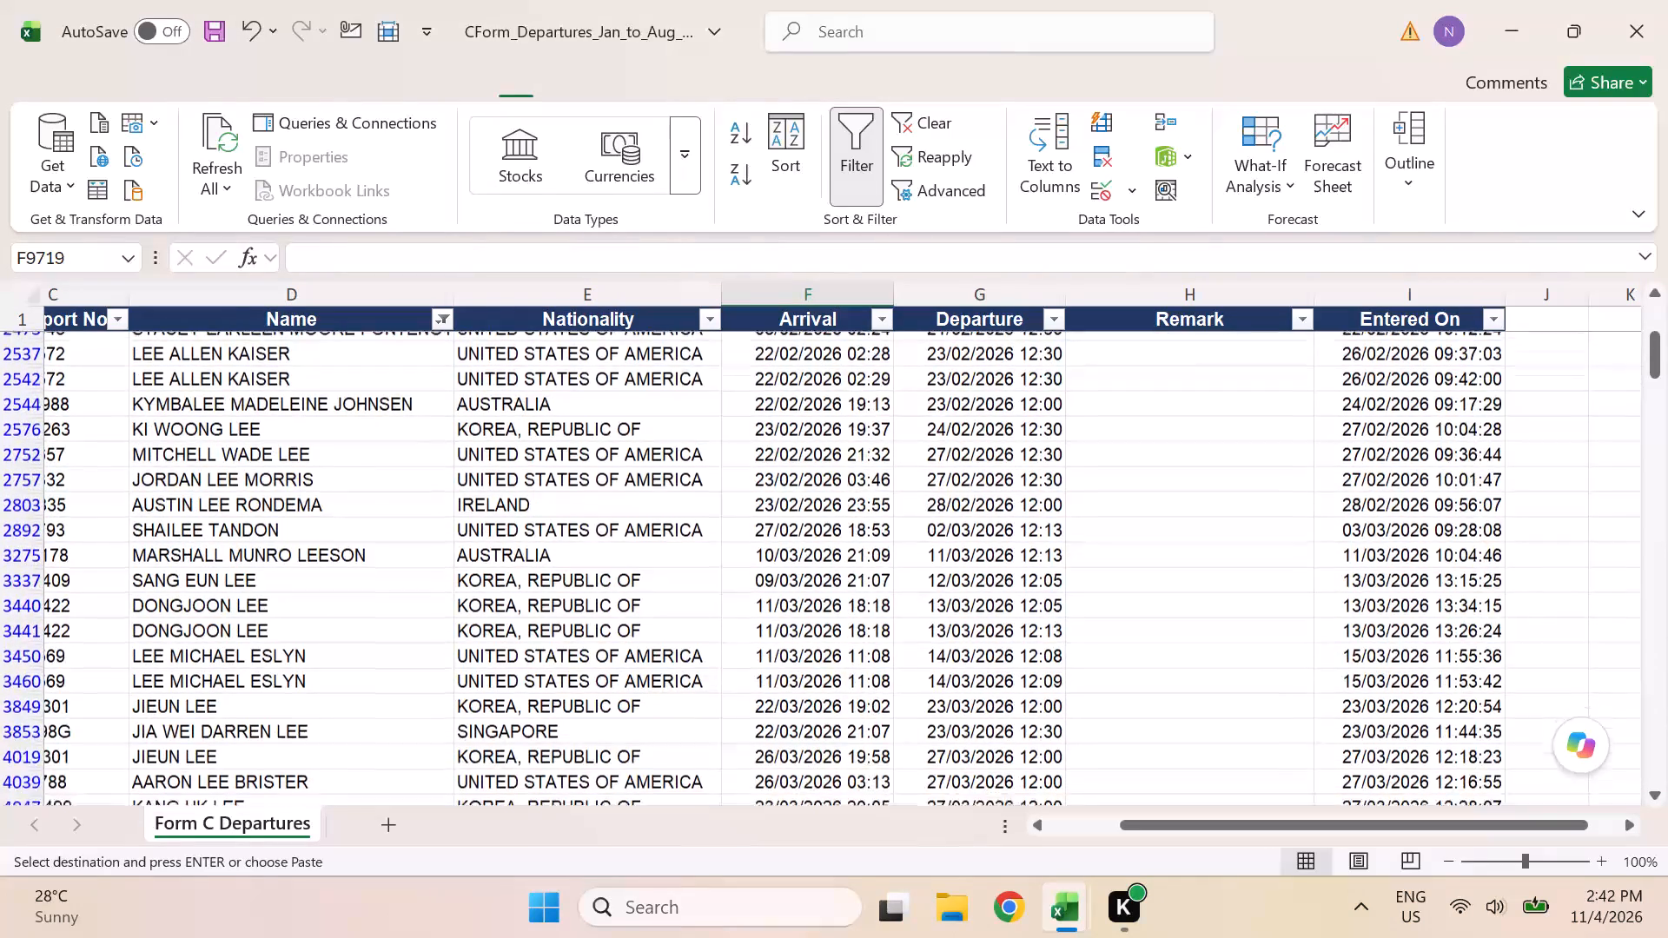
{"action": "scroll", "coordinate": [839, 515], "scroll_direction": "down", "scroll_amount": 3}
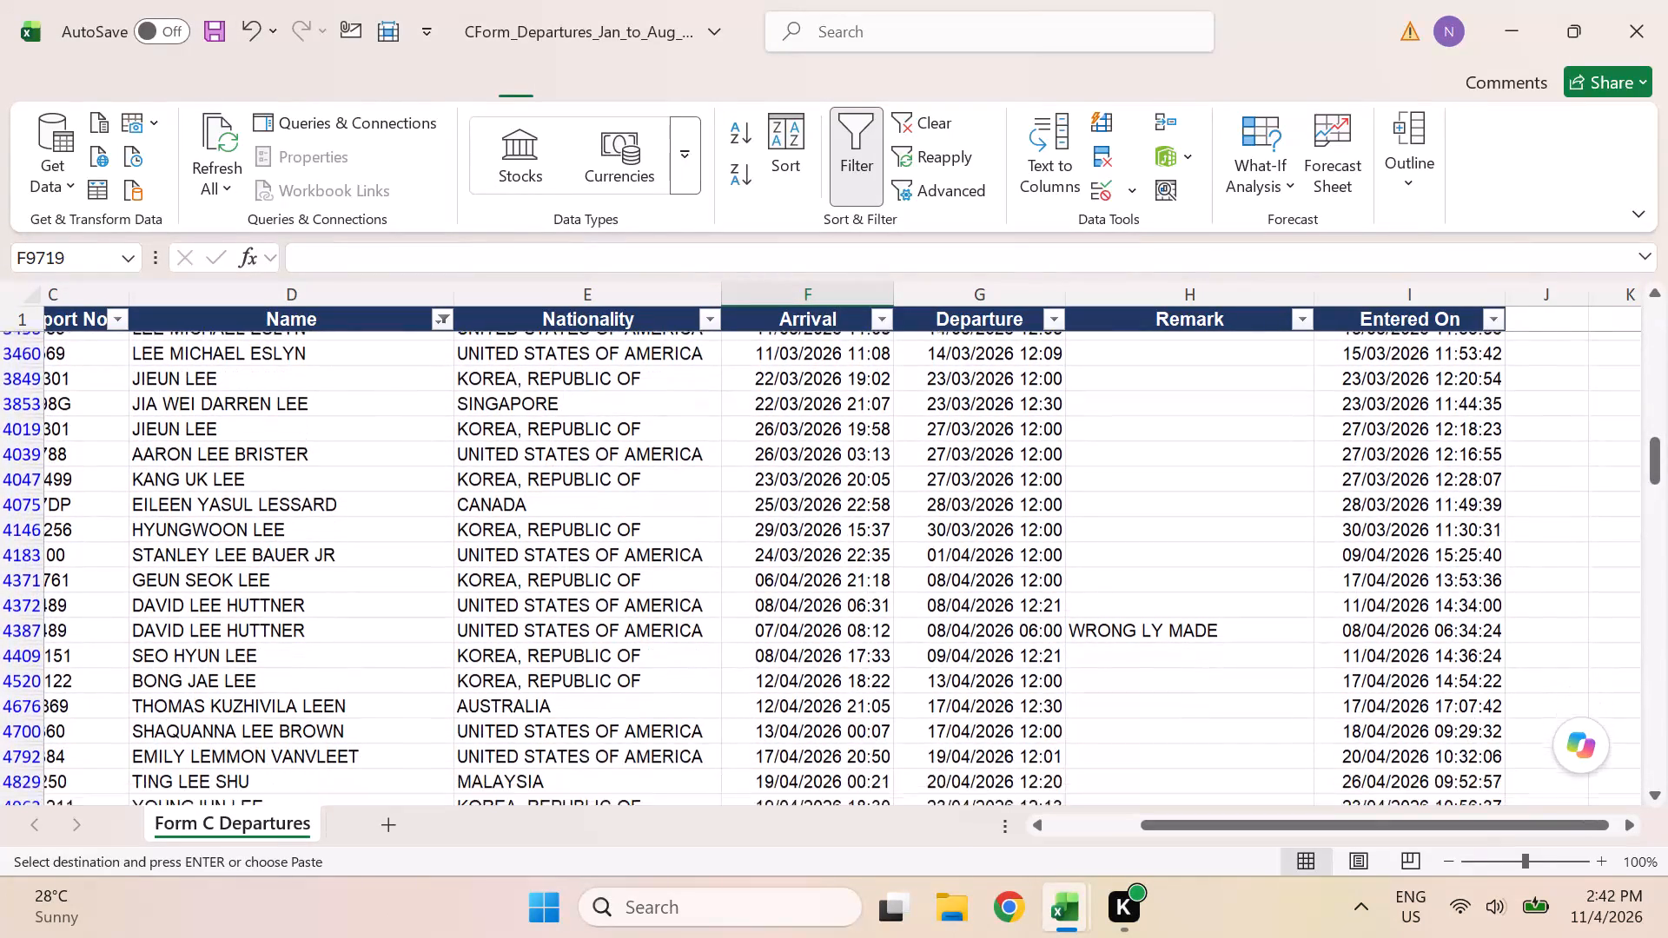
{"action": "scroll", "coordinate": [839, 515], "scroll_direction": "down", "scroll_amount": 3}
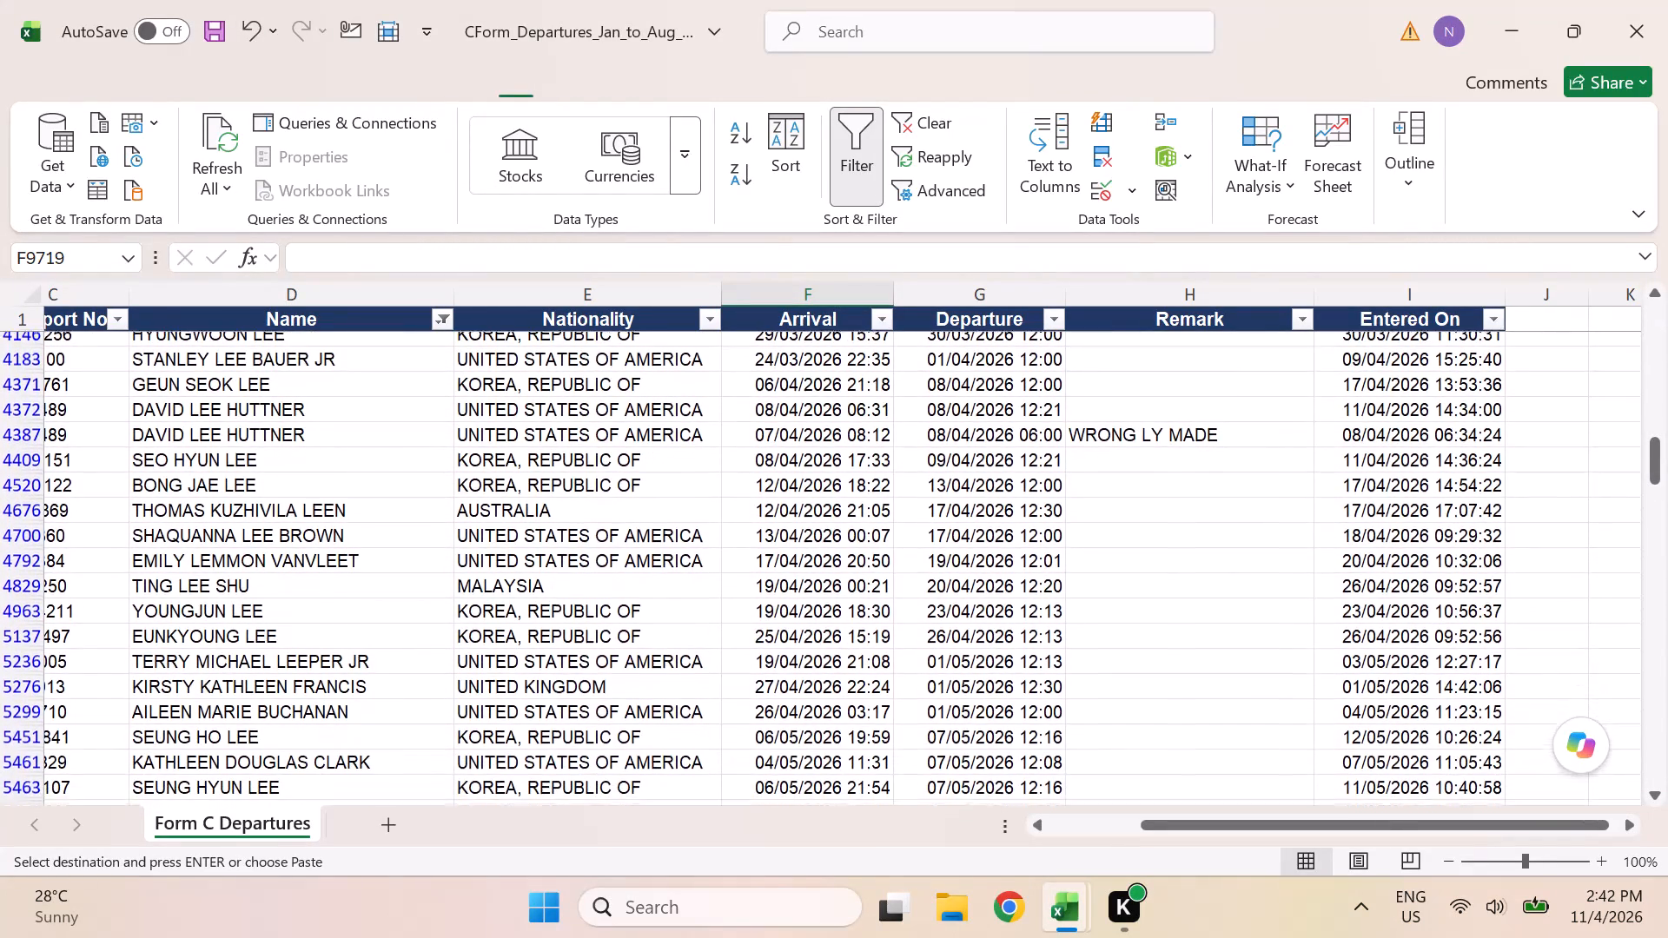
{"action": "scroll", "coordinate": [839, 515], "scroll_direction": "down", "scroll_amount": 1}
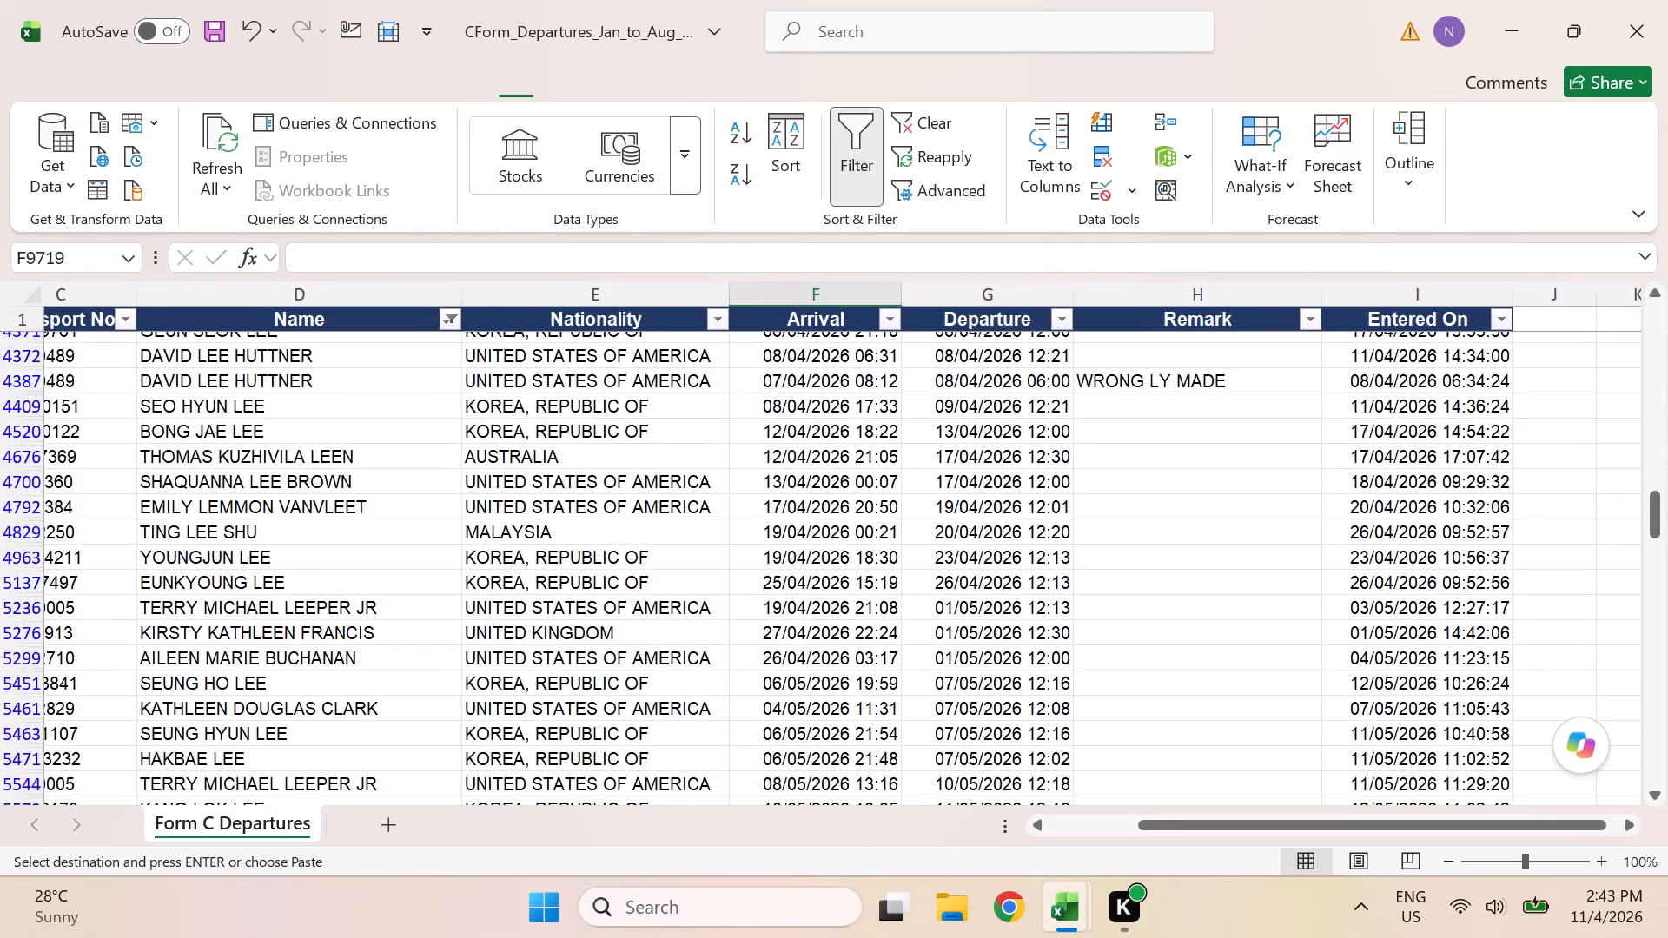
Switch to the CForm_vs_Nationality_Match_Report workbook and fill the whole of row 279 on the C Form NOT Filed sheet with red.
{"action": "key", "text": "alt+Tab"}
{"action": "key", "text": "alt+Tab"}
{"action": "key", "text": "Return"}
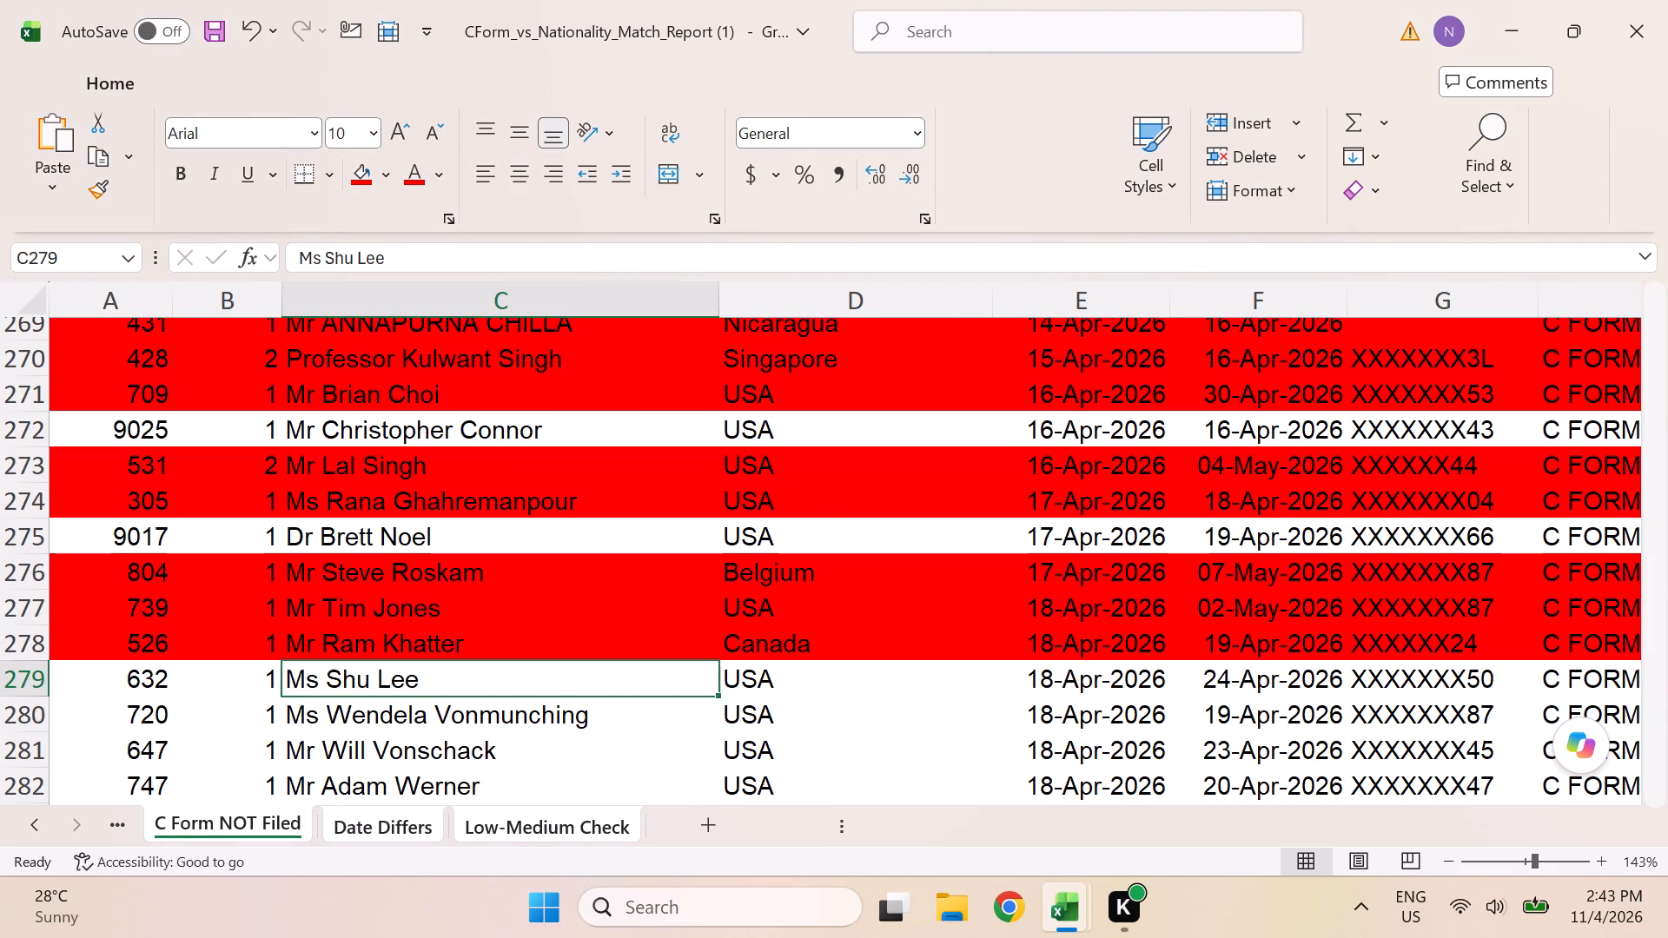
{"action": "key", "text": "Left"}
{"action": "key", "text": "Left"}
{"action": "key", "text": "ctrl+shift+Right"}
{"action": "key", "text": "ctrl+shift+Right"}
{"action": "key", "text": "ctrl+shift+Right"}
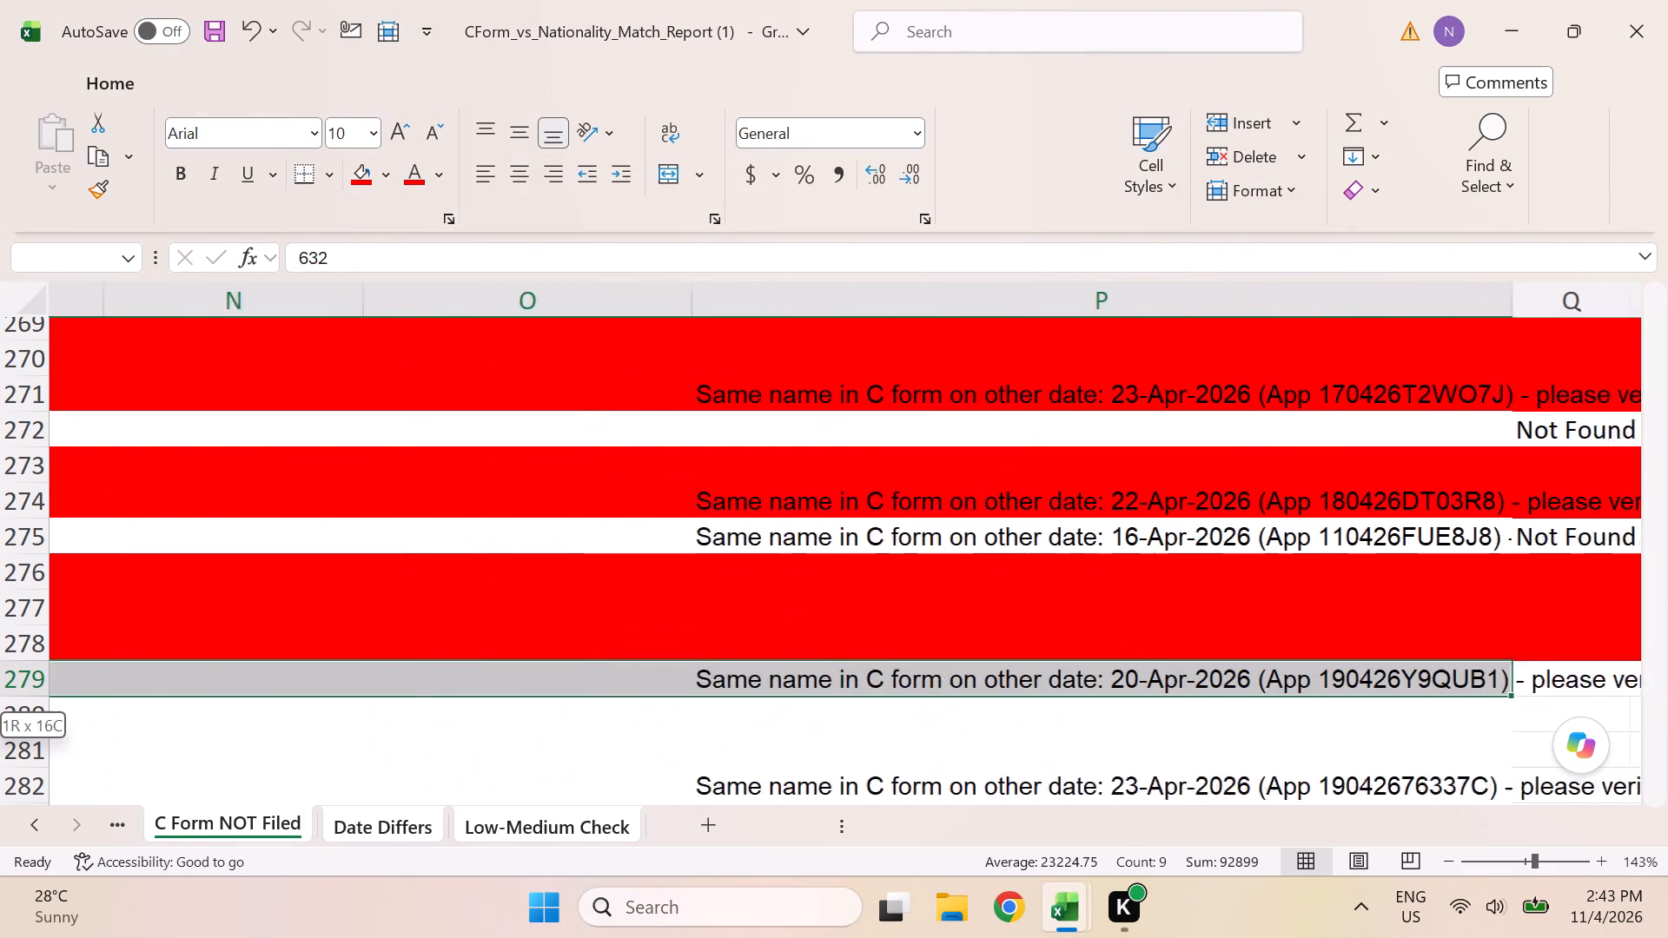
{"action": "key", "text": "ctrl+shift+Right"}
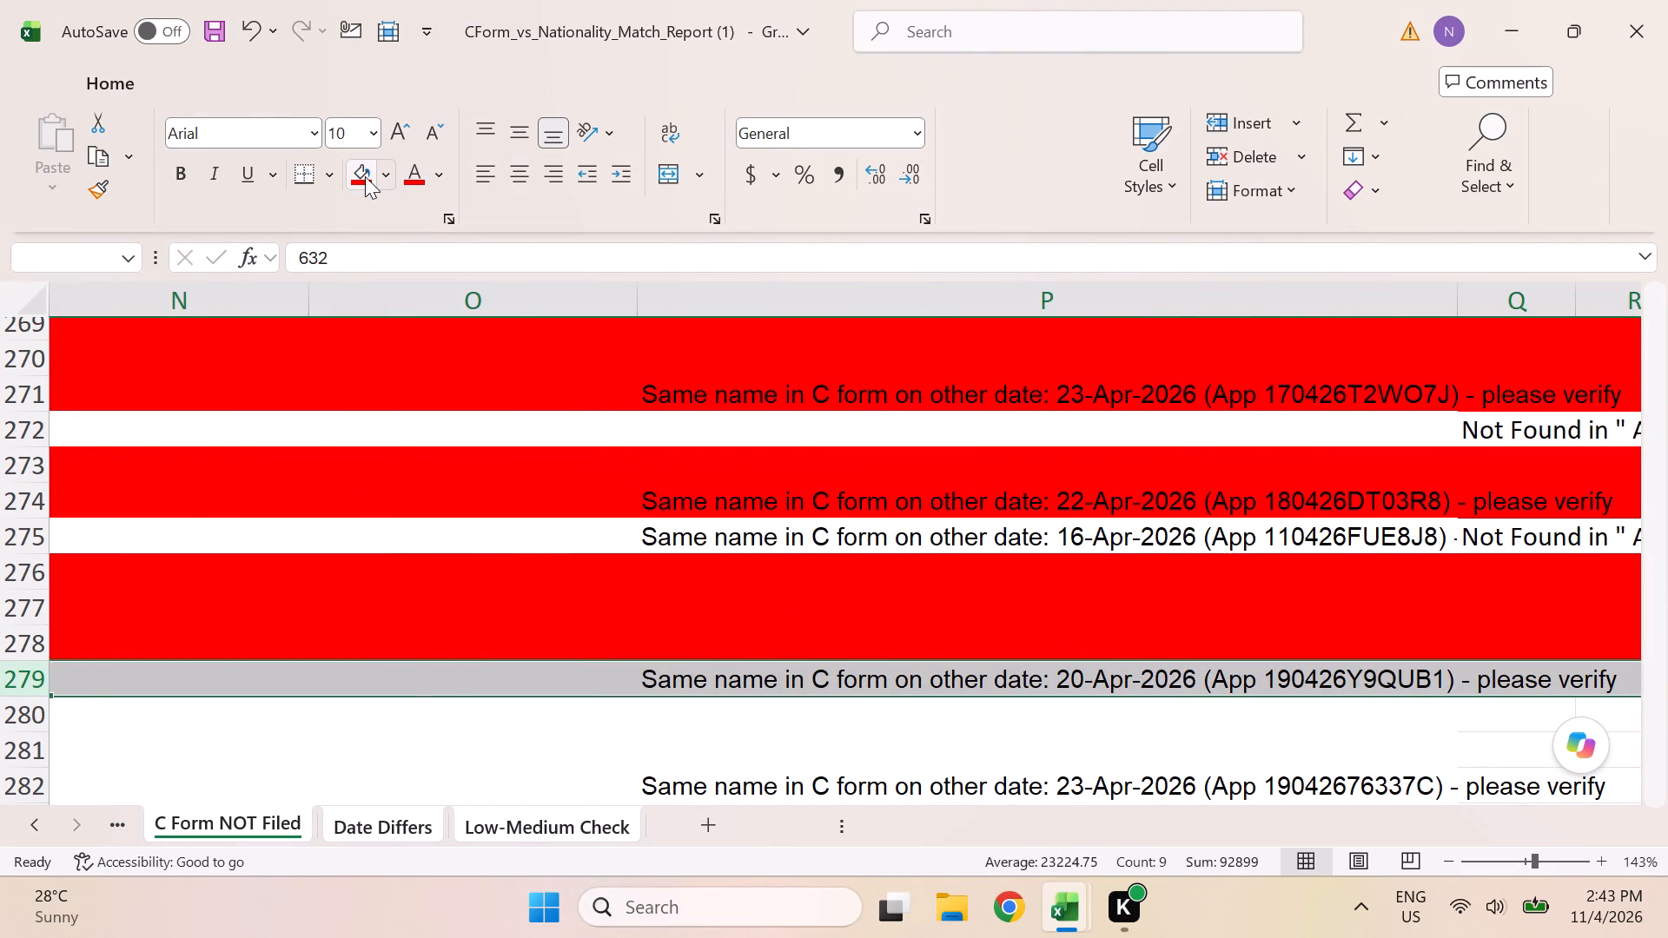
{"action": "left_click", "coordinate": [365, 176]}
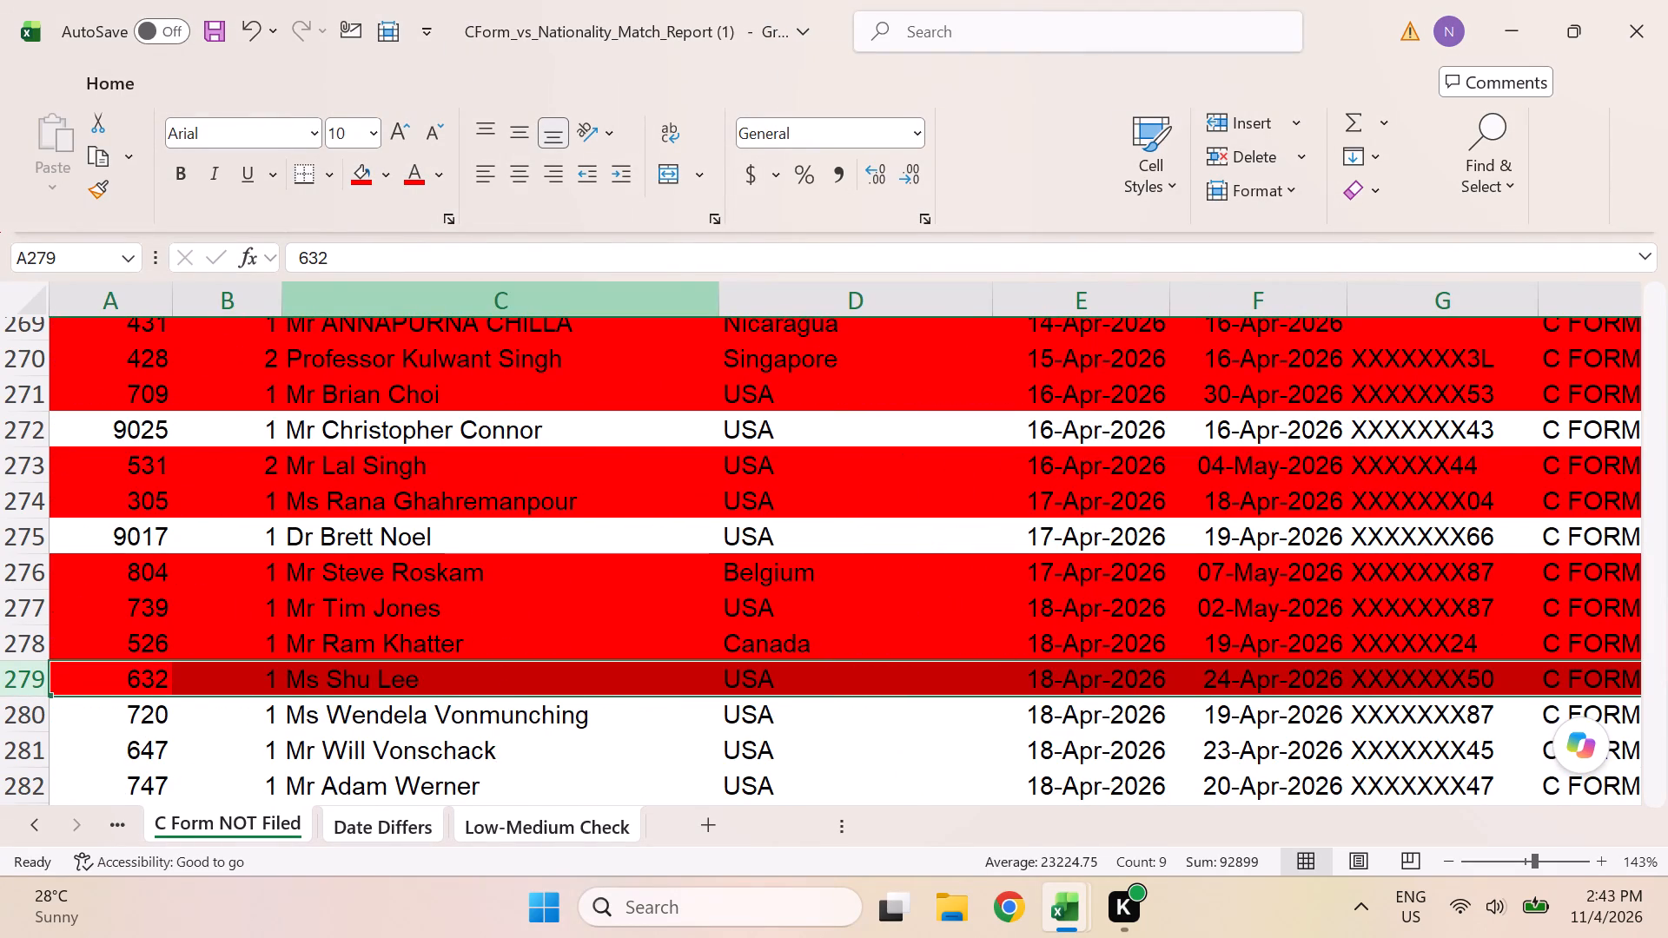
Copy the row 280 guest's name and search the Name filter in the C-Form departures by first name and surname, without the title.
{"action": "left_click", "coordinate": [415, 720]}
{"action": "key", "text": "ctrl+c"}
{"action": "key", "text": "alt+Tab"}
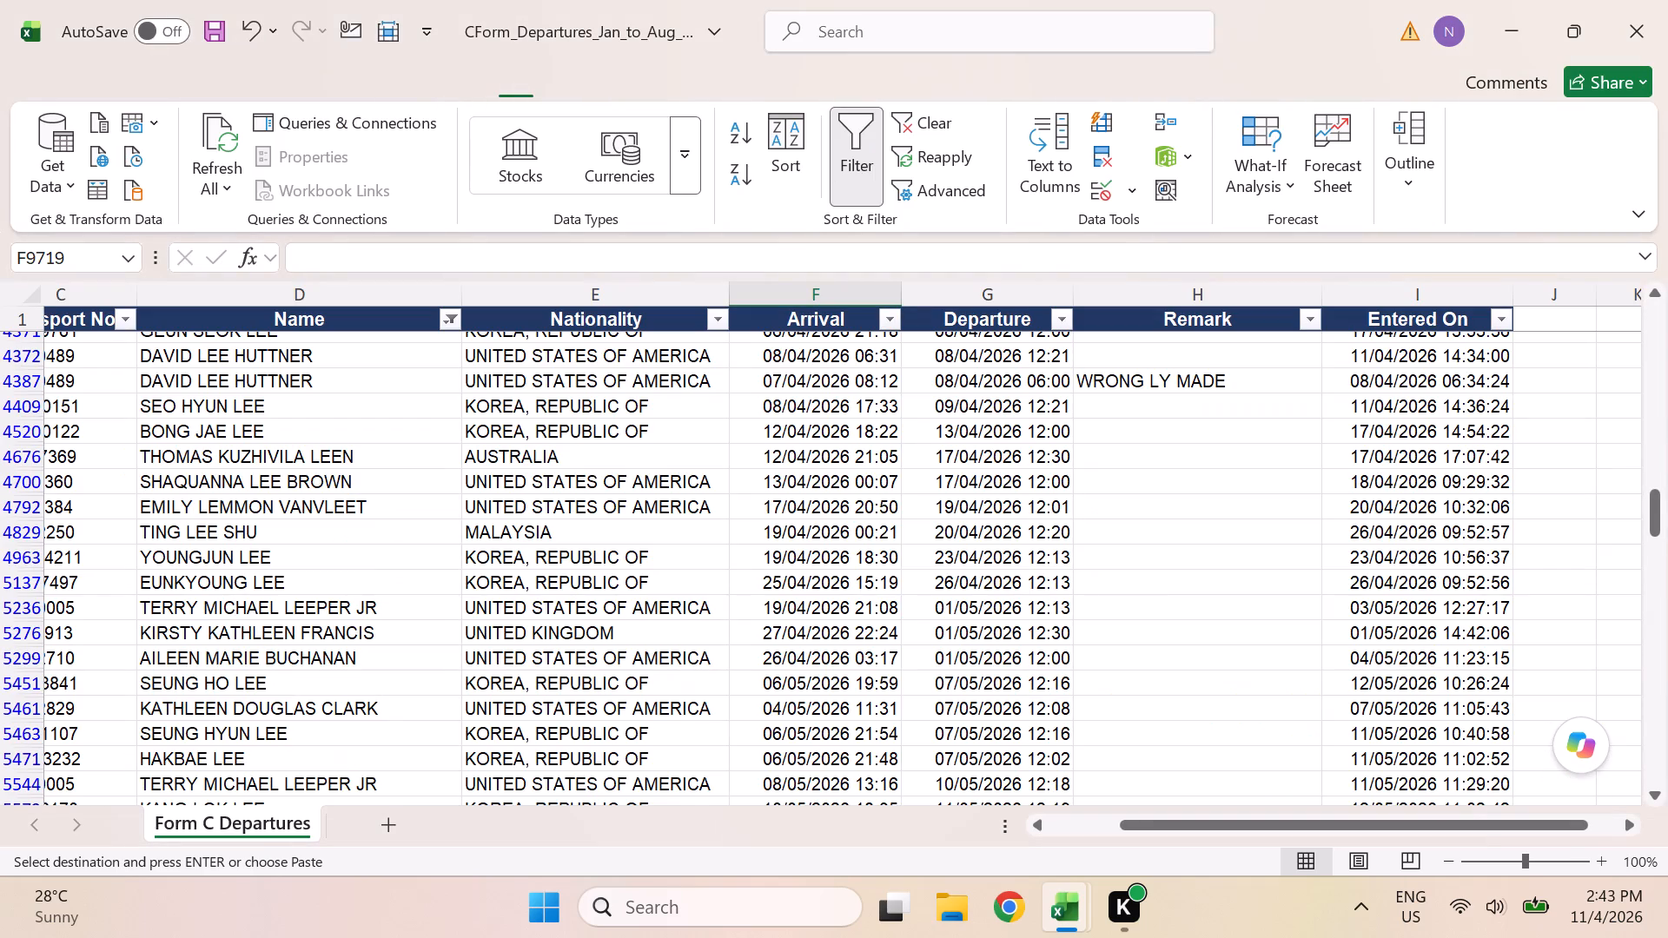
{"action": "left_click", "coordinate": [451, 308]}
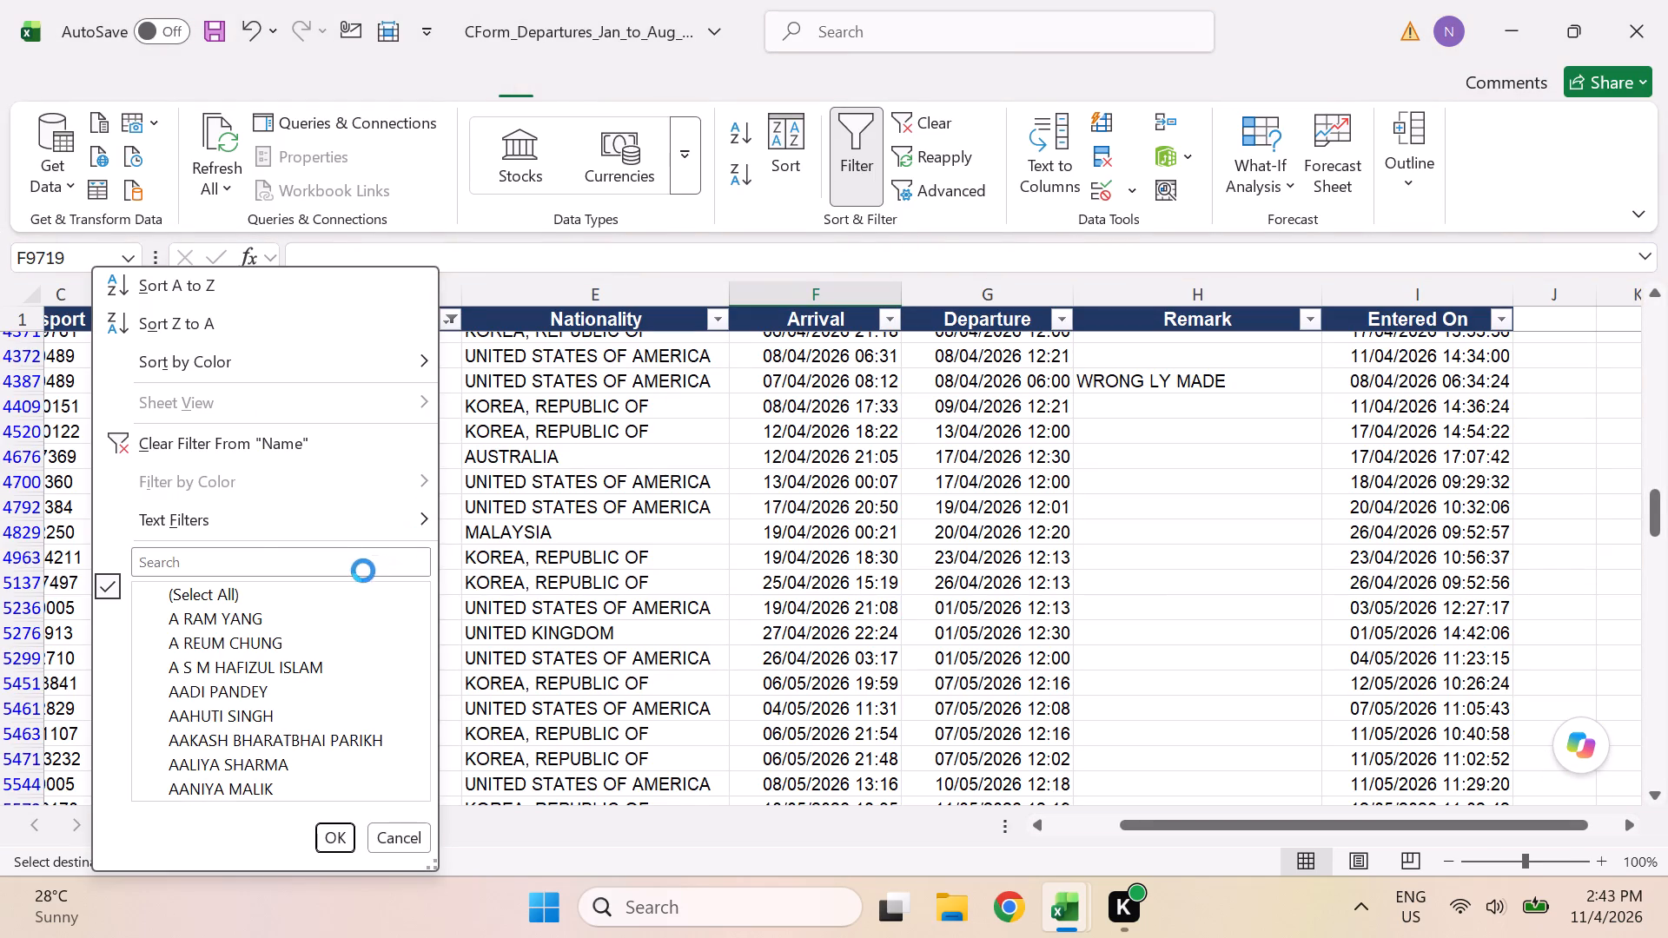
{"action": "left_click", "coordinate": [350, 570]}
{"action": "key", "text": "ctrl+v"}
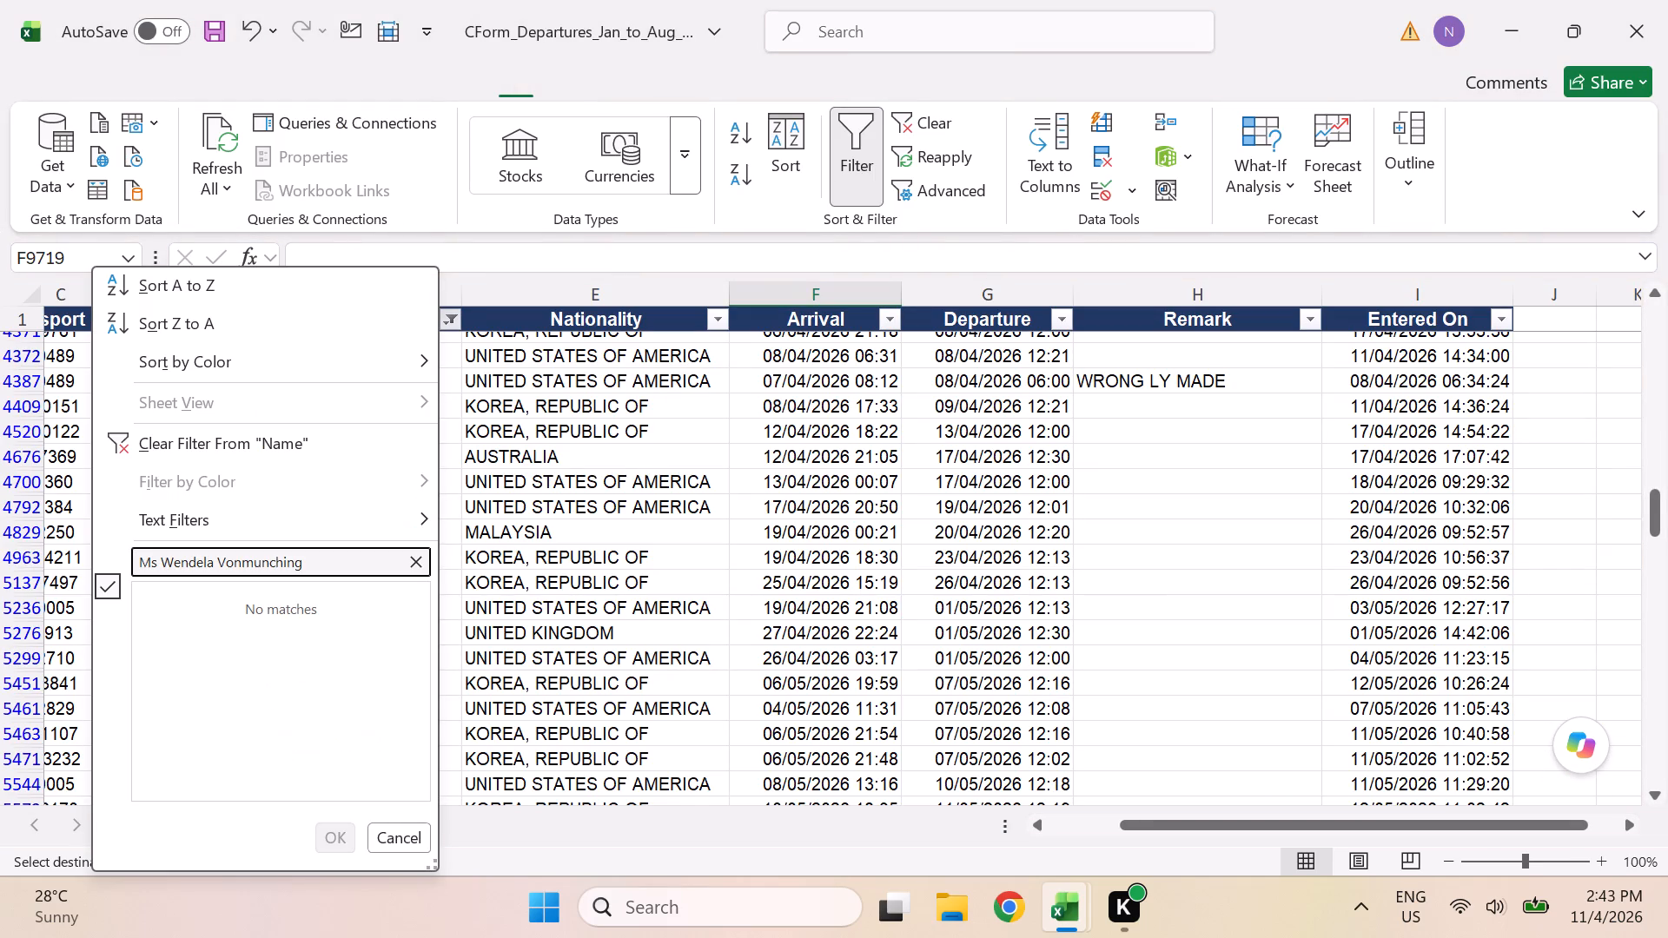
{"action": "left_click", "coordinate": [160, 561]}
{"action": "key", "text": "BackSpace"}
{"action": "key", "text": "BackSpace"}
{"action": "key", "text": "BackSpace"}
{"action": "key", "text": "BackSpace"}
{"action": "key", "text": "BackSpace"}
{"action": "key", "text": "BackSpace"}
{"action": "key", "text": "BackSpace"}
{"action": "key", "text": "BackSpace"}
{"action": "key", "text": "BackSpace"}
{"action": "key", "text": "BackSpace"}
{"action": "key", "text": "BackSpace"}
{"action": "key", "text": "BackSpace"}
{"action": "key", "text": "BackSpace"}
{"action": "key", "text": "BackSpace"}
{"action": "key", "text": "BackSpace"}
{"action": "key", "text": "BackSpace"}
{"action": "key", "text": "BackSpace"}
{"action": "key", "text": "BackSpace"}
{"action": "key", "text": "BackSpace"}
{"action": "key", "text": "BackSpace"}
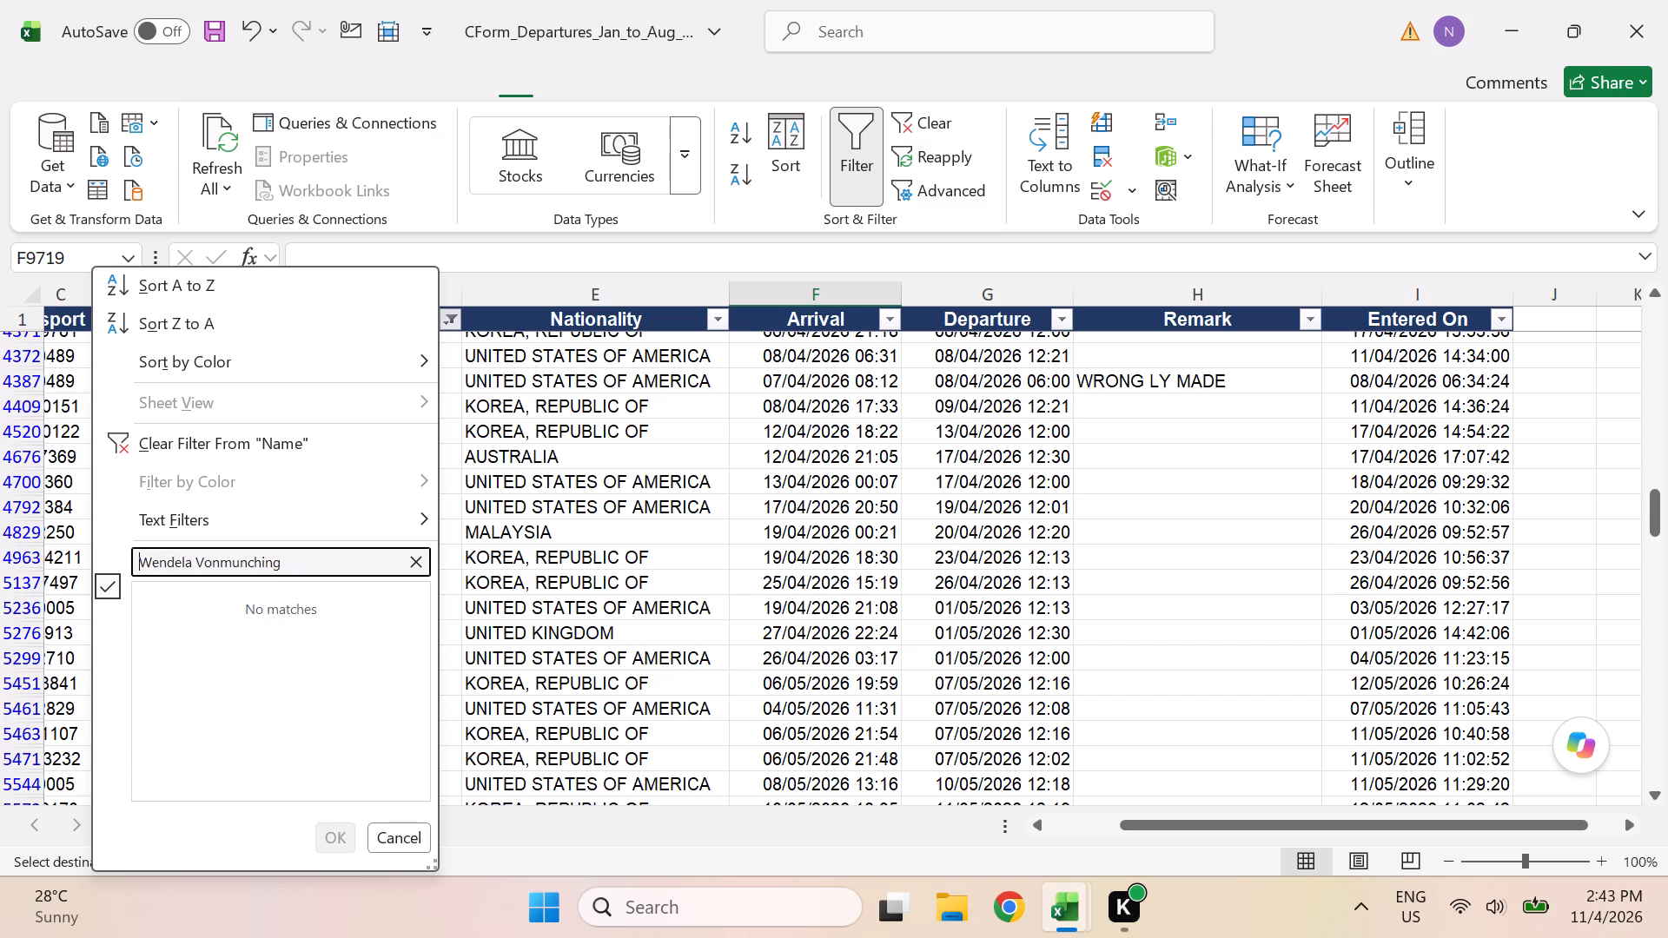
{"action": "key", "text": "BackSpace"}
Reduce the Name filter search in the C-Form departures to the row 280 guest's surname only.
{"action": "key", "text": "Right"}
{"action": "key", "text": "Right"}
{"action": "key", "text": "Right"}
{"action": "key", "text": "Right"}
{"action": "key", "text": "Right"}
{"action": "key", "text": "Right"}
{"action": "key", "text": "Right"}
{"action": "key", "text": "Right"}
{"action": "key", "text": "BackSpace"}
{"action": "key", "text": "BackSpace"}
{"action": "key", "text": "BackSpace"}
{"action": "key", "text": "BackSpace"}
{"action": "key", "text": "BackSpace"}
{"action": "key", "text": "BackSpace"}
{"action": "key", "text": "BackSpace"}
{"action": "key", "text": "BackSpace"}
{"action": "key", "text": "BackSpace"}
{"action": "key", "text": "BackSpace"}
{"action": "key", "text": "BackSpace"}
{"action": "key", "text": "BackSpace"}
{"action": "key", "text": "BackSpace"}
{"action": "key", "text": "BackSpace"}
{"action": "key", "text": "BackSpace"}
{"action": "key", "text": "BackSpace"}
{"action": "key", "text": "BackSpace"}
{"action": "key", "text": "Right"}
{"action": "key", "text": "Right"}
{"action": "key", "text": "Right"}
{"action": "key", "text": "Right"}
{"action": "key", "text": "Right"}
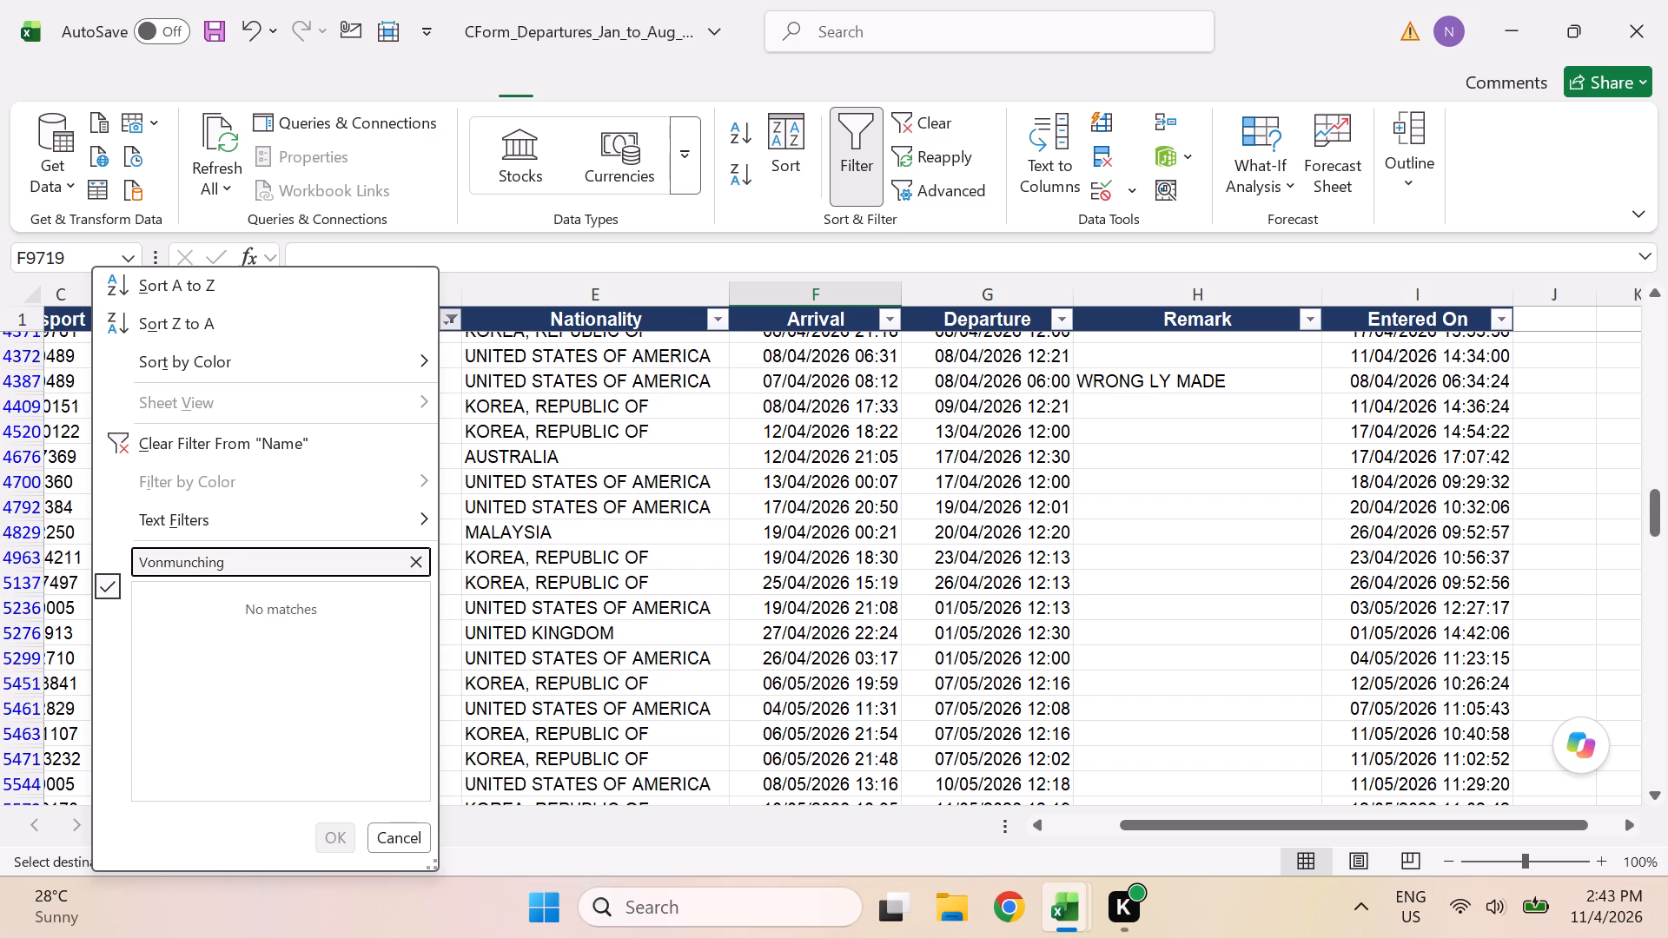
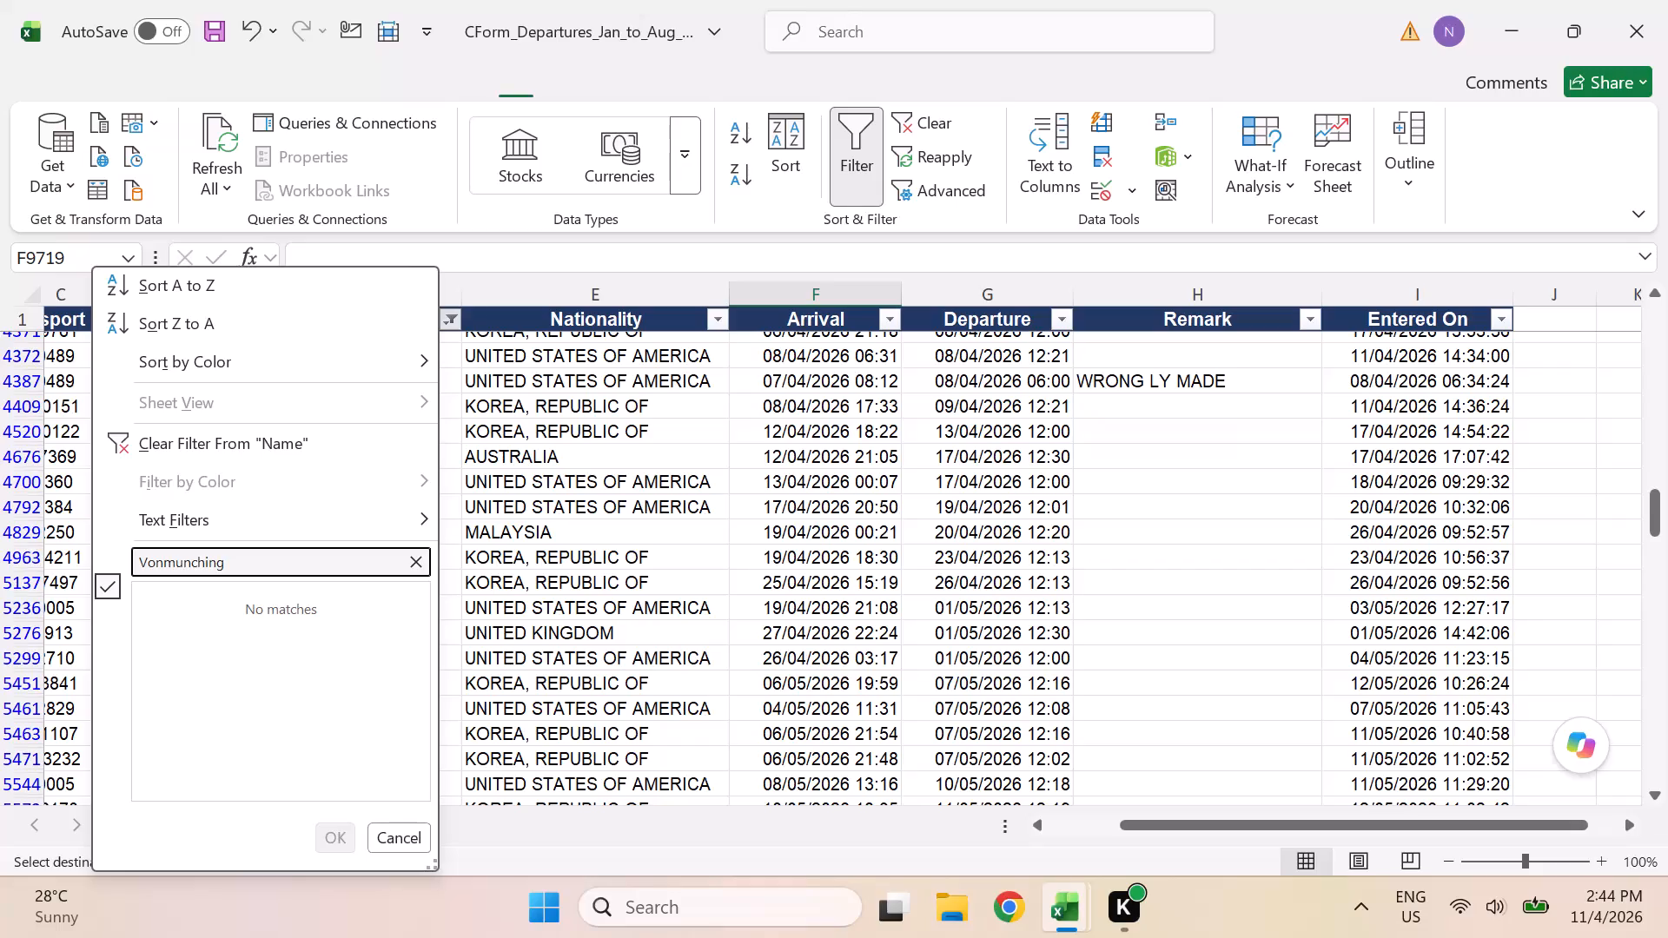
Open the row 280 guest's surname in the C-Form departures' Name filter search for editing.
{"action": "left_click", "coordinate": [160, 561]}
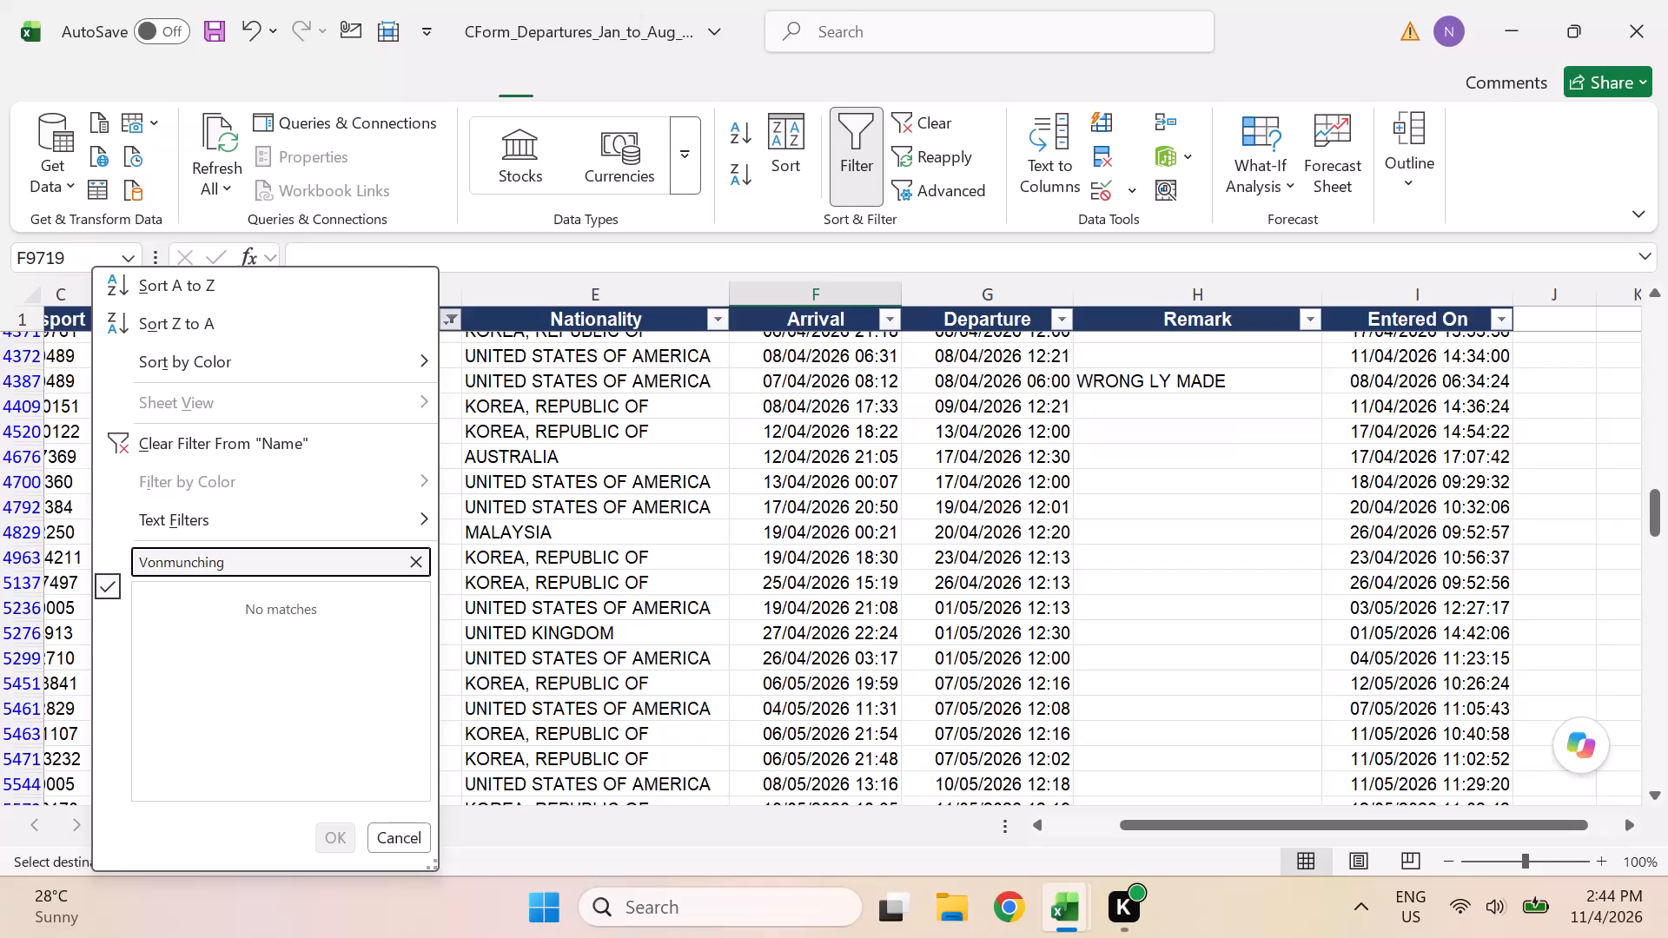